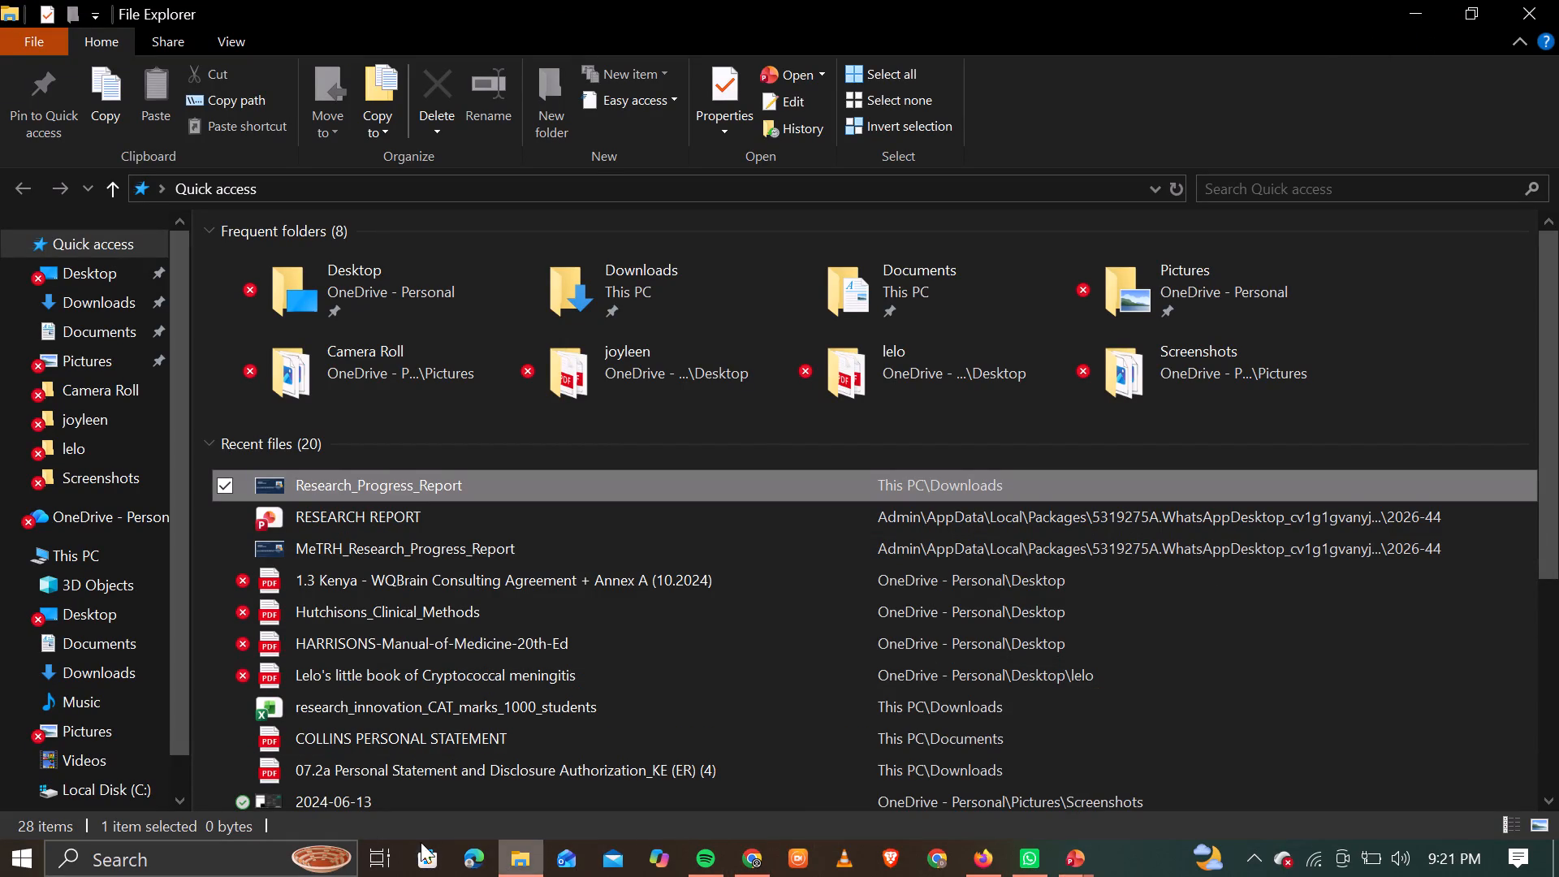
Find the preeclampsia_case_presentation PowerPoint file in the Downloads folder and open it.
scroll(425, 643, "down", 4)
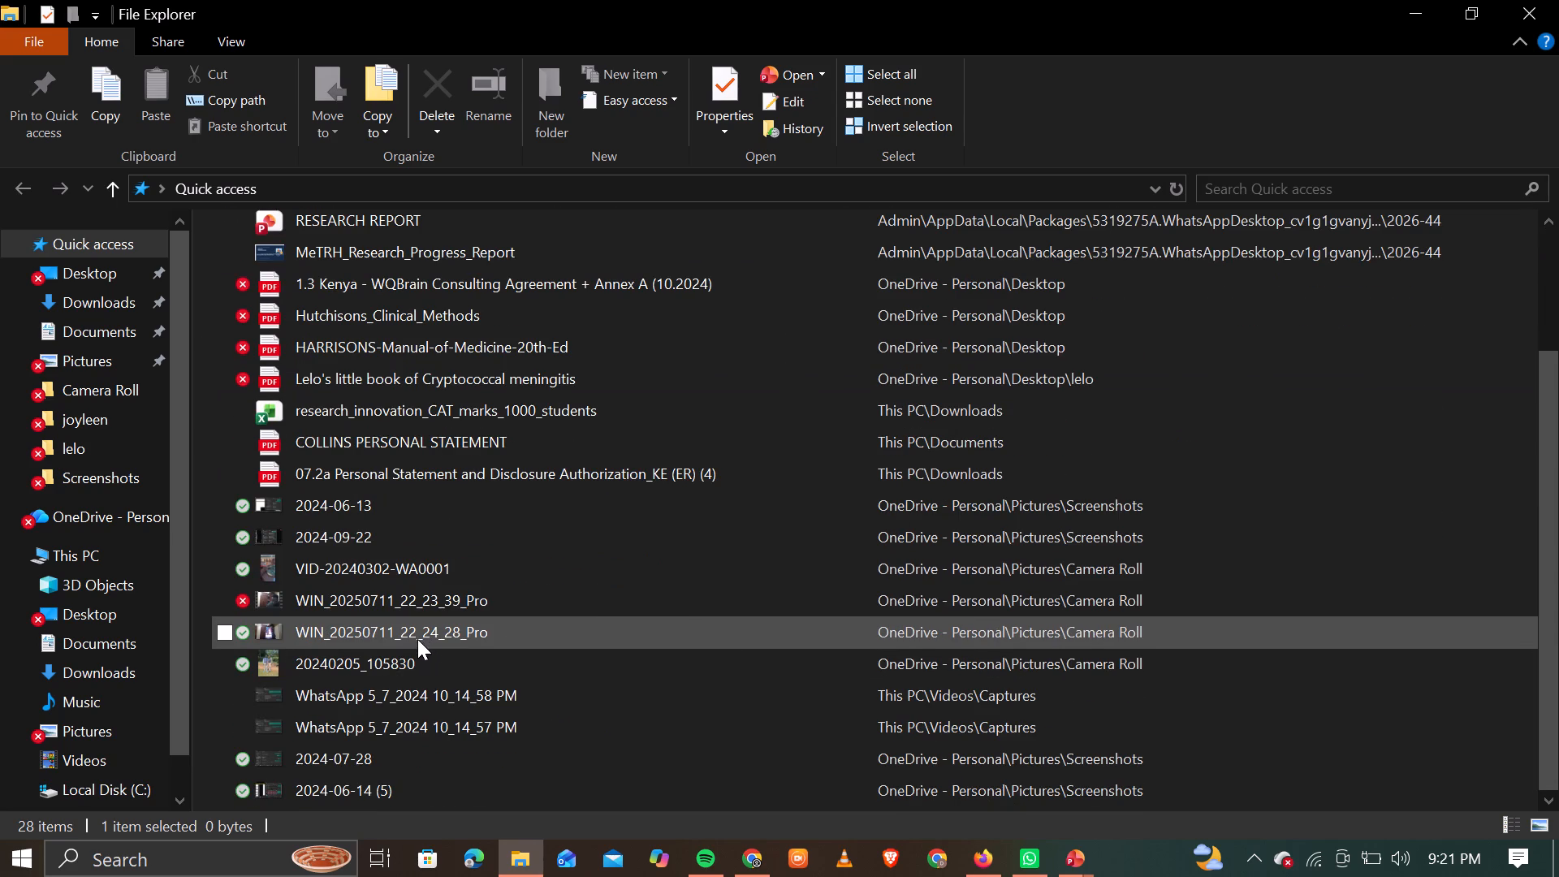
scroll(417, 639, "down", 4)
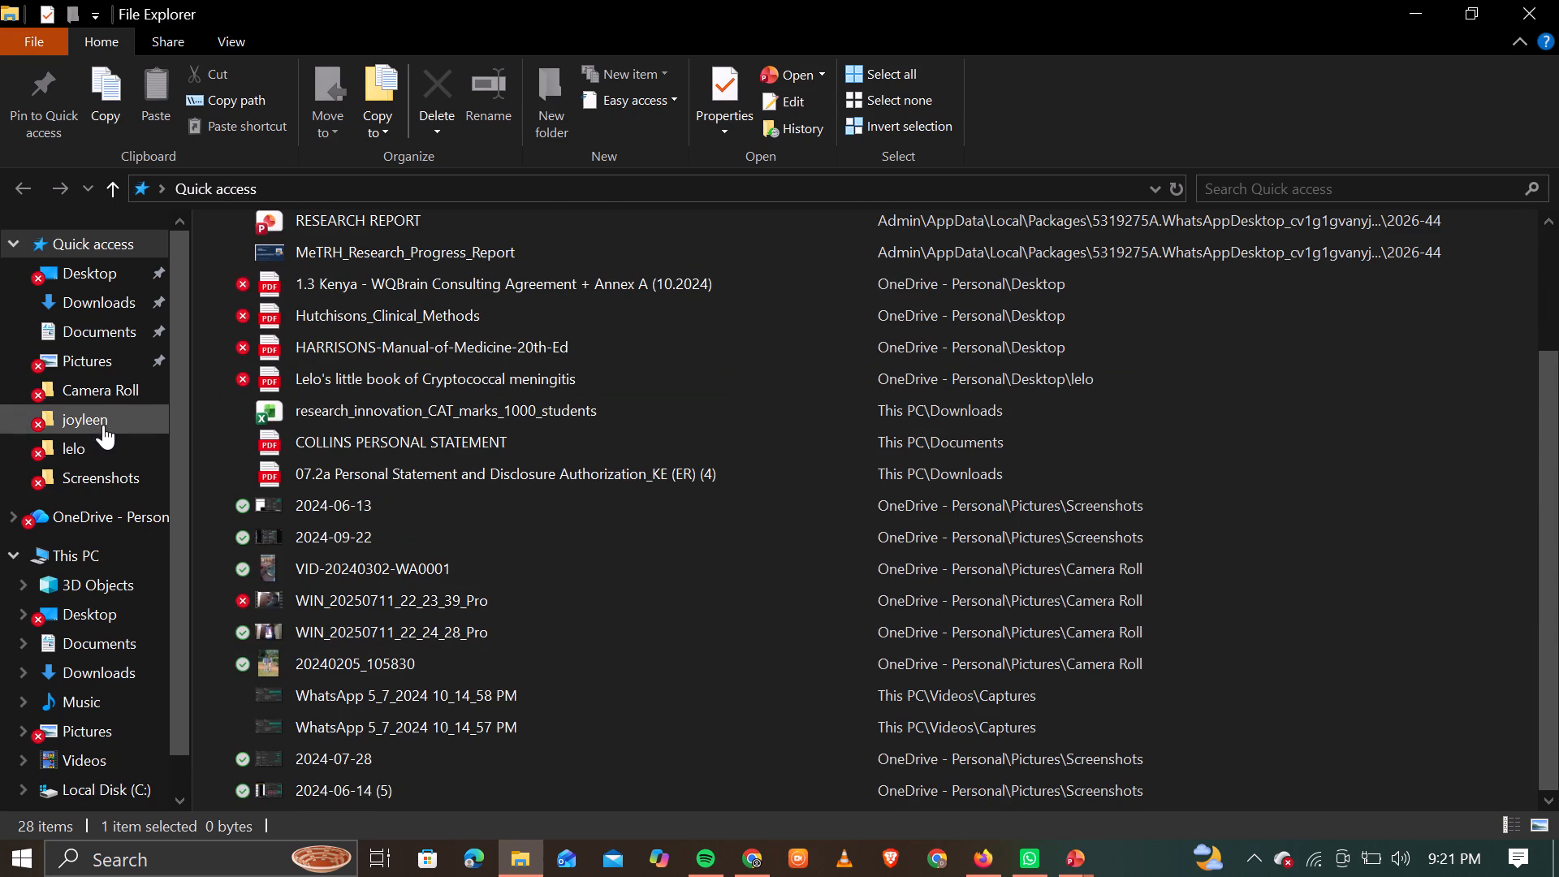
left_click(108, 305)
left_click(102, 302)
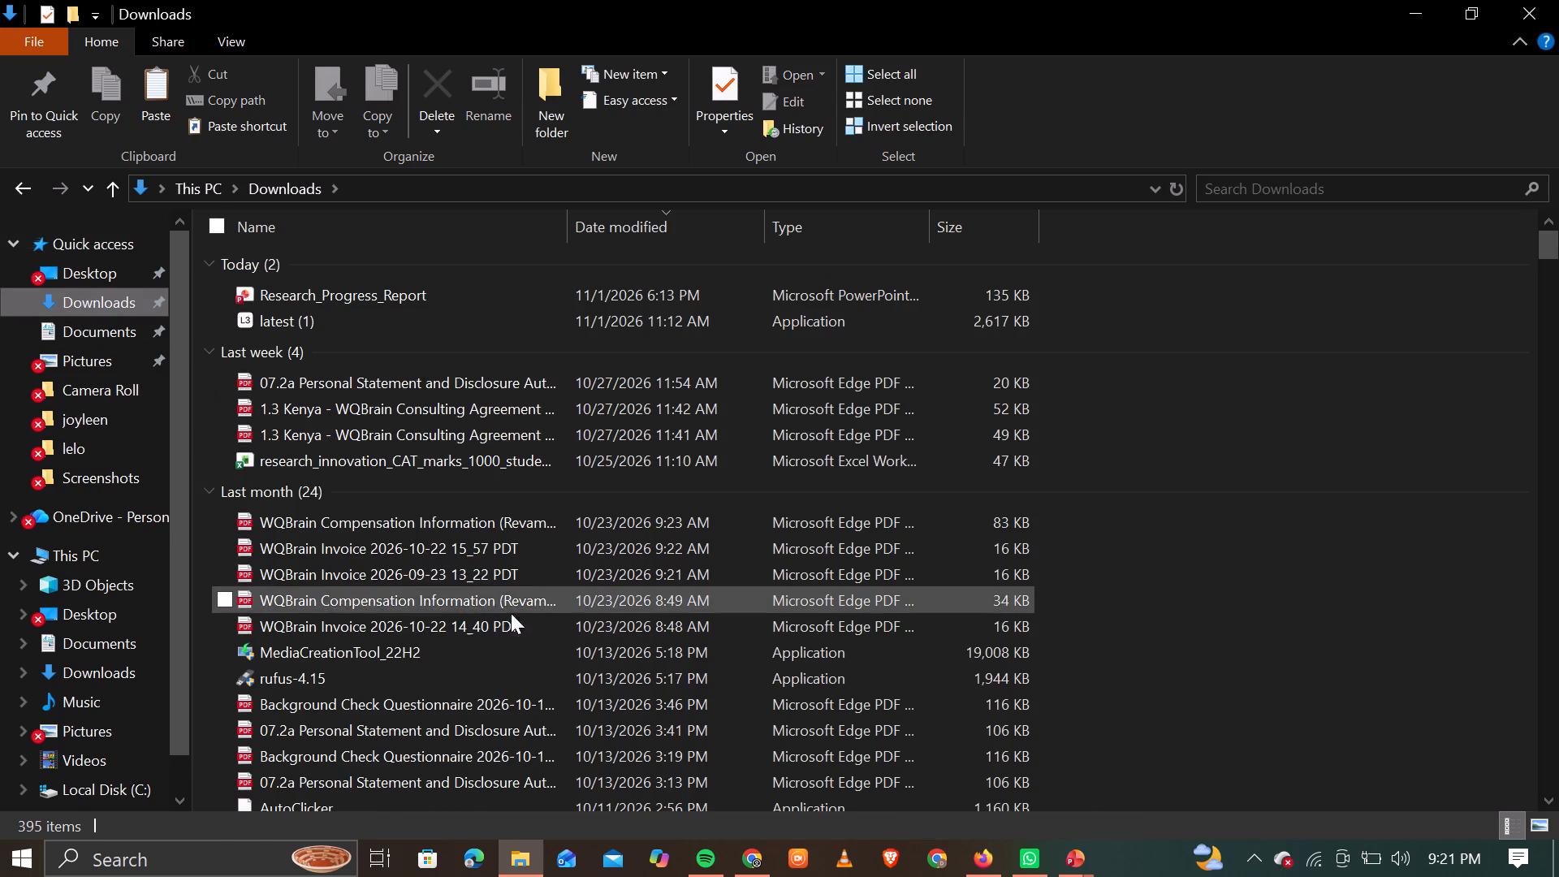
scroll(501, 619, "down", 10)
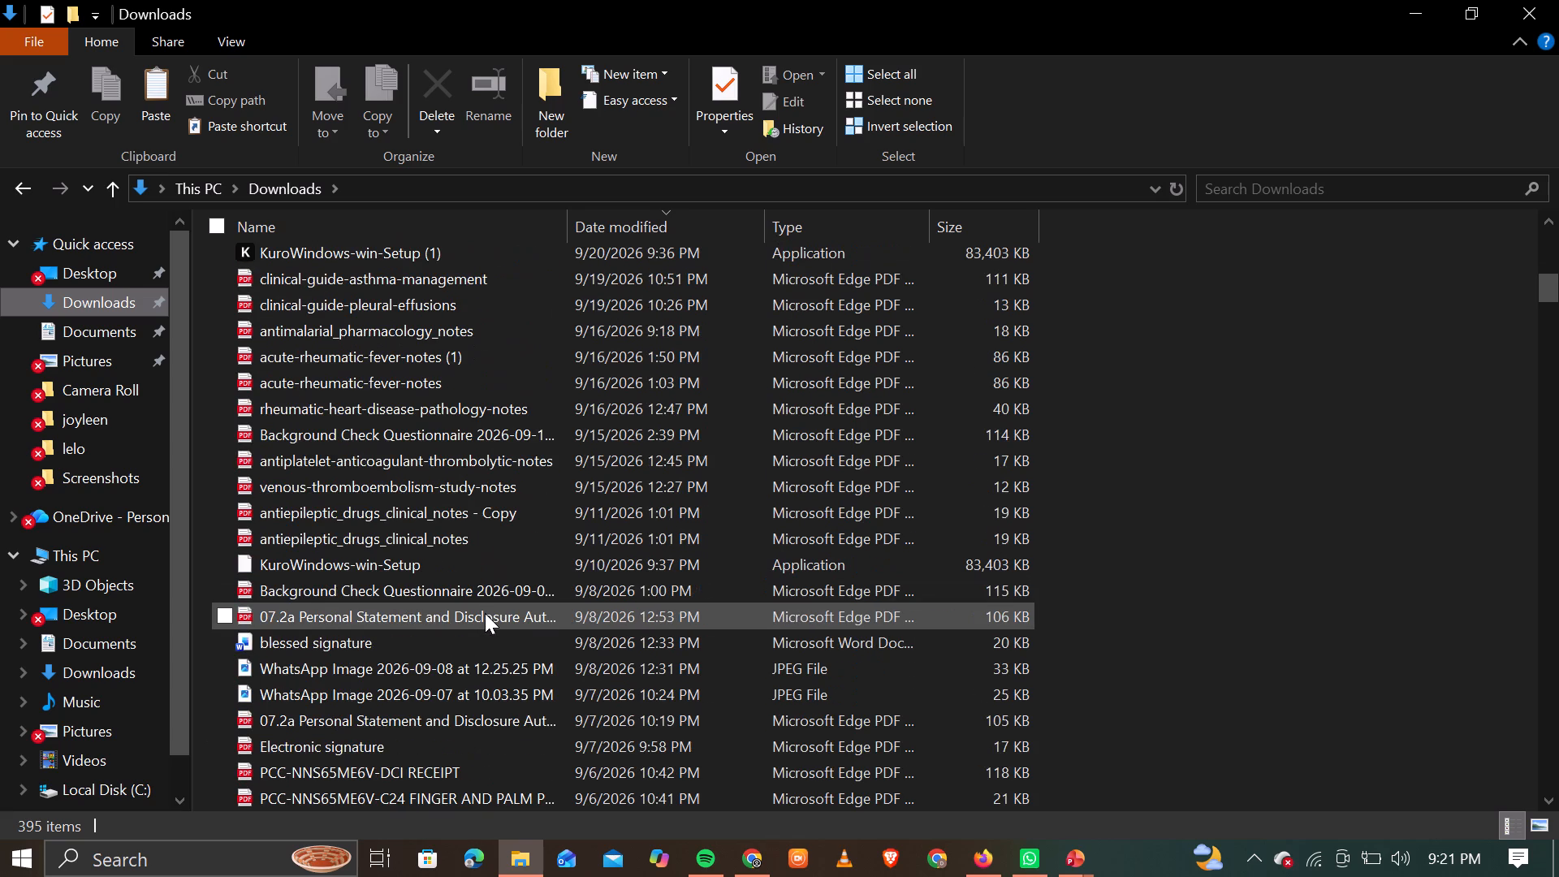
scroll(485, 614, "down", 11)
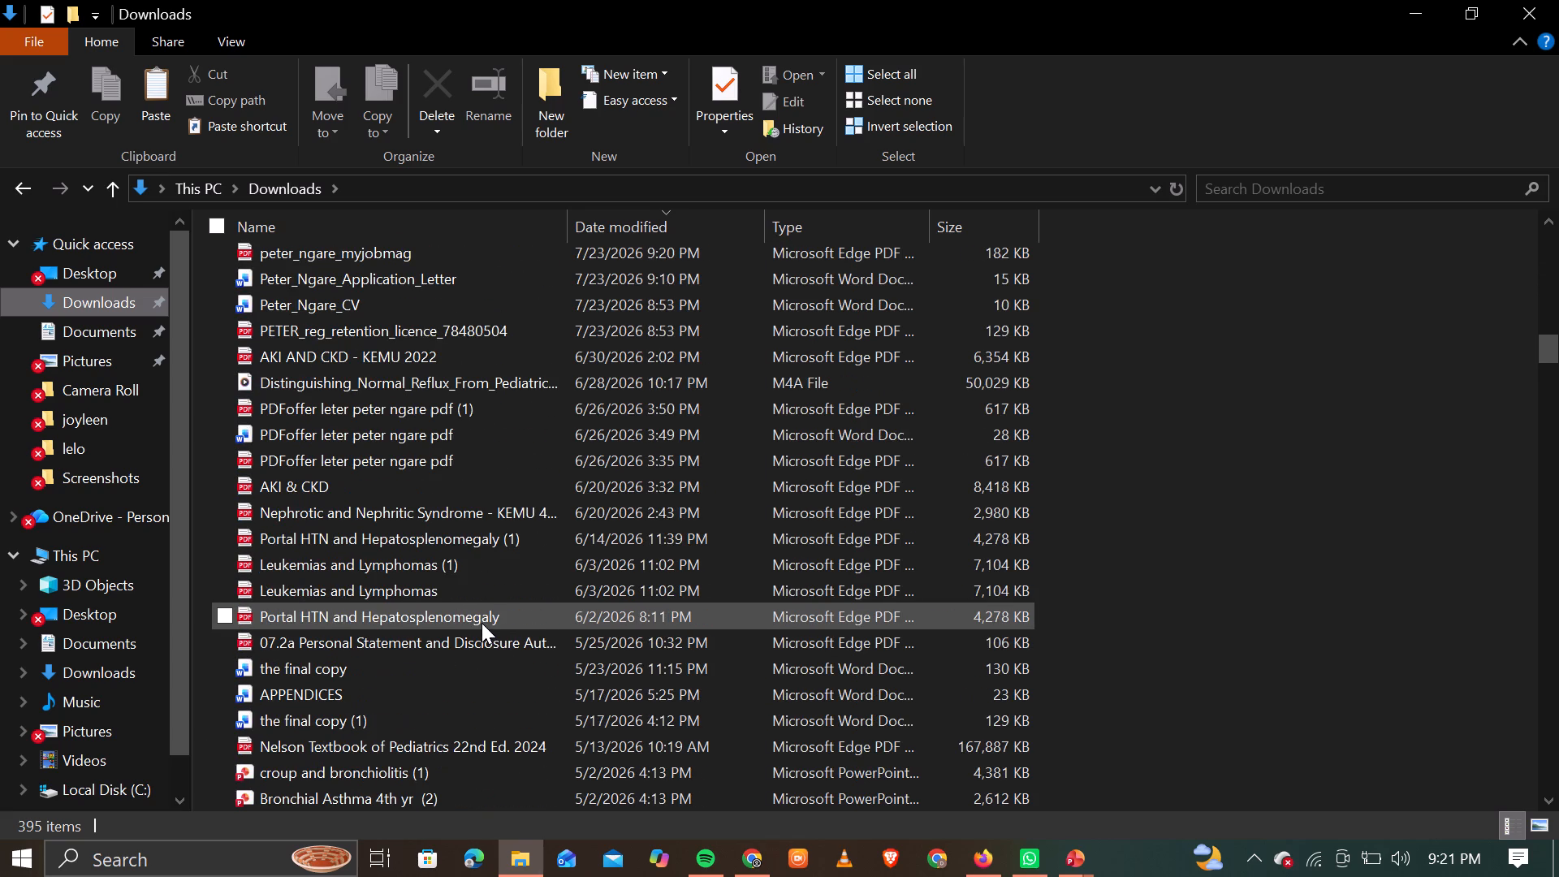
scroll(482, 623, "down", 2)
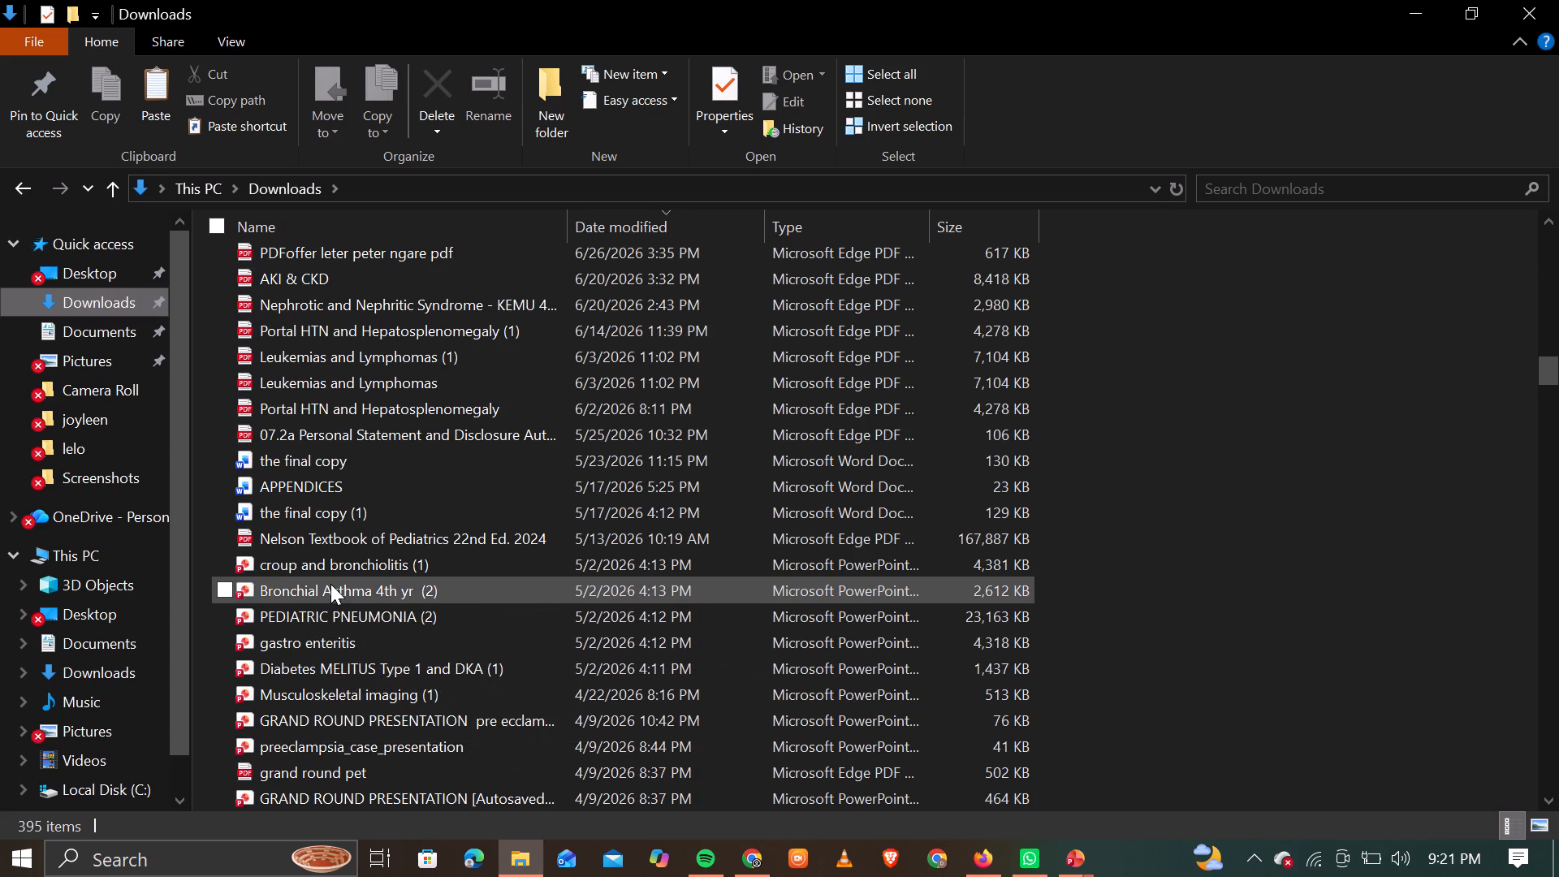
scroll(365, 699, "down", 1)
double_click(326, 637)
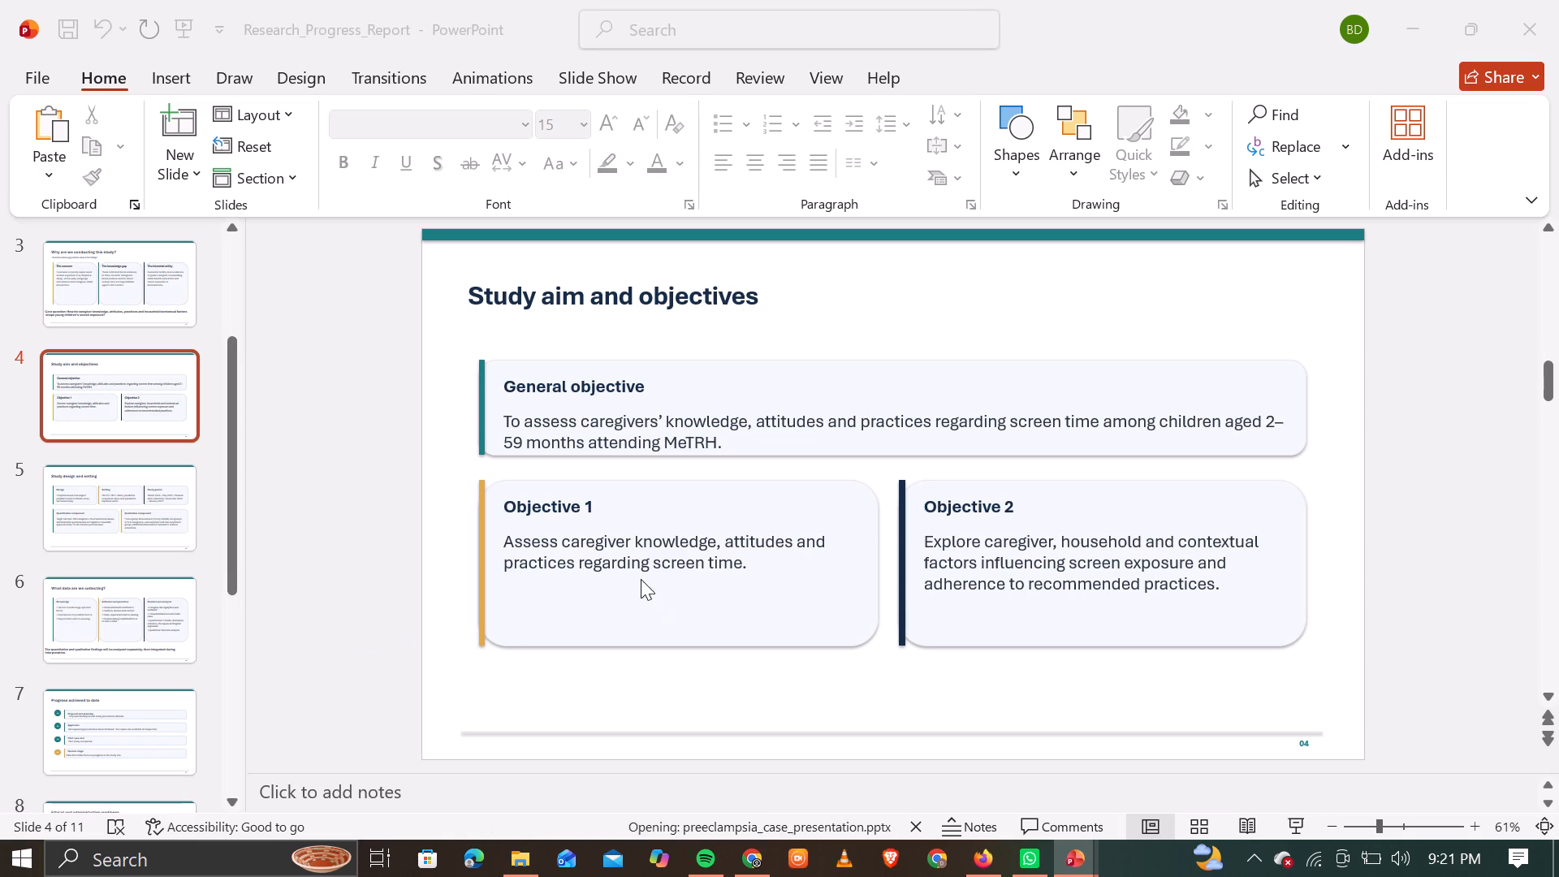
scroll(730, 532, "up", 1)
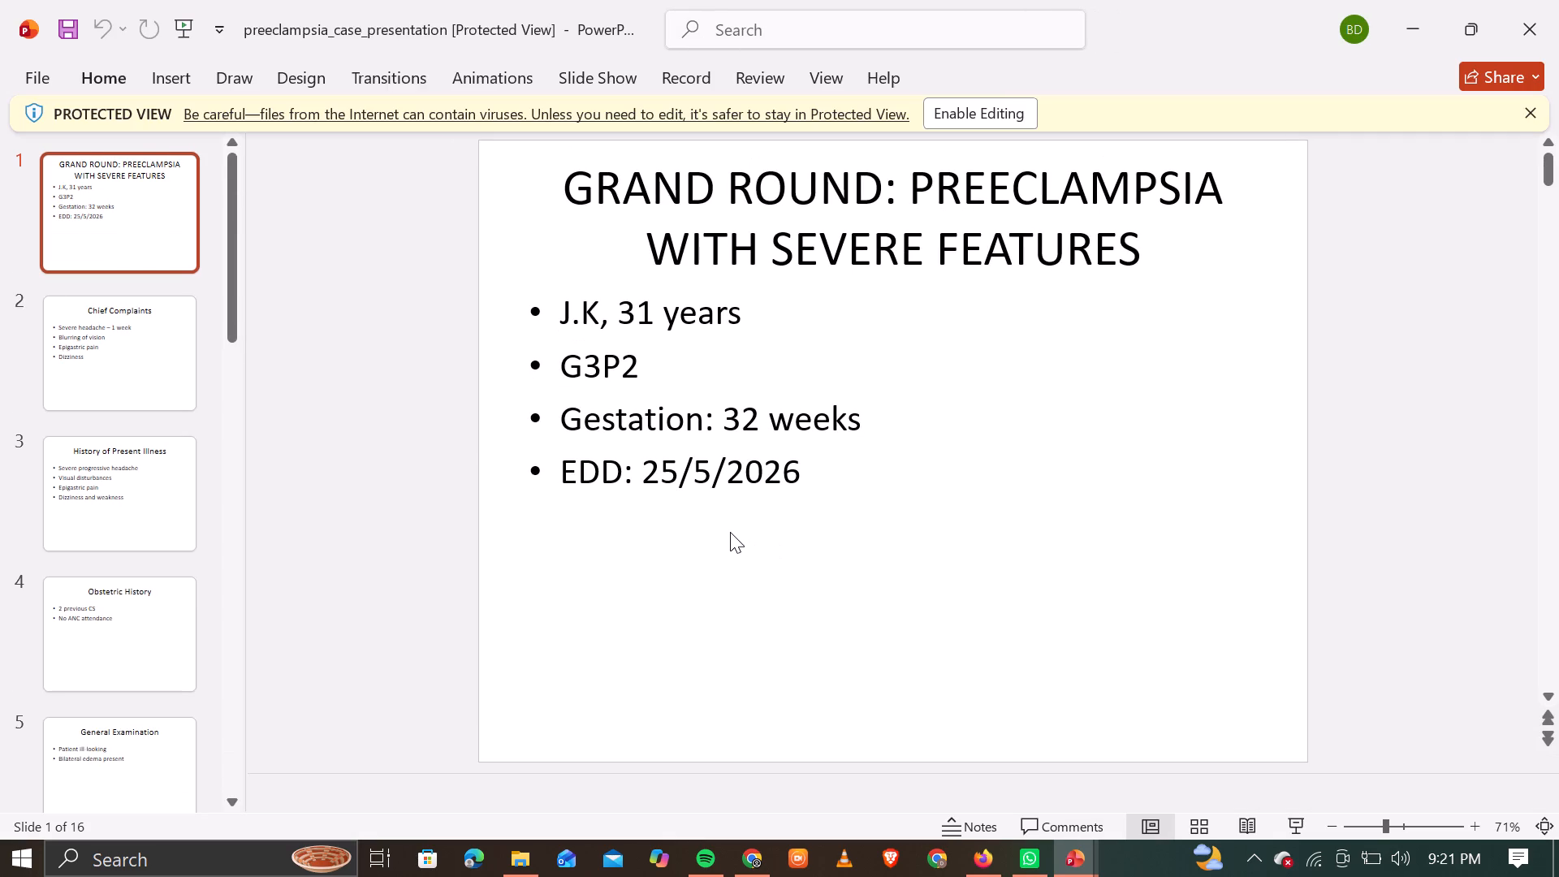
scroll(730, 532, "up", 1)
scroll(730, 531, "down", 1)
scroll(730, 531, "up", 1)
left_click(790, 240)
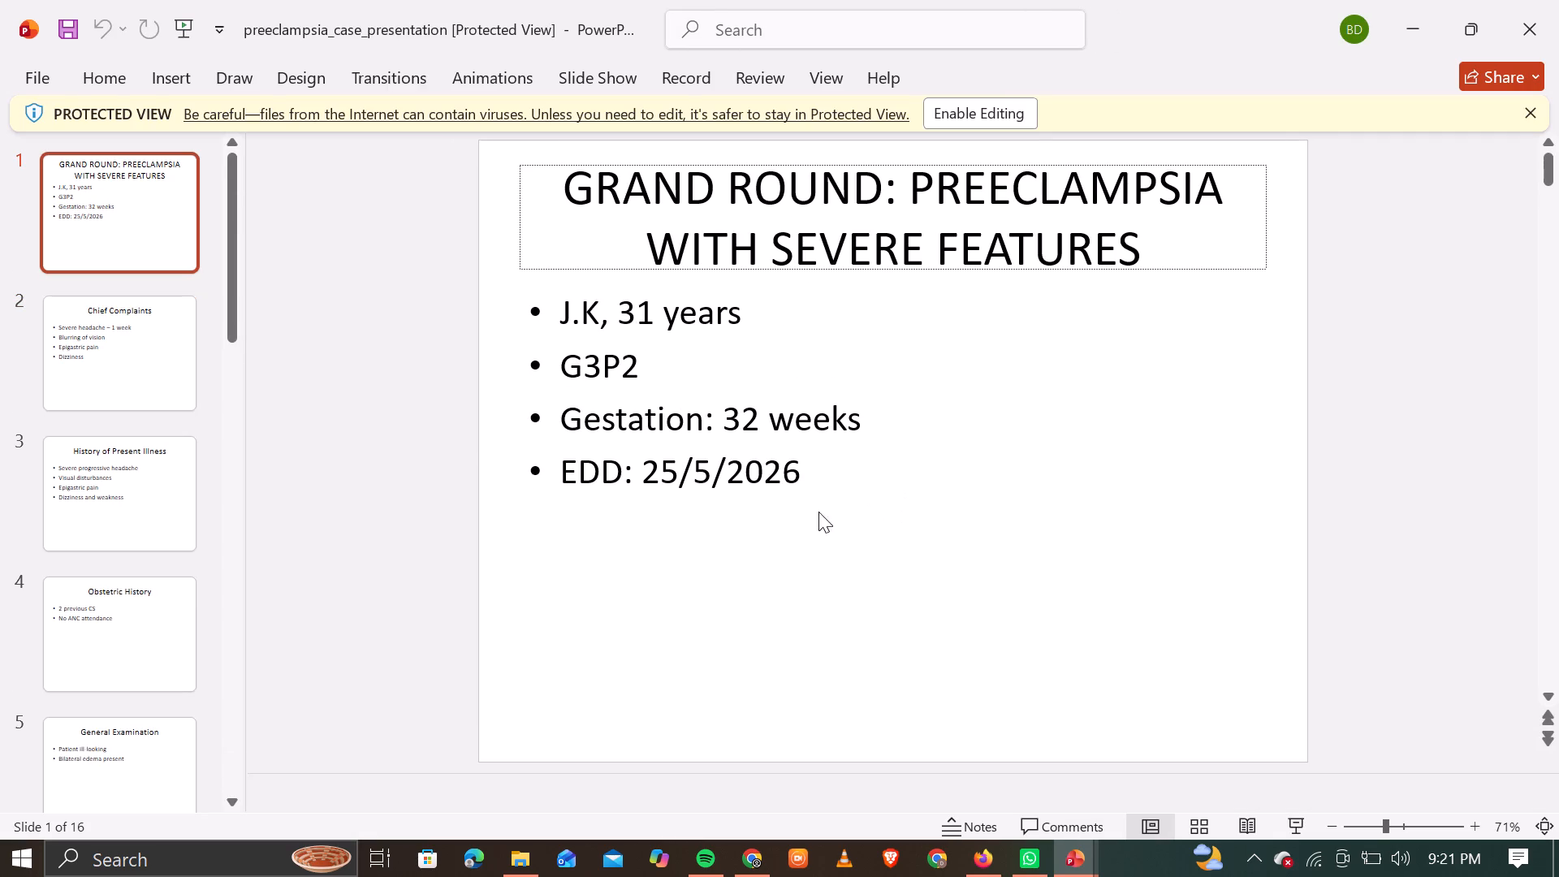
Bring up the templates for a new presentation and look through the available designs for a suitable one.
left_click(31, 71)
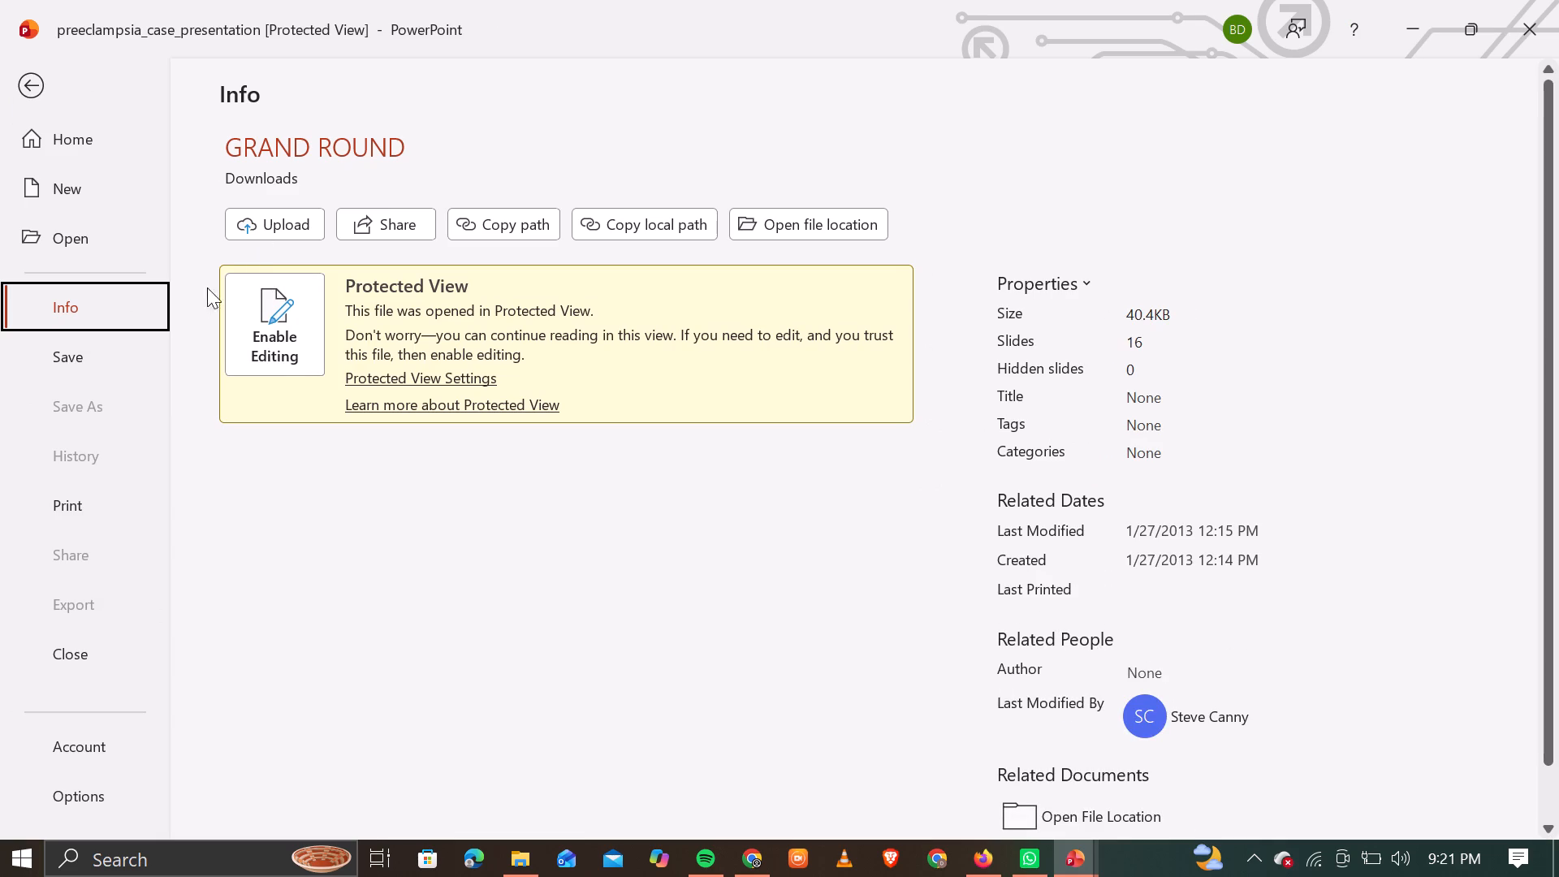
left_click(92, 186)
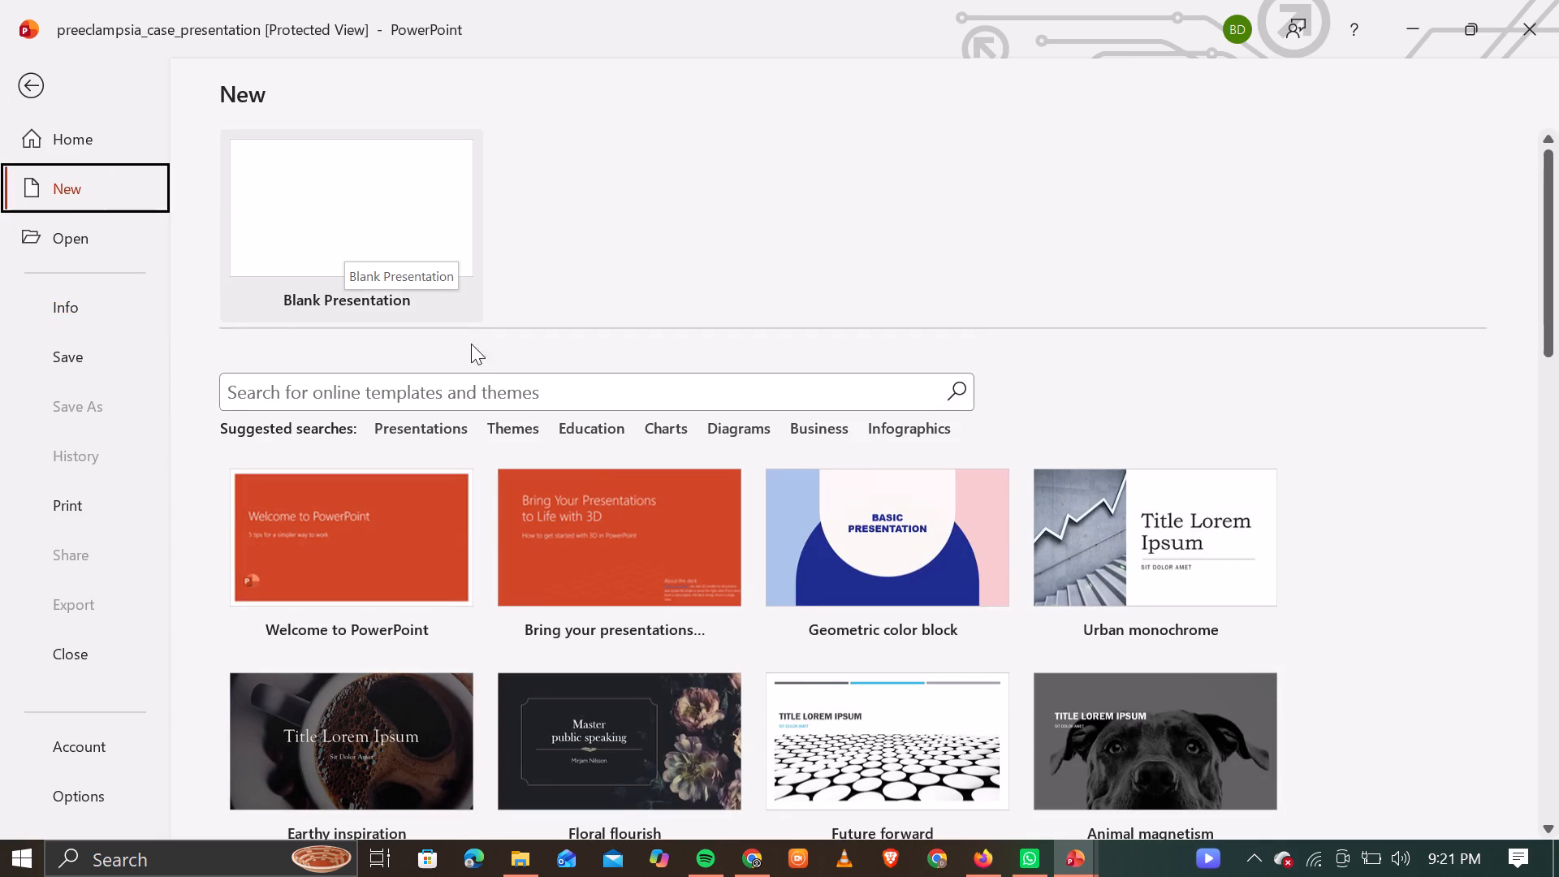
scroll(659, 598, "down", 1)
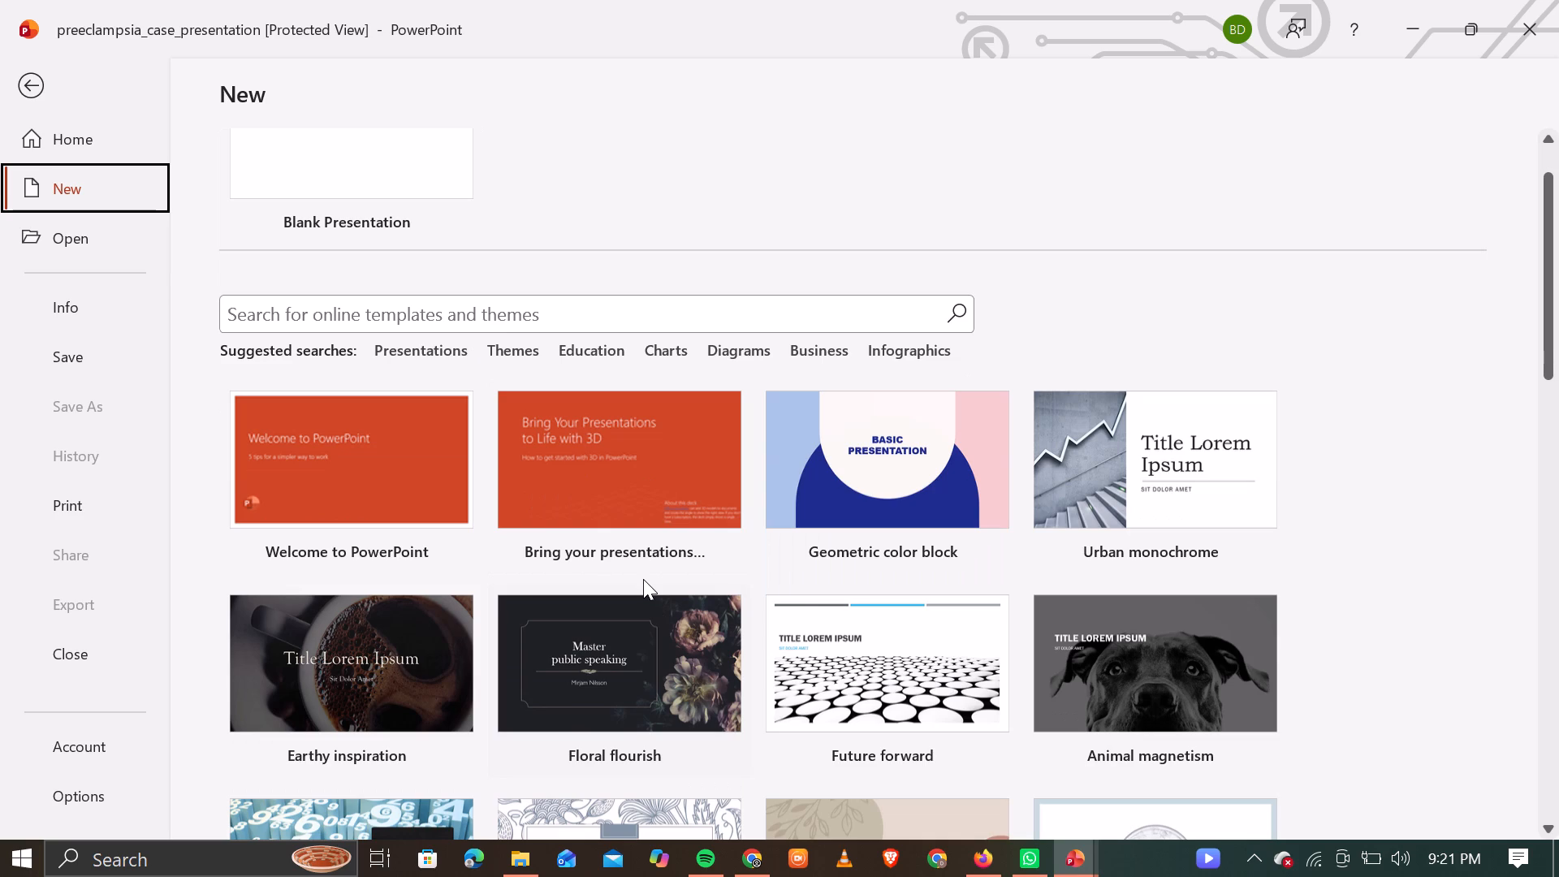
scroll(641, 581, "down", 1)
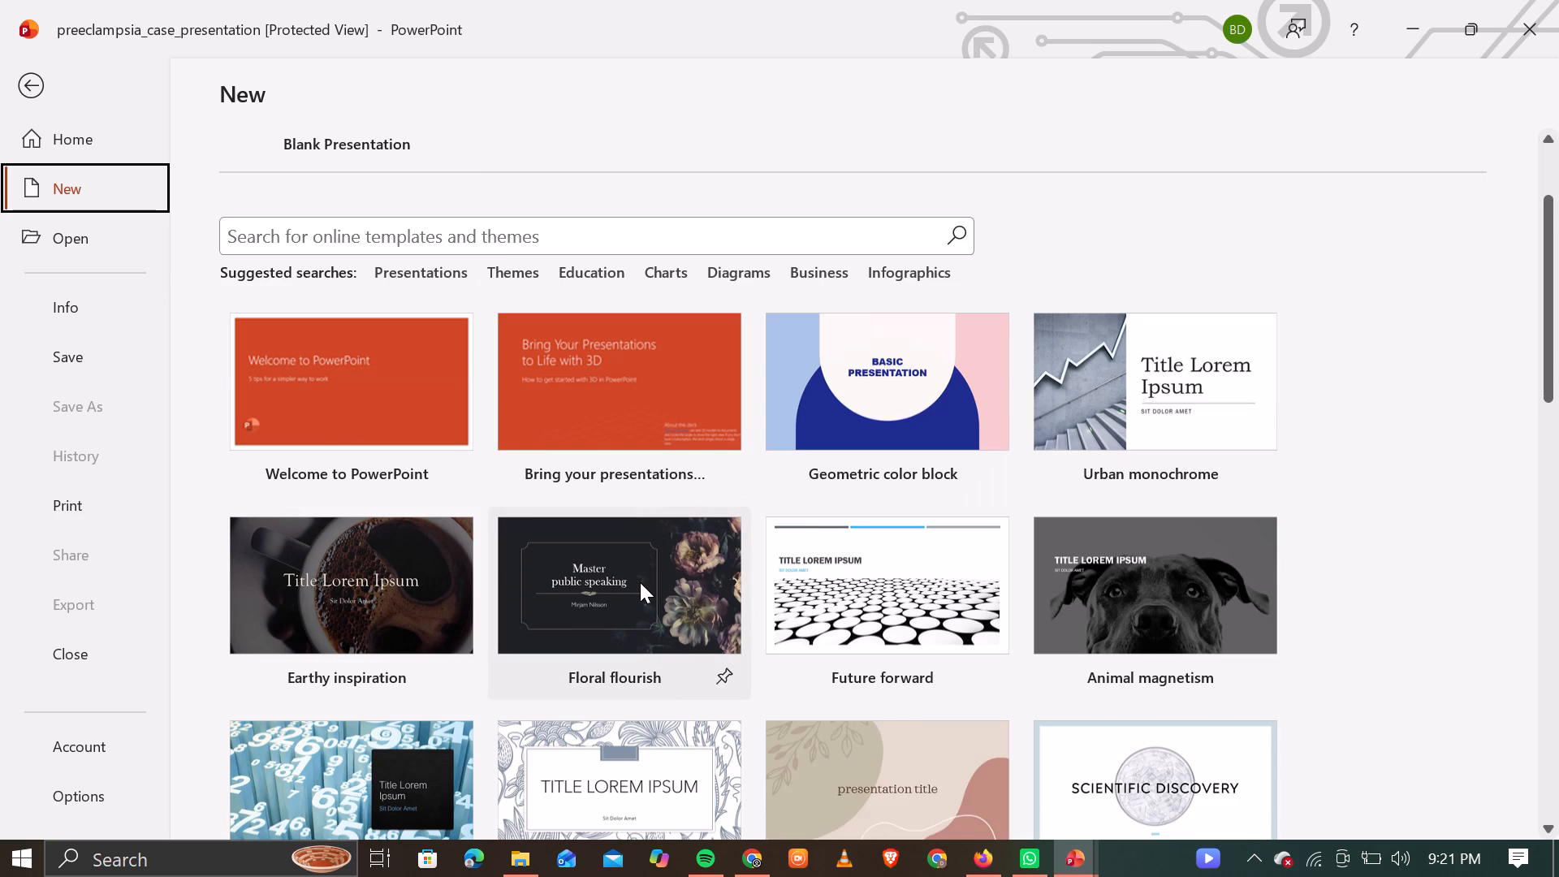
scroll(640, 582, "down", 1)
scroll(496, 506, "down", 1)
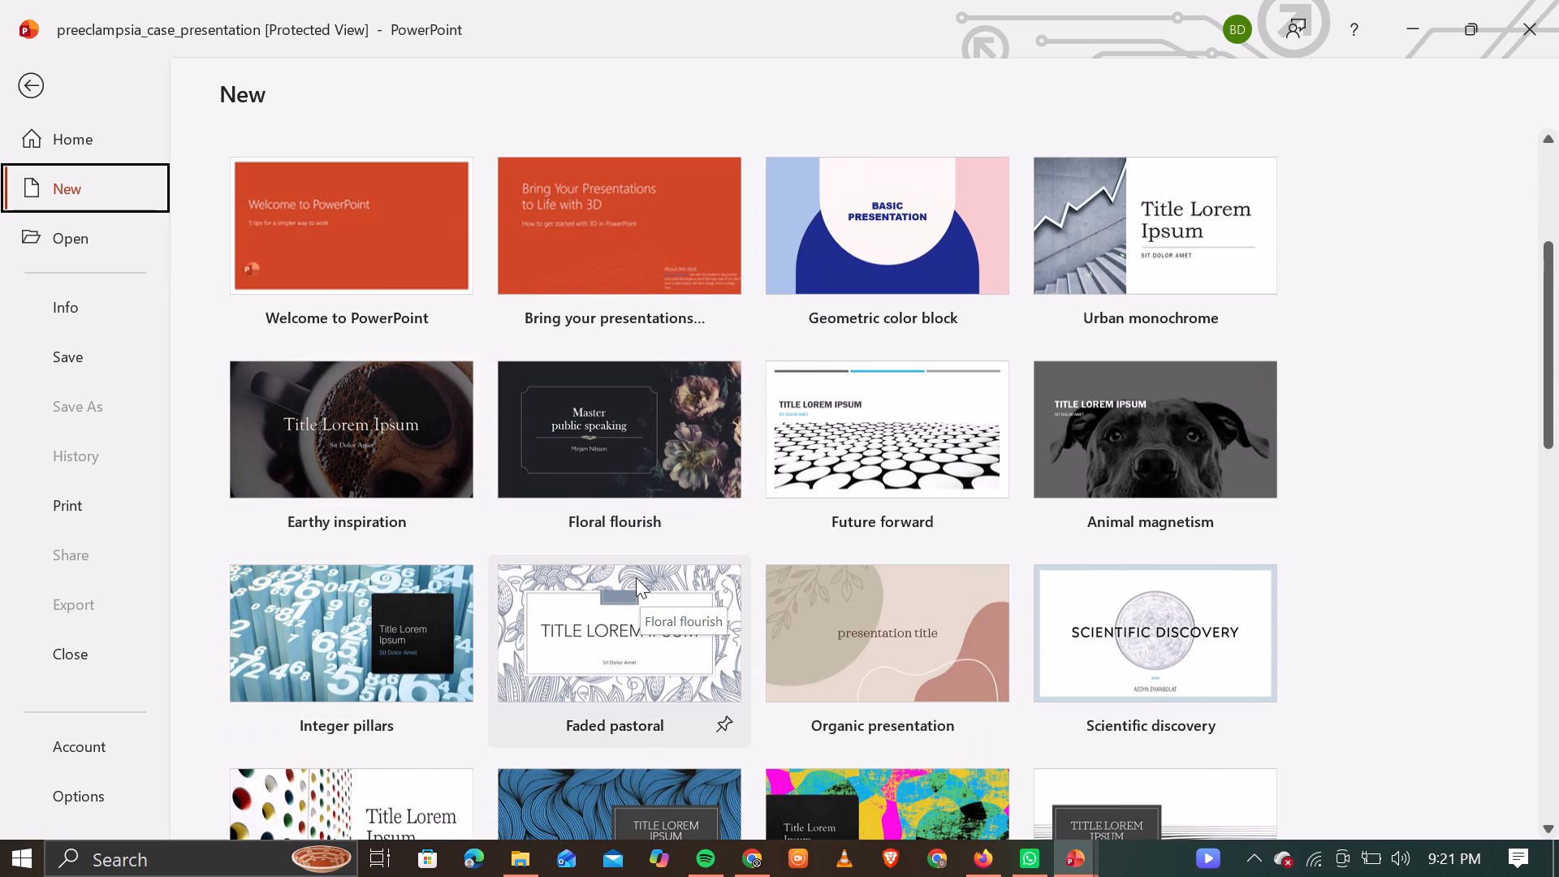
scroll(637, 578, "down", 3)
scroll(524, 538, "down", 1)
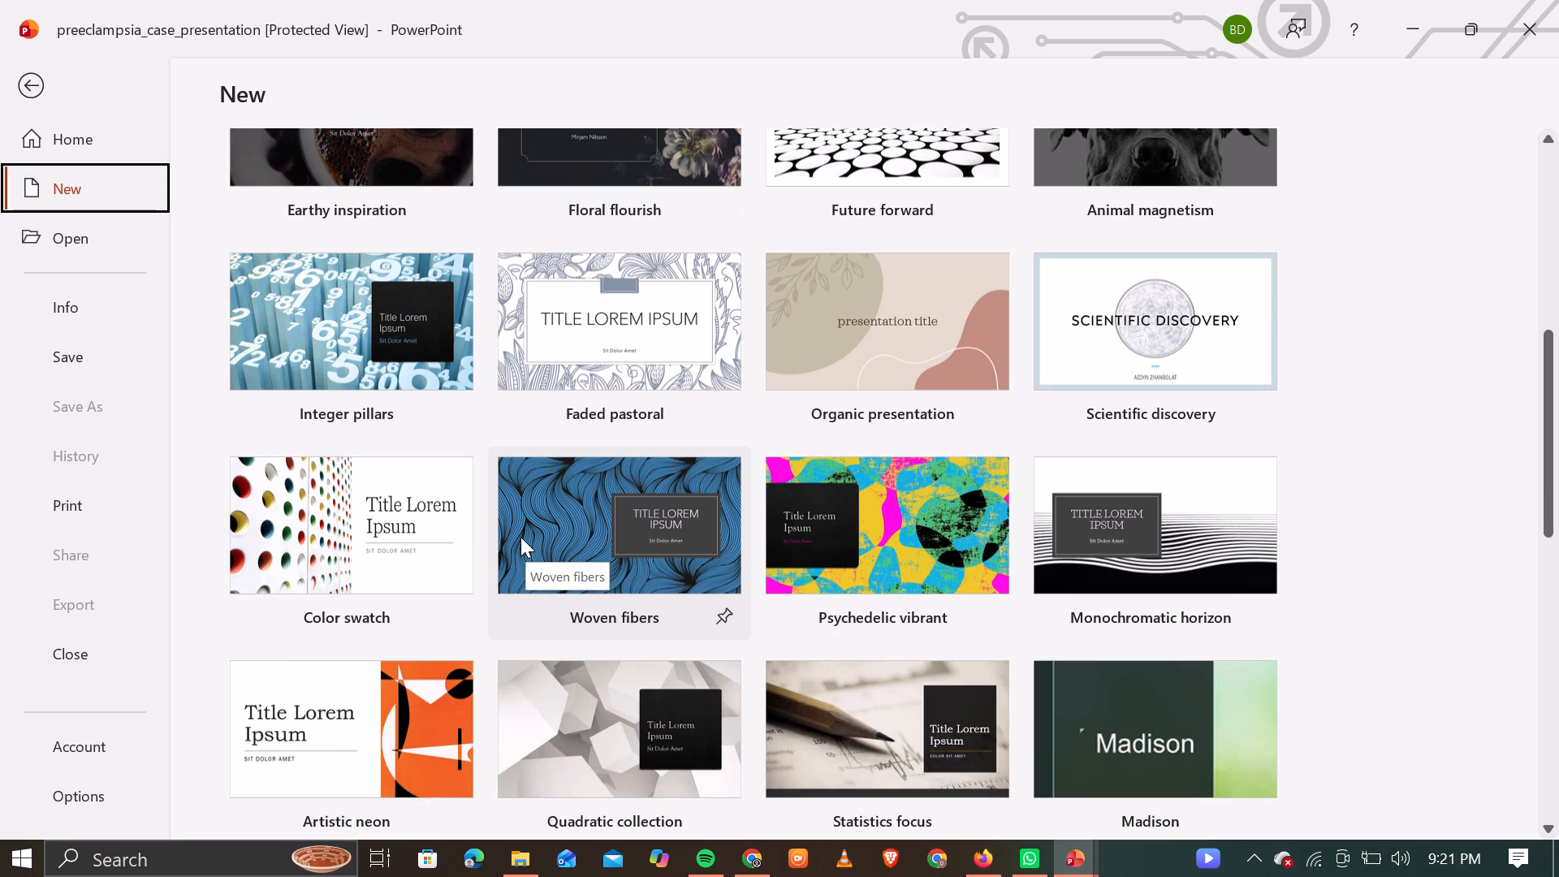
scroll(520, 534, "down", 5)
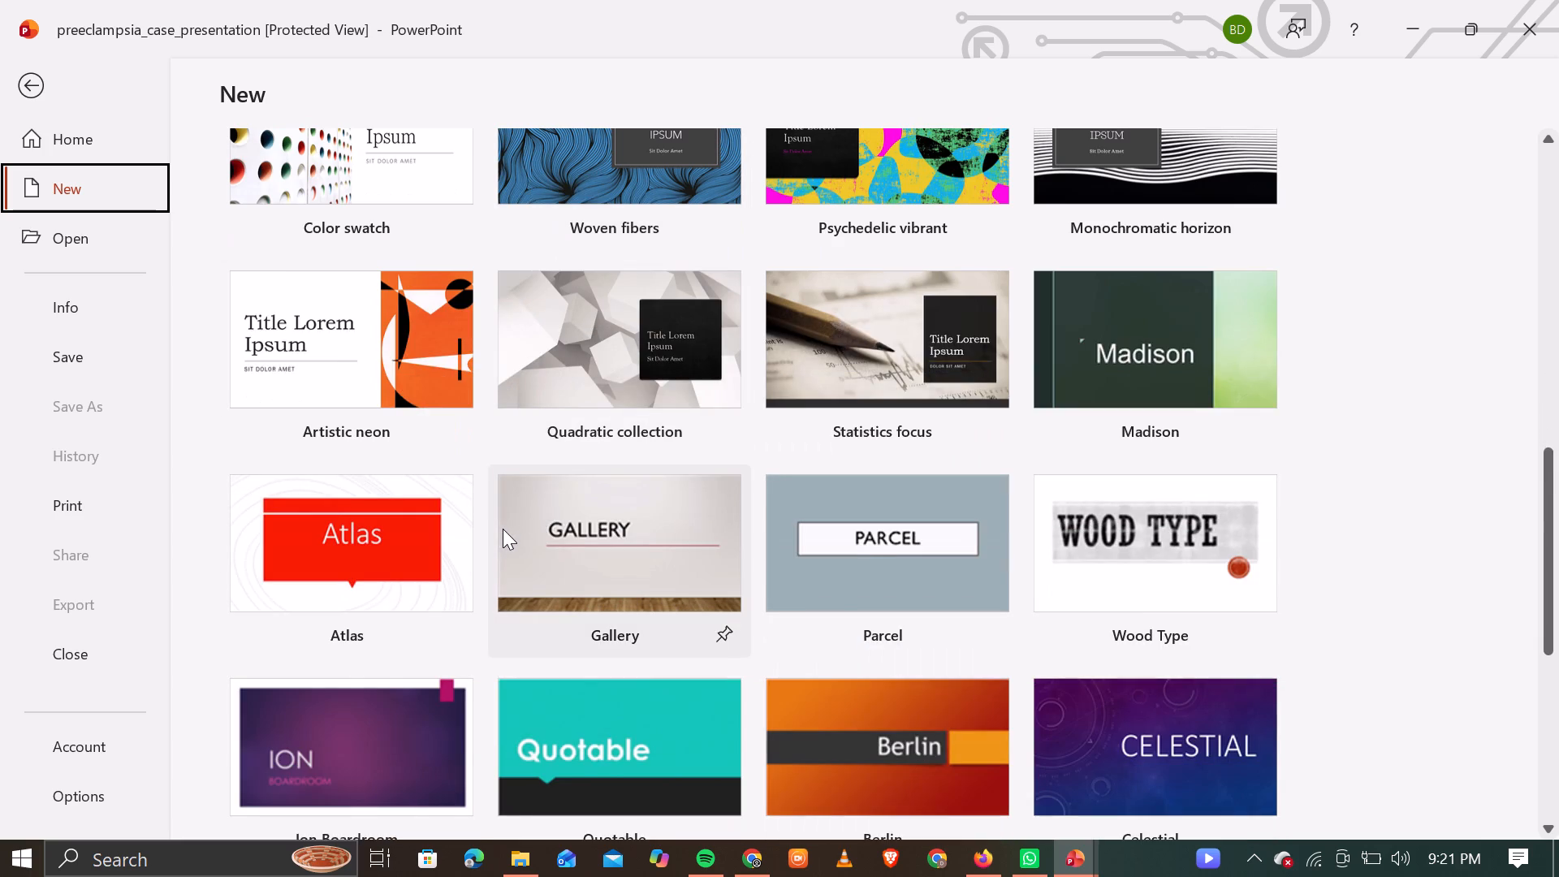
scroll(503, 529, "down", 5)
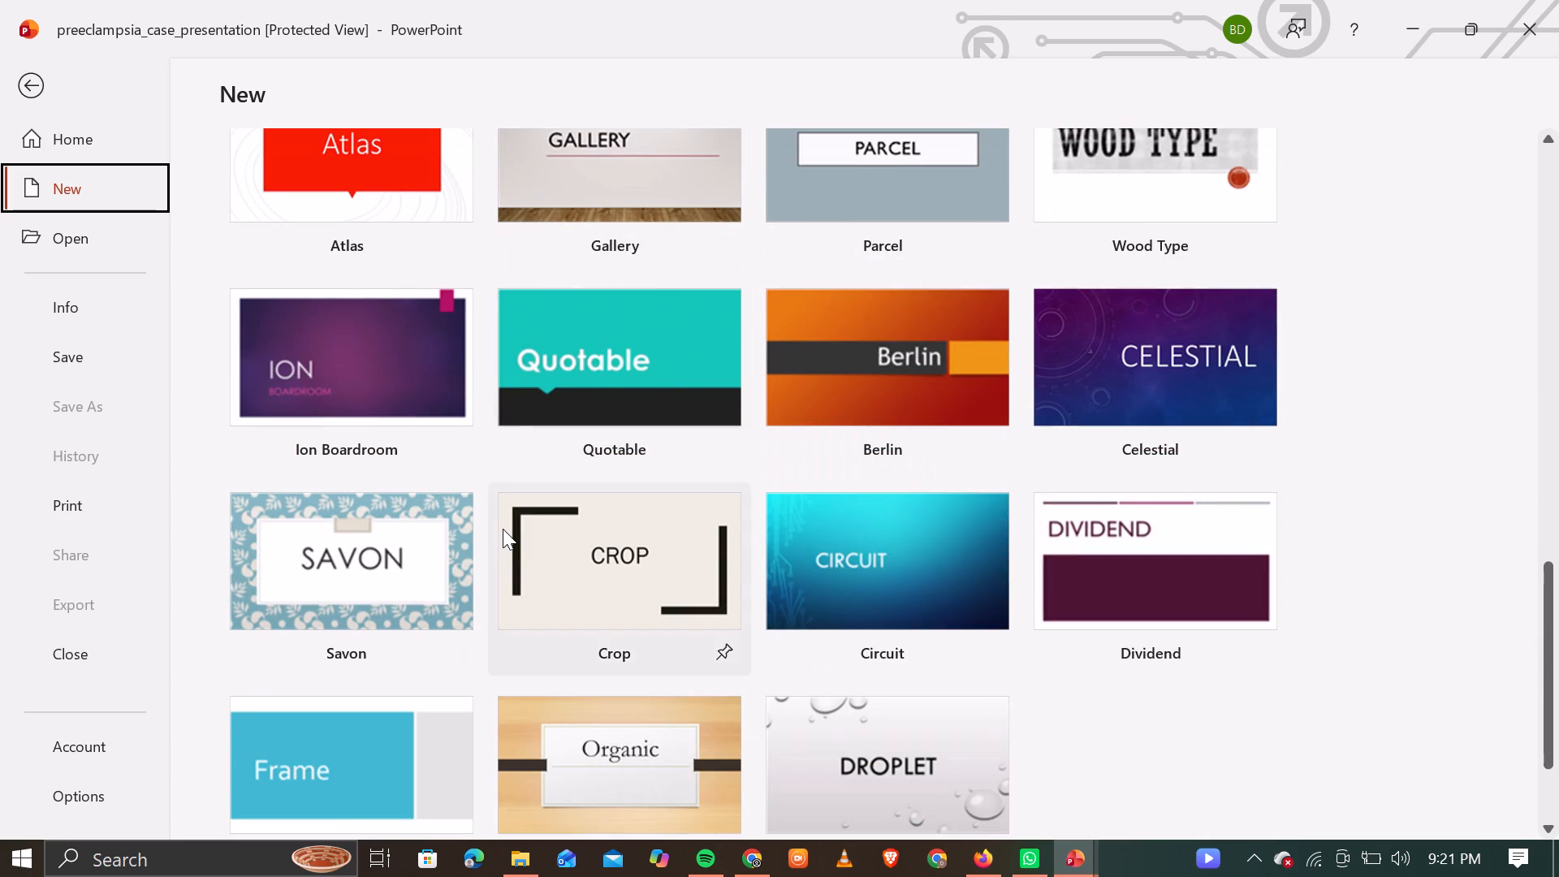
scroll(503, 529, "down", 3)
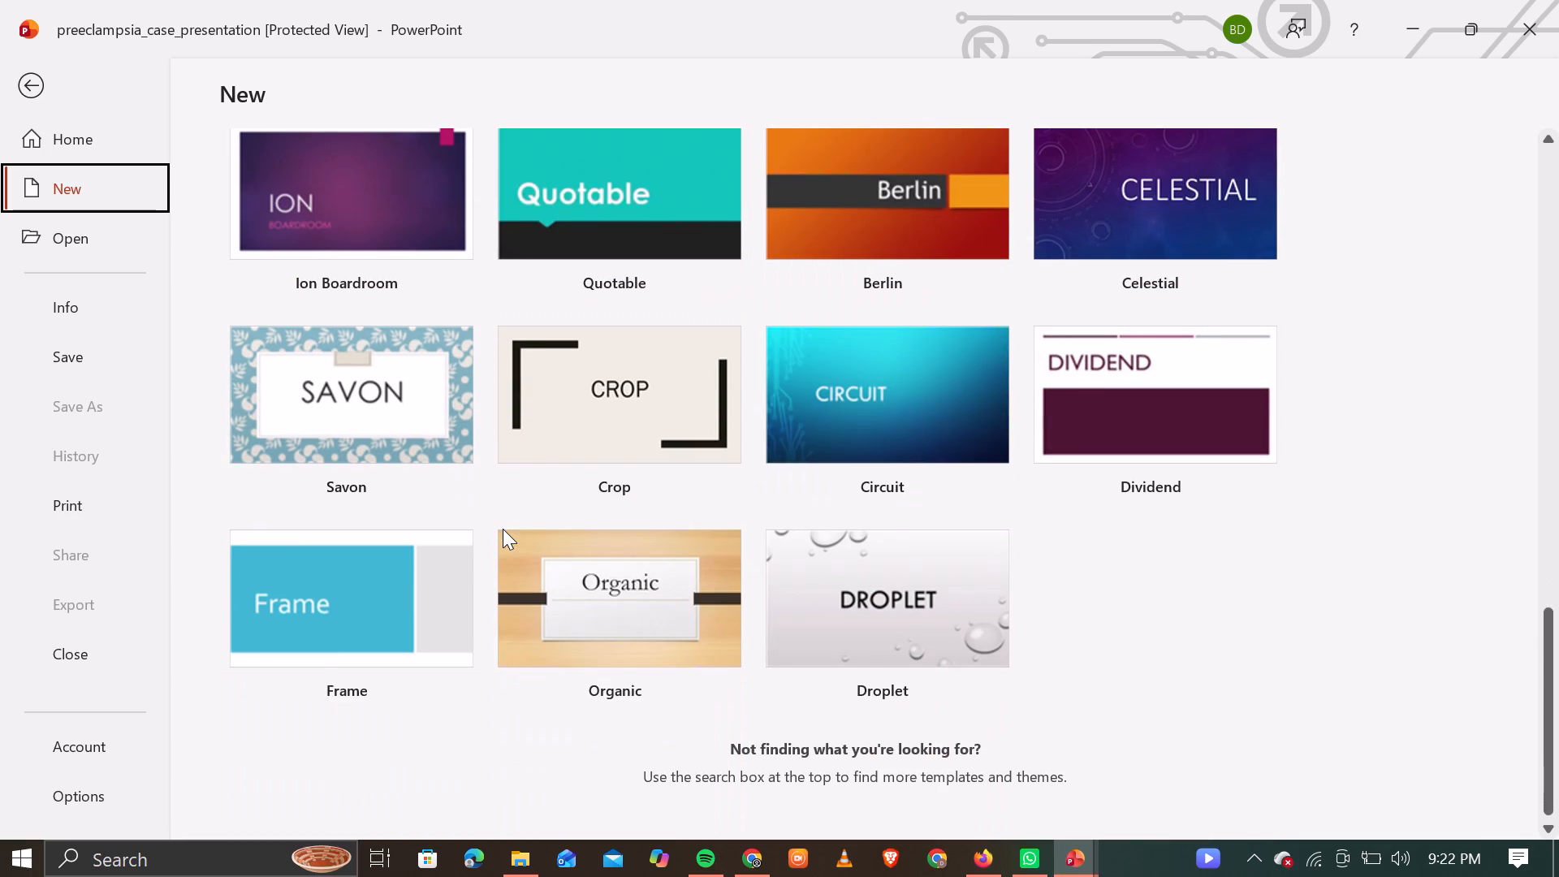
scroll(749, 596, "up", 2)
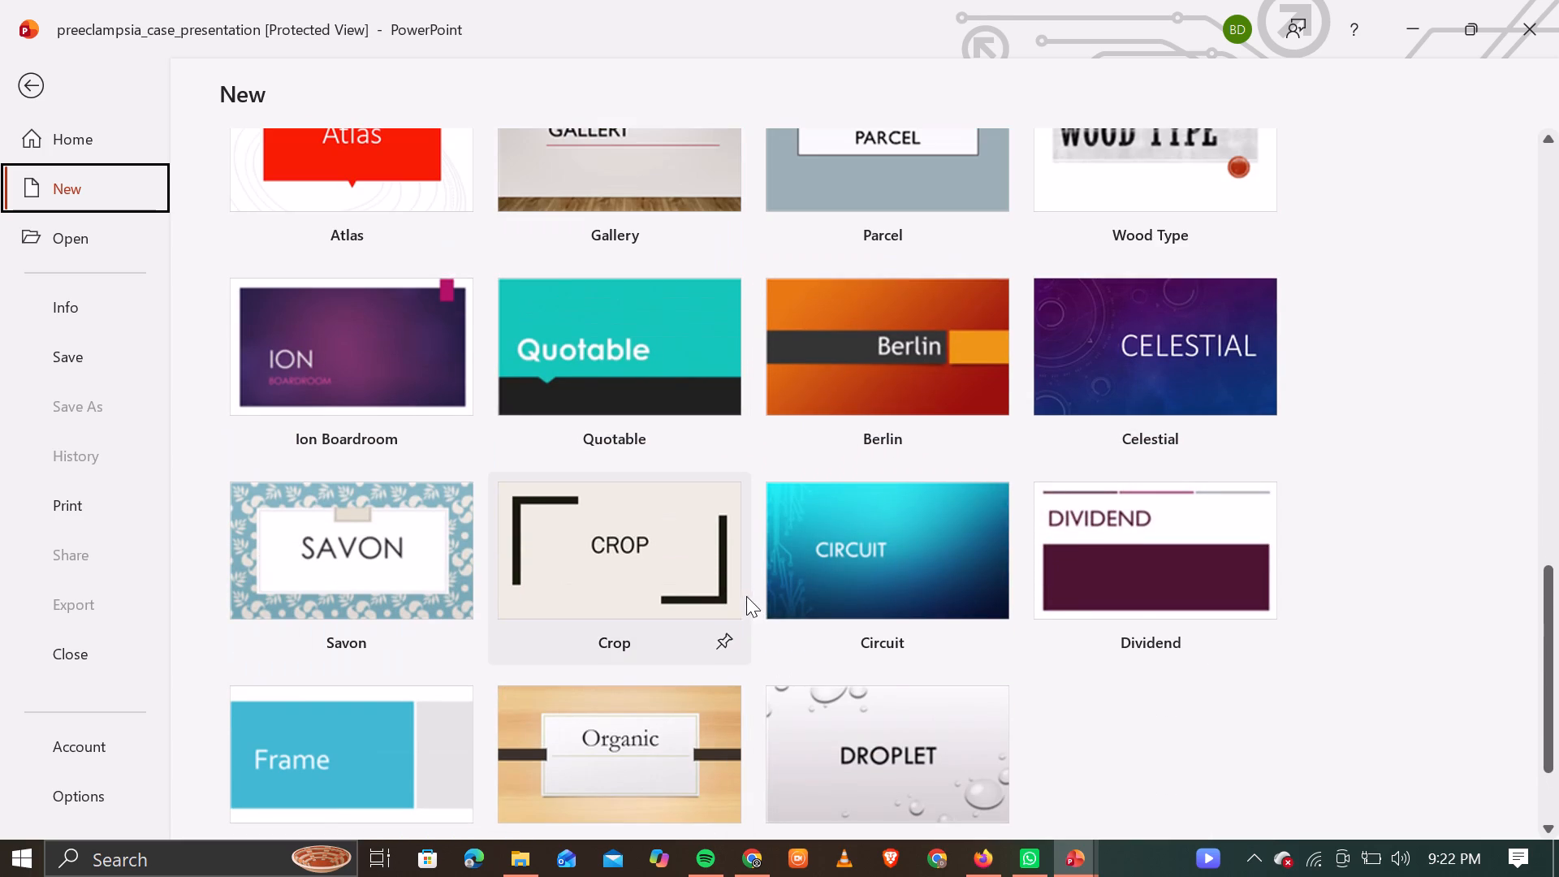
scroll(595, 438, "up", 1)
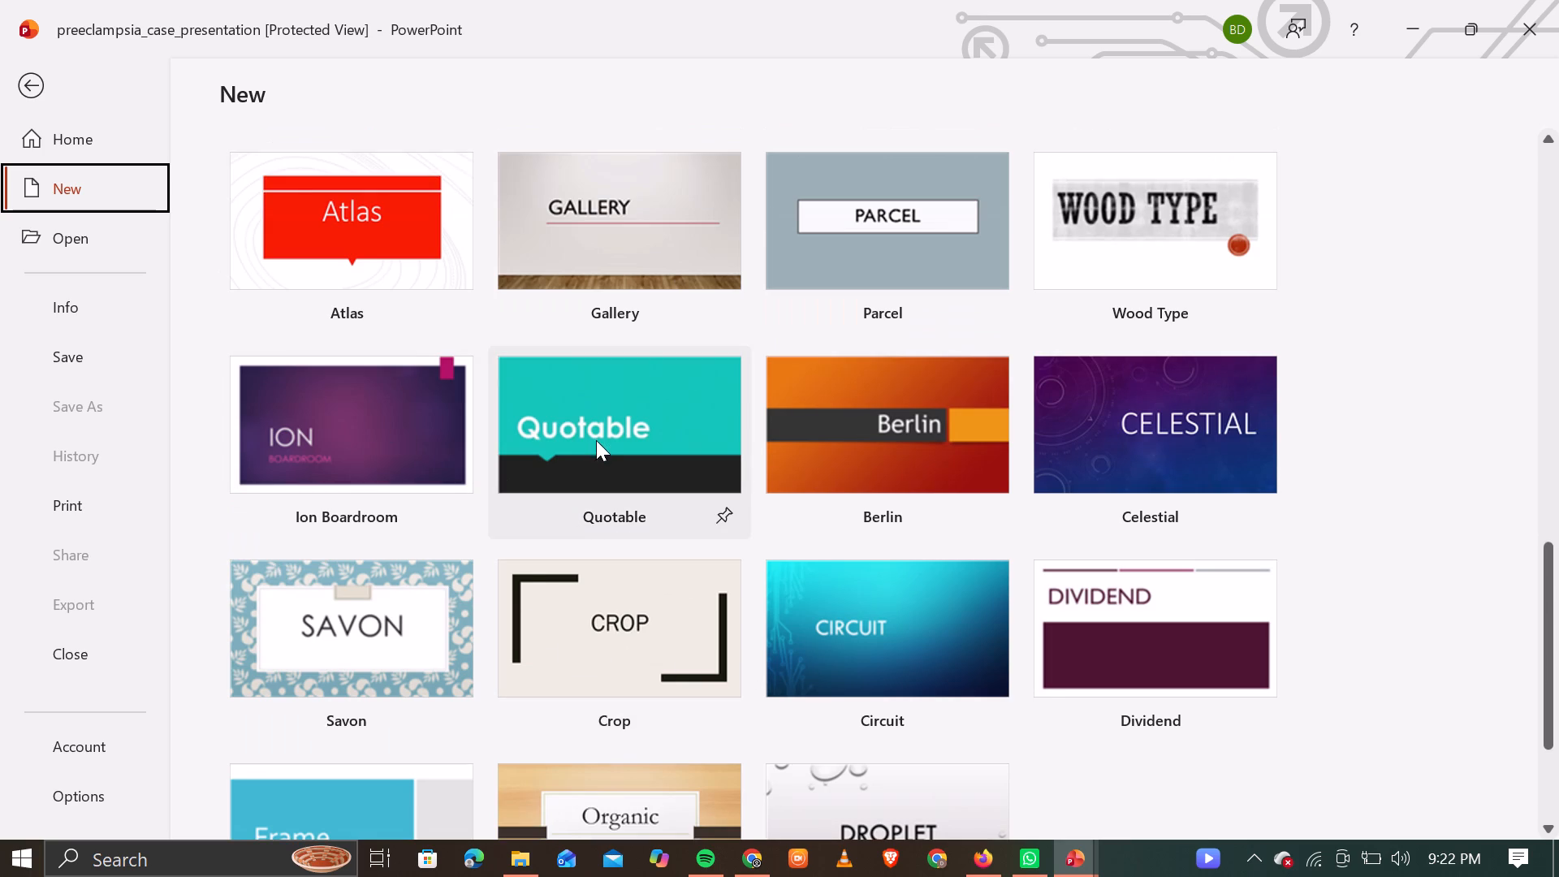
scroll(689, 447, "up", 1)
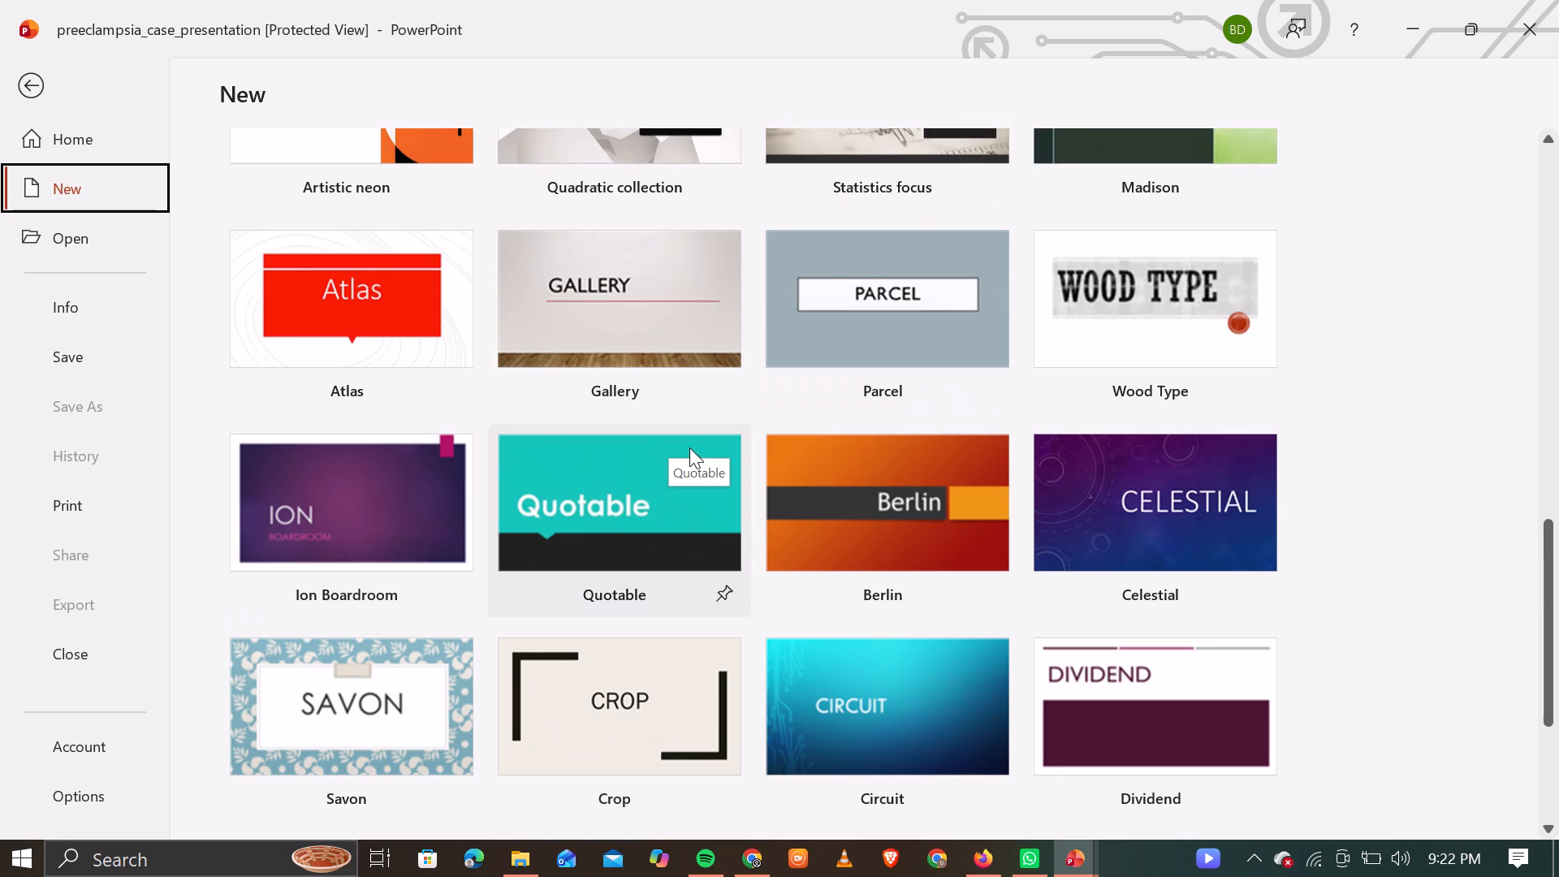
scroll(633, 512, "up", 1)
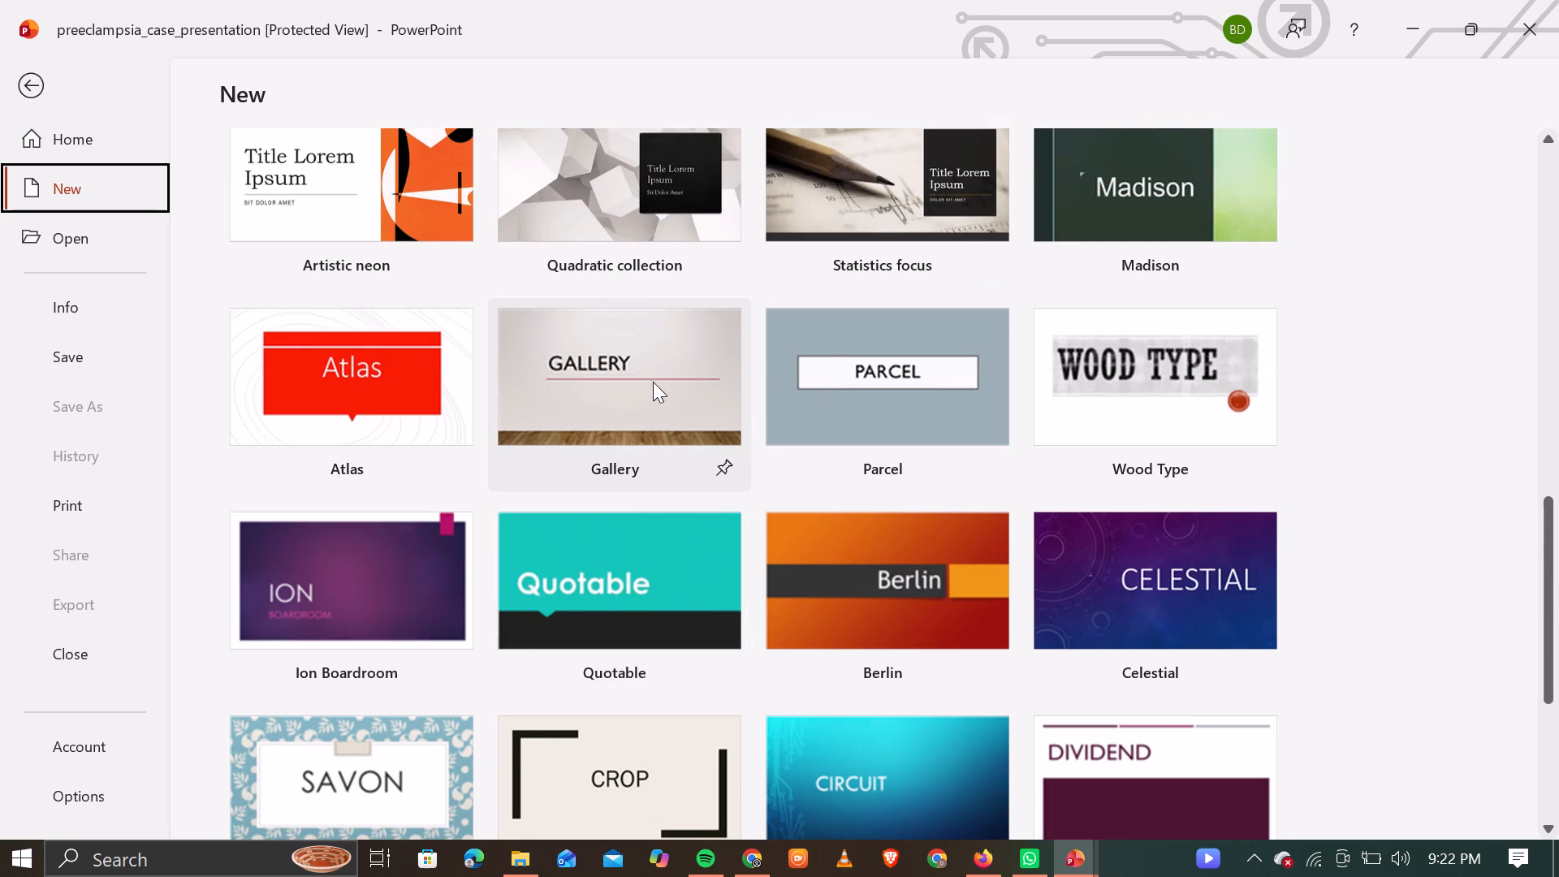
scroll(659, 407, "up", 3)
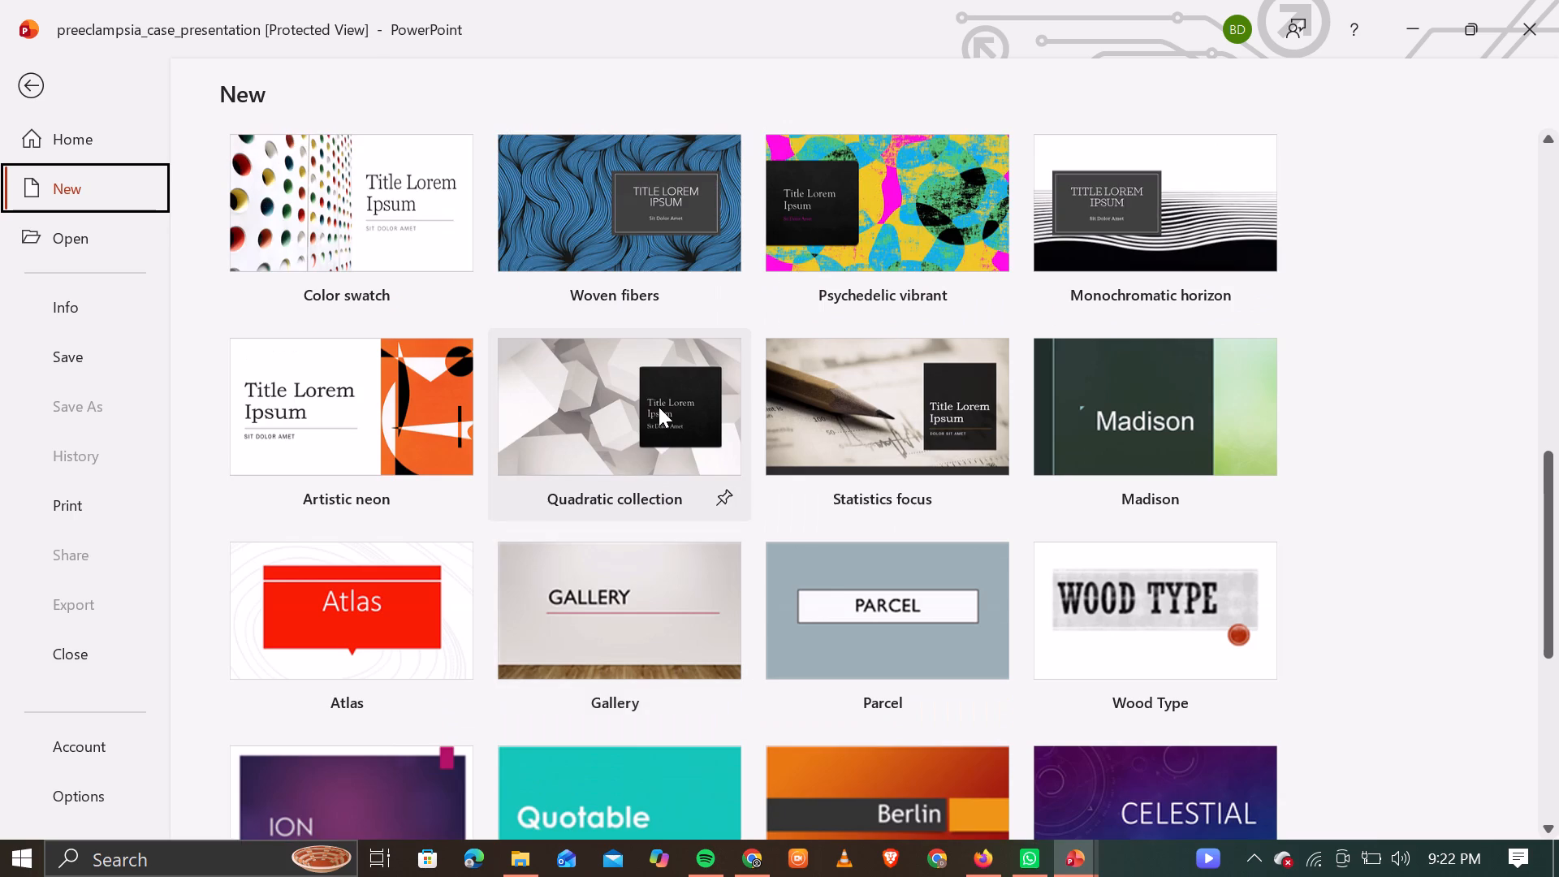
scroll(633, 420, "up", 2)
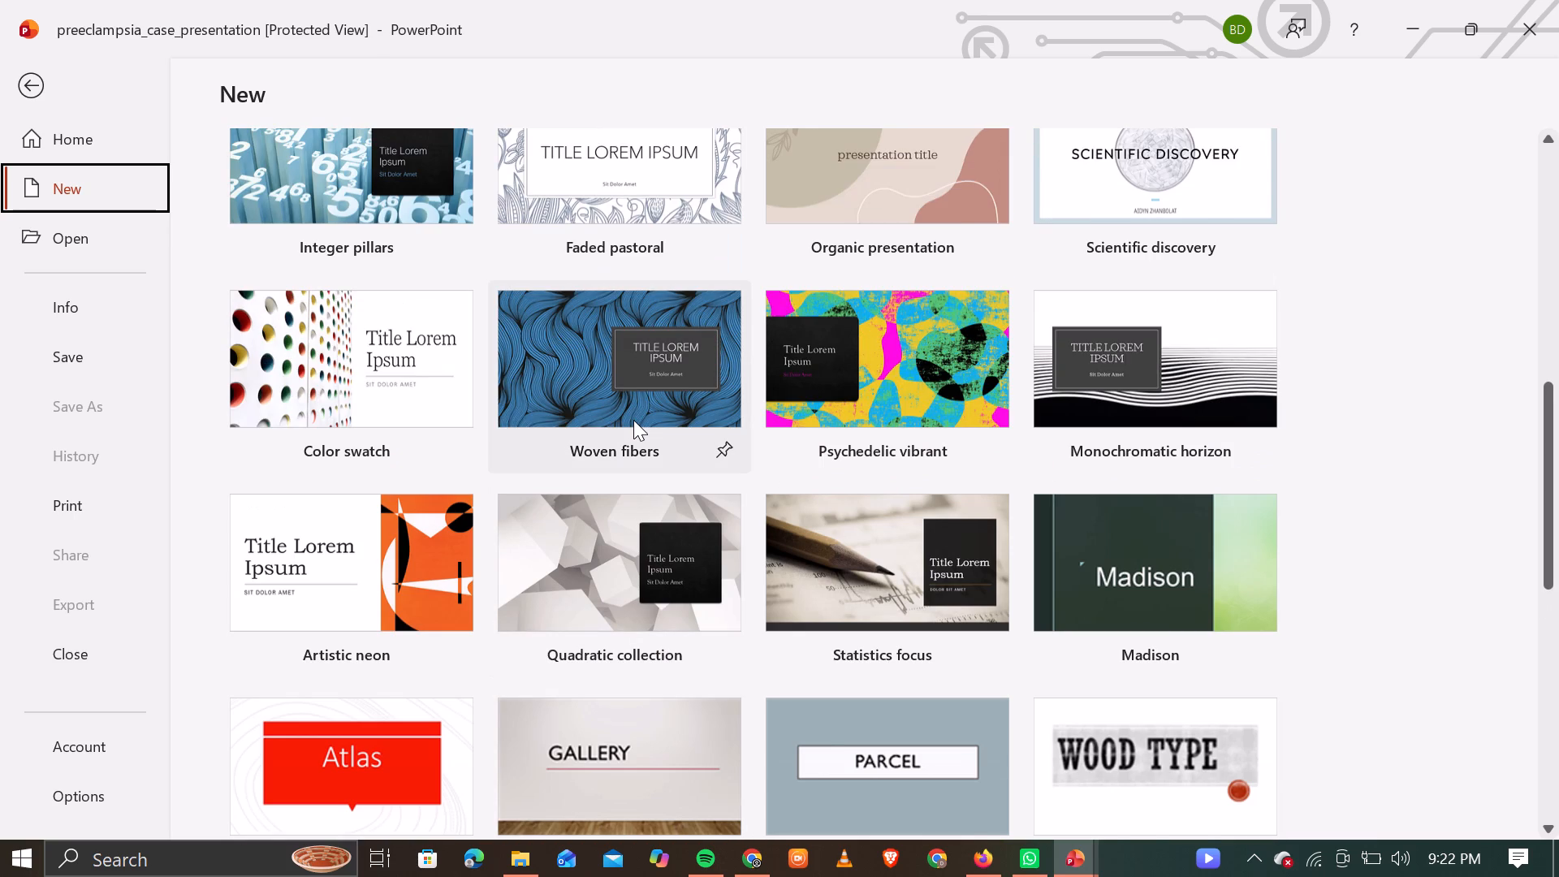
scroll(633, 420, "up", 1)
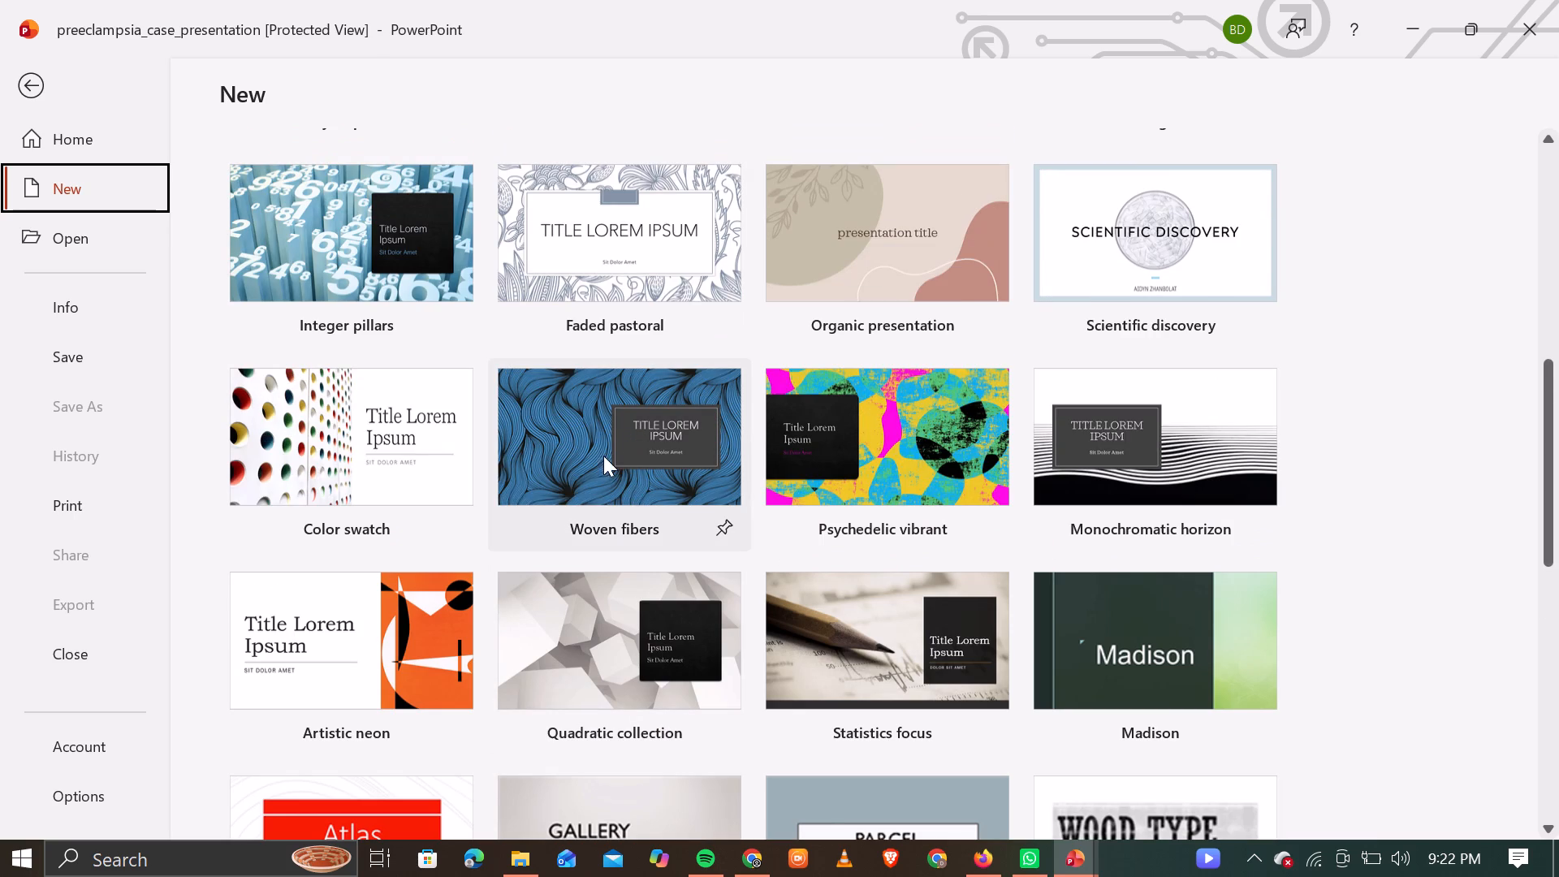
Create a new presentation from the Organic presentation template.
left_click(892, 244)
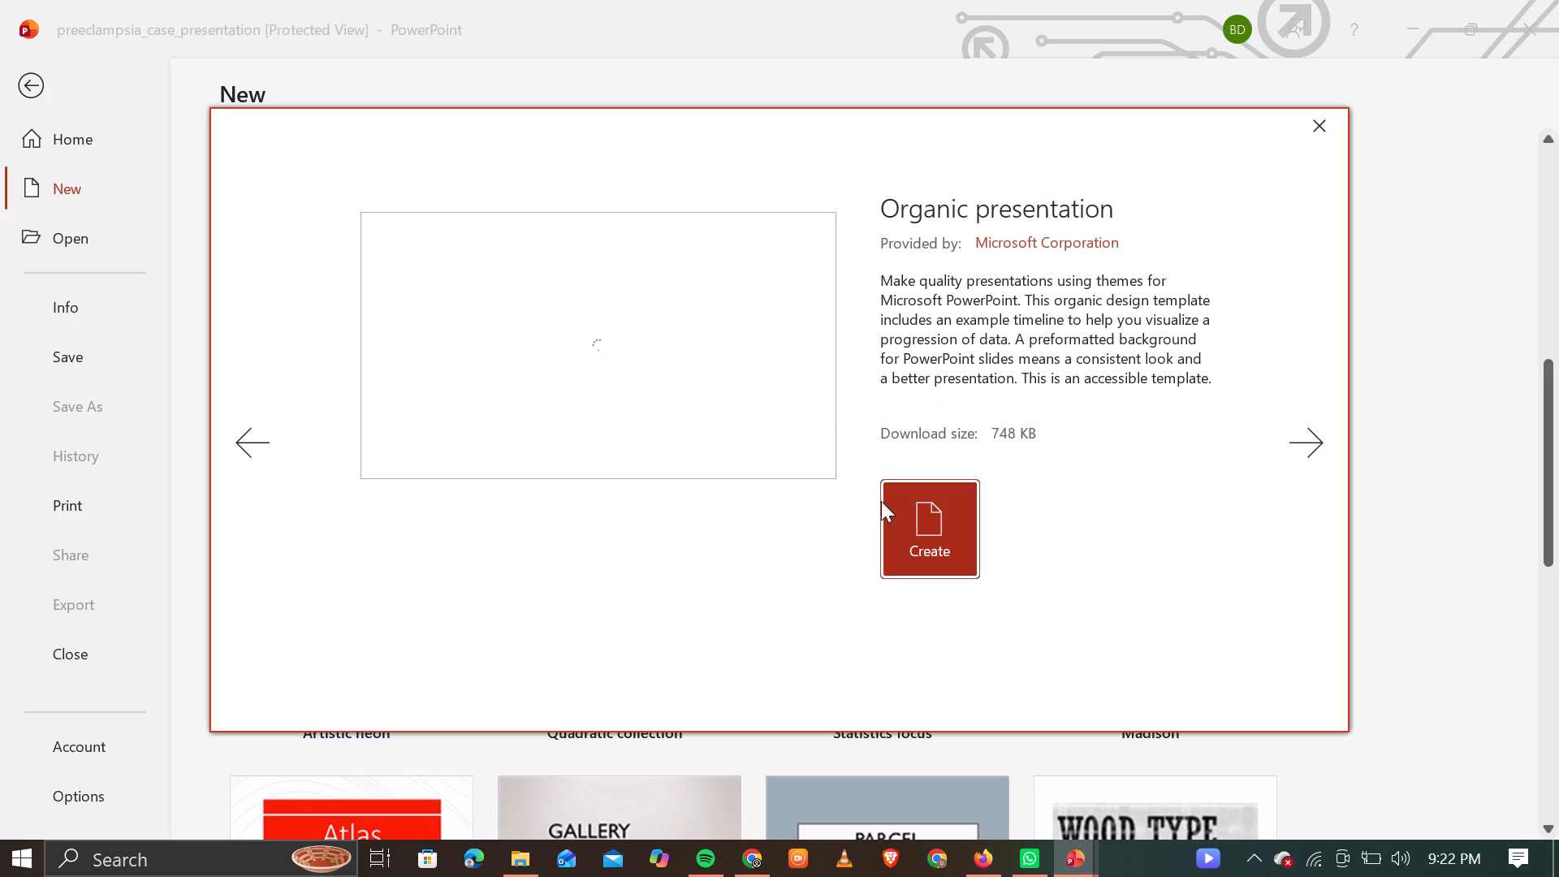
left_click(931, 516)
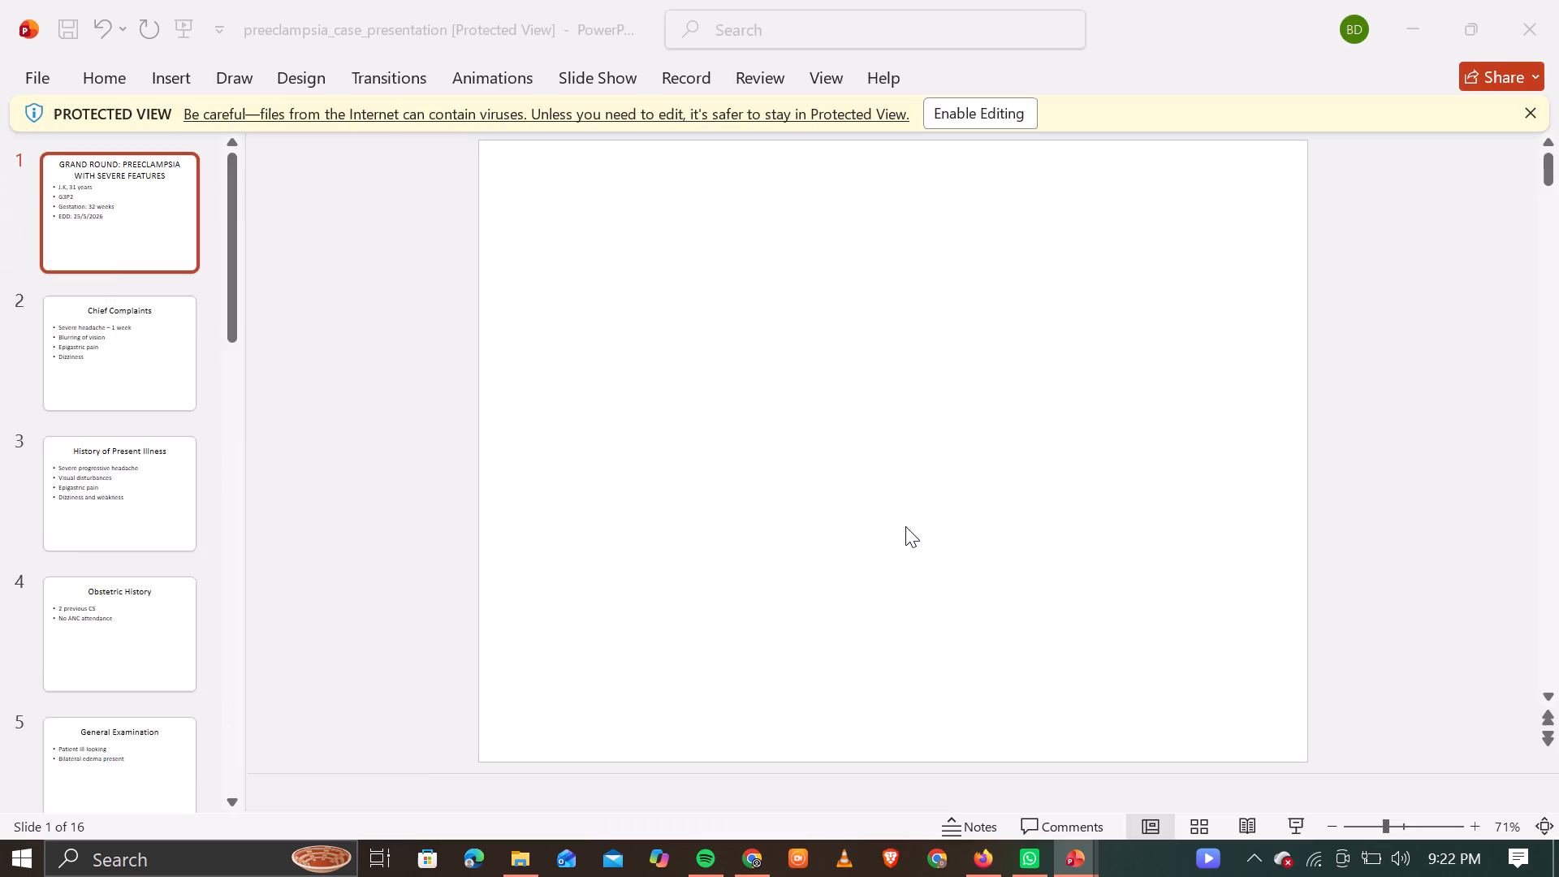
left_click(786, 460)
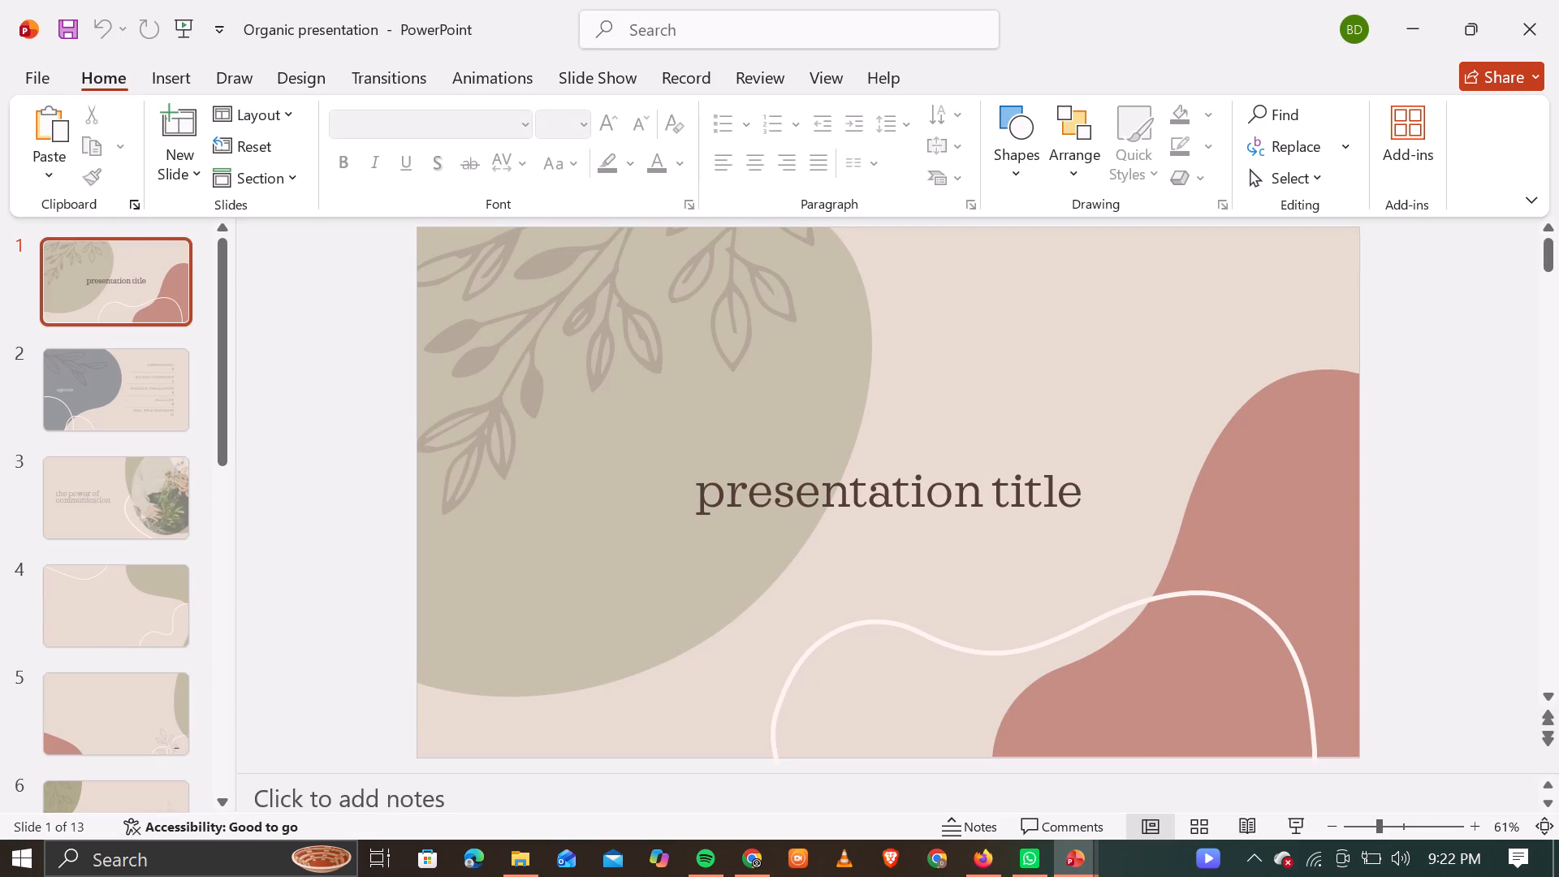
Look through the Organic template's slides and examine its title, agenda, picture and text layouts.
left_click(828, 469)
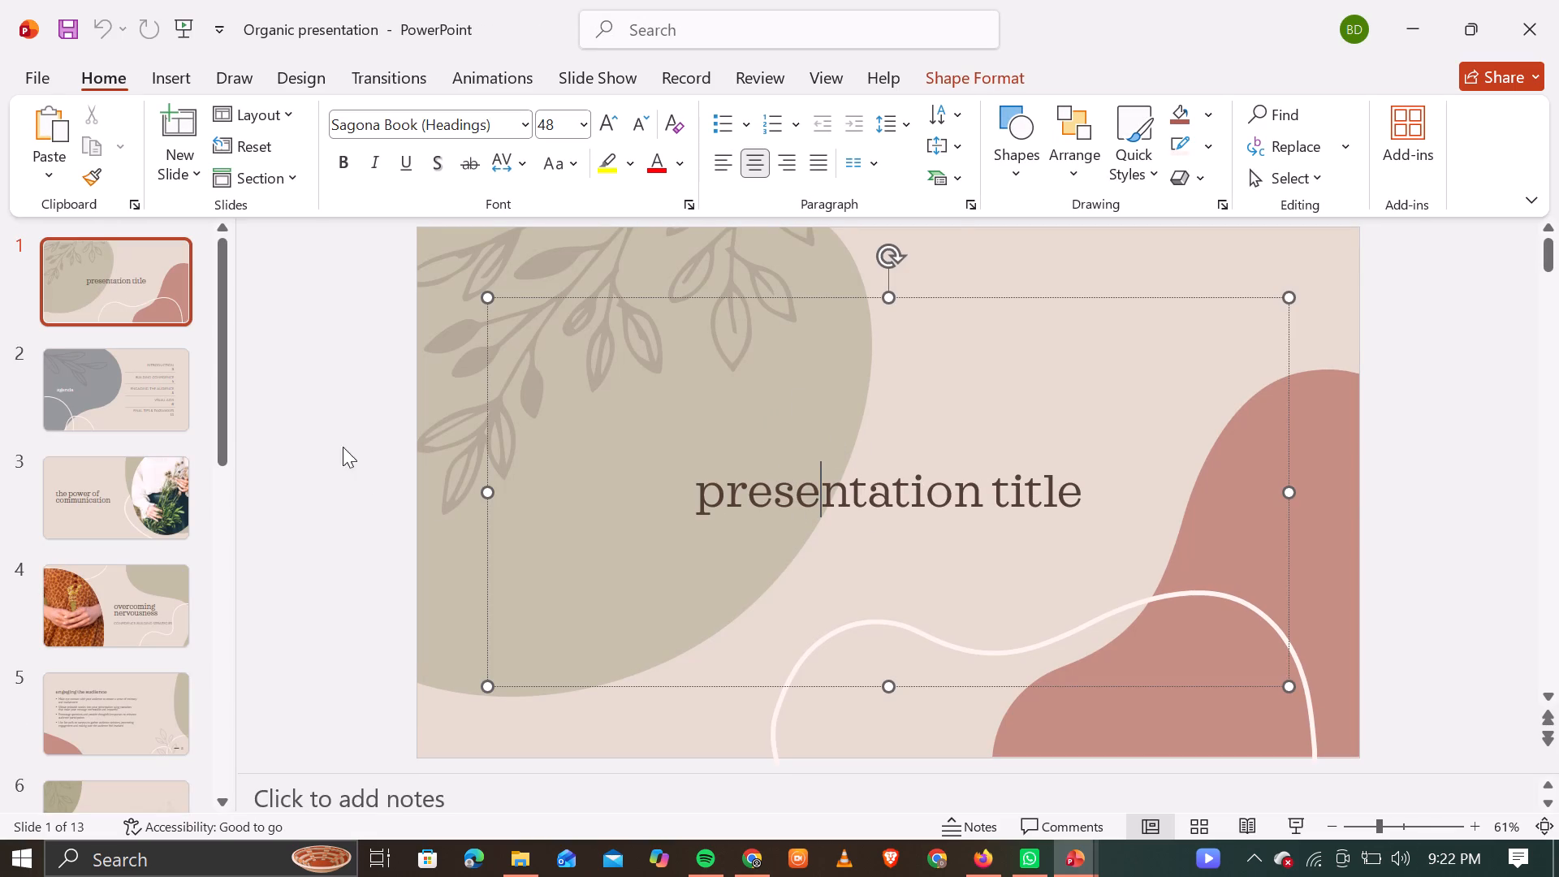
left_click(140, 367)
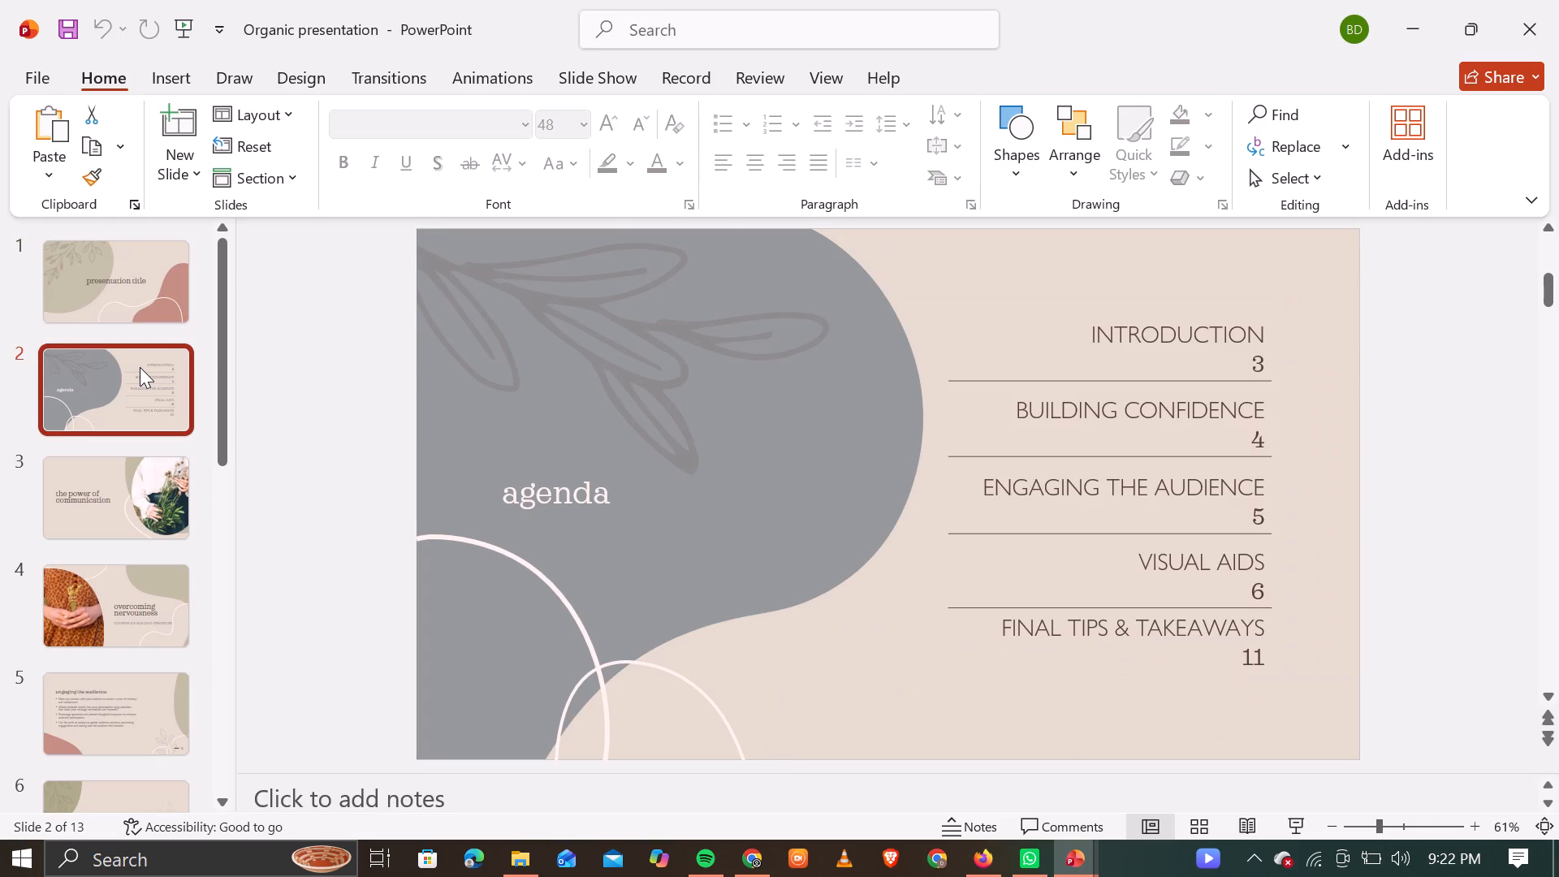
scroll(756, 538, "down", 1)
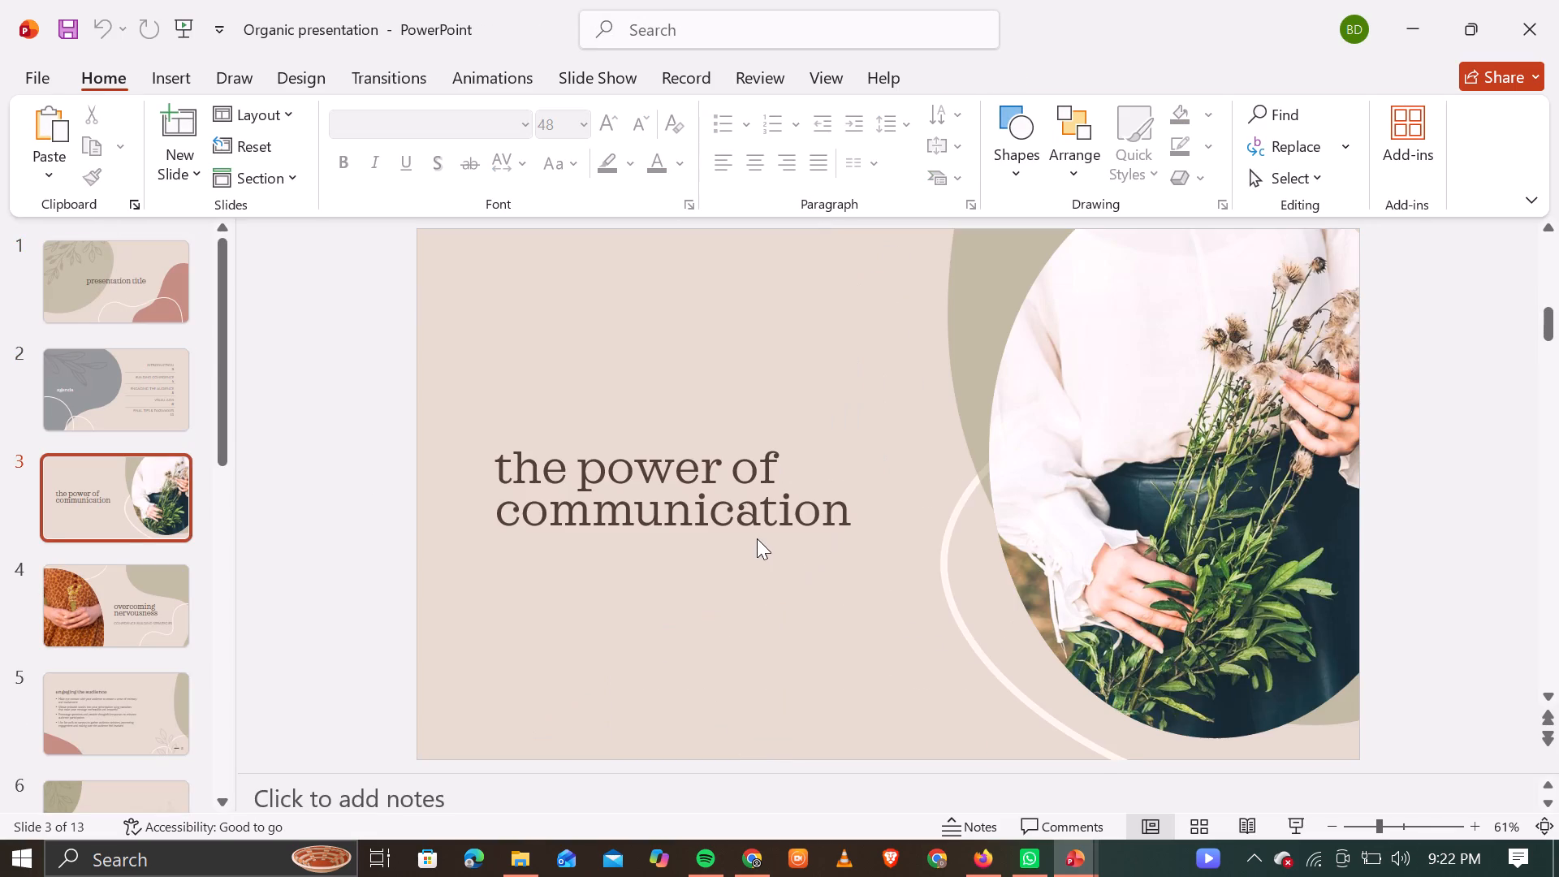
left_click(873, 533)
scroll(920, 520, "down", 1)
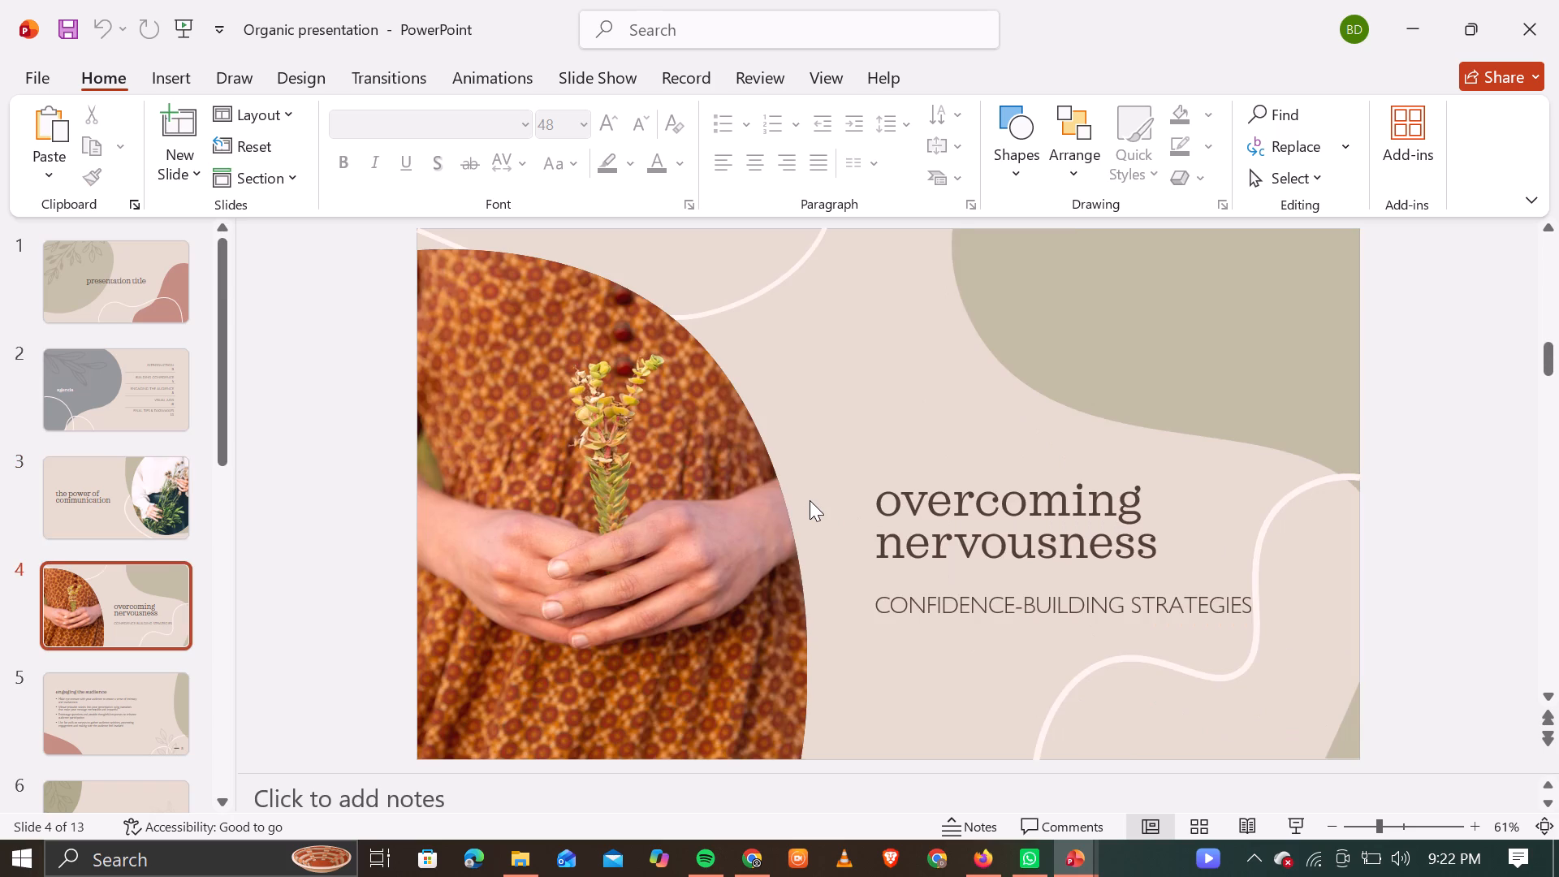
scroll(810, 500, "up", 1)
scroll(809, 499, "down", 2)
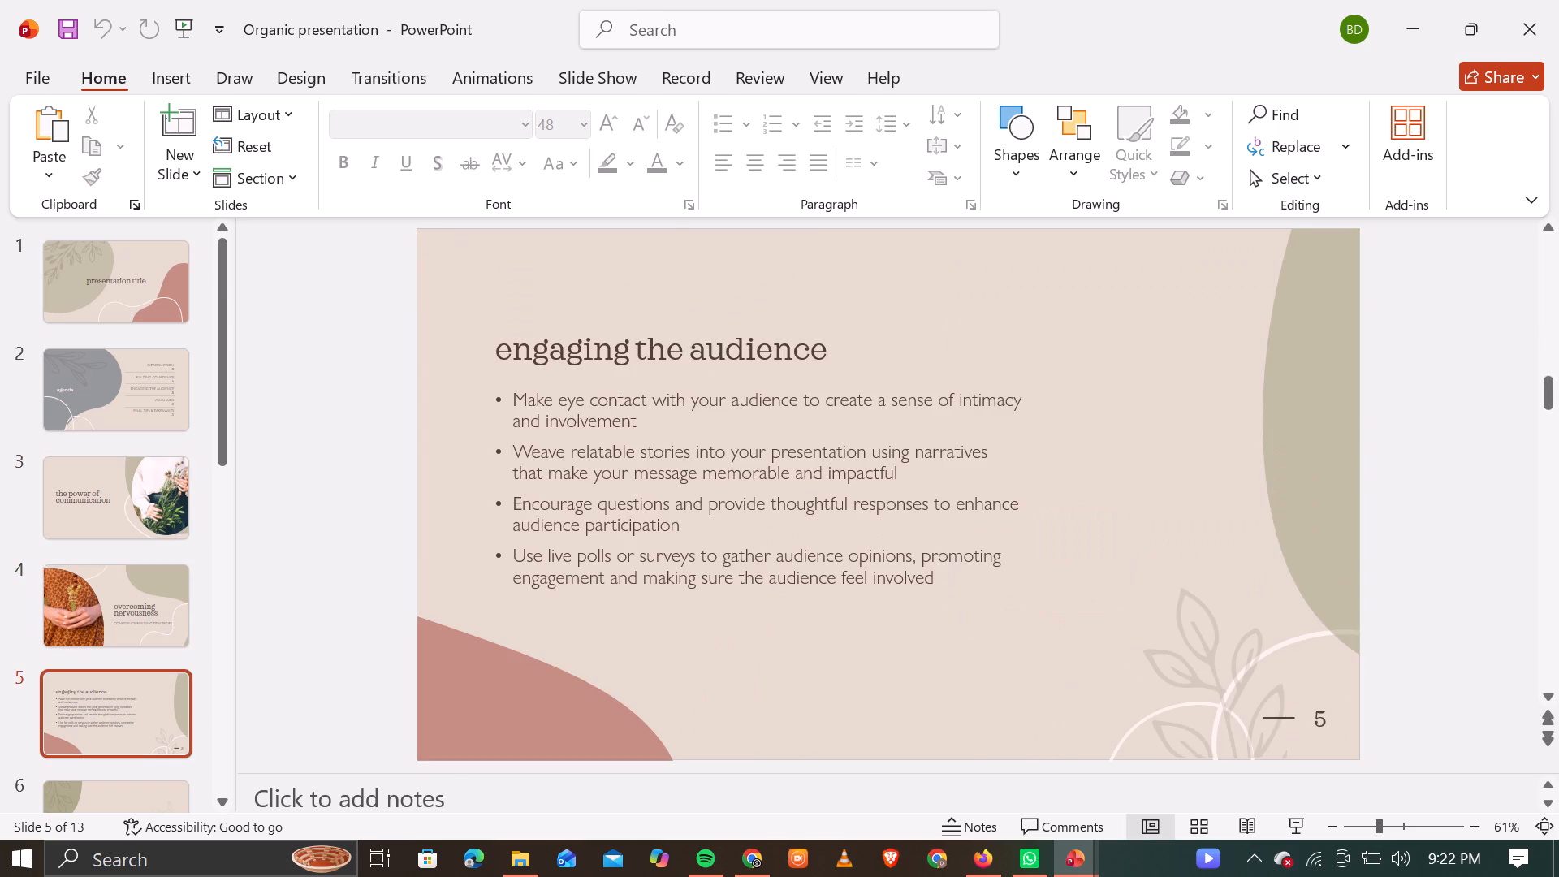
scroll(808, 499, "down", 2)
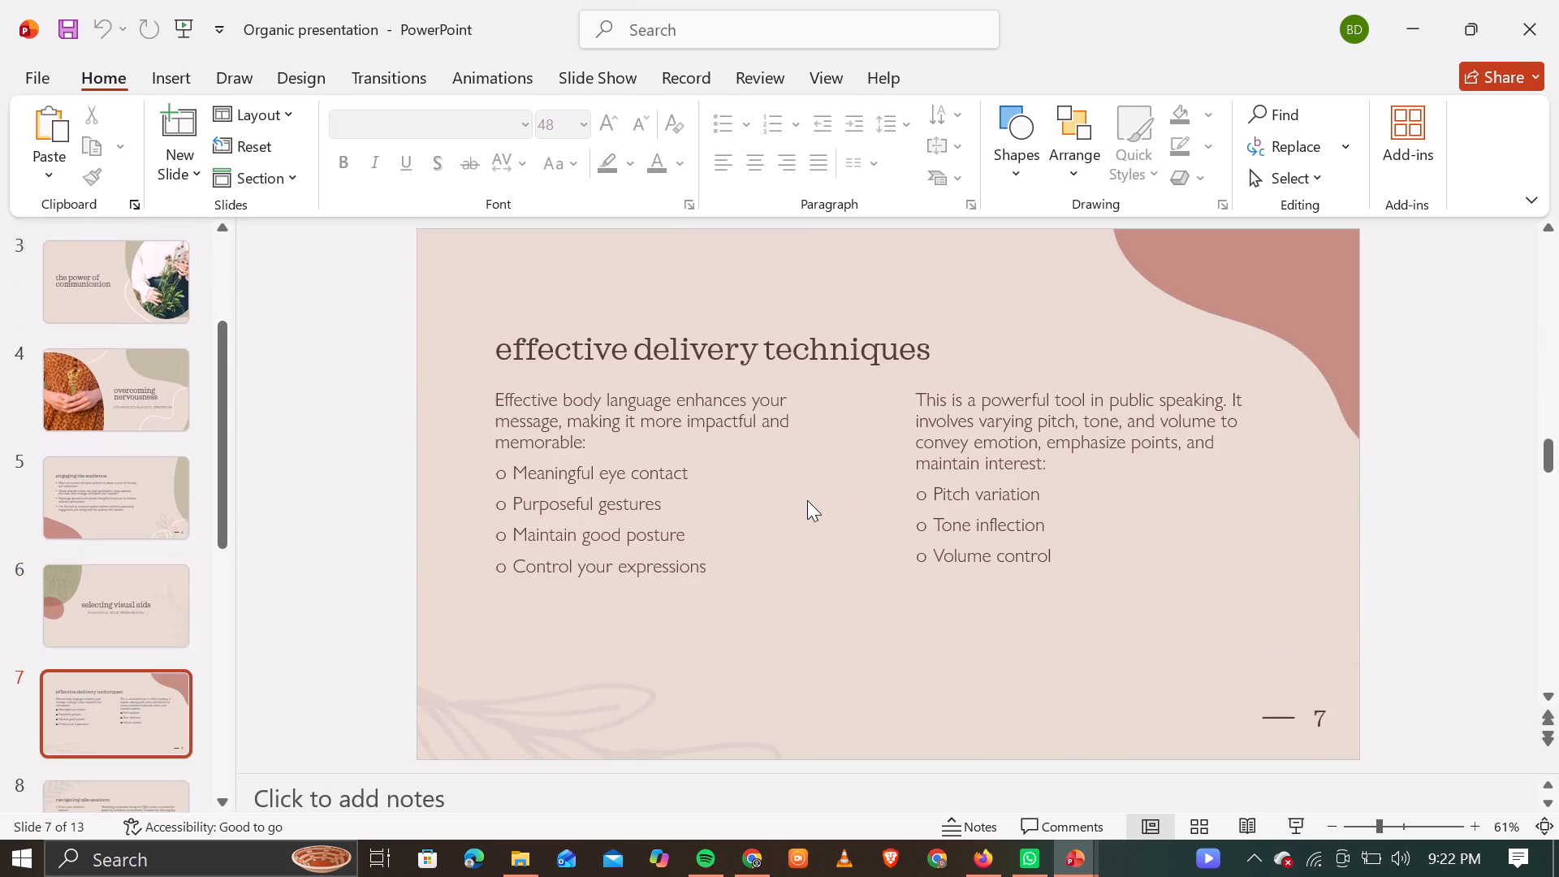
scroll(807, 500, "down", 2)
scroll(807, 500, "up", 4)
scroll(665, 482, "up", 4)
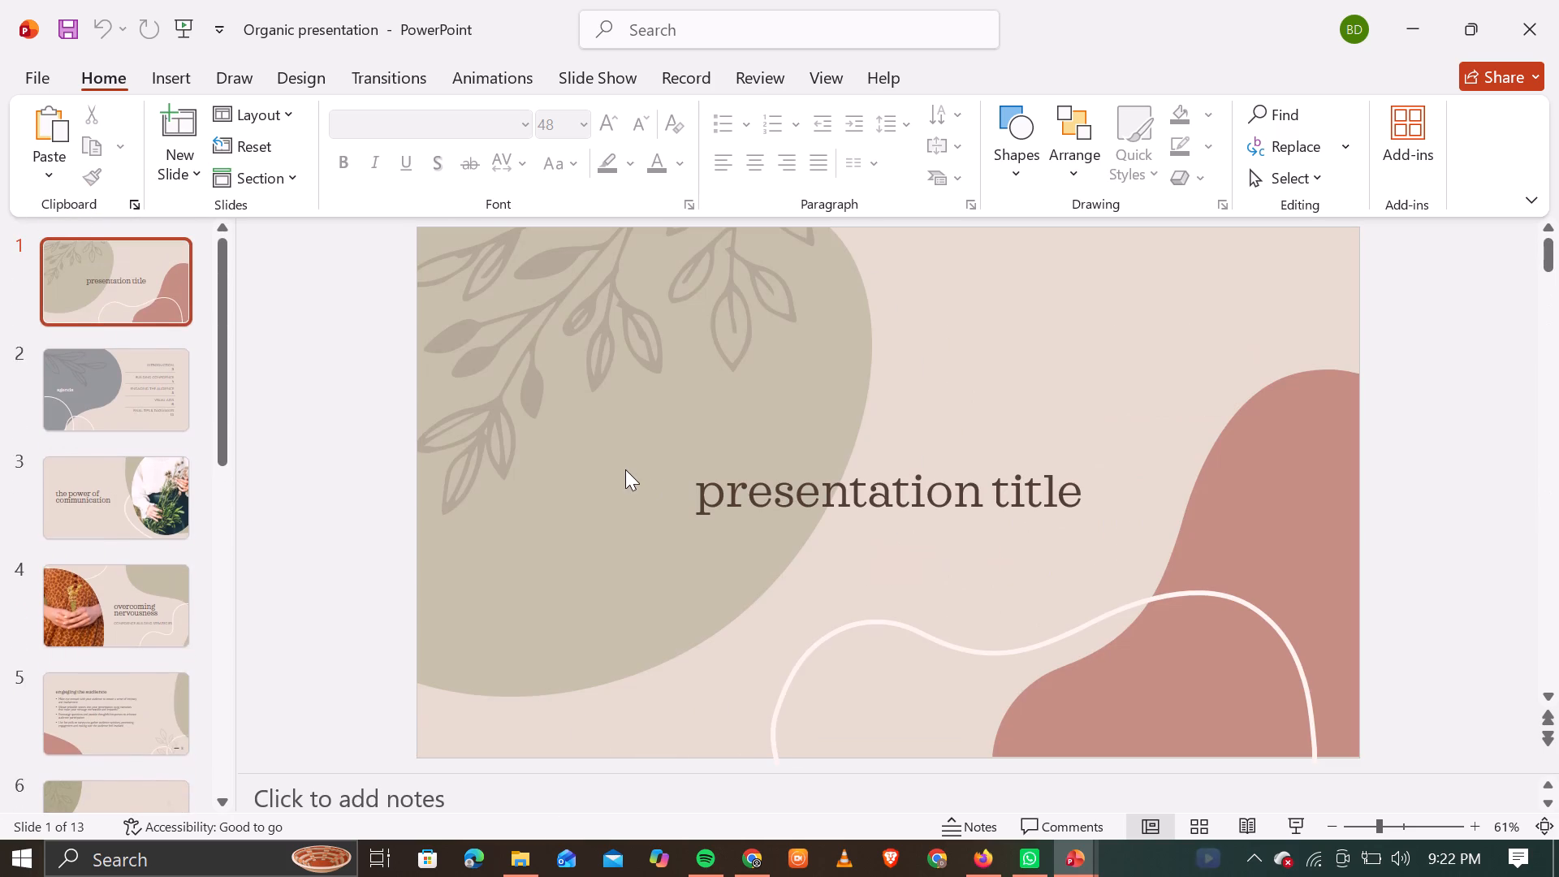
scroll(625, 469, "up", 2)
Replace the placeholder title on the Organic presentation's first slide with RESEARCH PROGRESS REPORT.
left_click(809, 485)
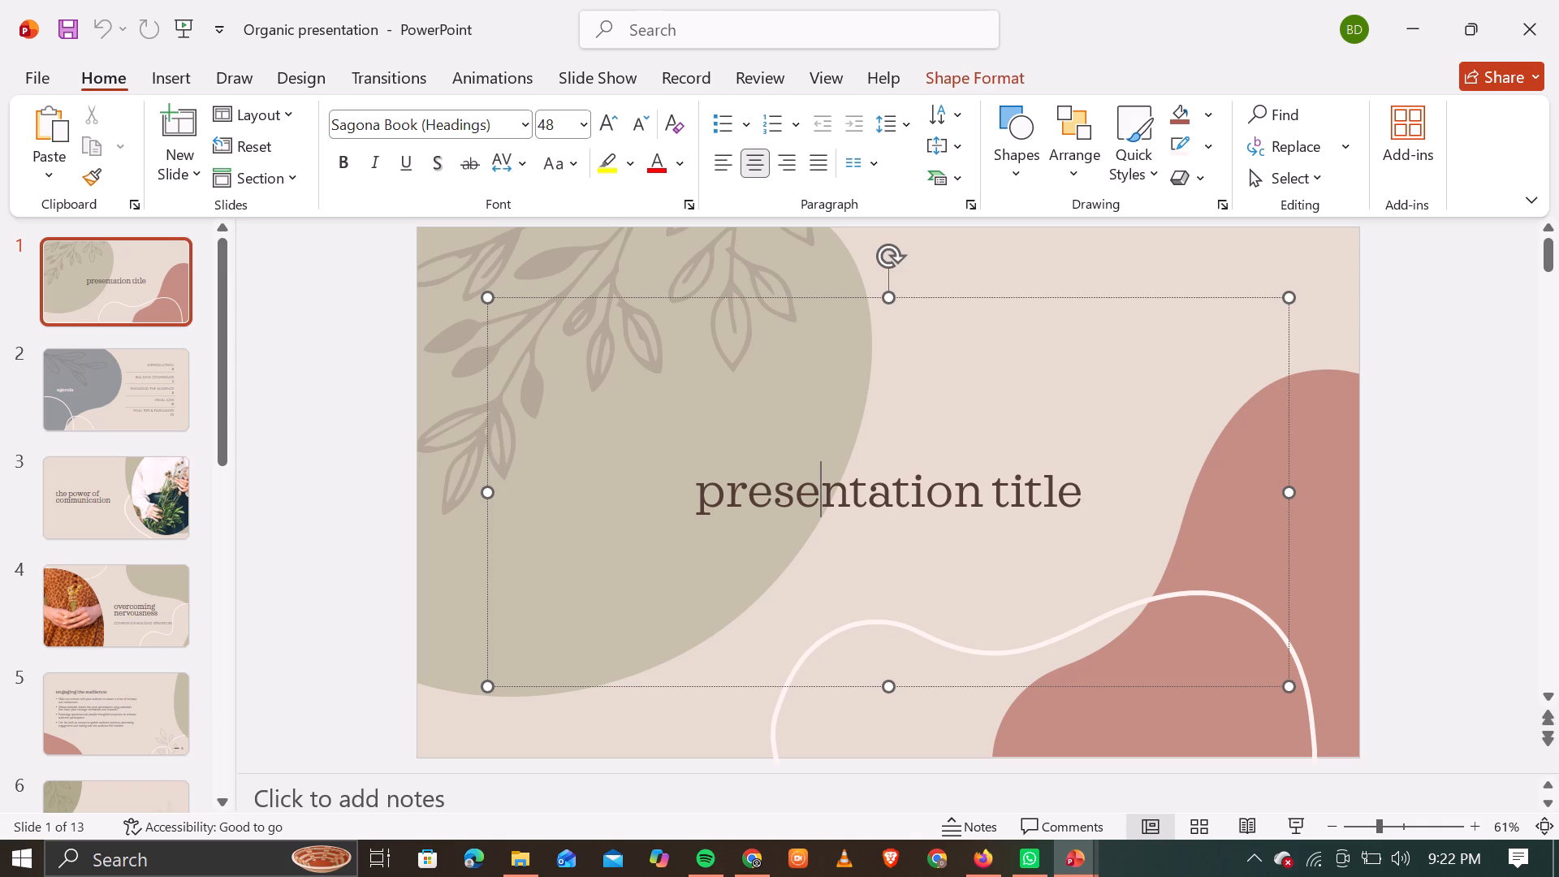
left_click(1080, 492)
key("BackSpace")
key("BackSpace")
key("BackSpace")
key("BackSpace")
key("BackSpace")
key("BackSpace")
key("BackSpace")
key("BackSpace")
key("BackSpace")
key("BackSpace")
key("BackSpace")
key("BackSpace")
key("BackSpace")
key("BackSpace")
key("BackSpace")
key("BackSpace")
key("BackSpace")
key("BackSpace")
key("BackSpace")
key("BackSpace")
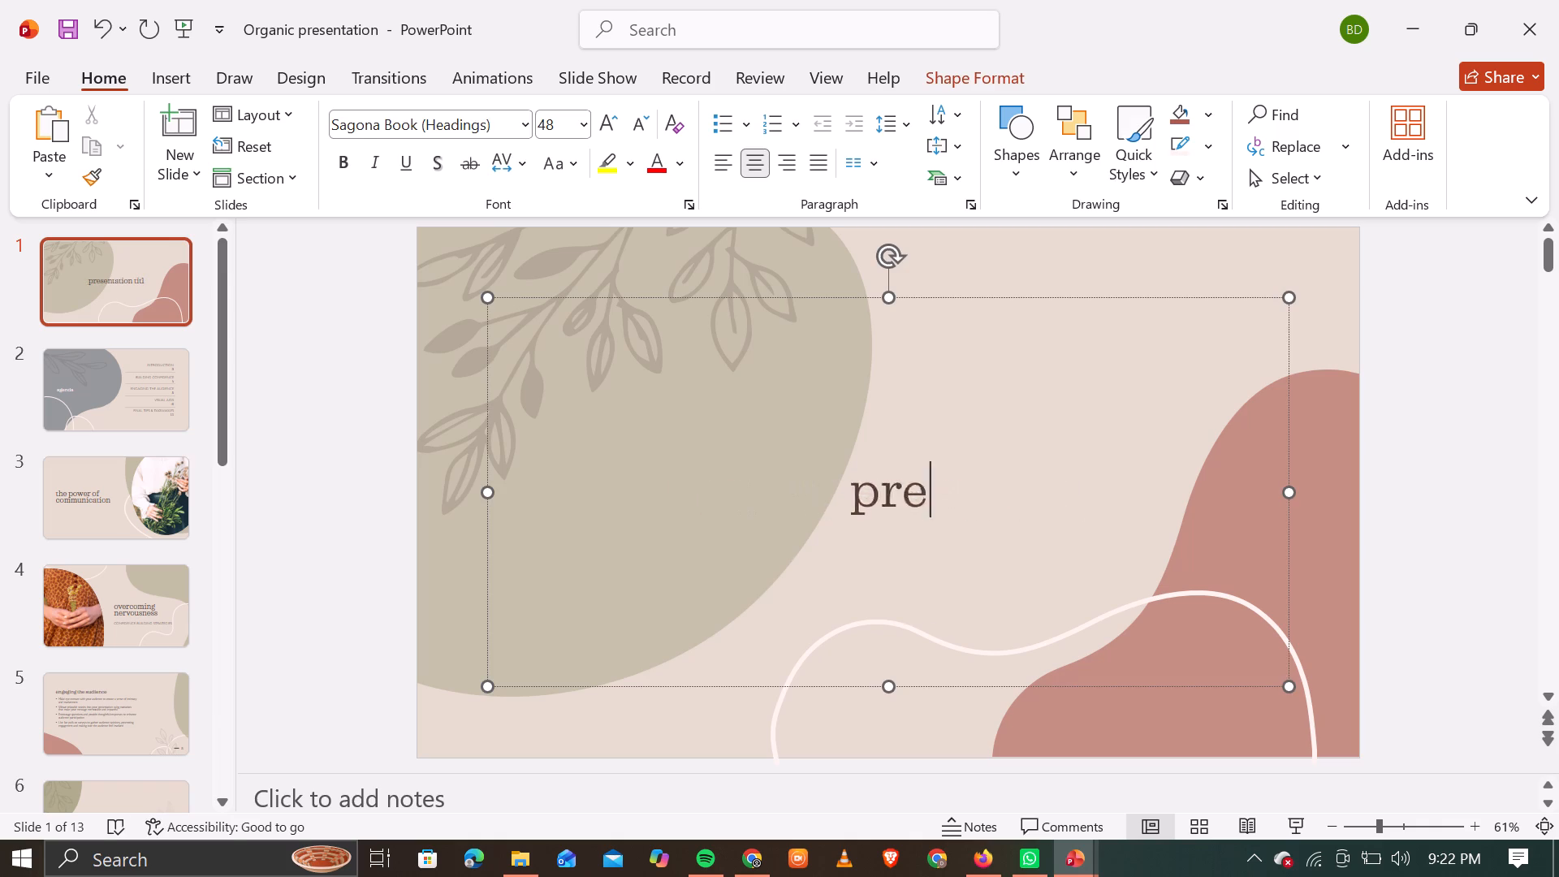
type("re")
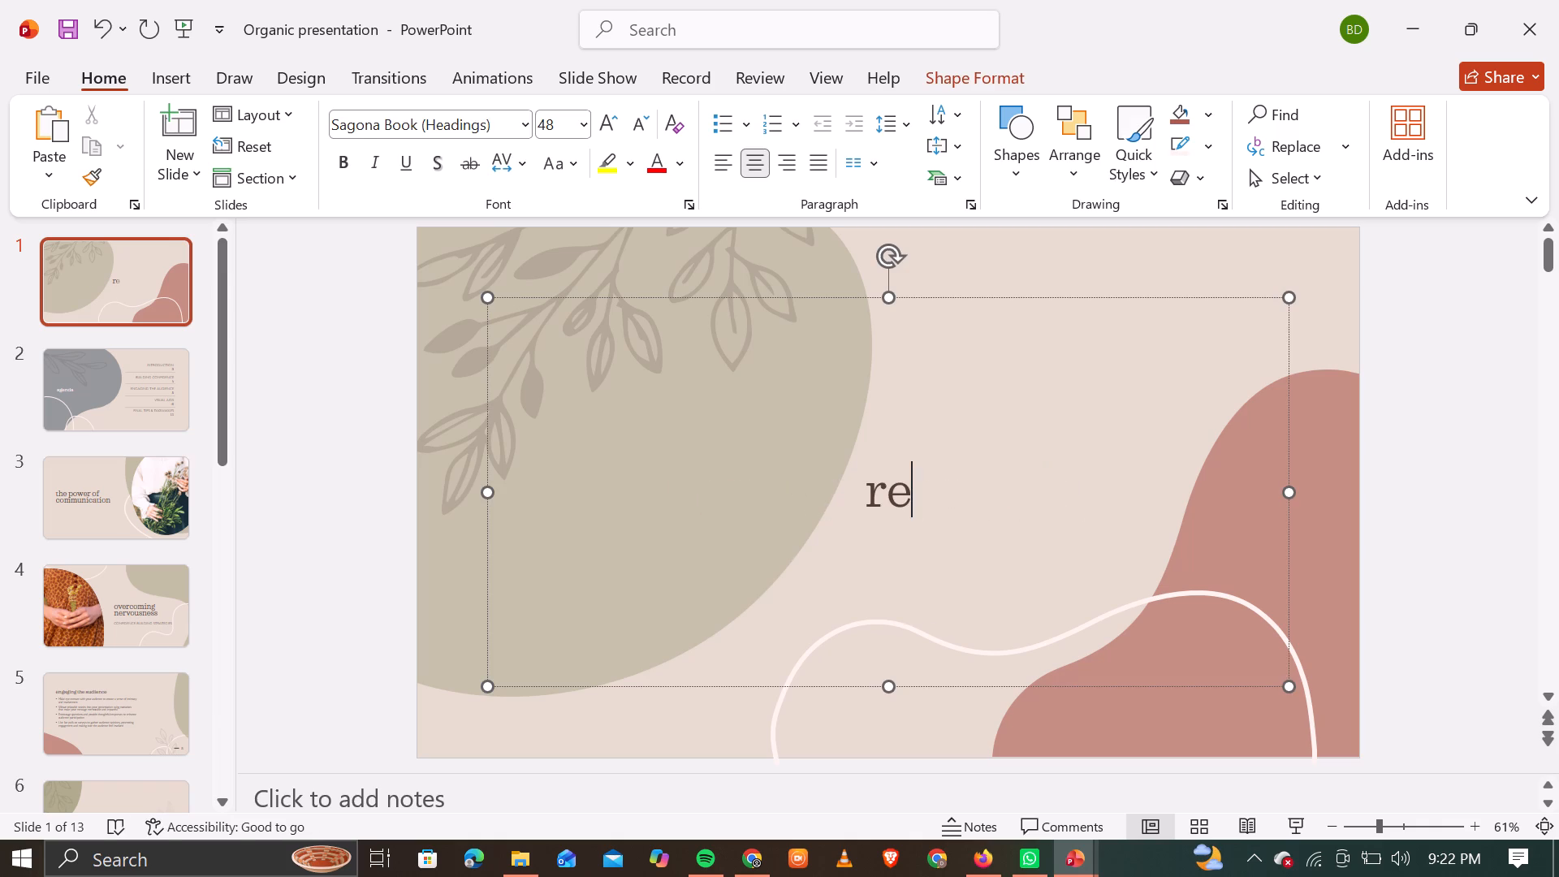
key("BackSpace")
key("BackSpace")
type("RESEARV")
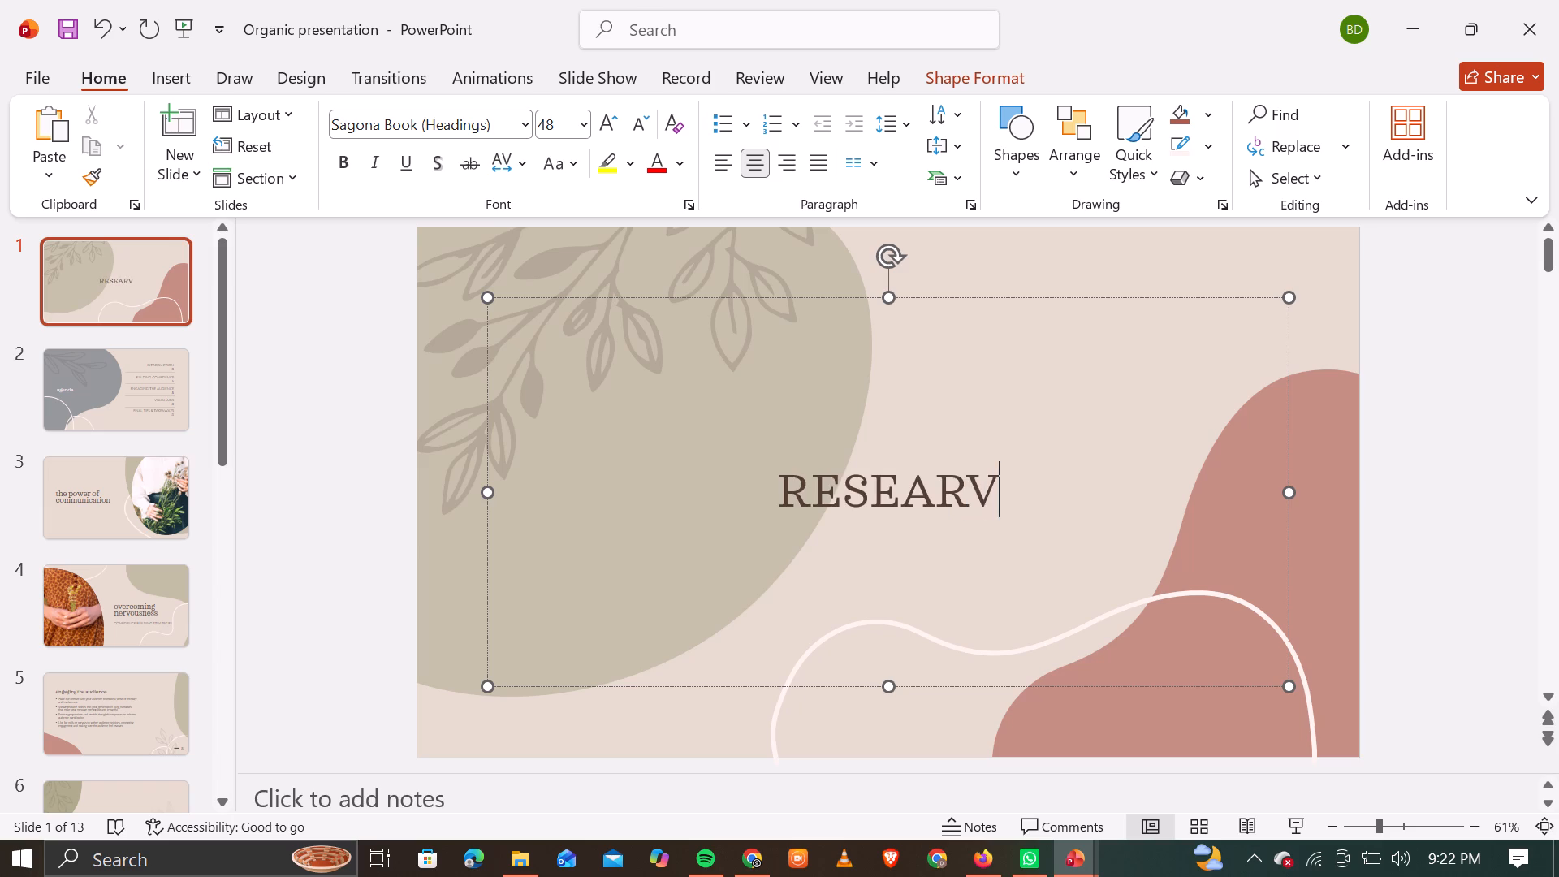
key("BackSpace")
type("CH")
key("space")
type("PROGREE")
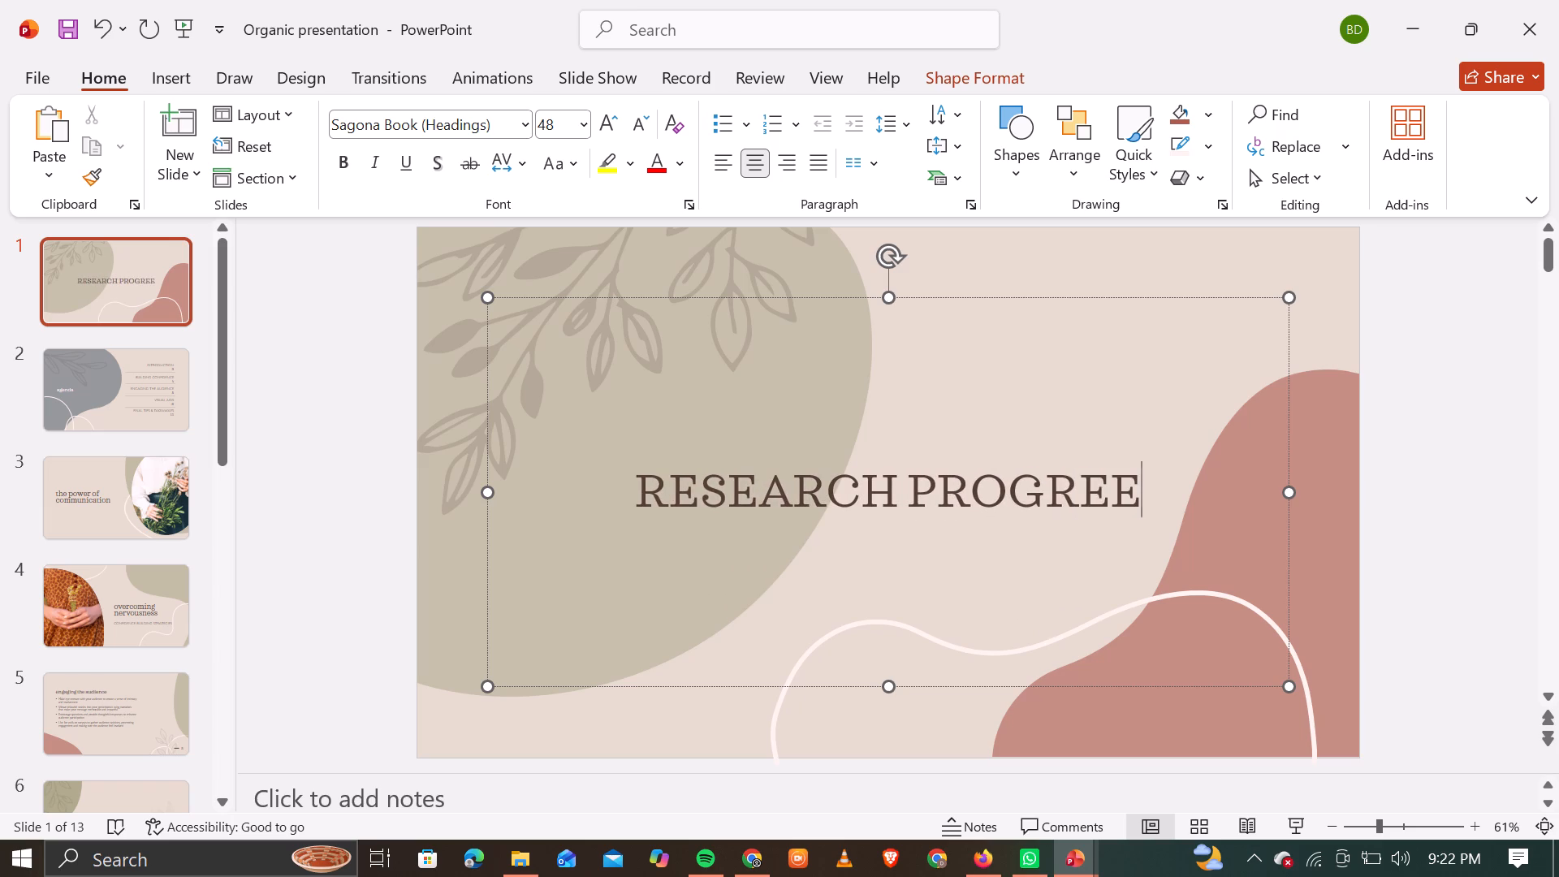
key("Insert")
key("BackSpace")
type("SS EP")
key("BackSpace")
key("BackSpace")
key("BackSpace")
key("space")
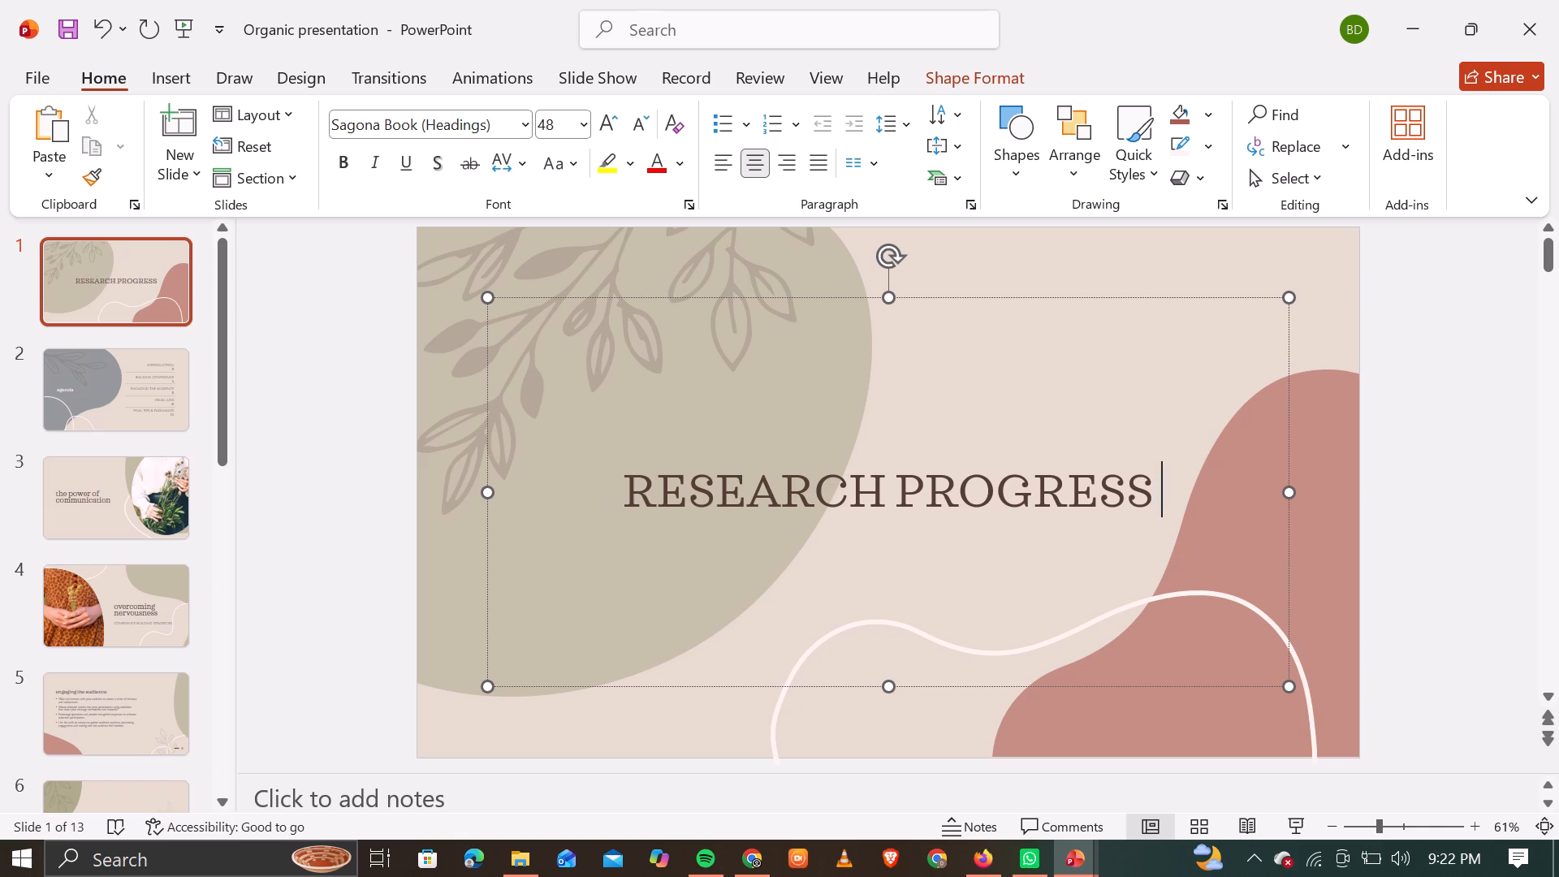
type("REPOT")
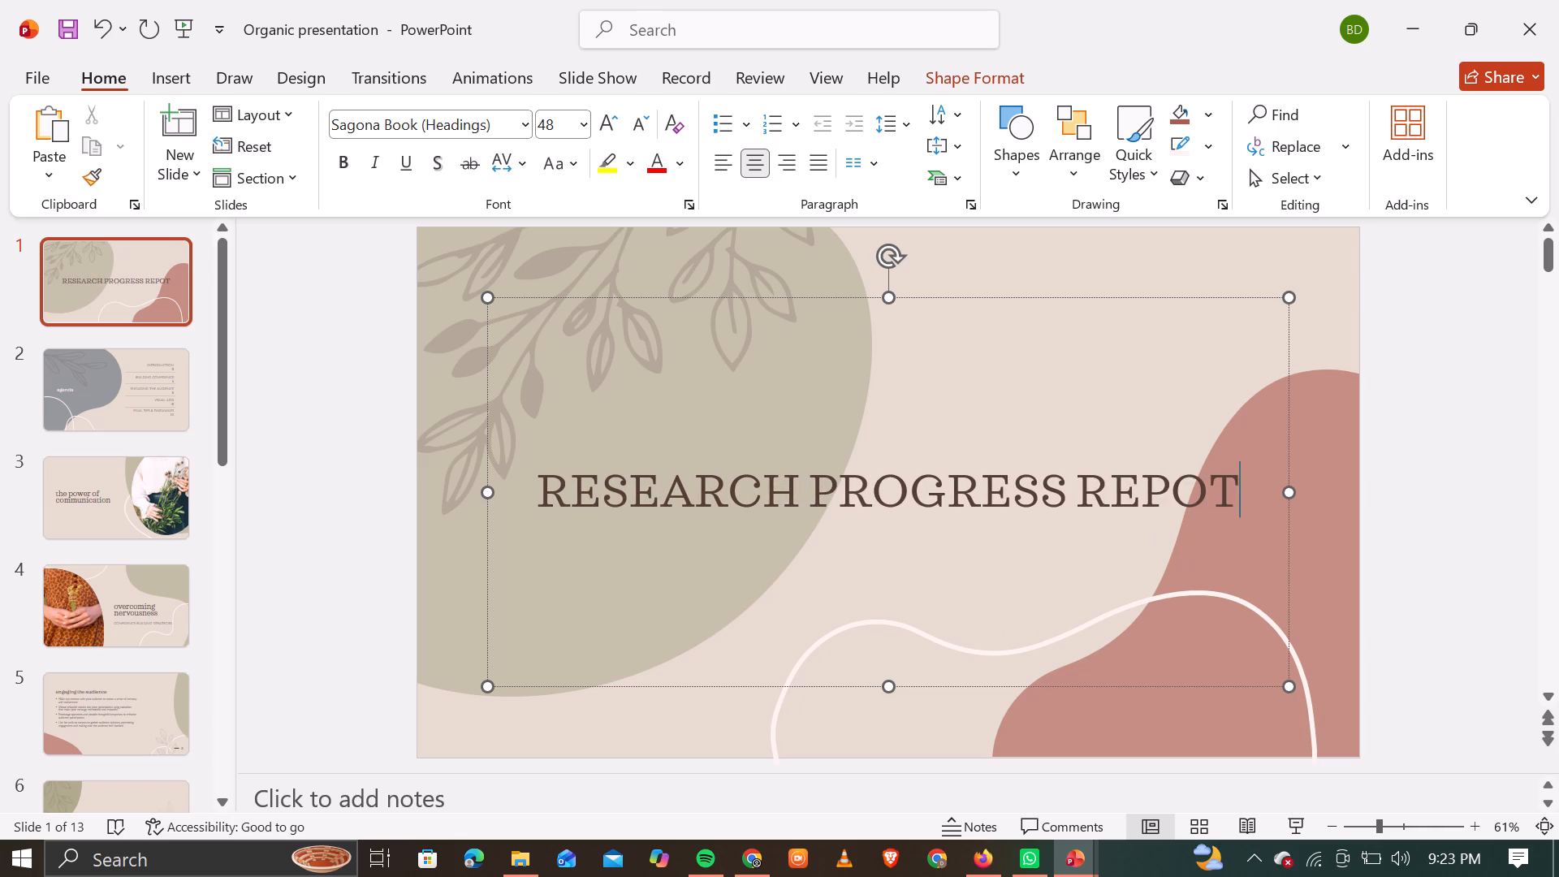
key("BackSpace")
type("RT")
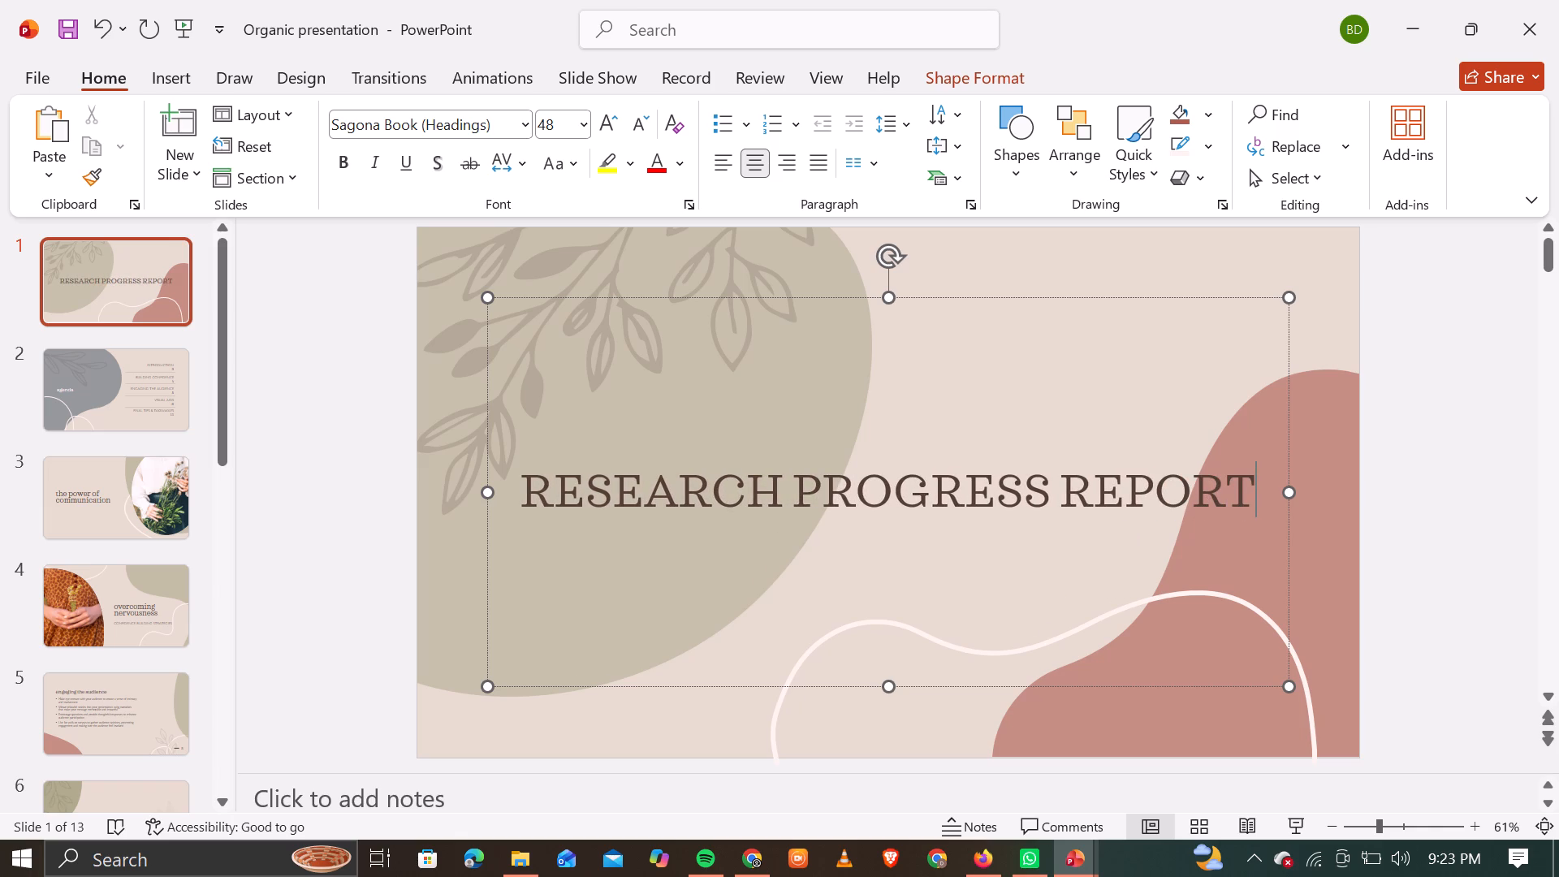
Create a new blank presentation.
left_click(45, 75)
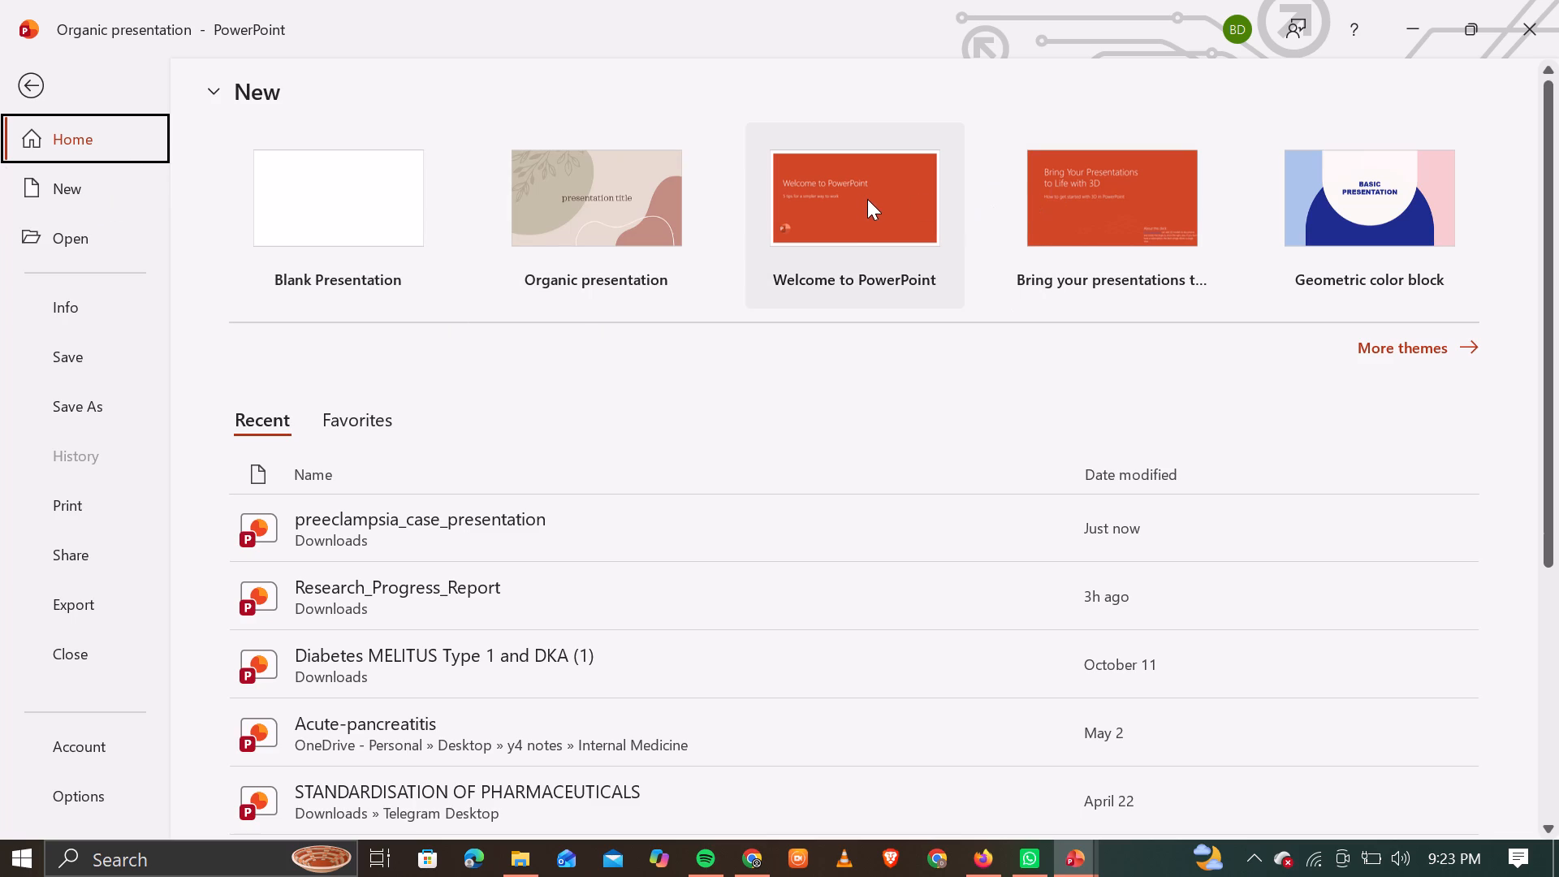
left_click(393, 197)
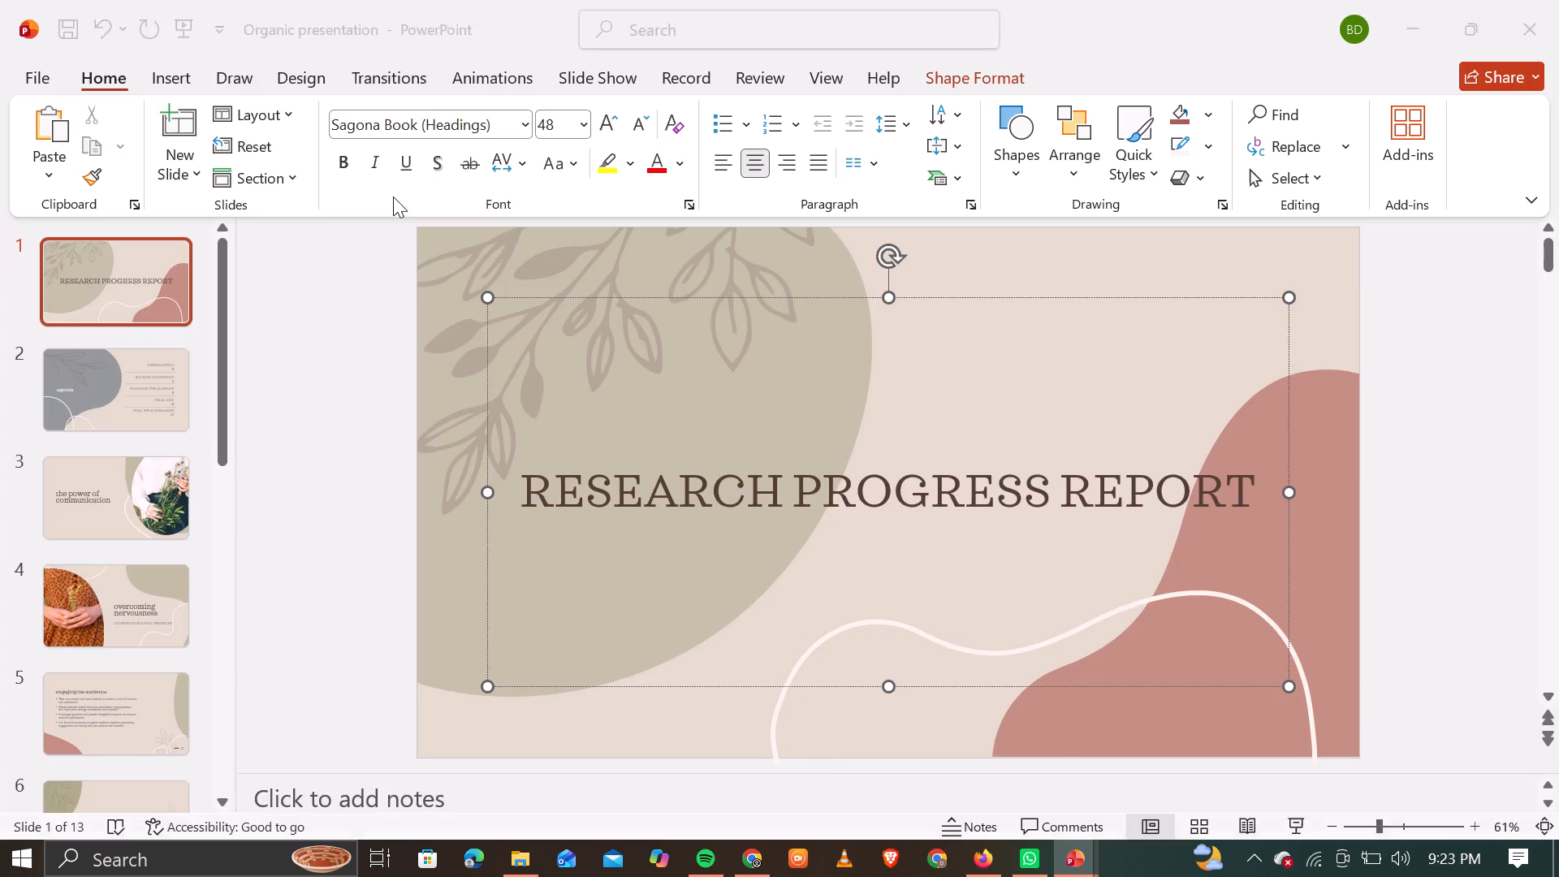
Enter RESEARCH PROGRESS REPORT as the title on the blank presentation's title slide.
left_click(830, 400)
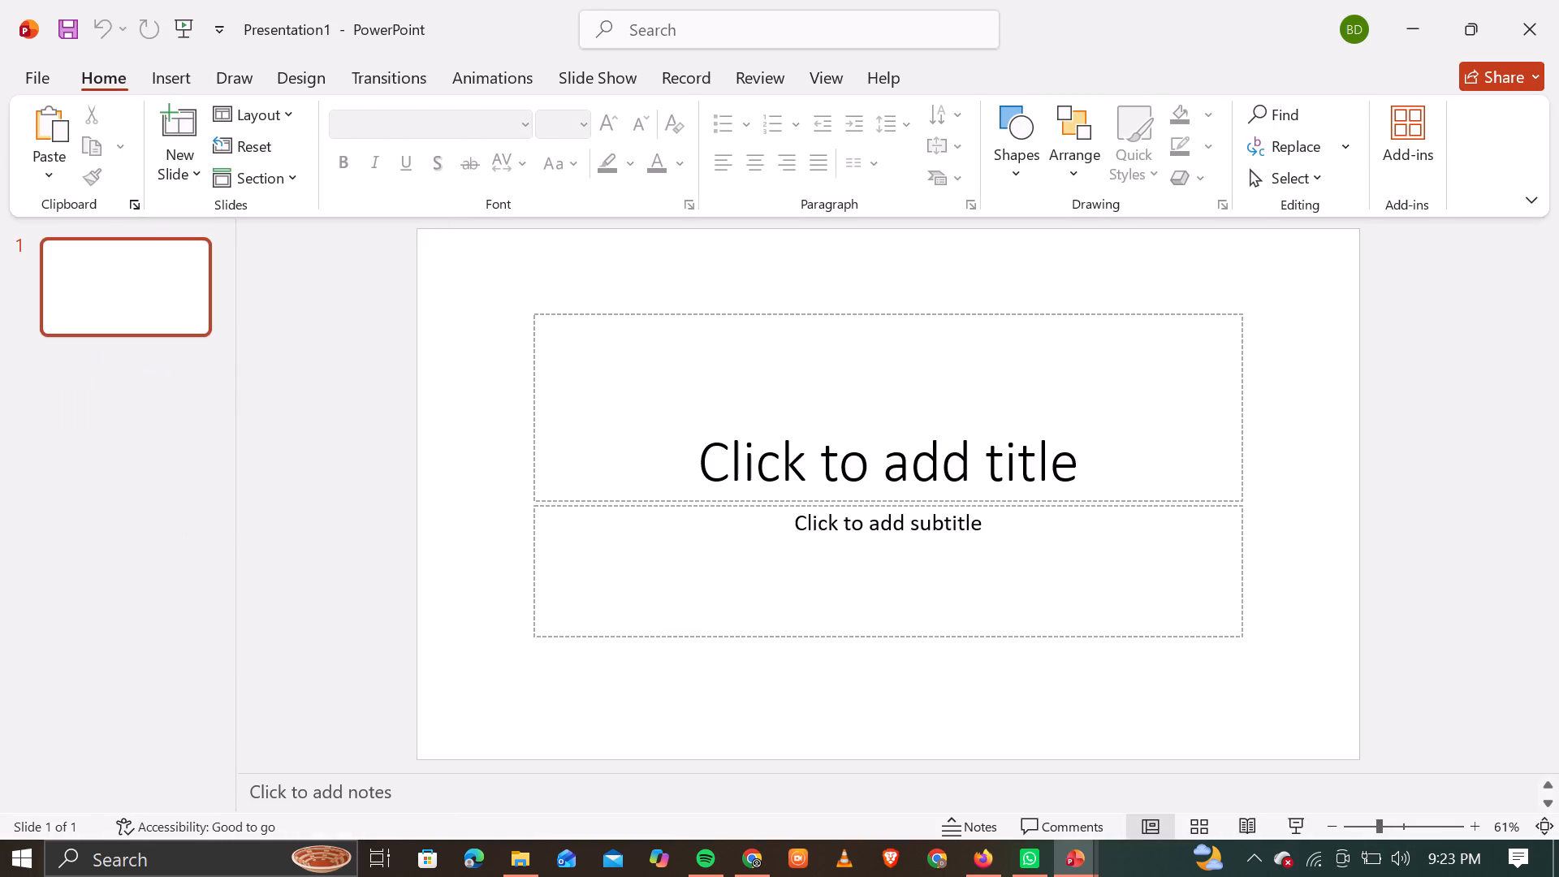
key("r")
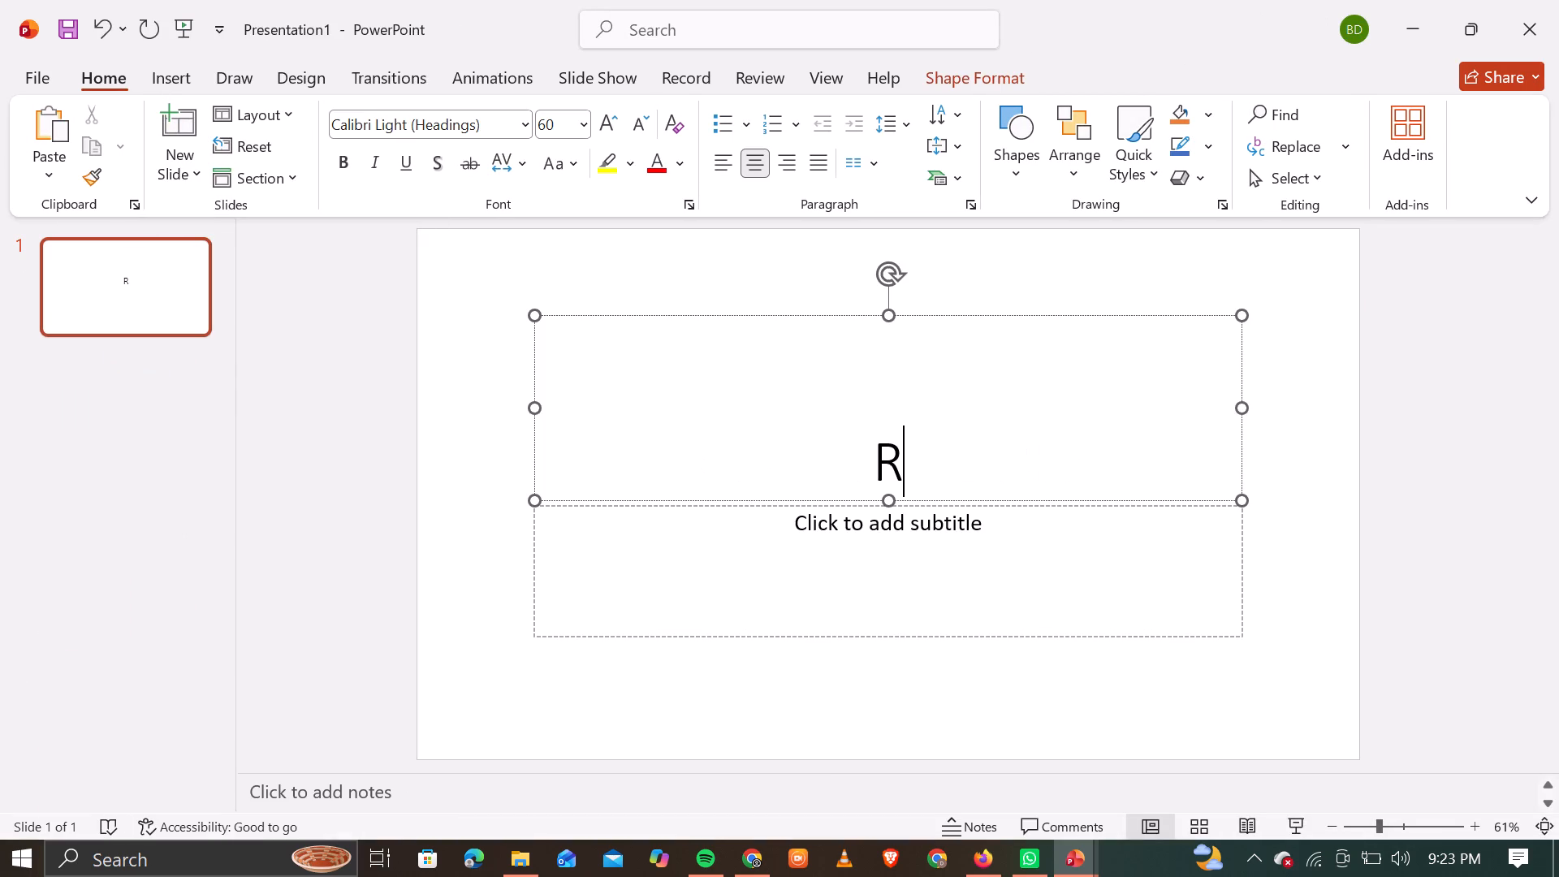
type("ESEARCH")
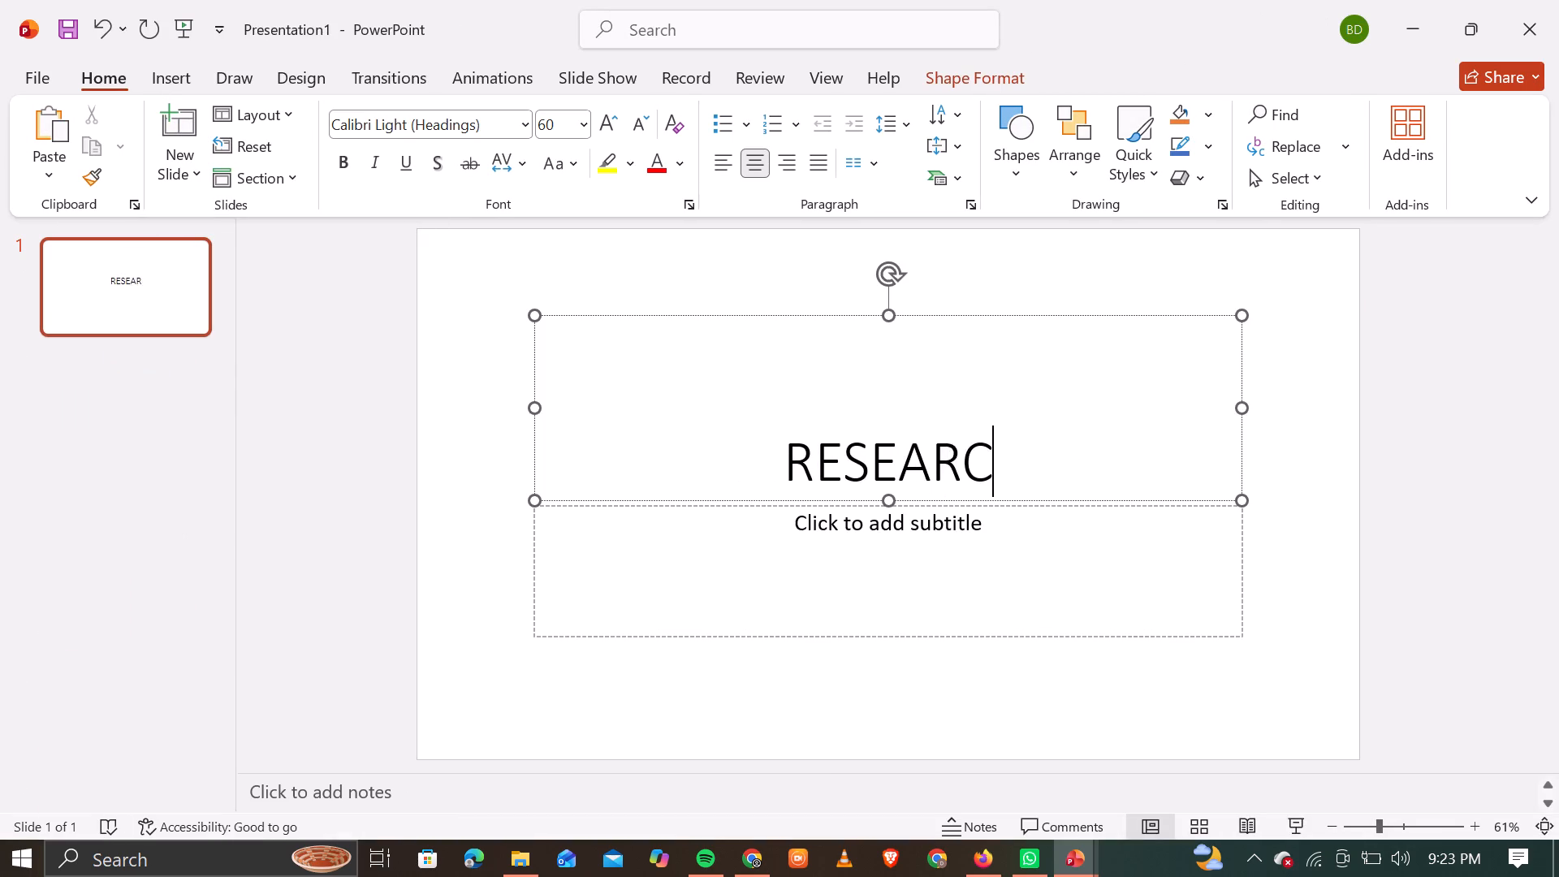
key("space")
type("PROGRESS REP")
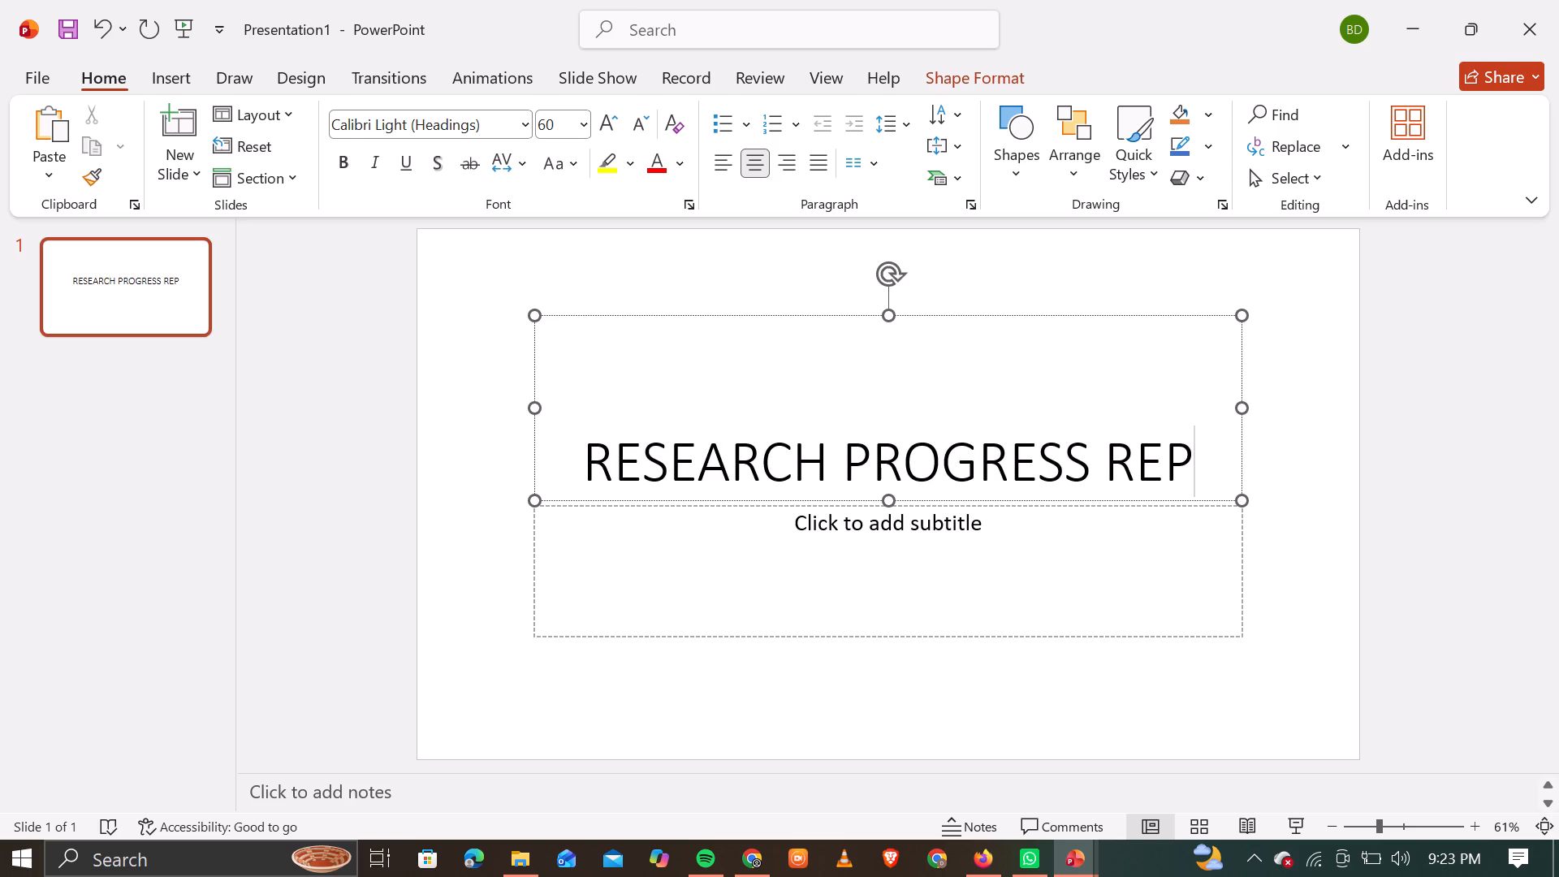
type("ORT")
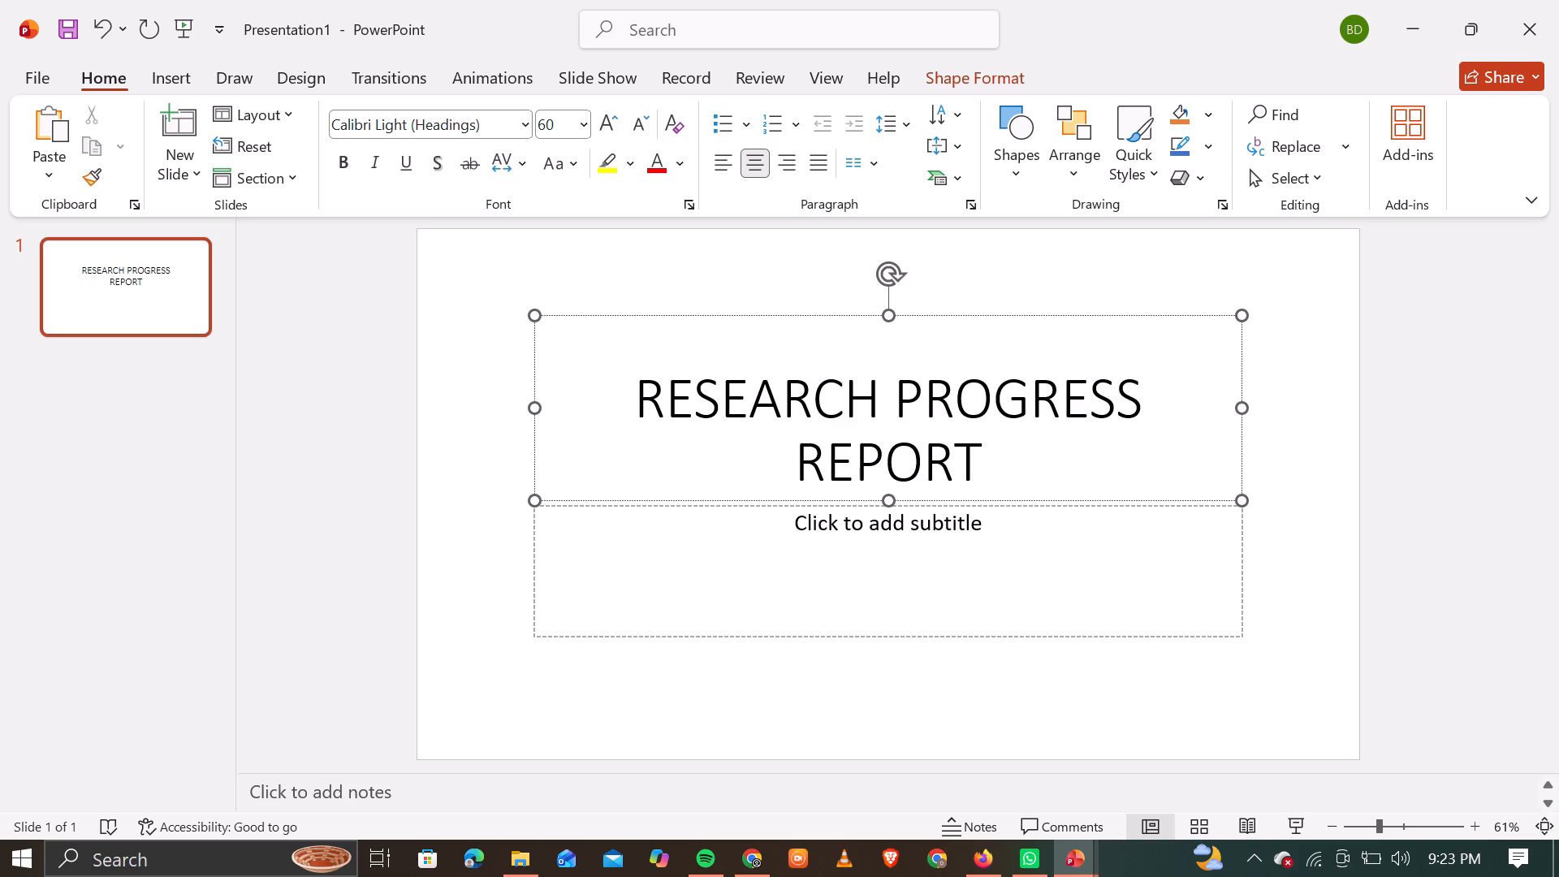
Enter KEMU-SCHOOL OF MEDICINE AND PHARMACY as the subtitle on the title slide.
left_click(666, 562)
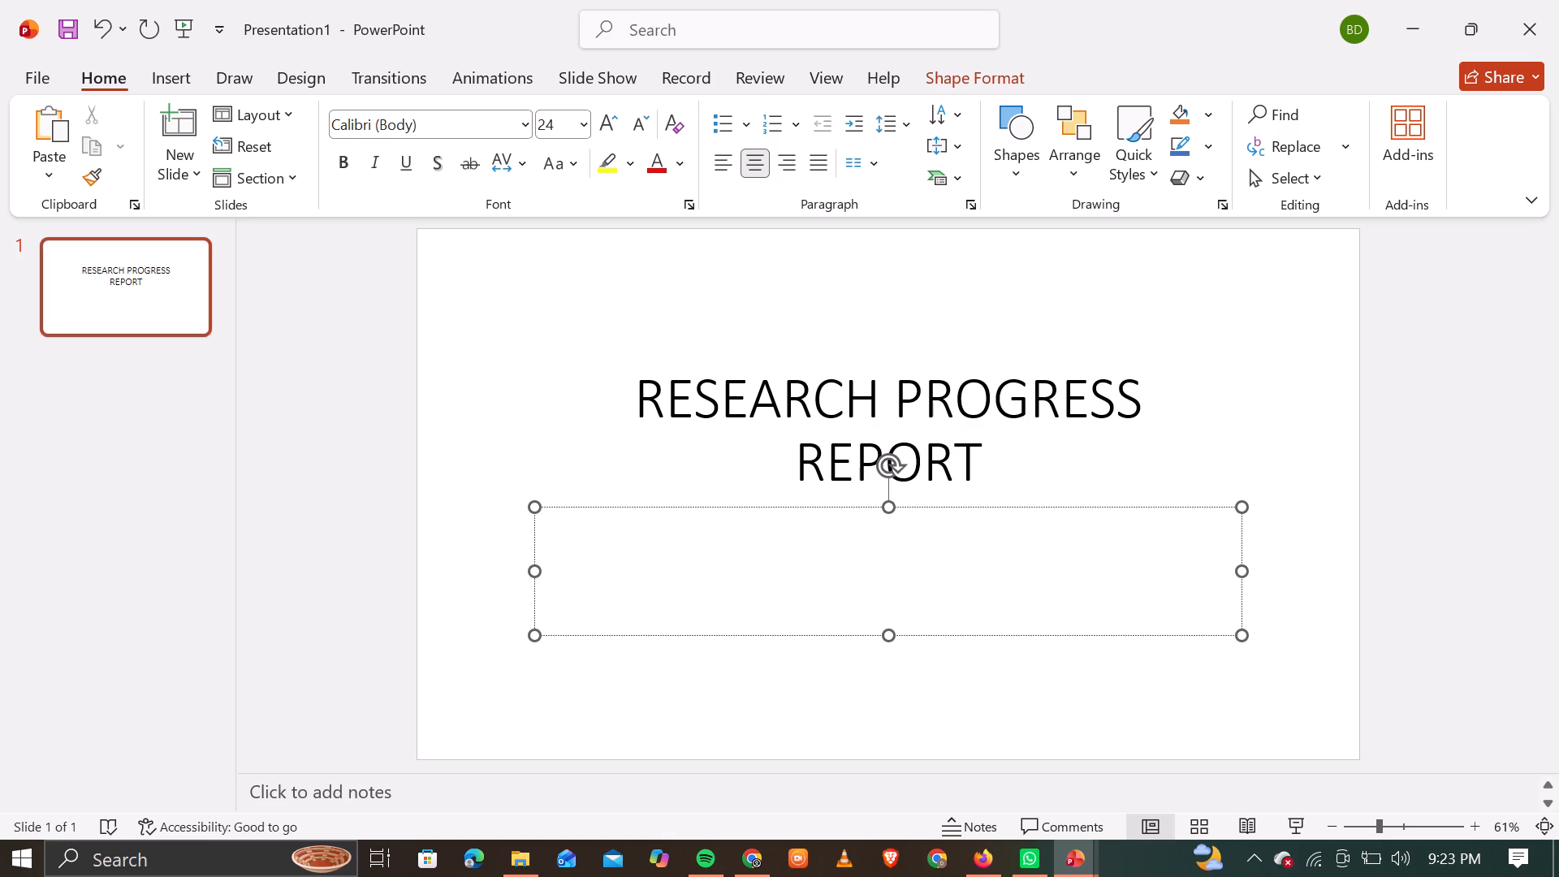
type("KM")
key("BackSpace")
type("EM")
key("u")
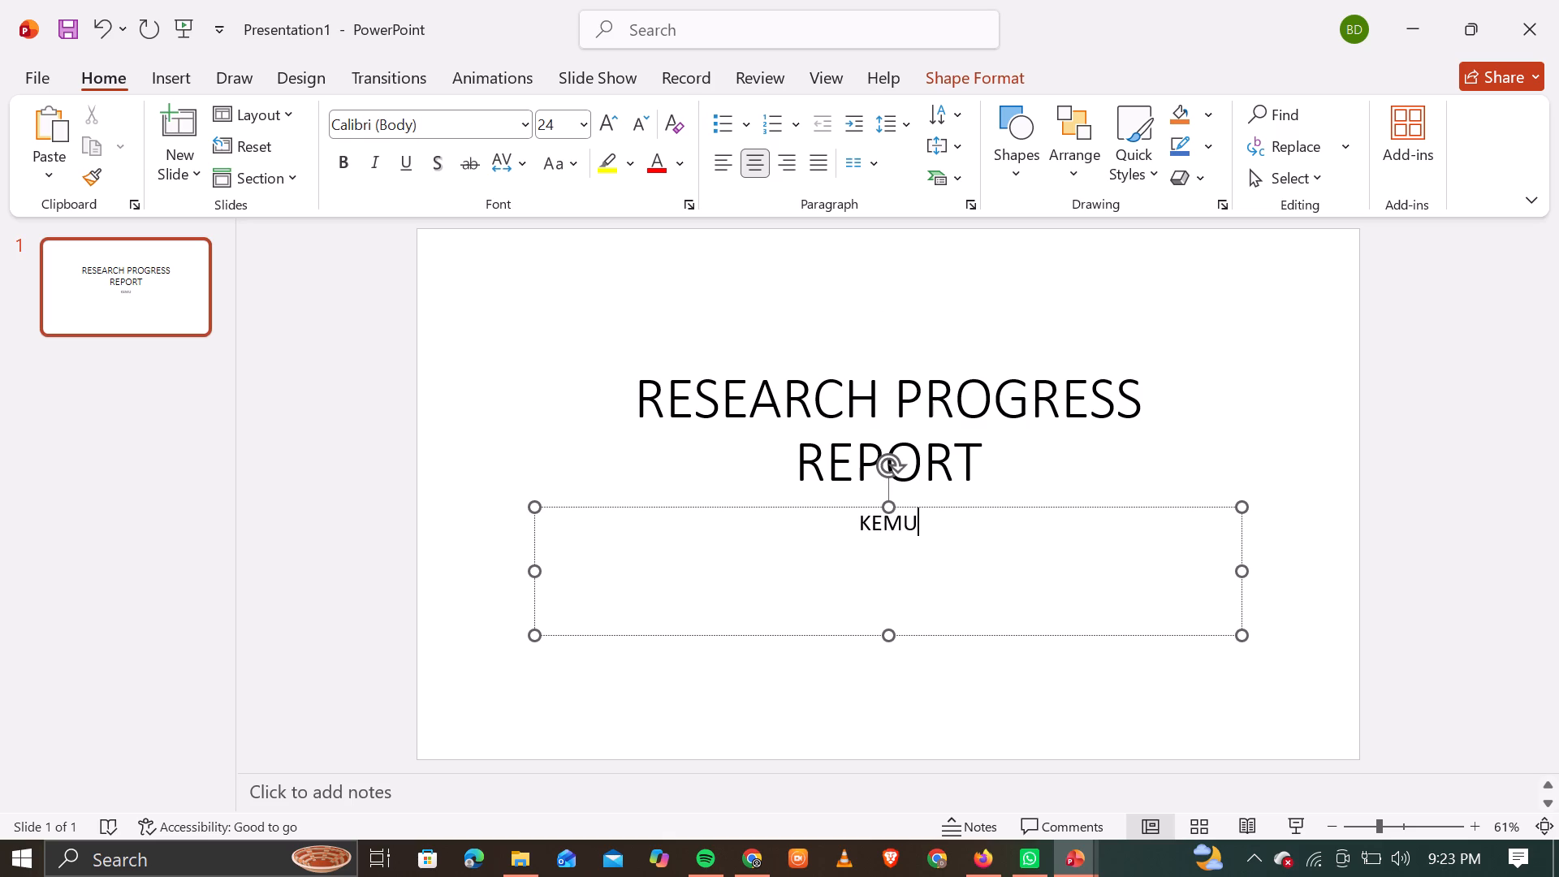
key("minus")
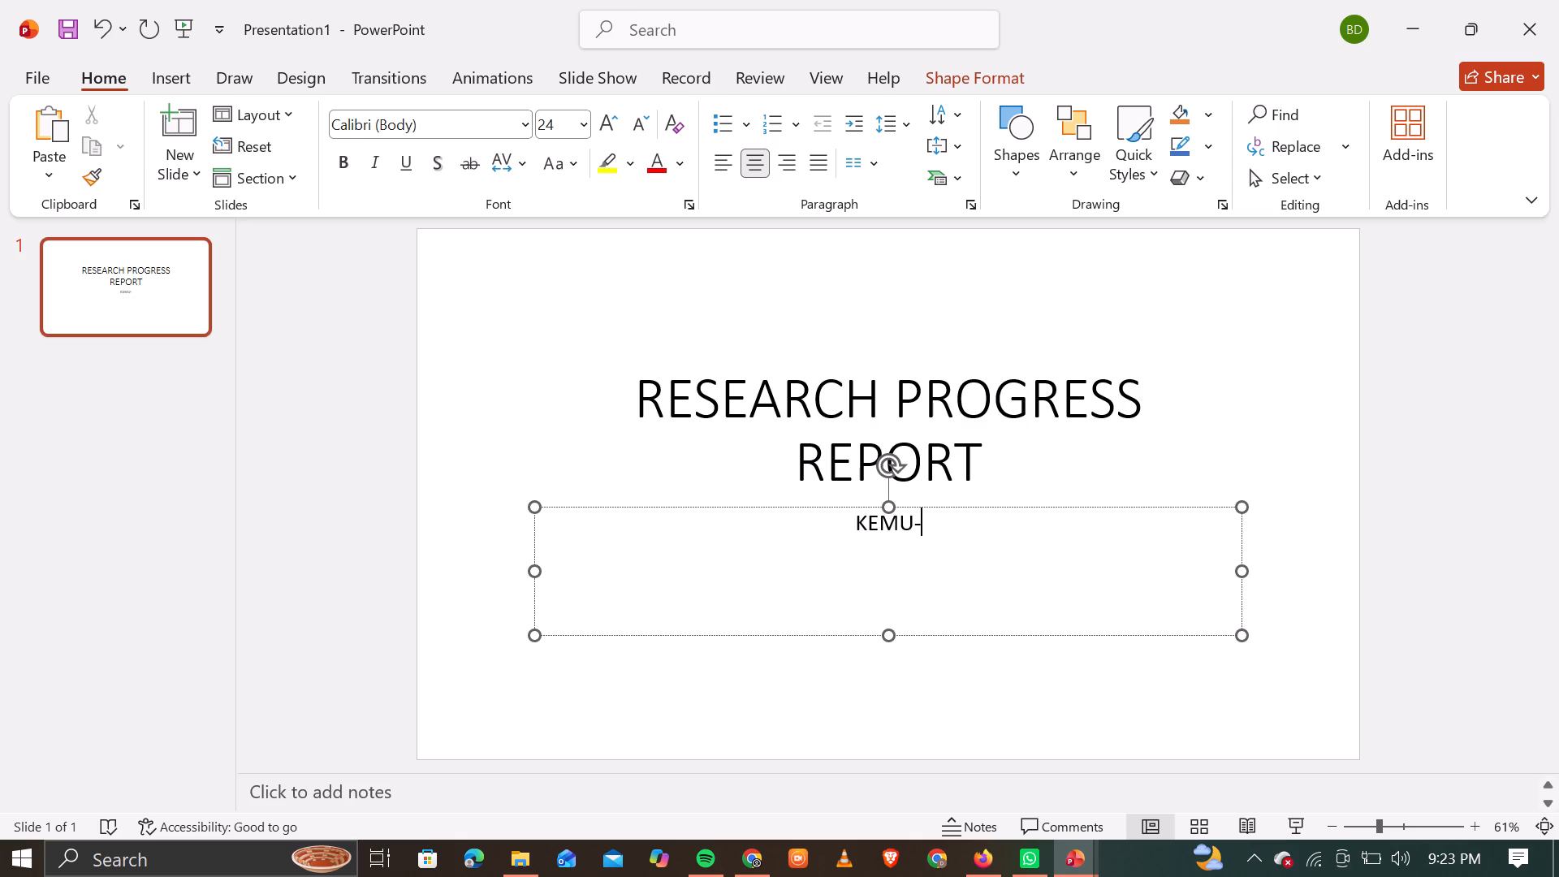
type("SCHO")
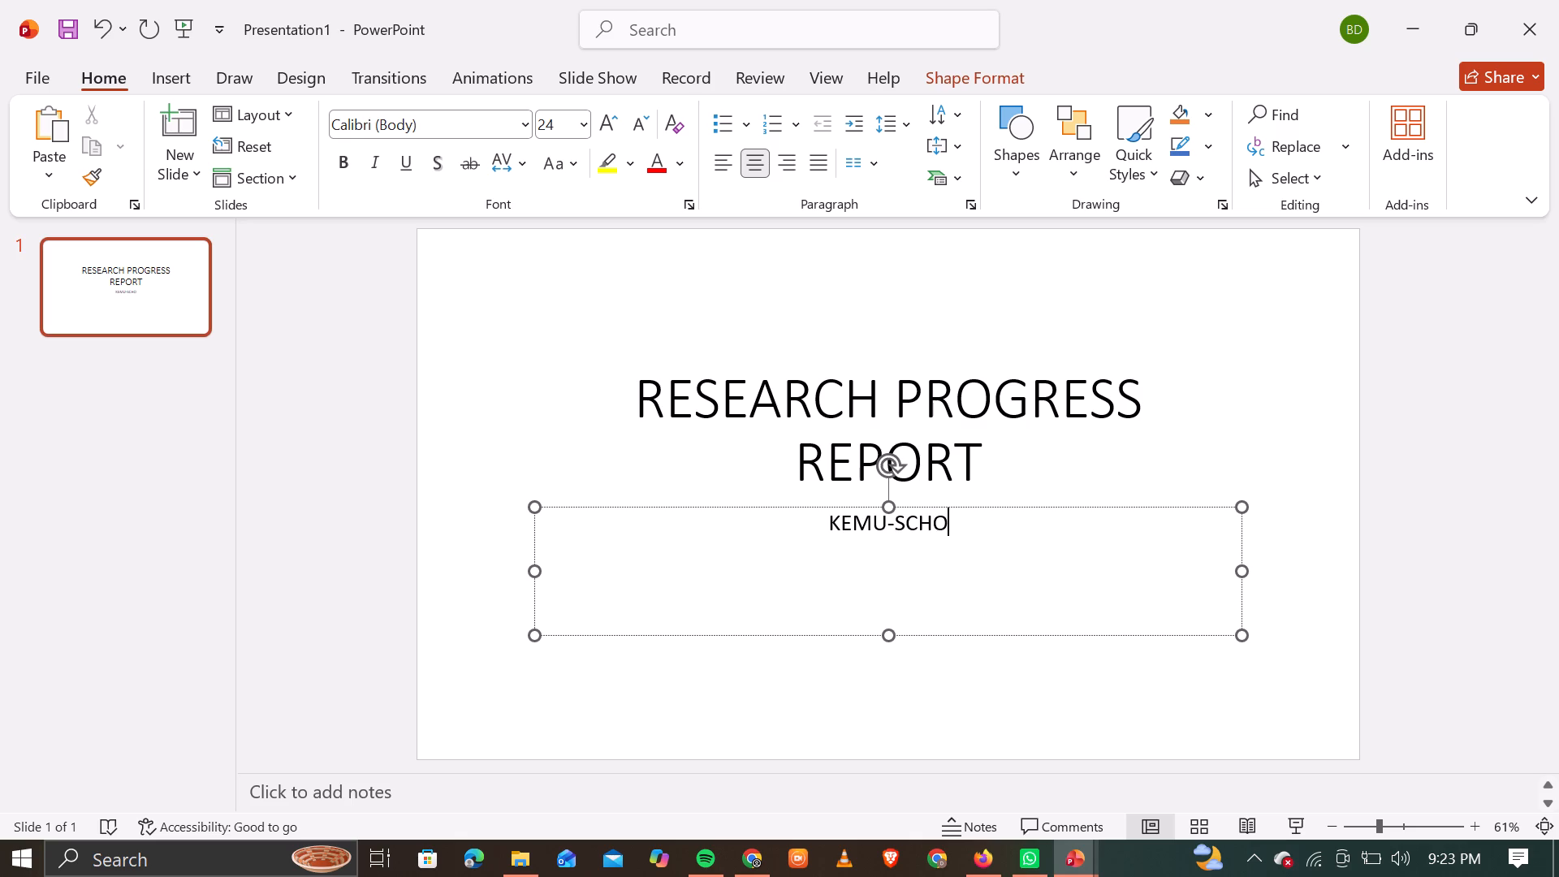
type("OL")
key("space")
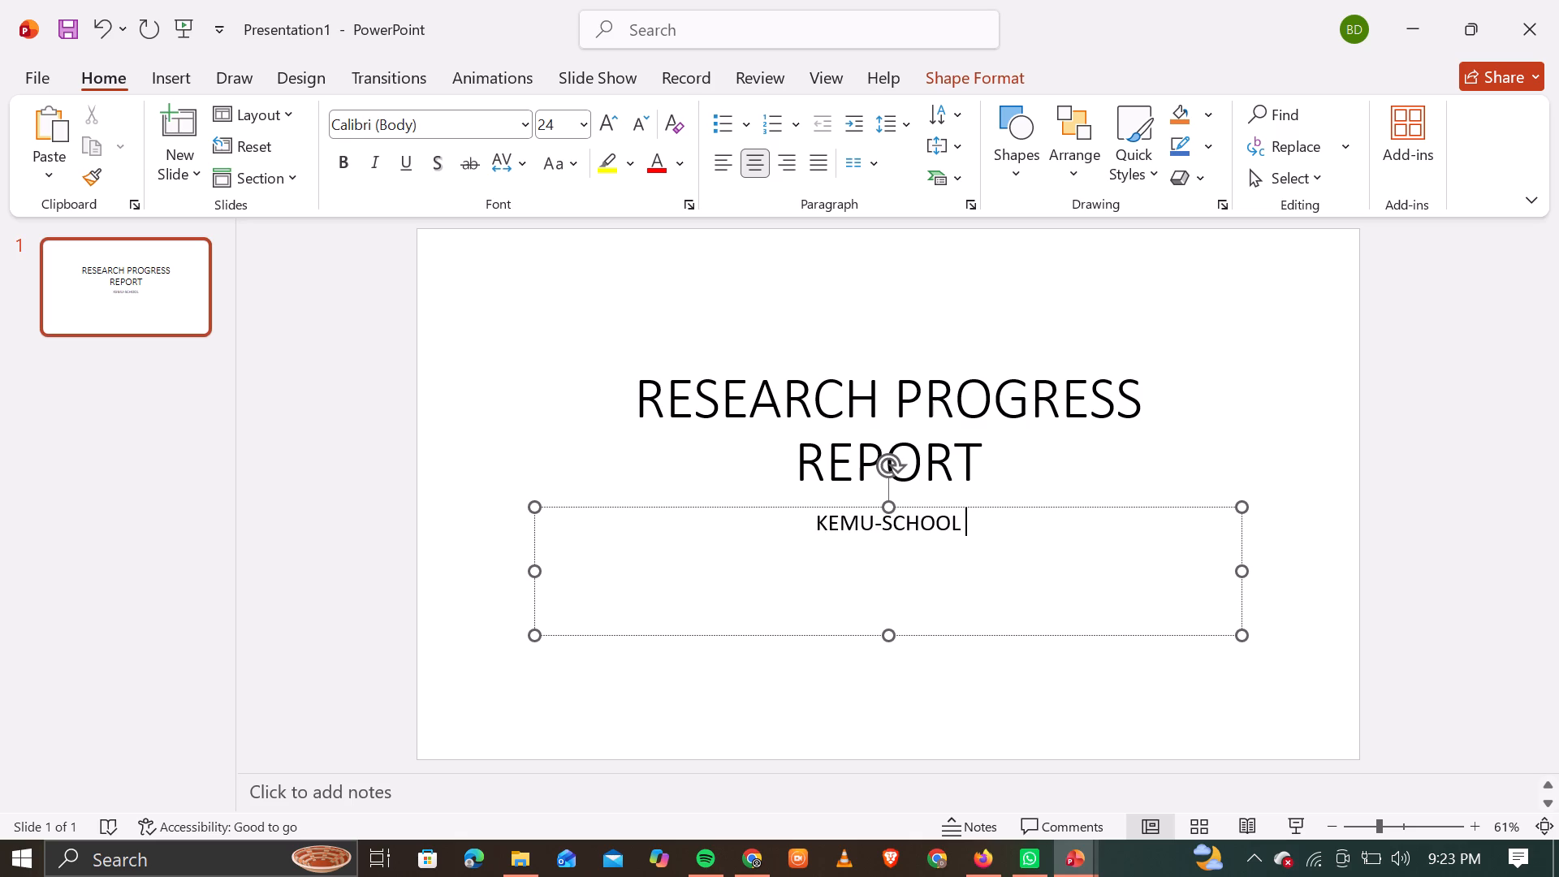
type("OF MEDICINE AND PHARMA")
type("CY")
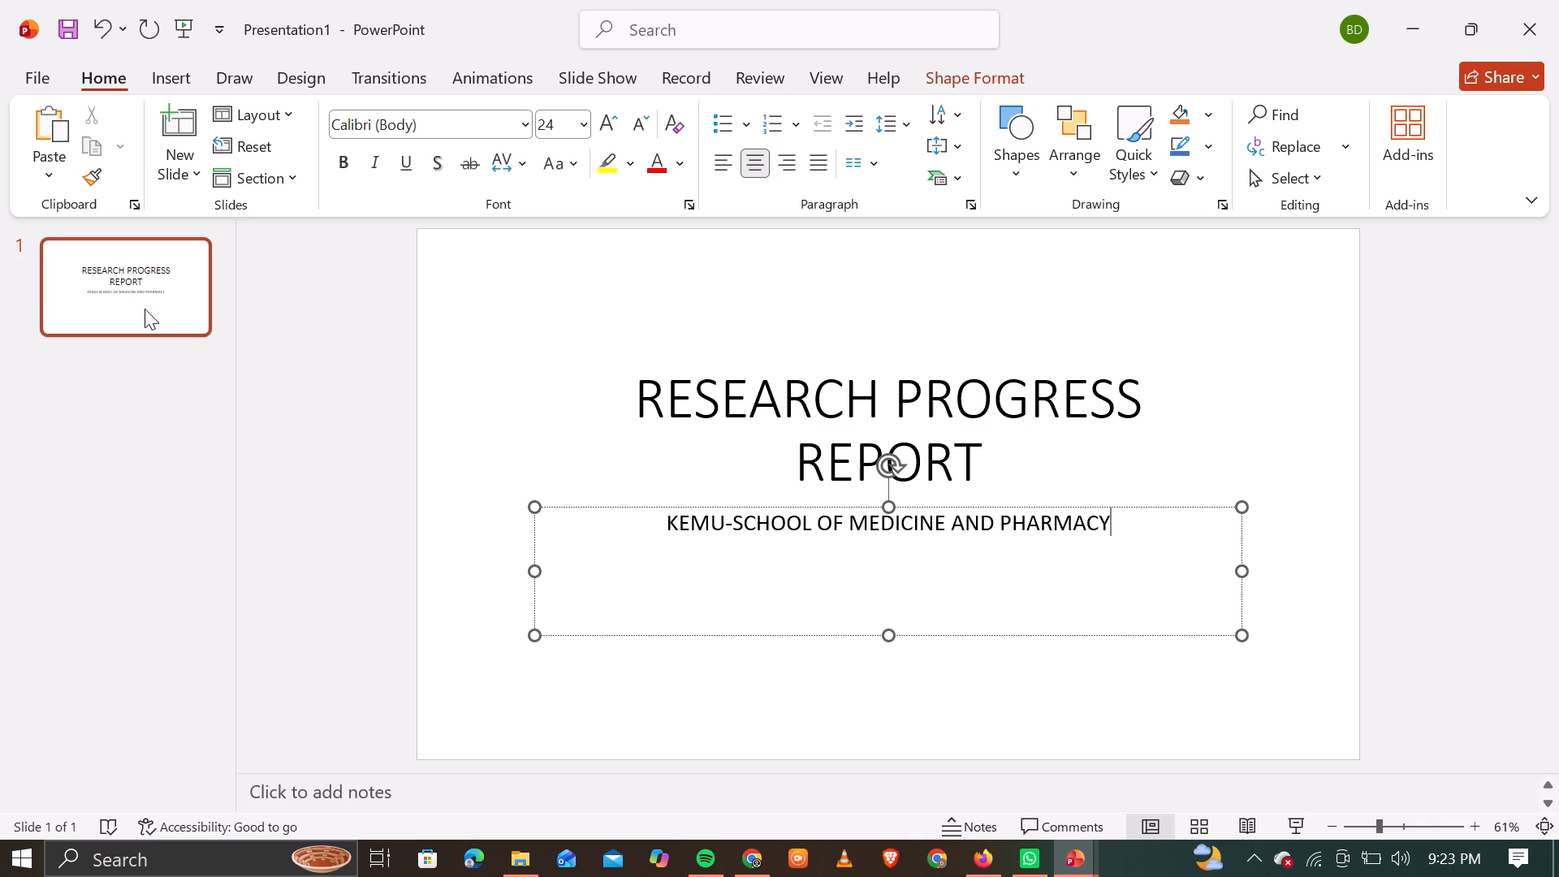
Add a second slide with the Title and Content layout after the title slide.
left_click(110, 369)
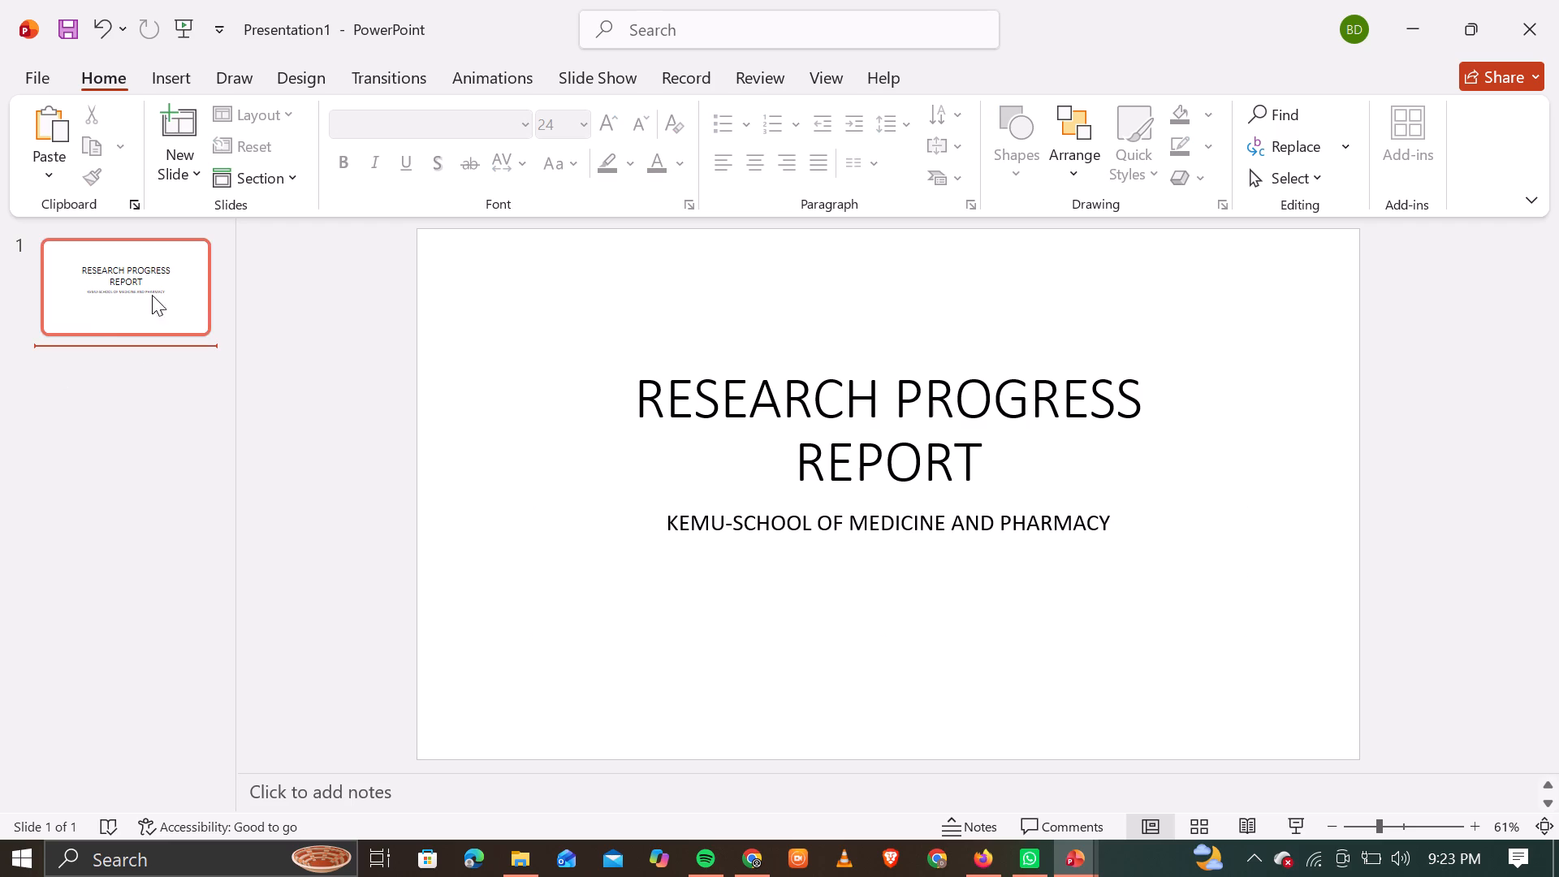
left_click(90, 367)
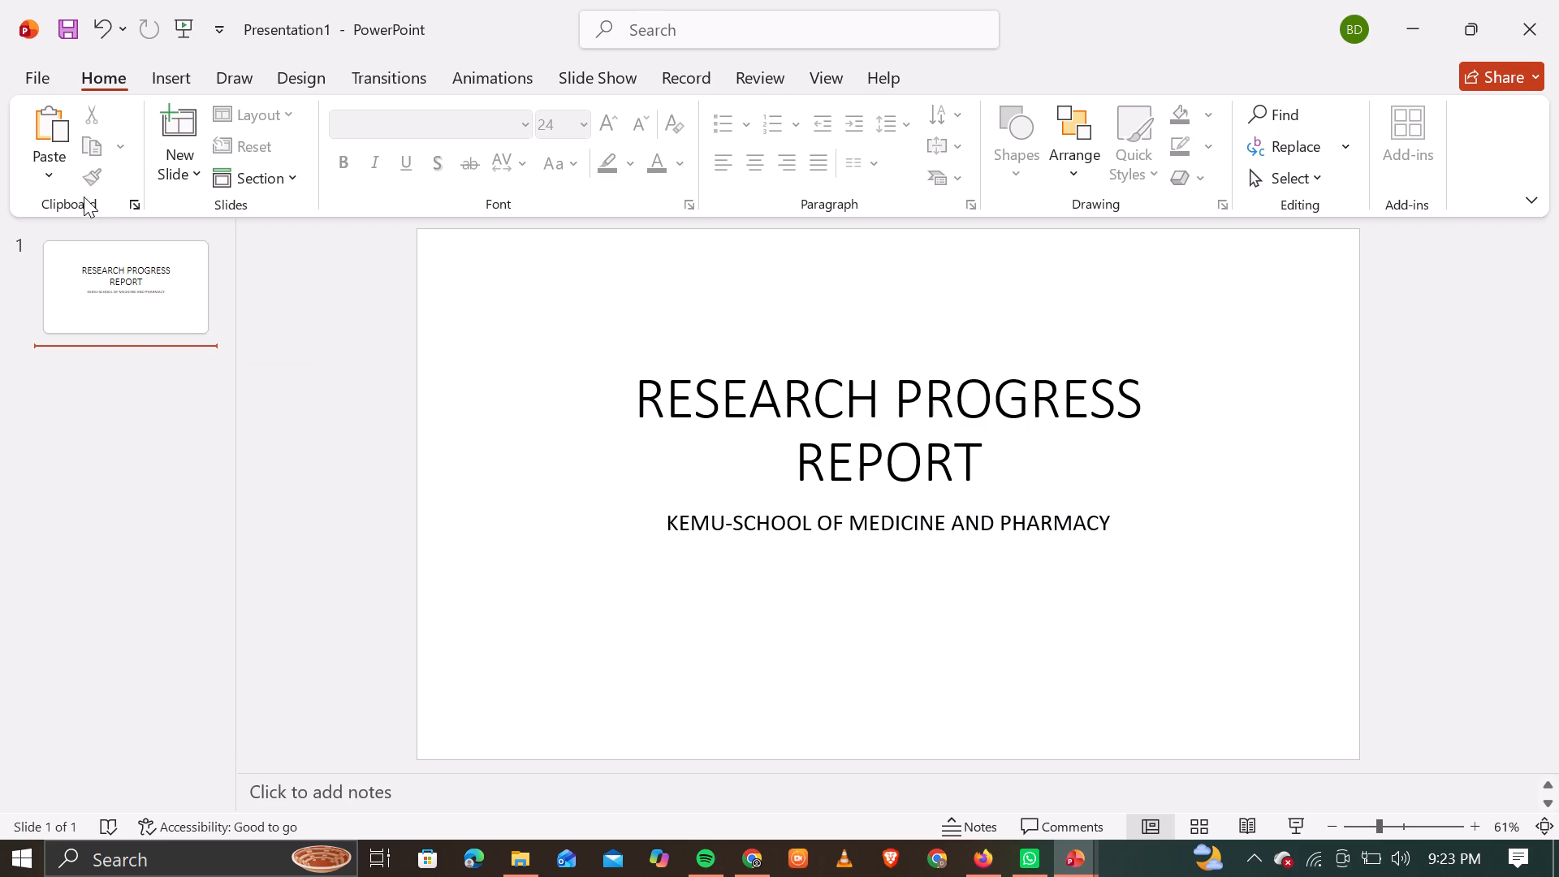
left_click(177, 168)
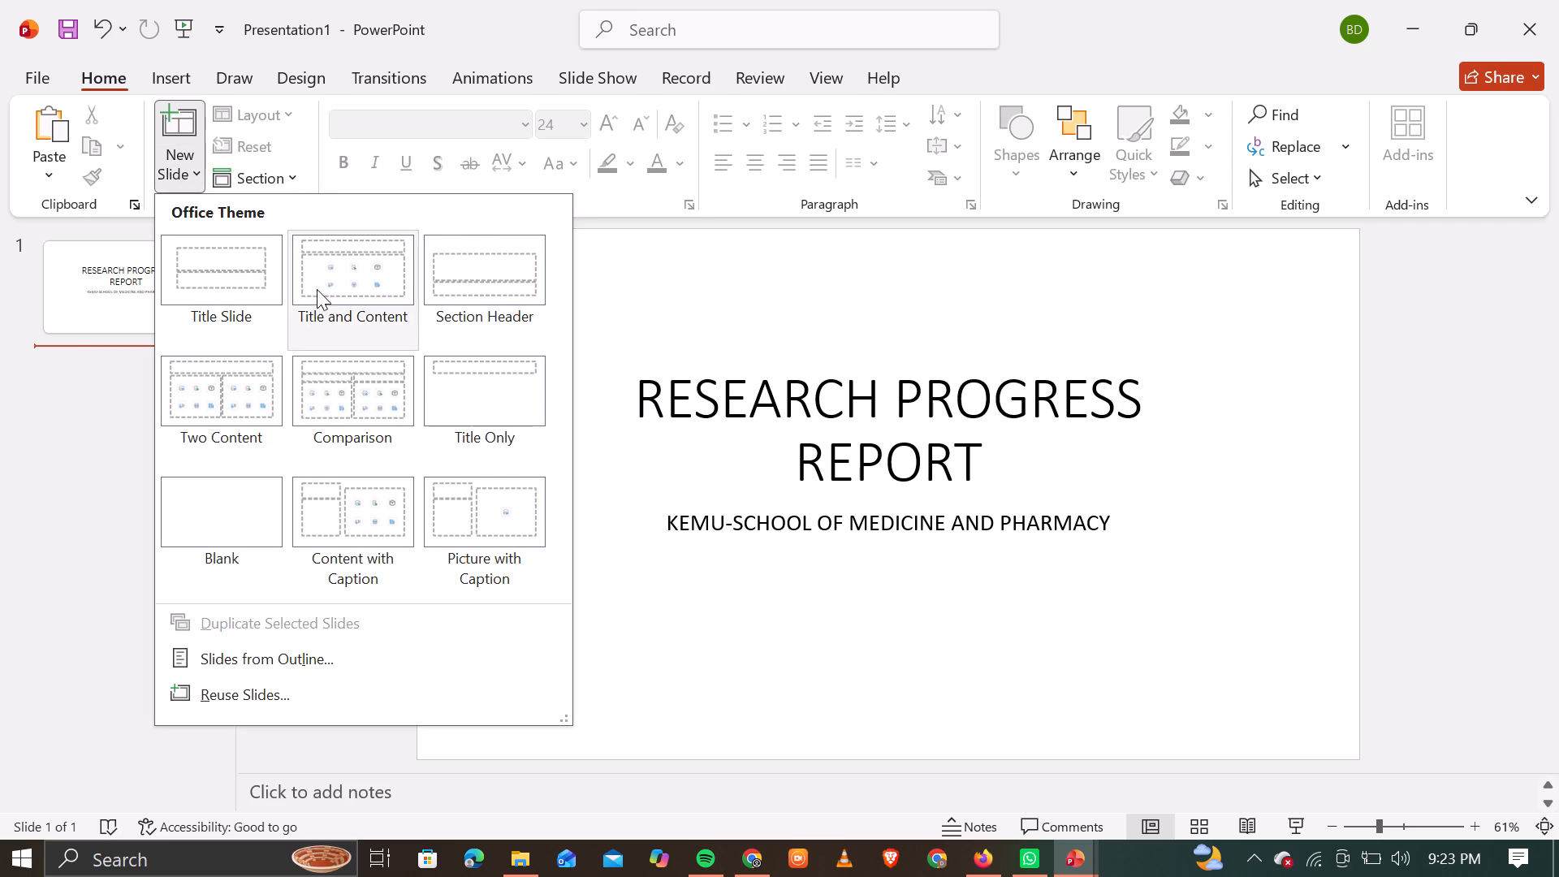
left_click(349, 276)
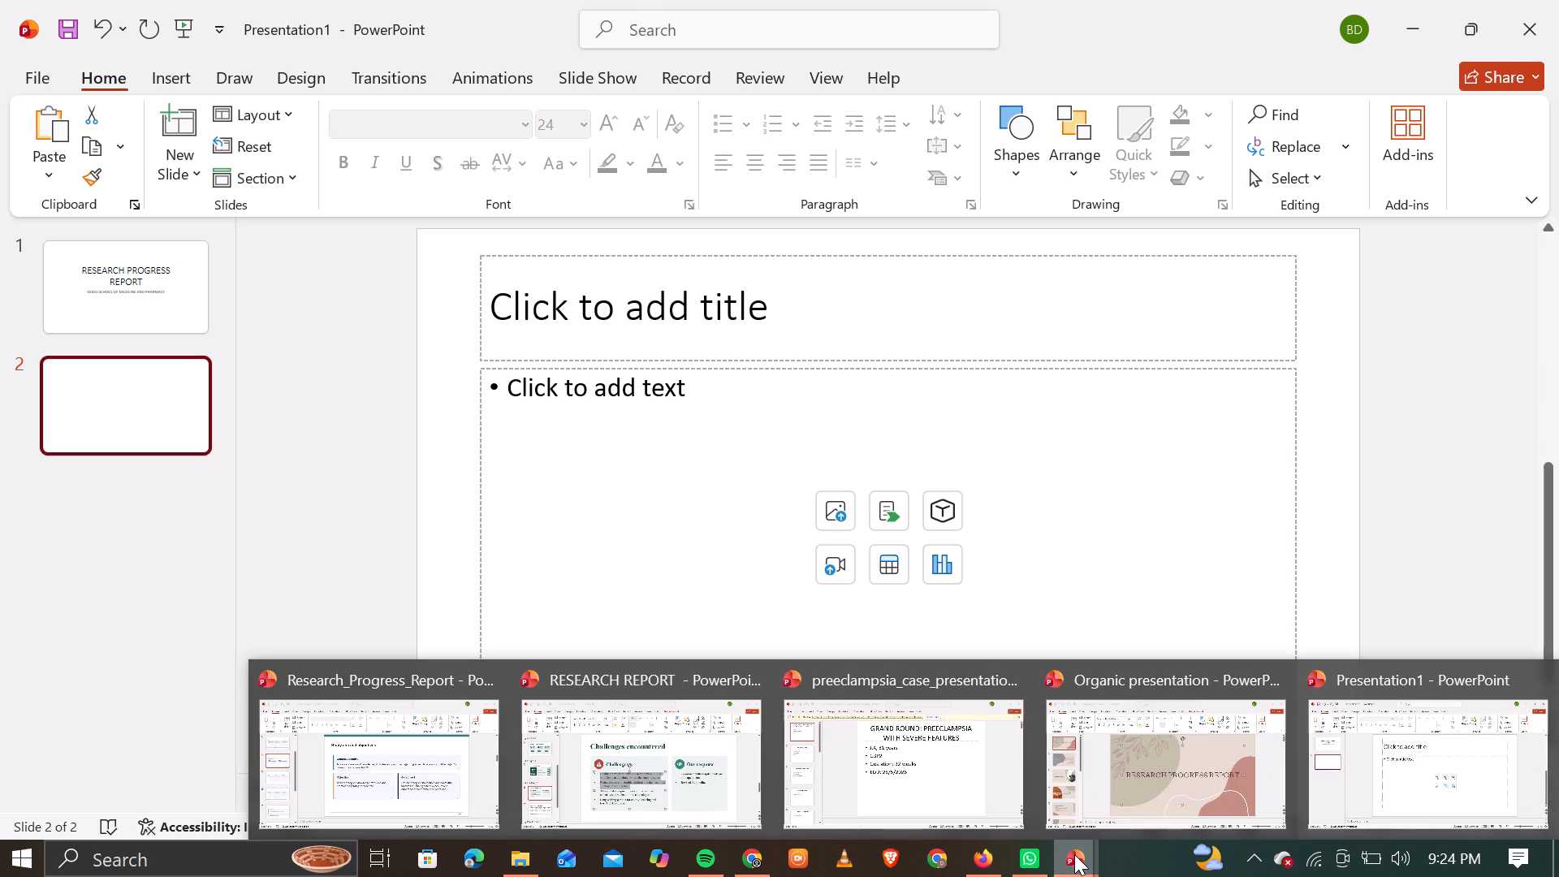
Close the preeclampsia case presentation.
left_click(1017, 685)
Save the Organic presentation as RESEARCH PROGRESS REPORT in the OneDrive Dokumente folder and close it.
left_click(1285, 682)
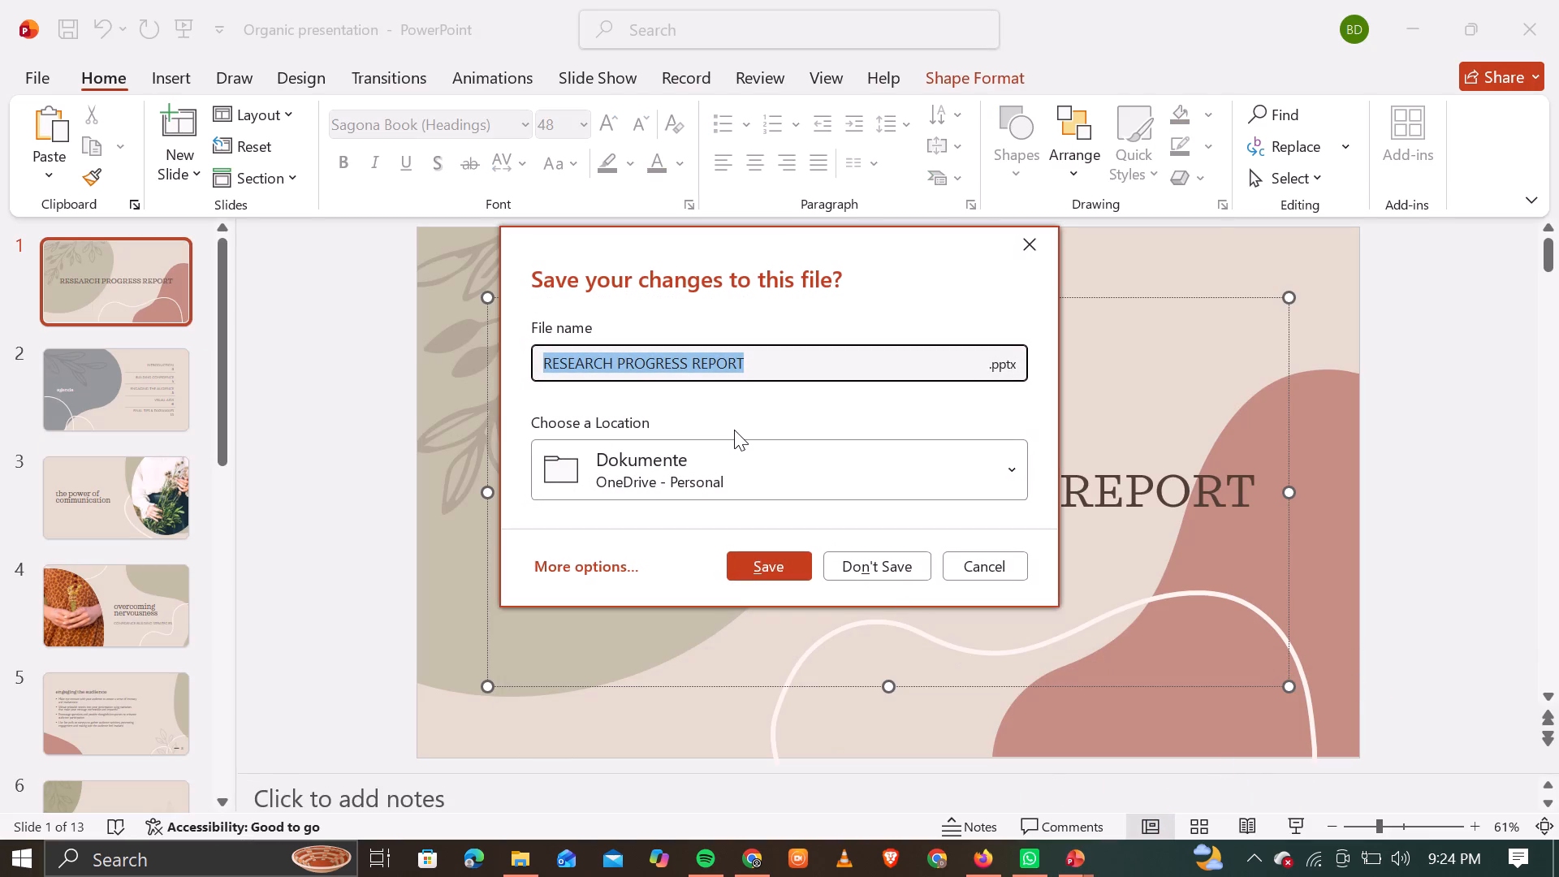
left_click(785, 570)
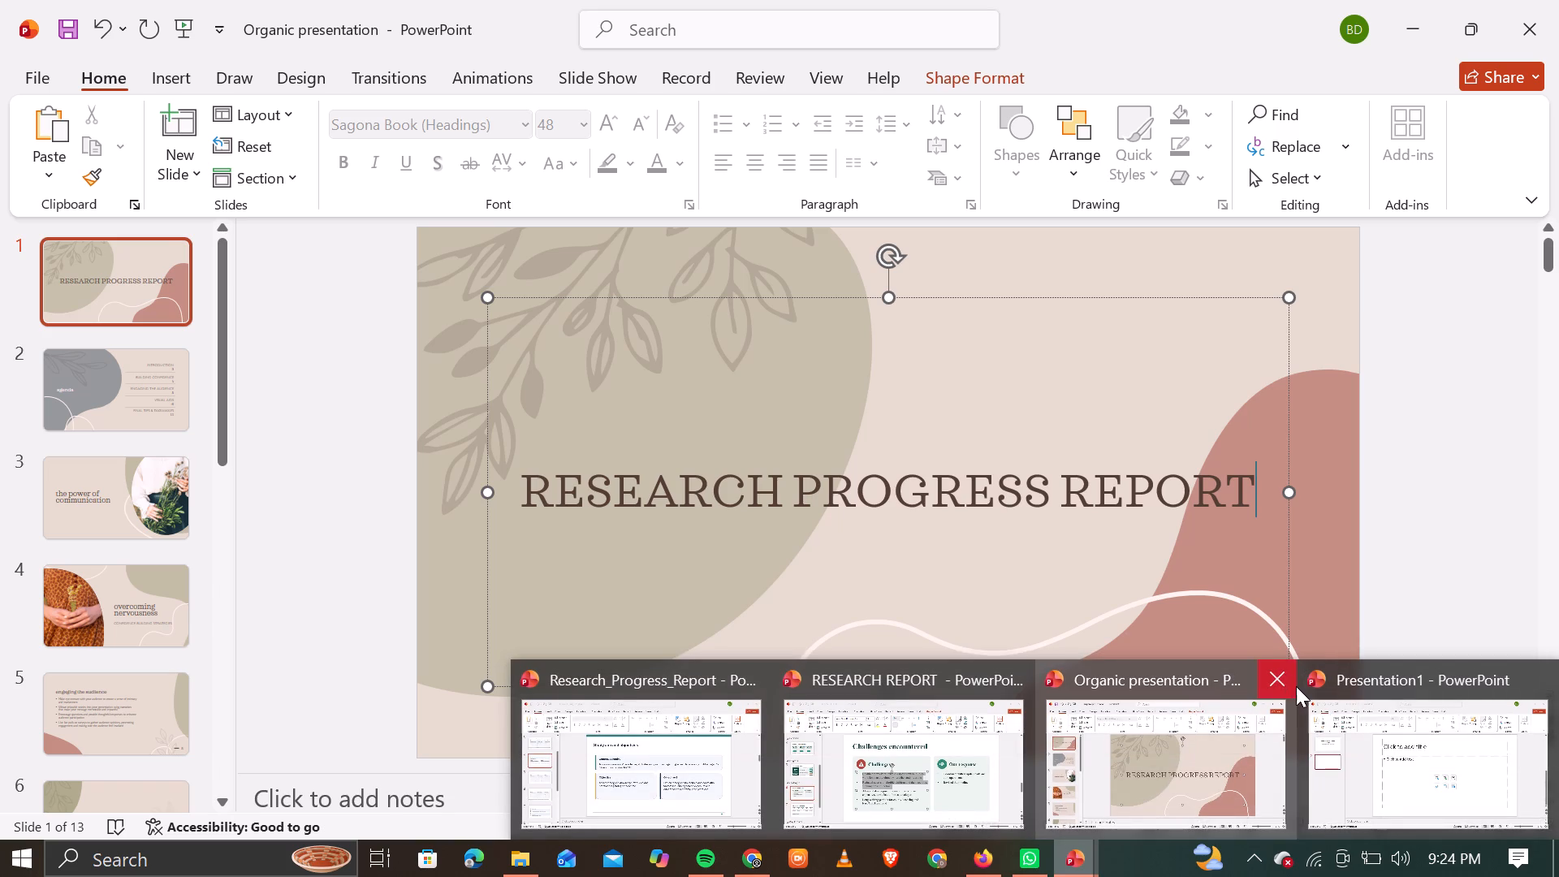
left_click(1284, 681)
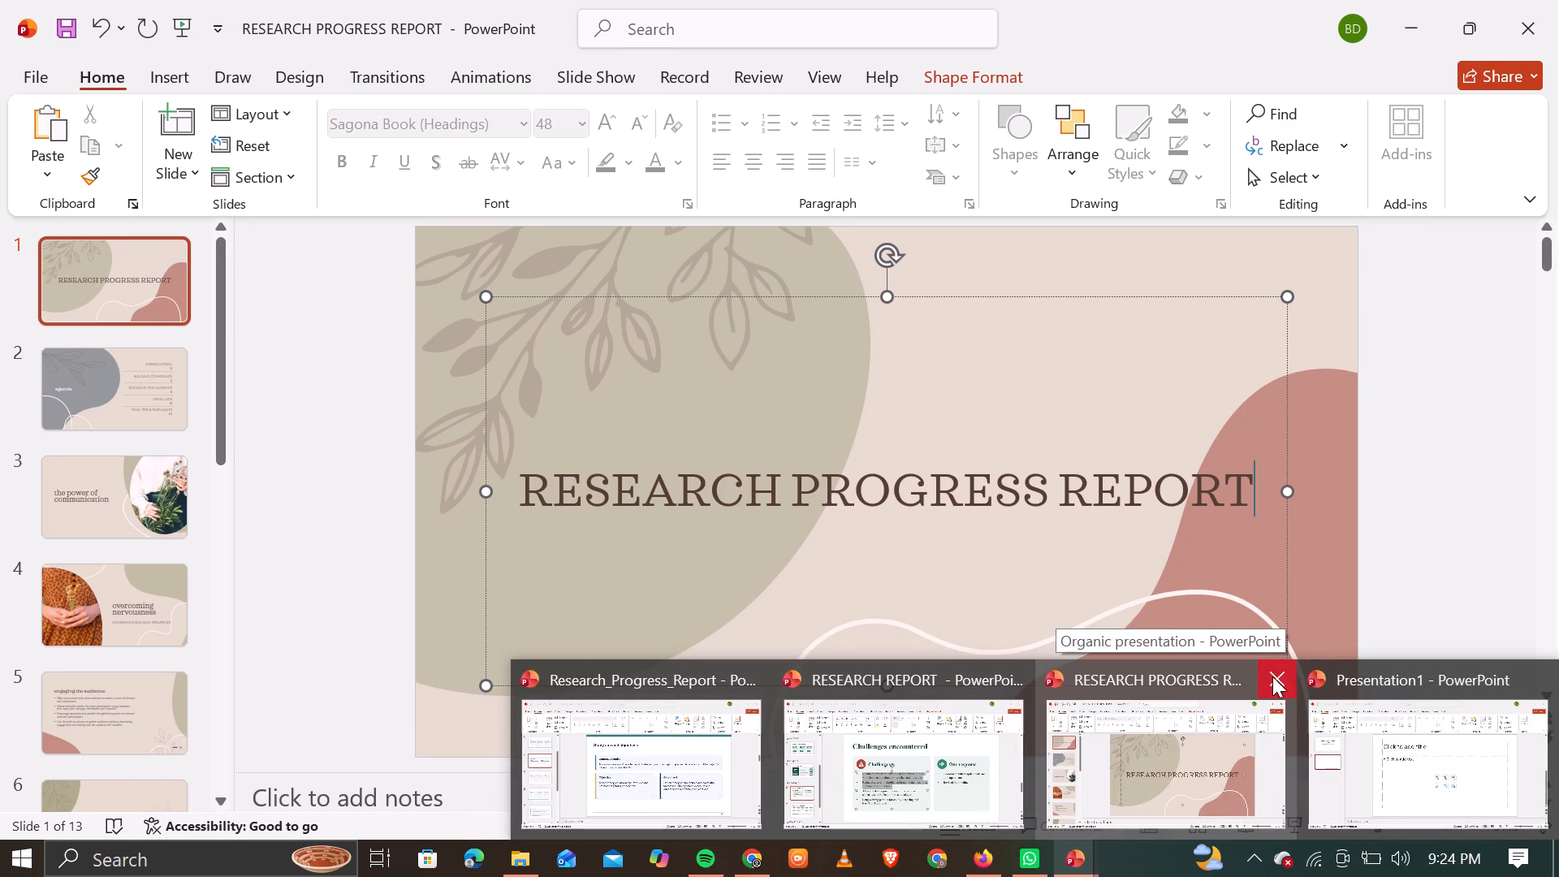
left_click(1280, 673)
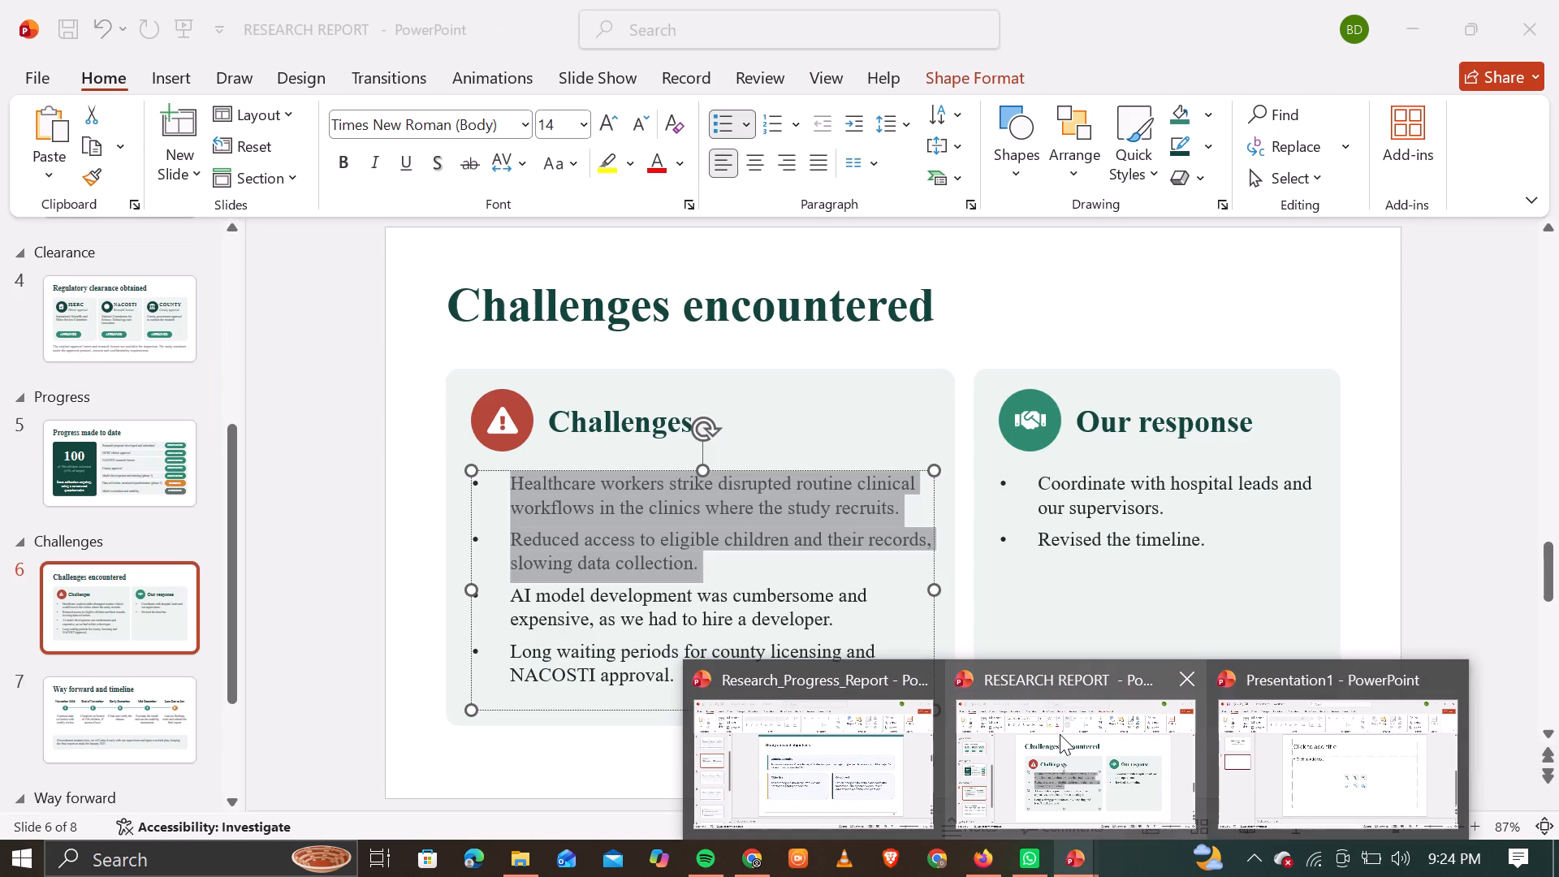
Examine the slides of the open RESEARCH REPORT presentation, including its title slide and the supervisors and authors slide.
left_click(1052, 736)
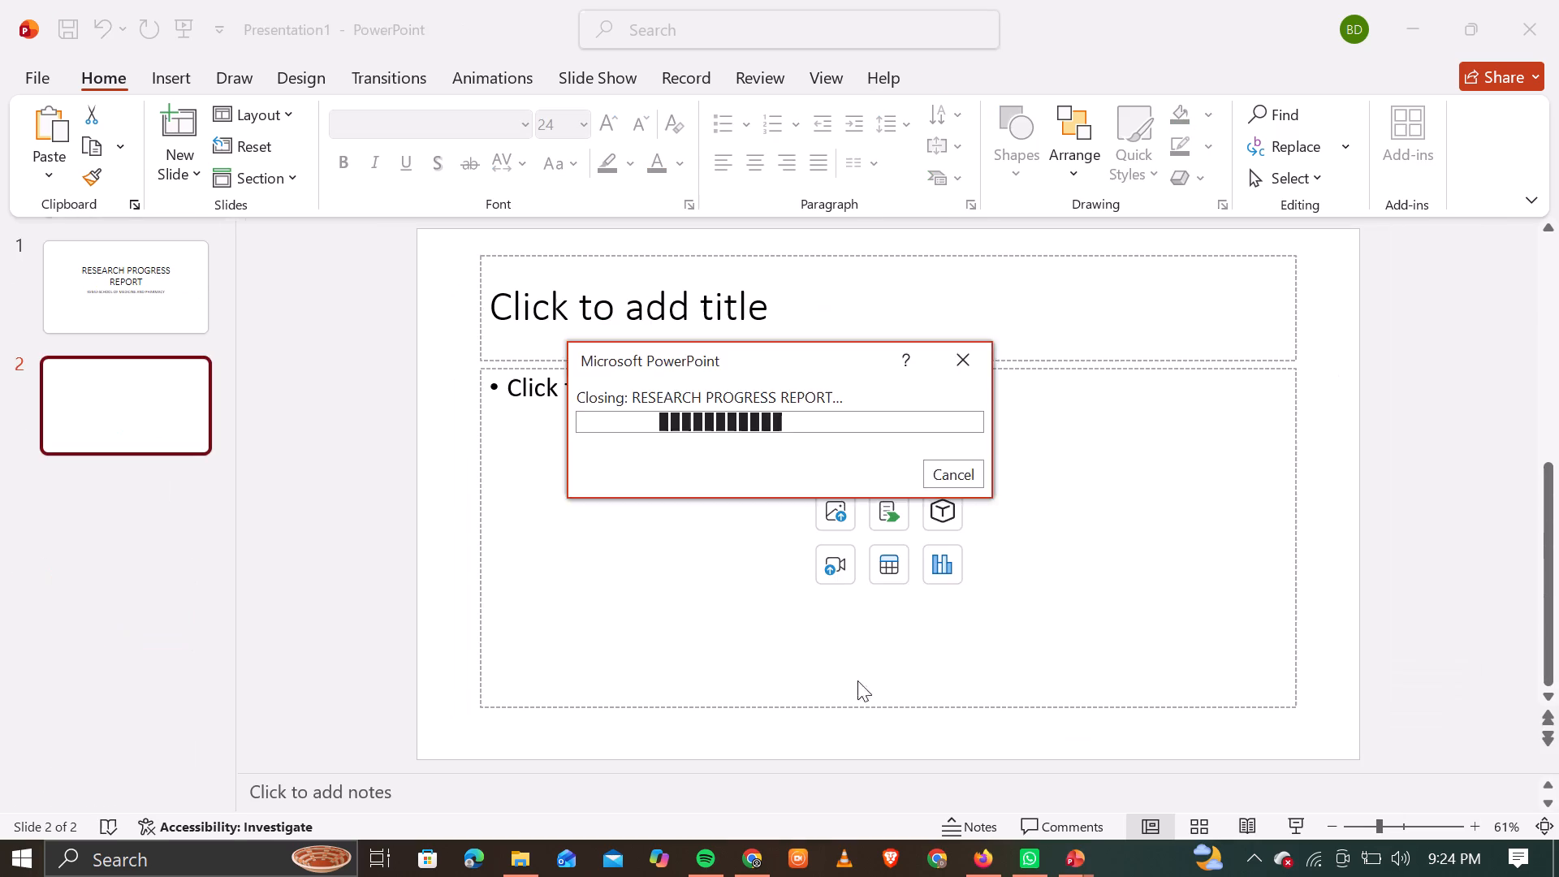
scroll(706, 608, "up", 4)
scroll(721, 580, "down", 5)
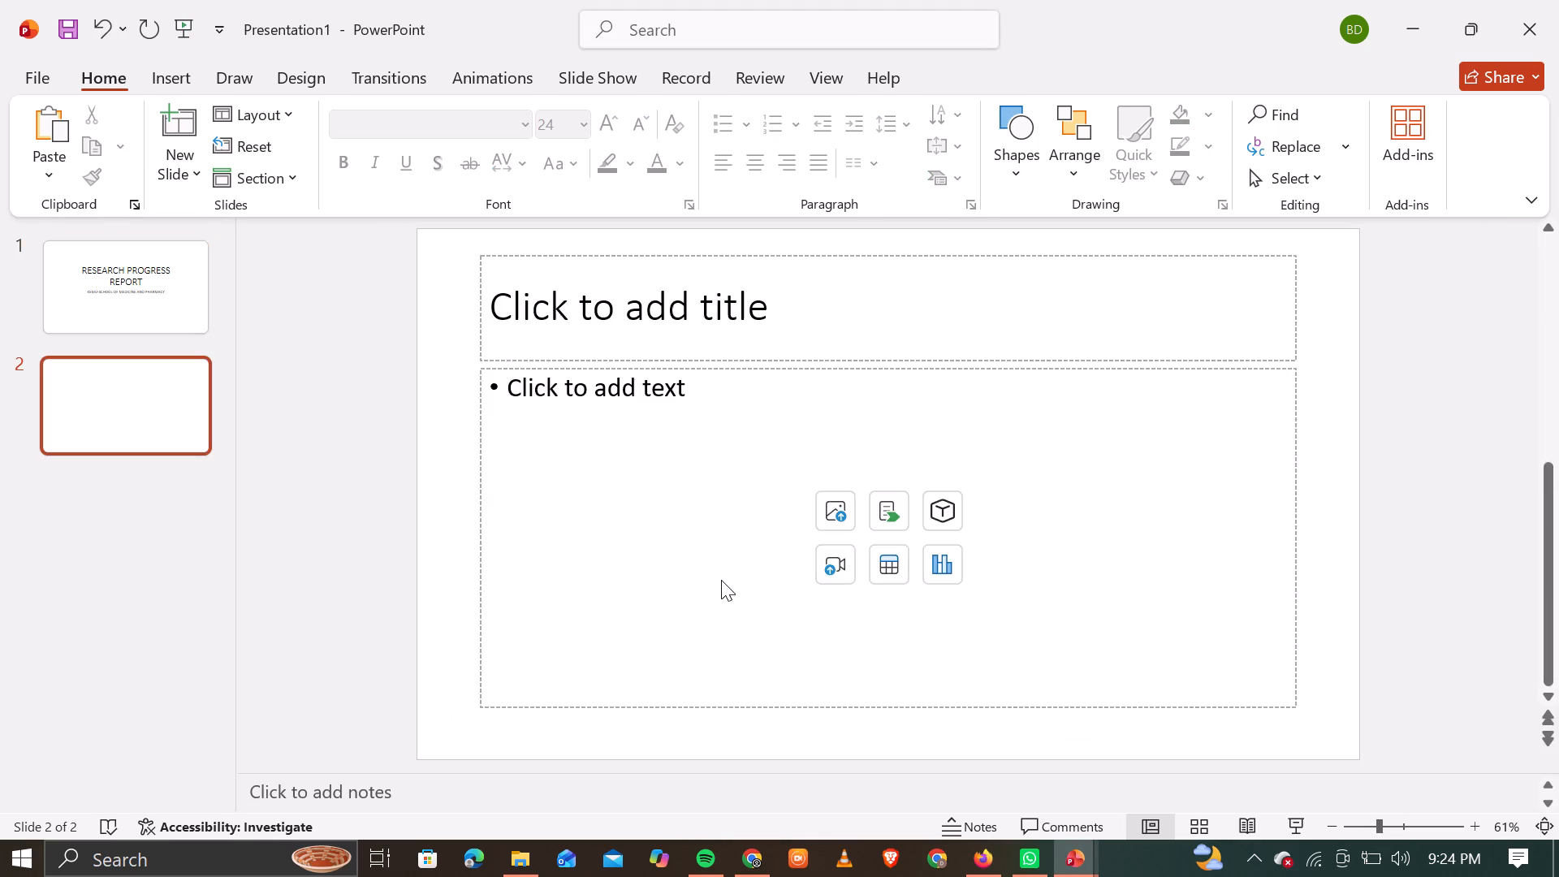
scroll(721, 580, "up", 2)
left_click(1079, 874)
left_click(1057, 719)
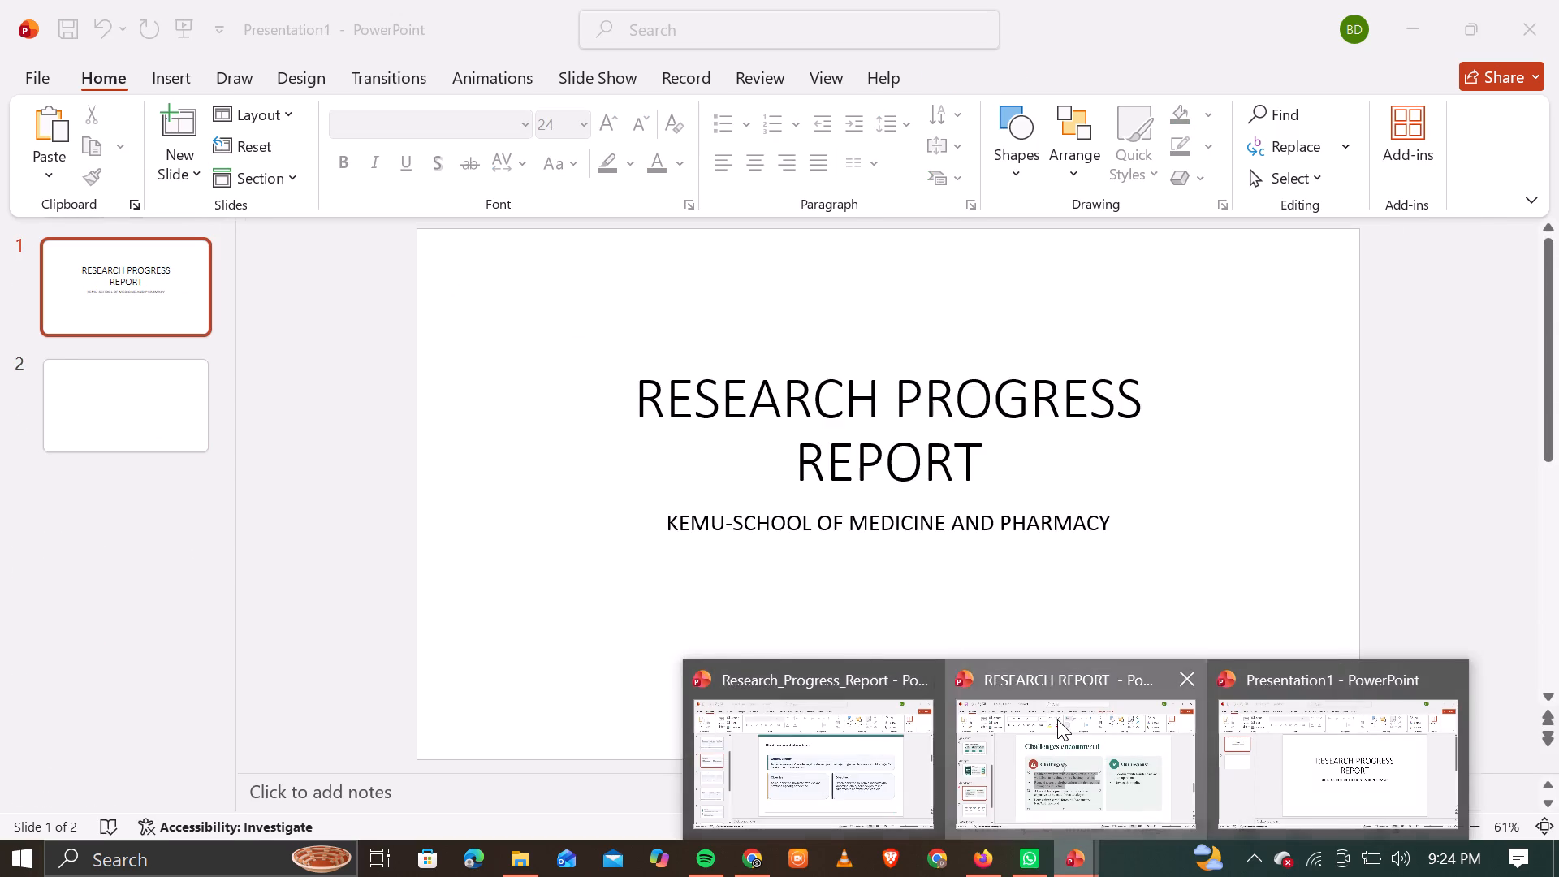
scroll(855, 654, "down", 2)
scroll(427, 543, "up", 5)
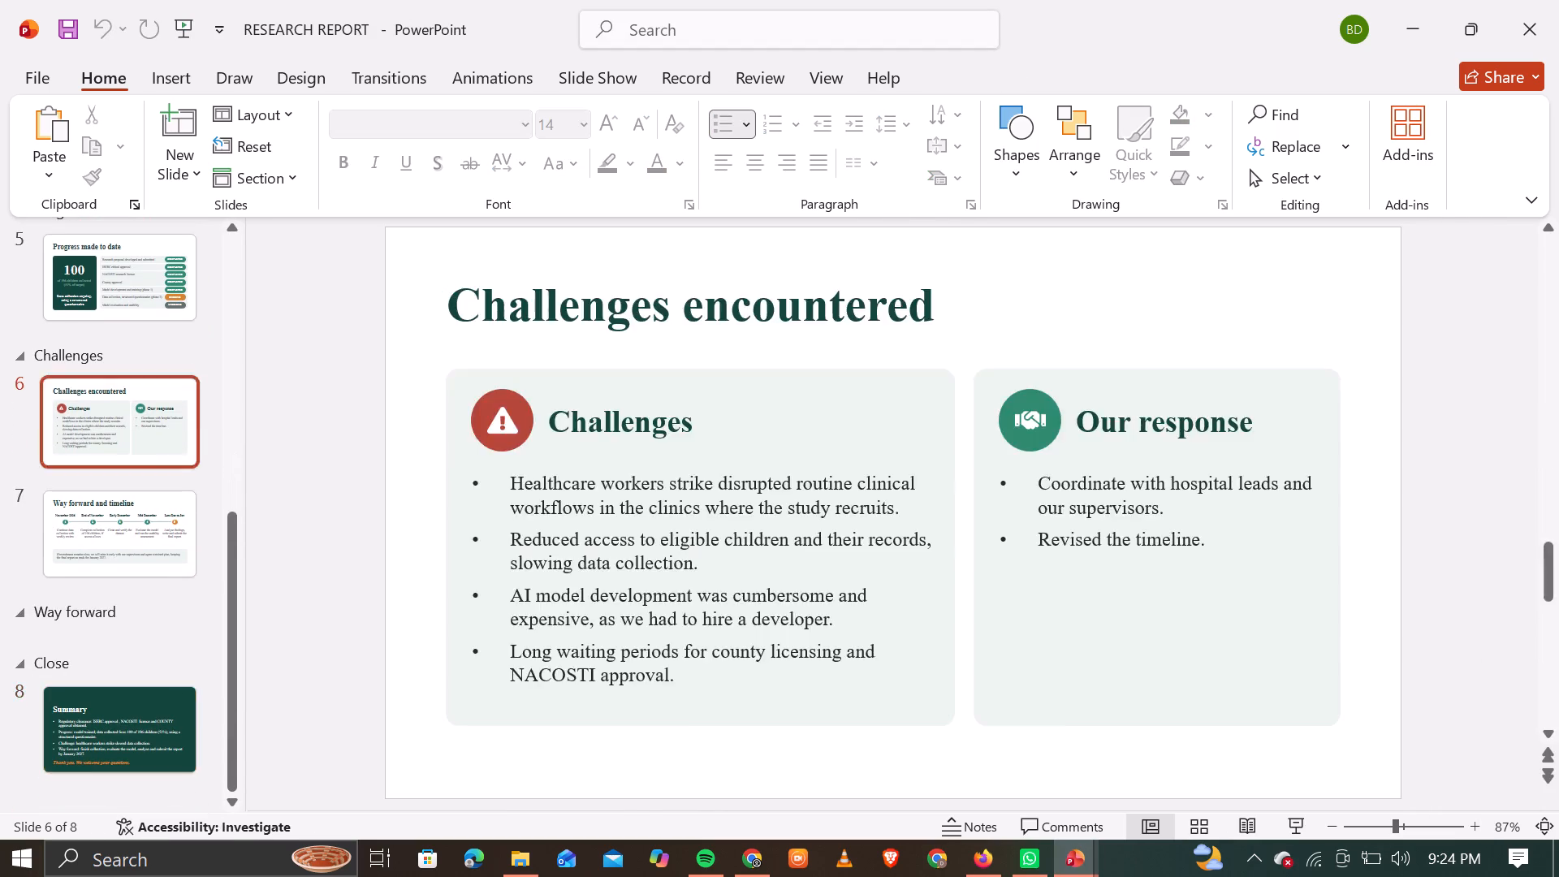
scroll(838, 553, "up", 10)
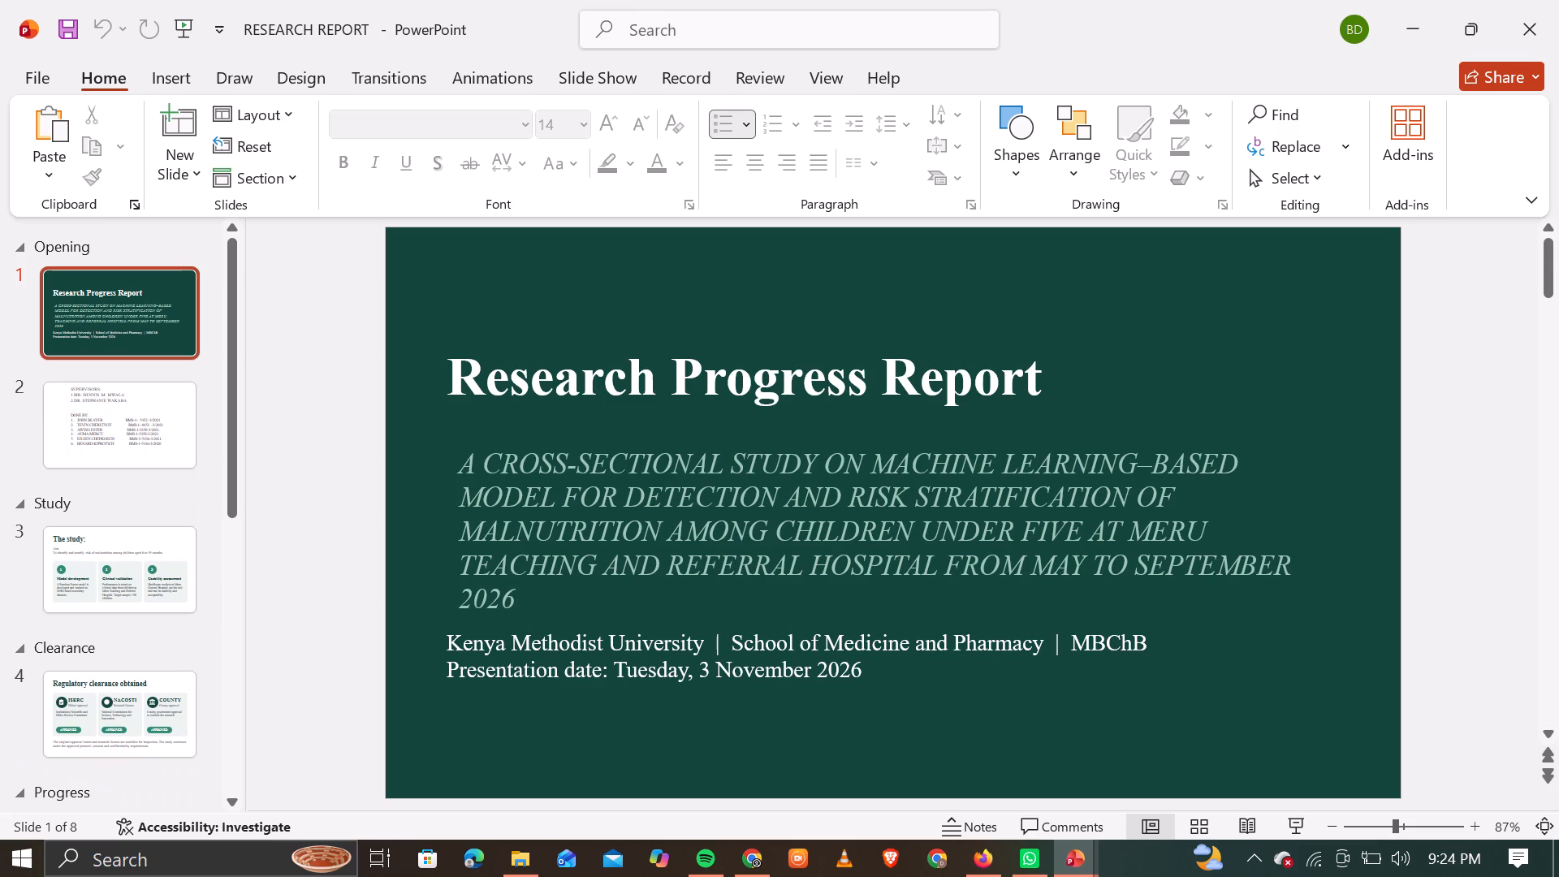
scroll(741, 525, "down", 1)
Copy the full research topic text from the title slide of the Research_Progress_Report presentation.
left_click(1089, 860)
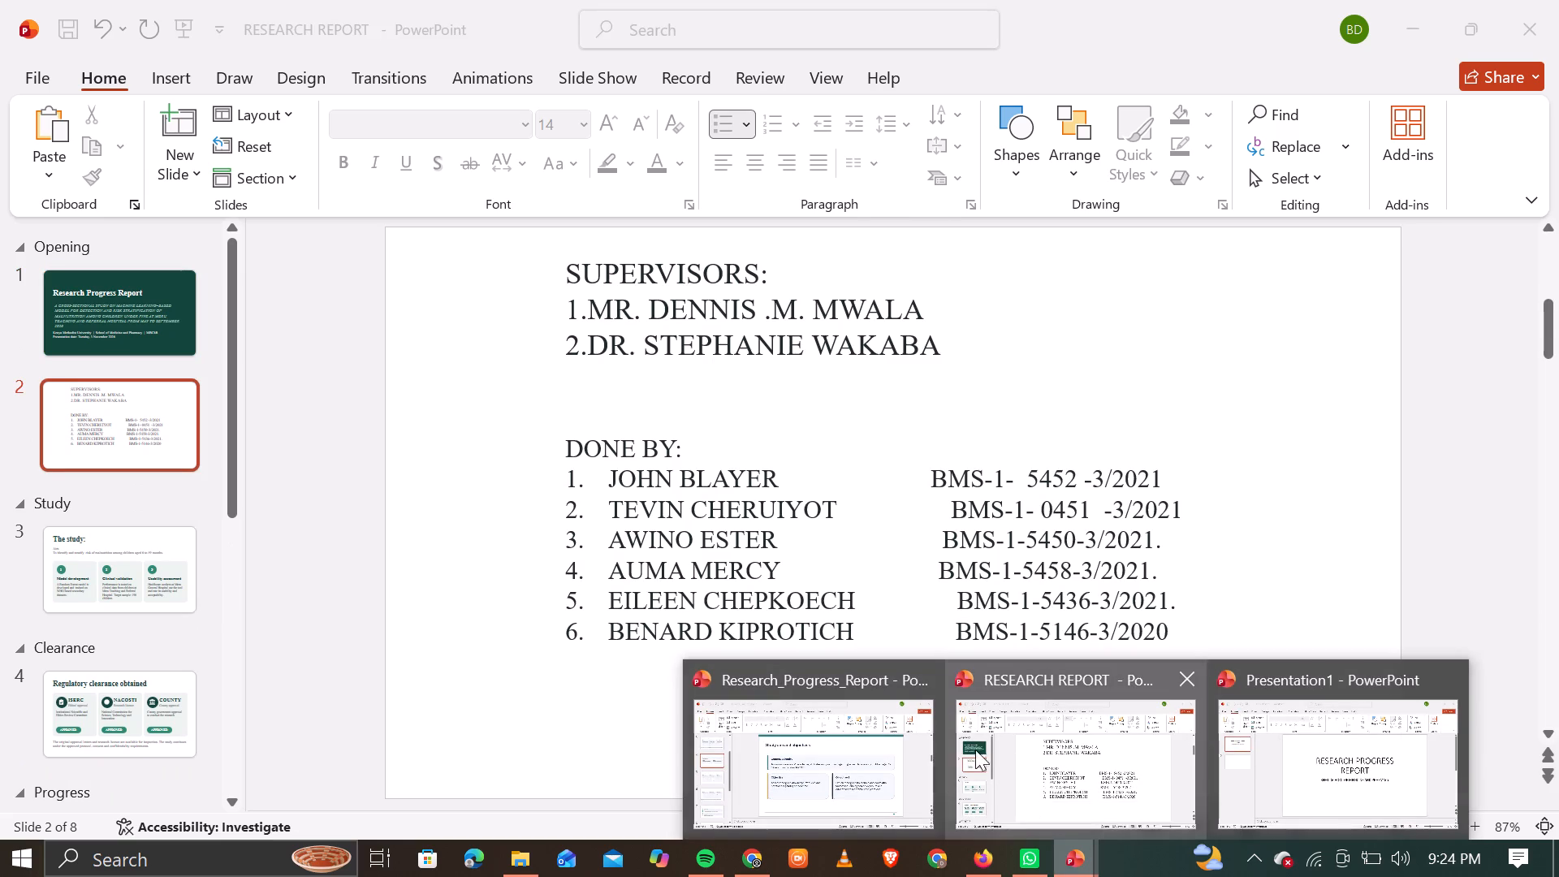
left_click(849, 744)
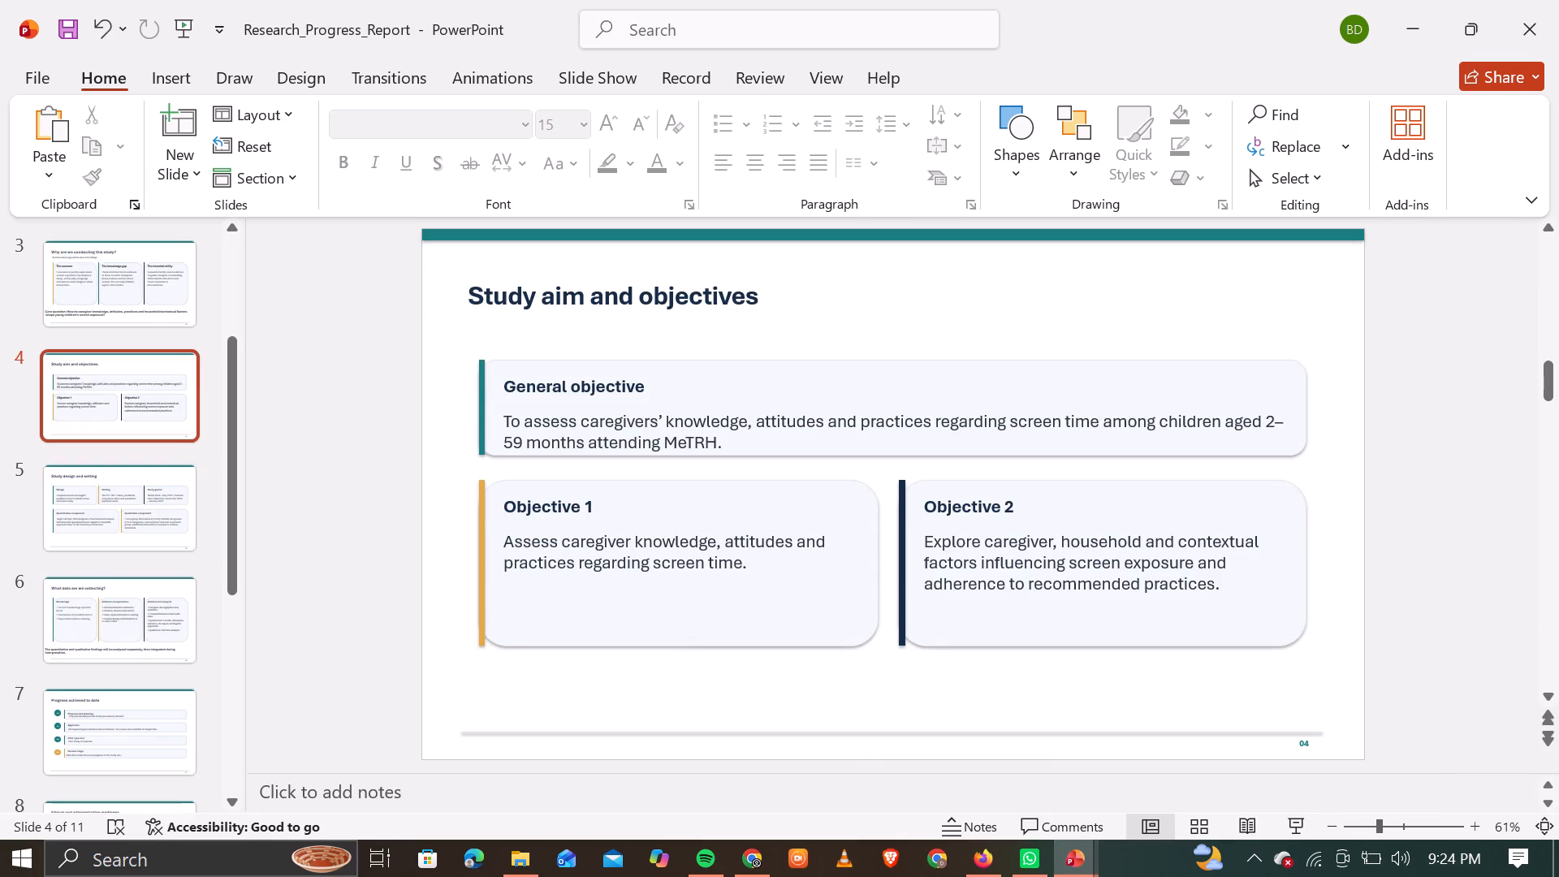
scroll(809, 613, "up", 9)
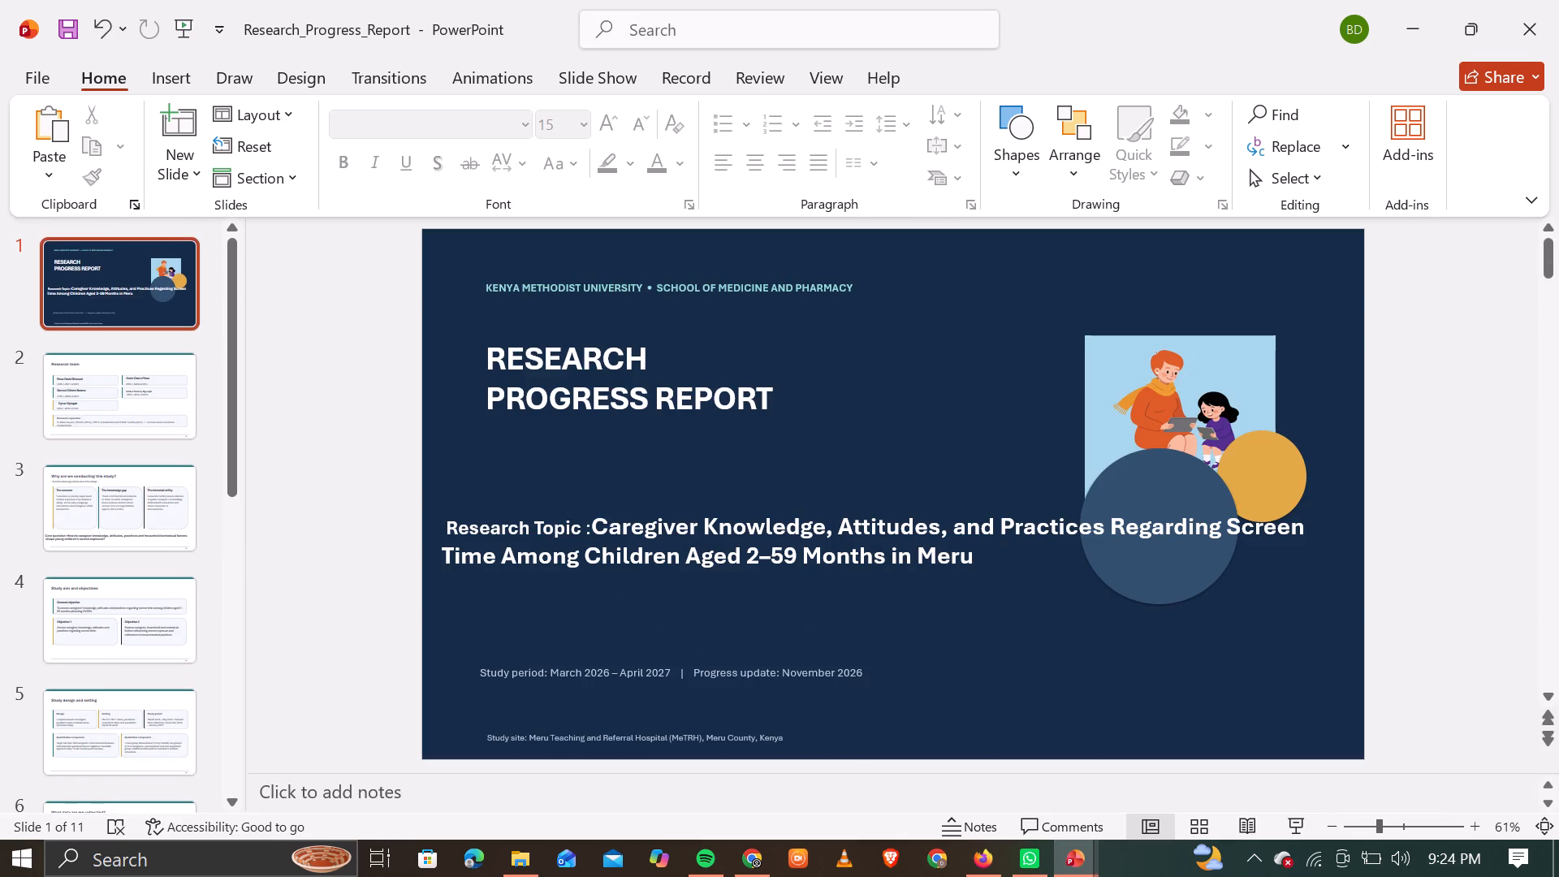
left_click_drag(445, 521, 998, 551)
right_click(913, 547)
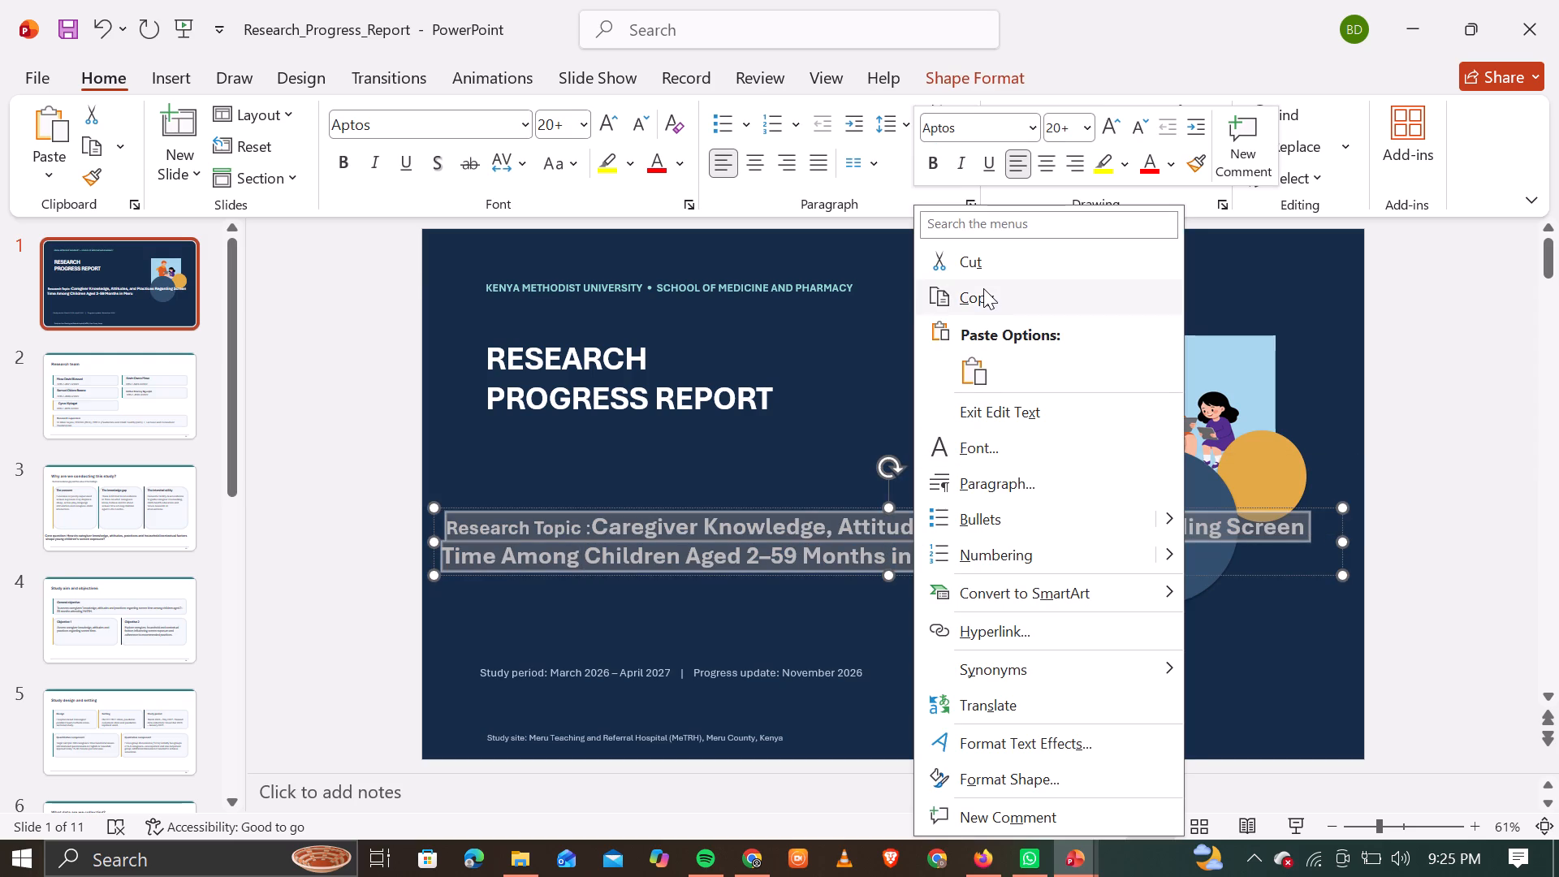
left_click(980, 297)
Switch to Presentation1 and enter RESEARCH TOPIC as the title of slide 2.
left_click(1085, 869)
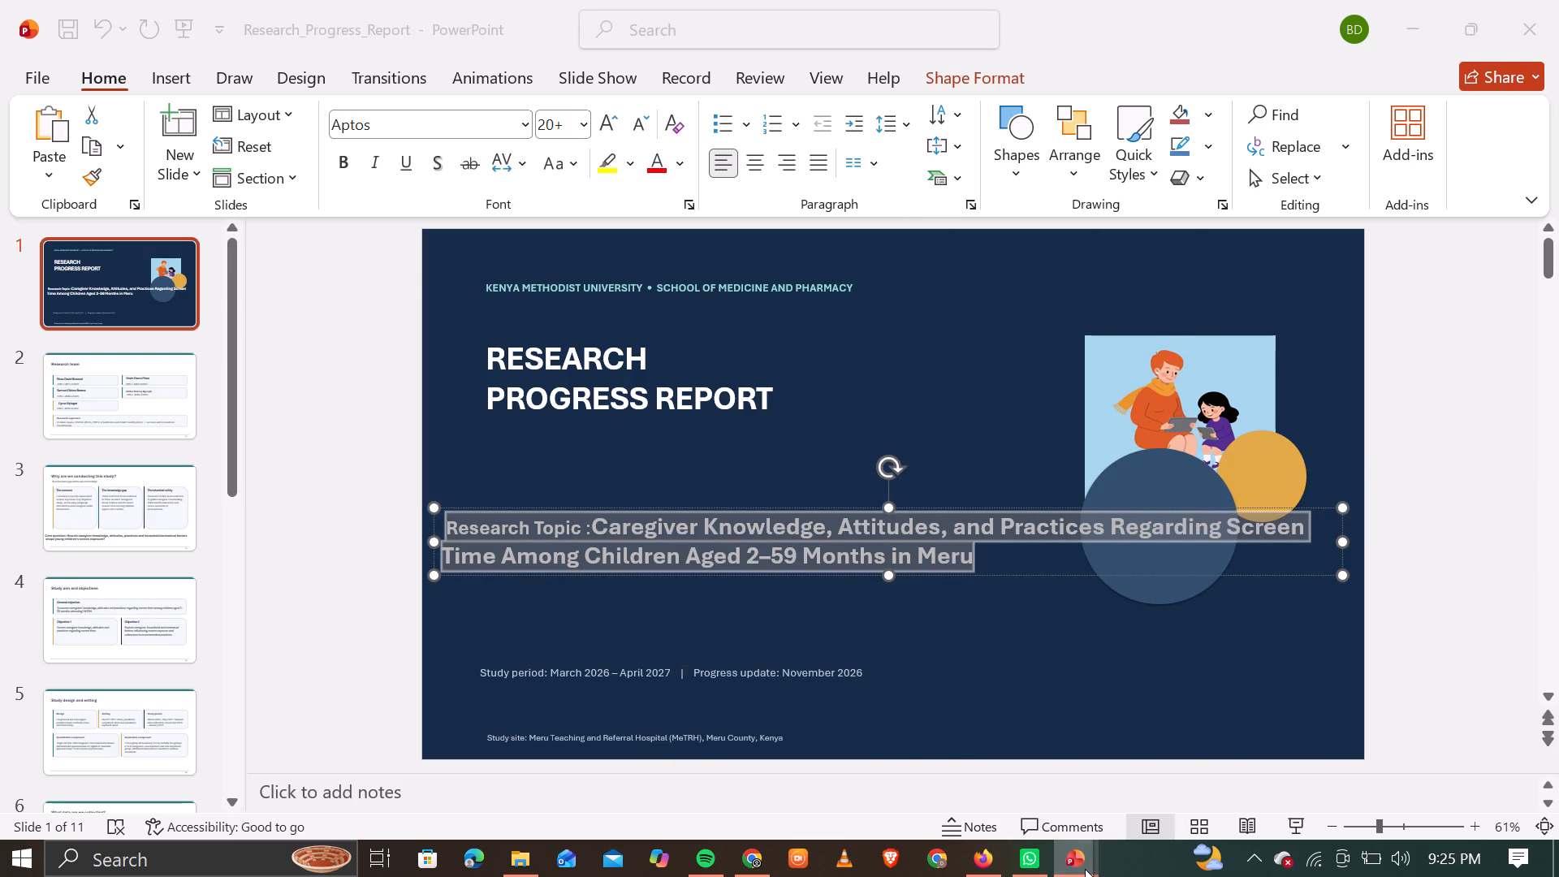
left_click(1293, 758)
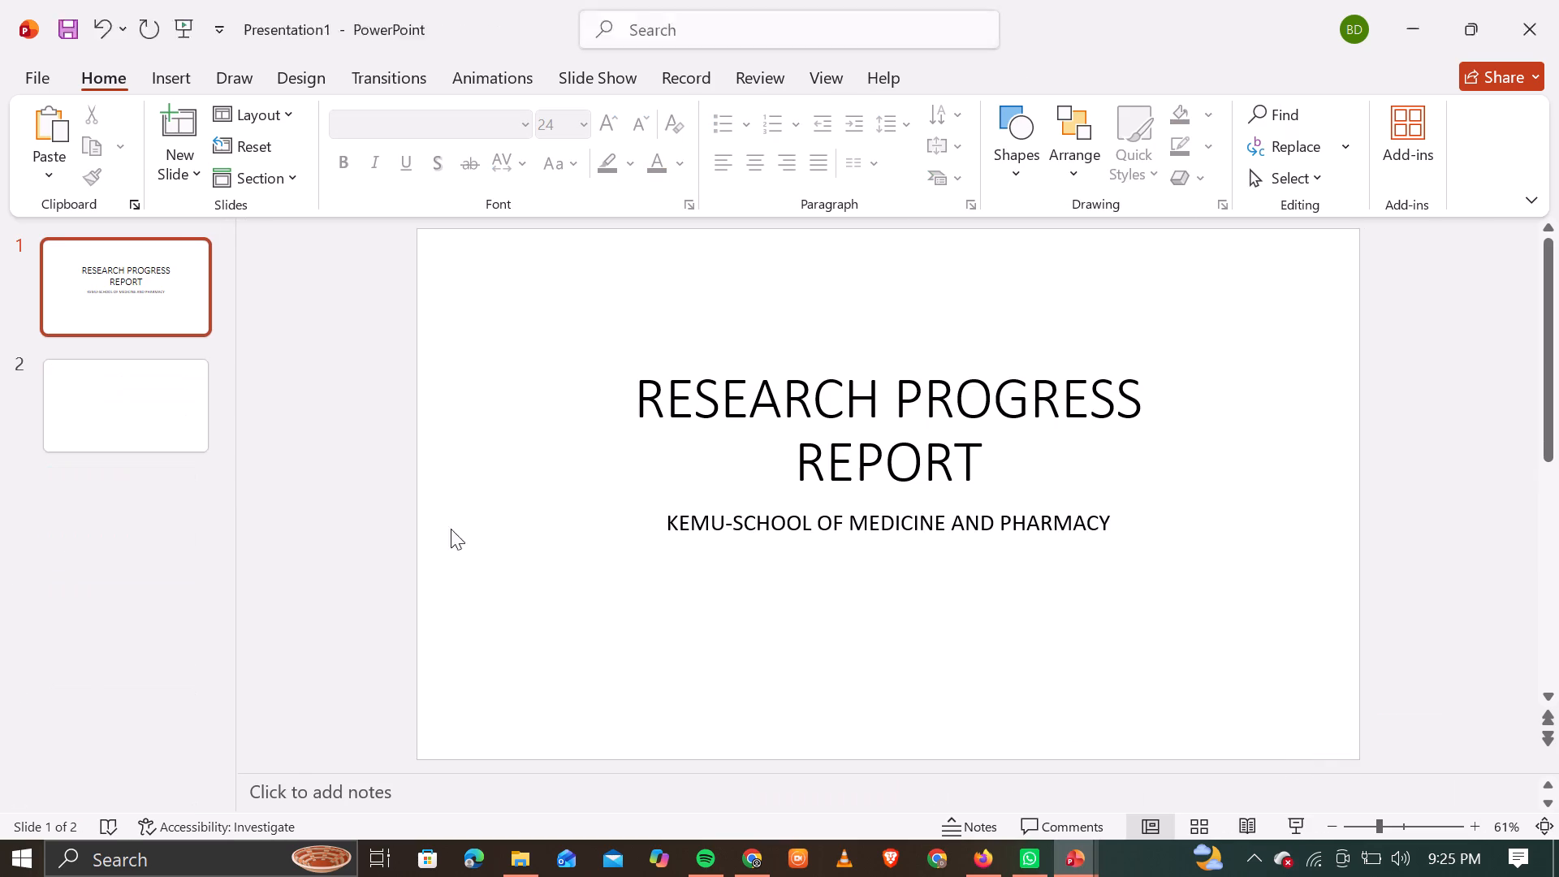
scroll(240, 482, "down", 1)
left_click(618, 307)
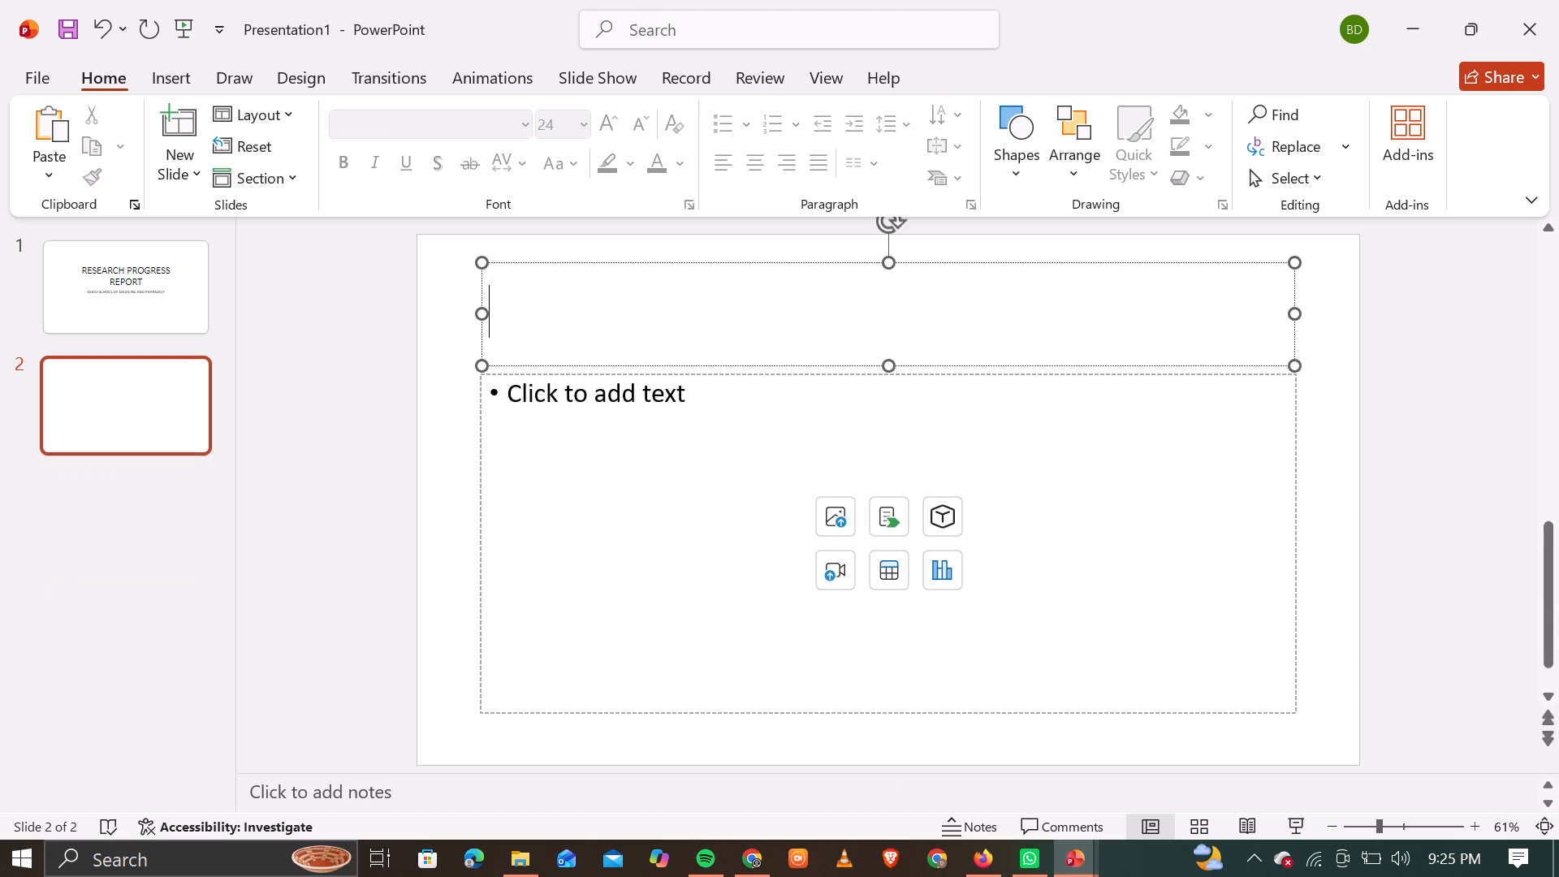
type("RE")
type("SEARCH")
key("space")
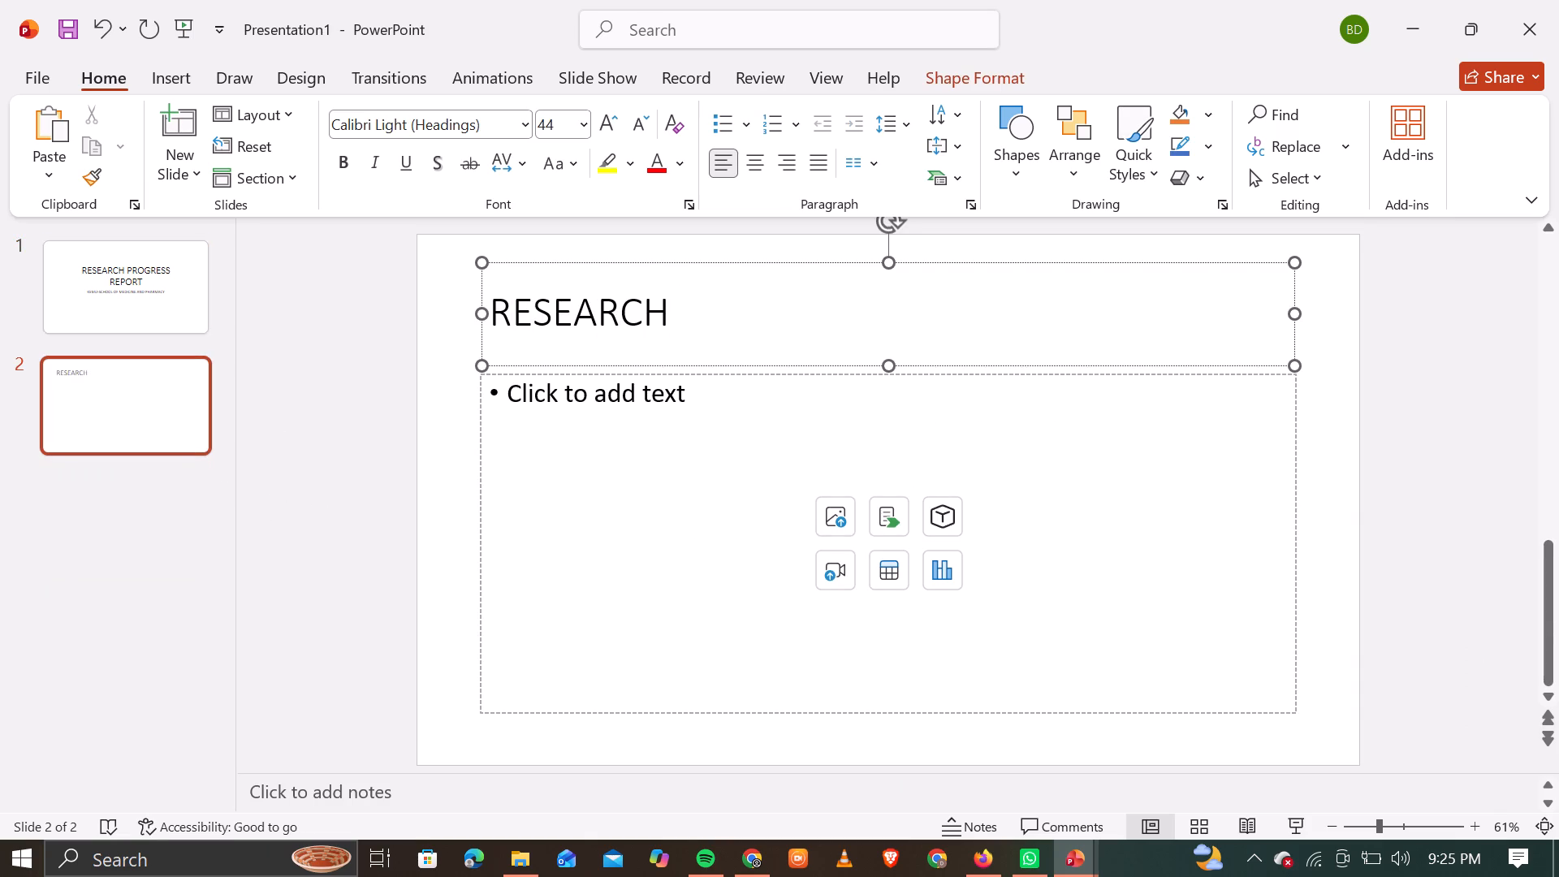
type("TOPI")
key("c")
Paste the copied research topic into the content placeholder of slide 2.
left_click(594, 438)
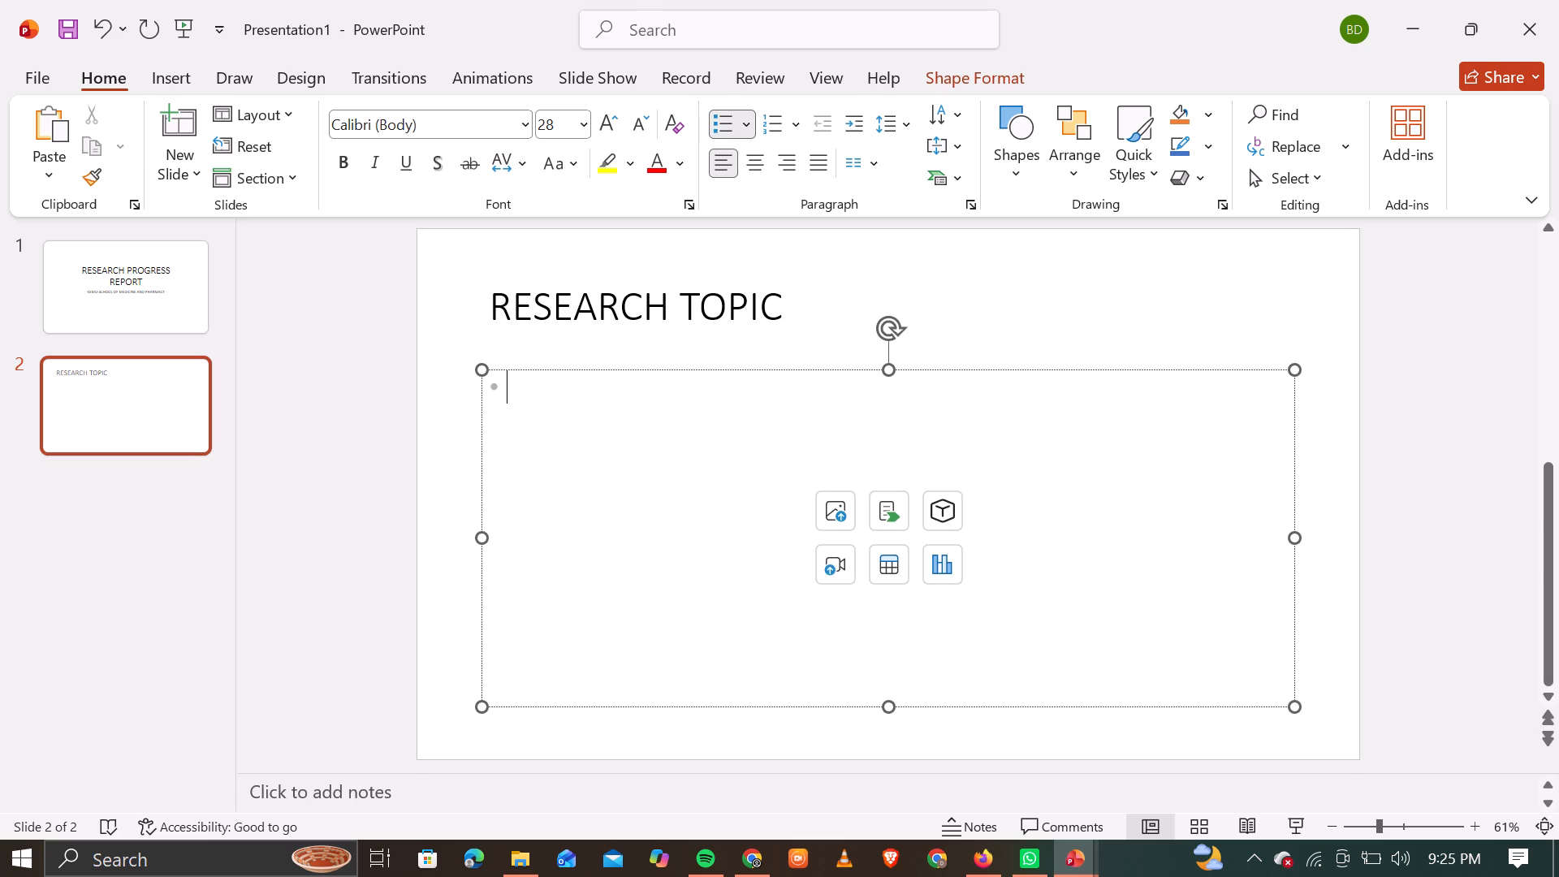
key("ctrl+v")
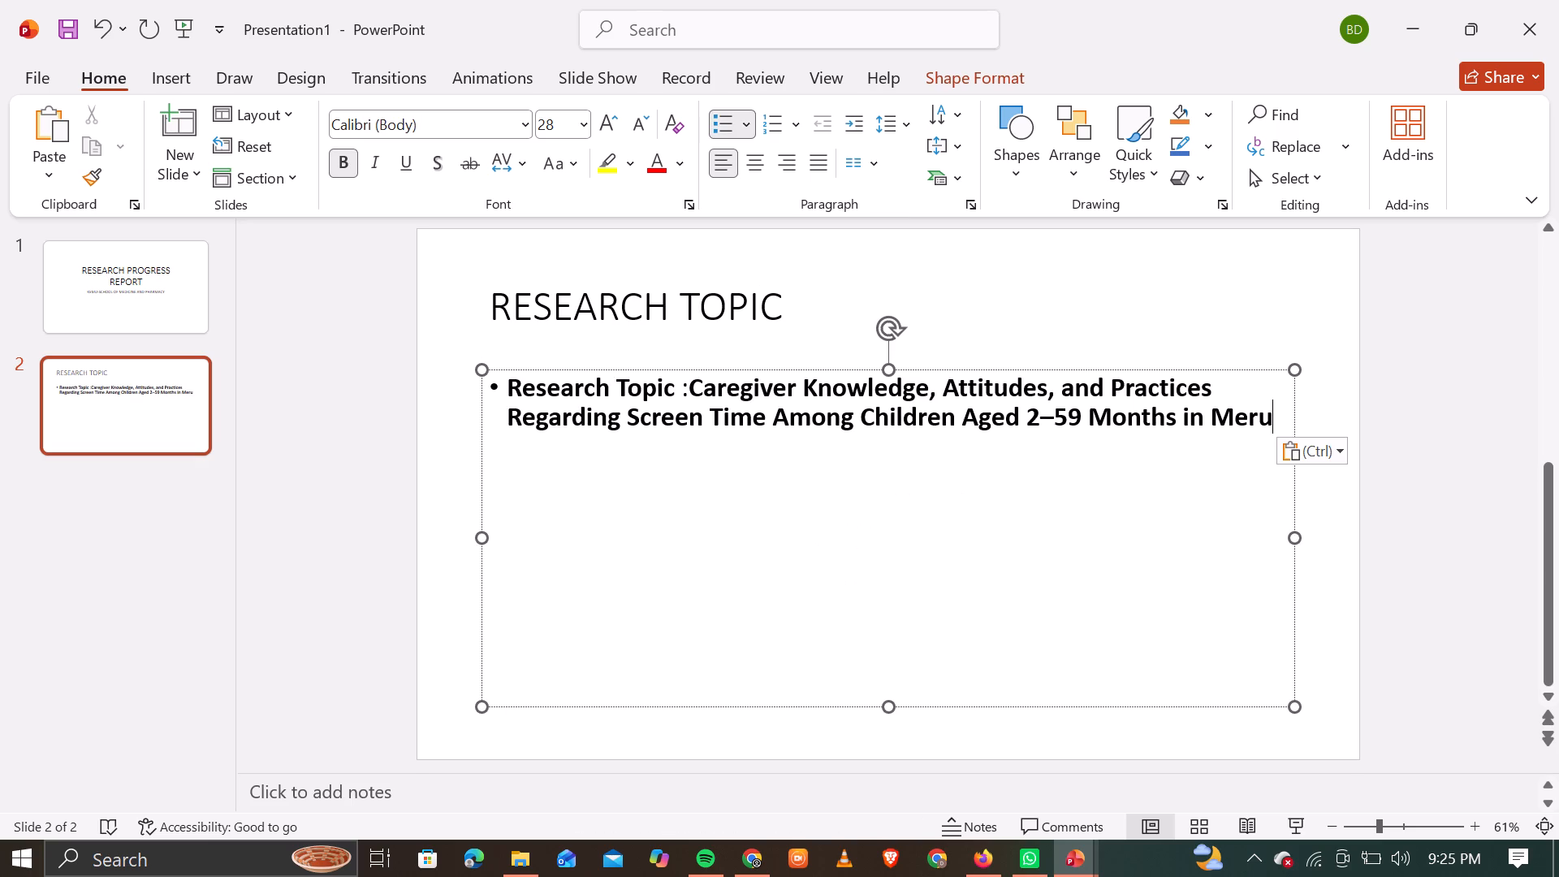
Delete the leading "Research Topic :" label and the bullet from the pasted text on slide 2.
left_click(689, 386)
key("BackSpace")
key("BackSpace")
key("BackSpace")
key("BackSpace")
key("BackSpace")
key("BackSpace")
key("BackSpace")
key("BackSpace")
key("BackSpace")
key("BackSpace")
key("BackSpace")
key("BackSpace")
key("BackSpace")
key("BackSpace")
key("BackSpace")
key("BackSpace")
key("BackSpace")
key("BackSpace")
key("BackSpace")
key("BackSpace")
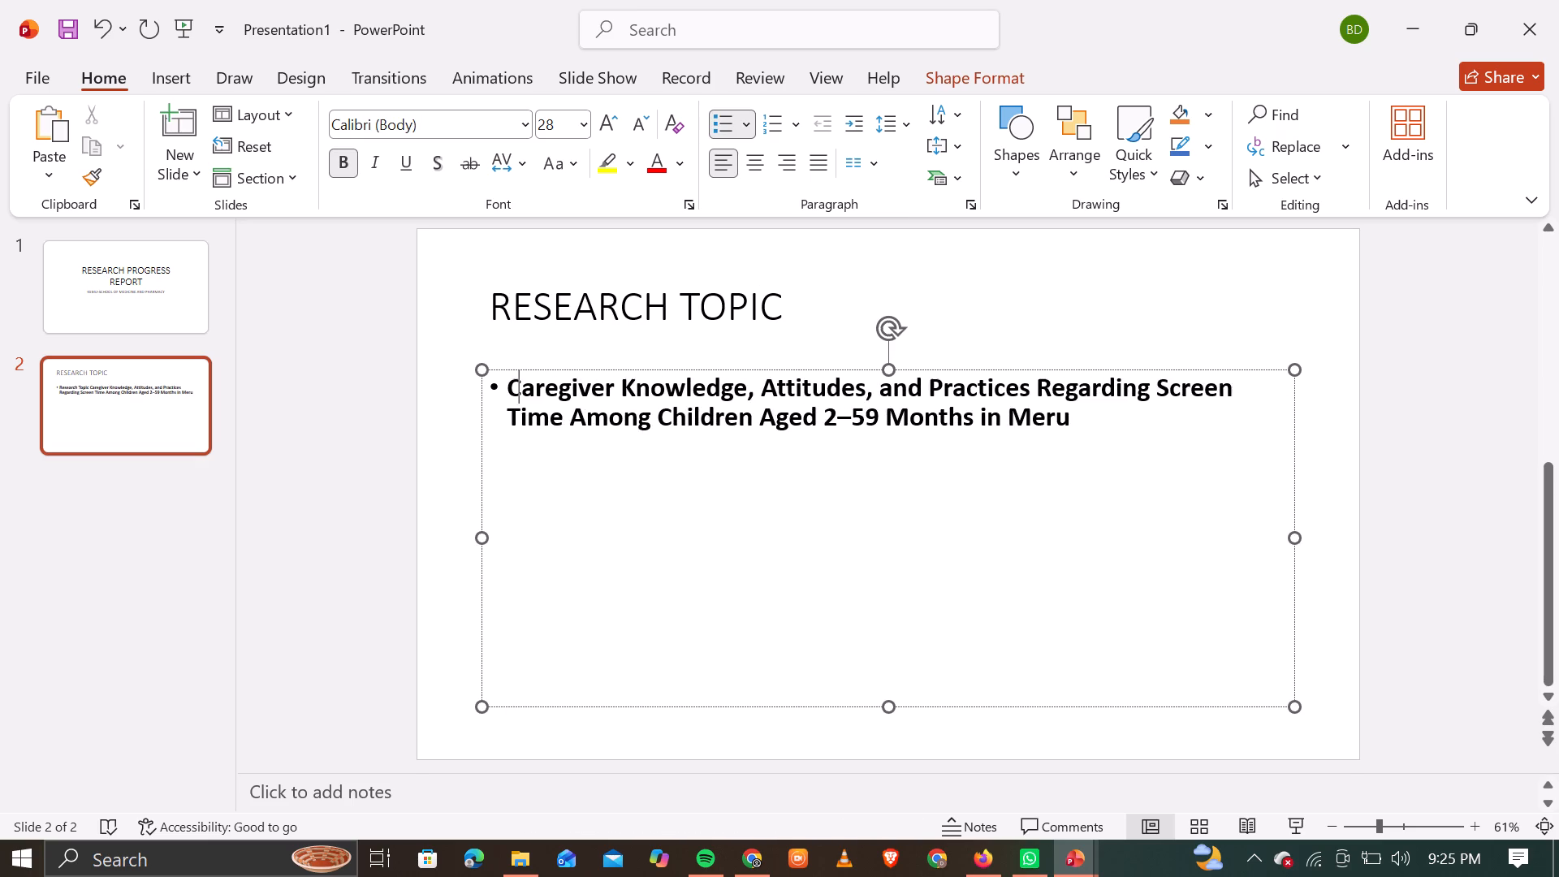
Remove the bold formatting from the whole topic text on slide 2.
key("ctrl+a")
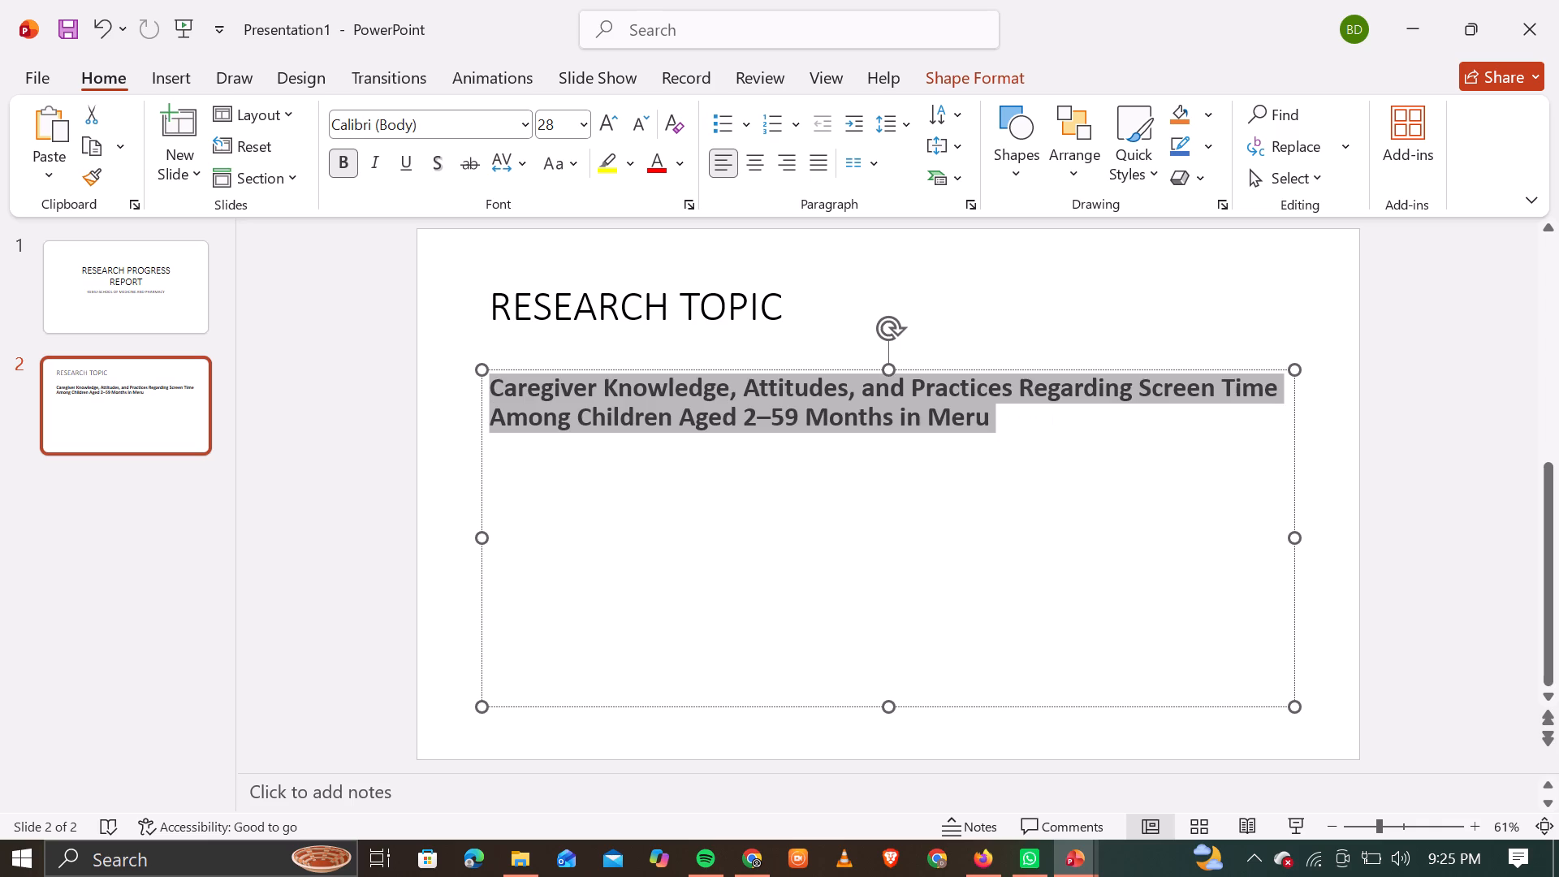
left_click(346, 163)
left_click(582, 505)
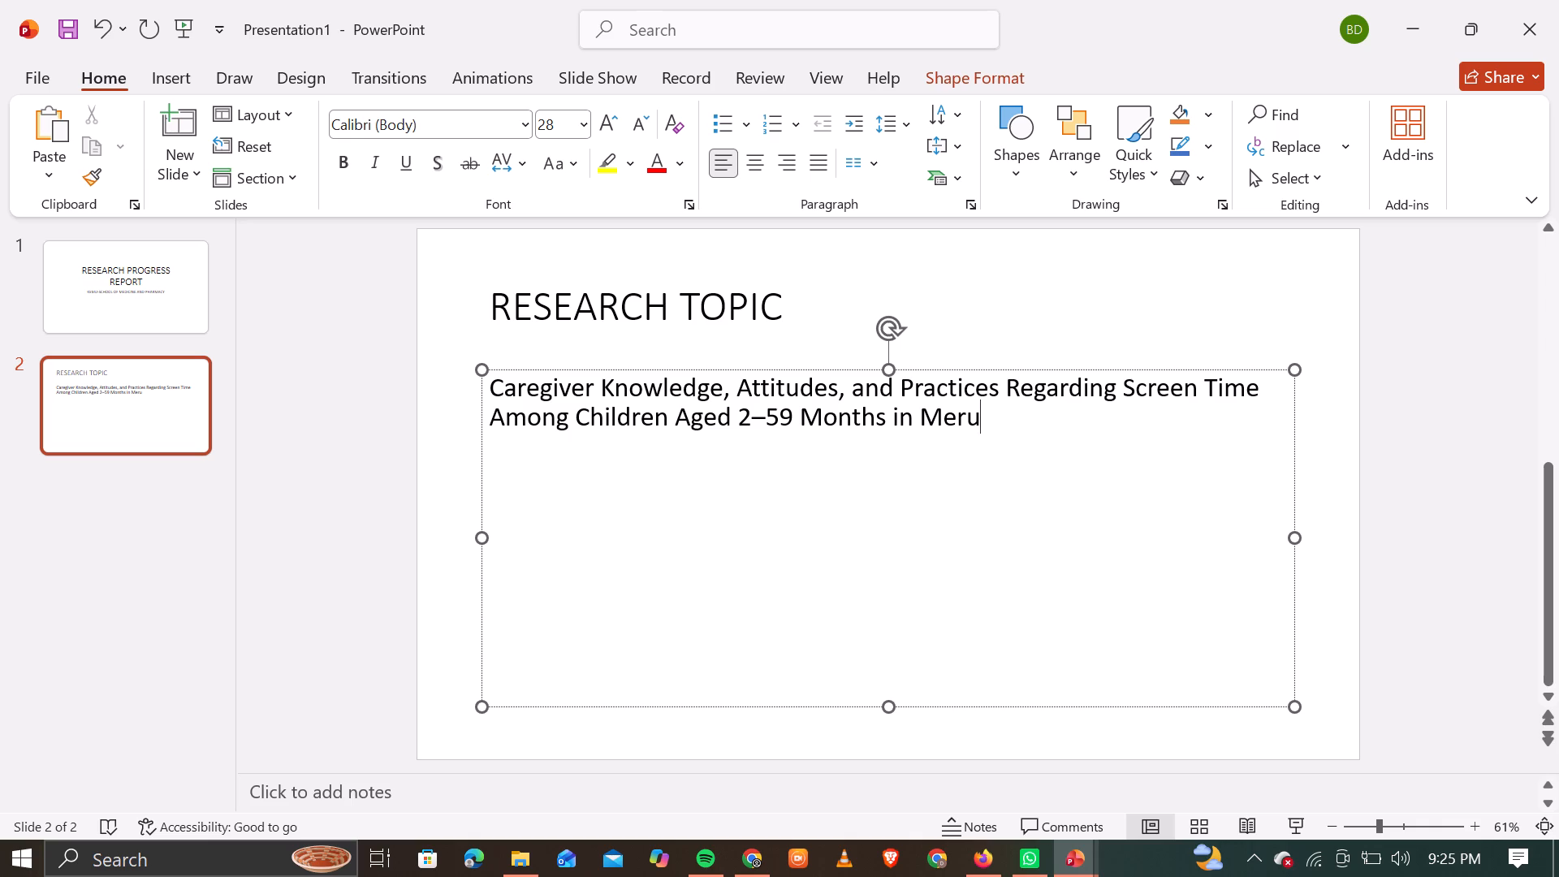
Set the font of the whole topic text on slide 2 to Times New Roman.
key("ctrl+a")
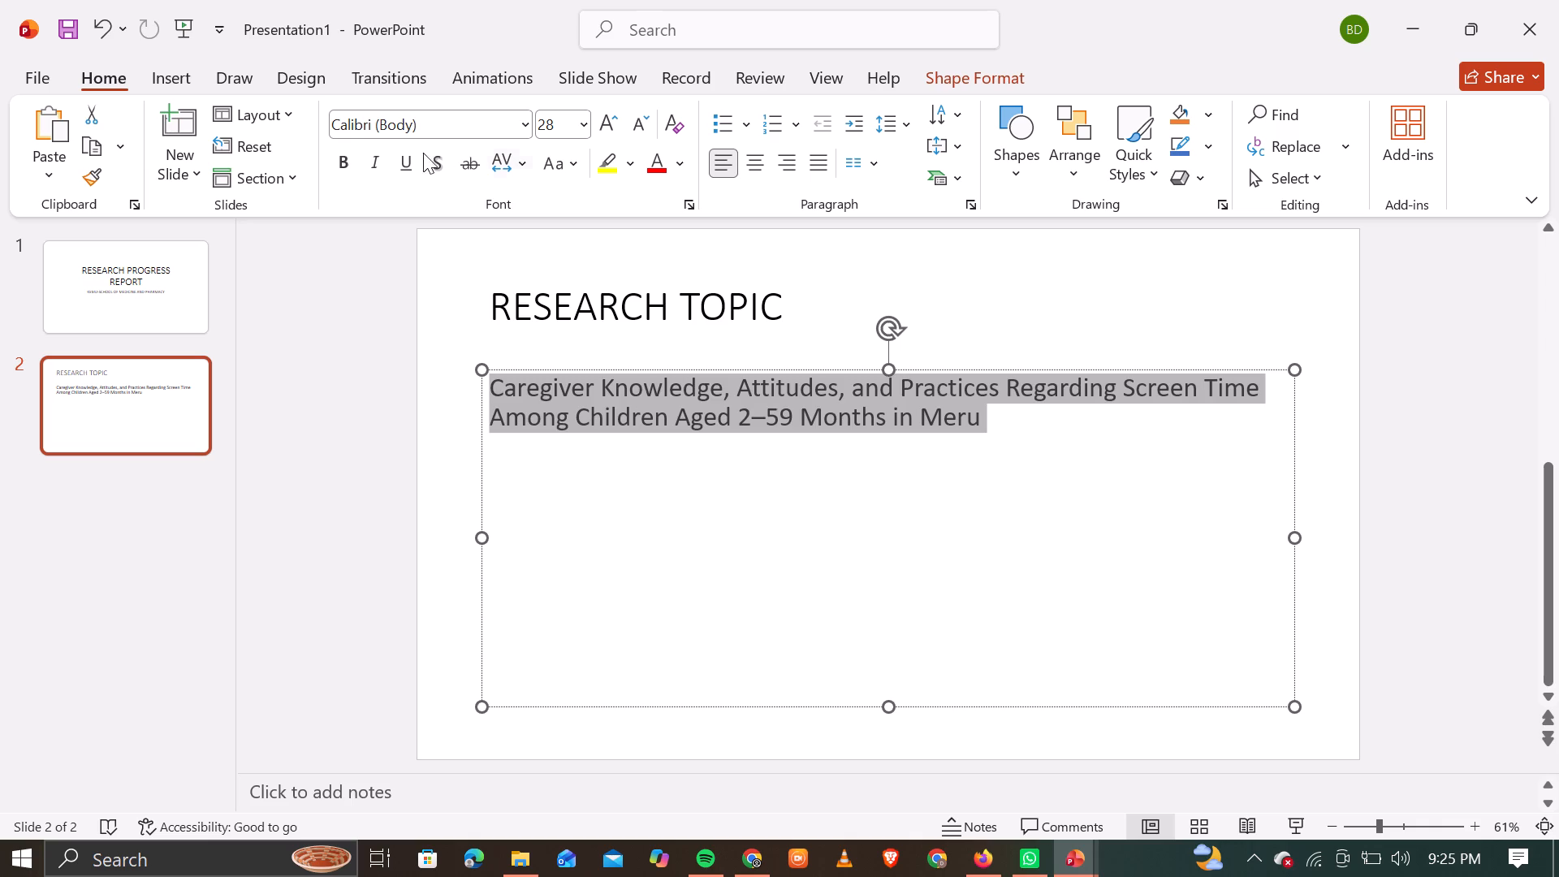
left_click(523, 126)
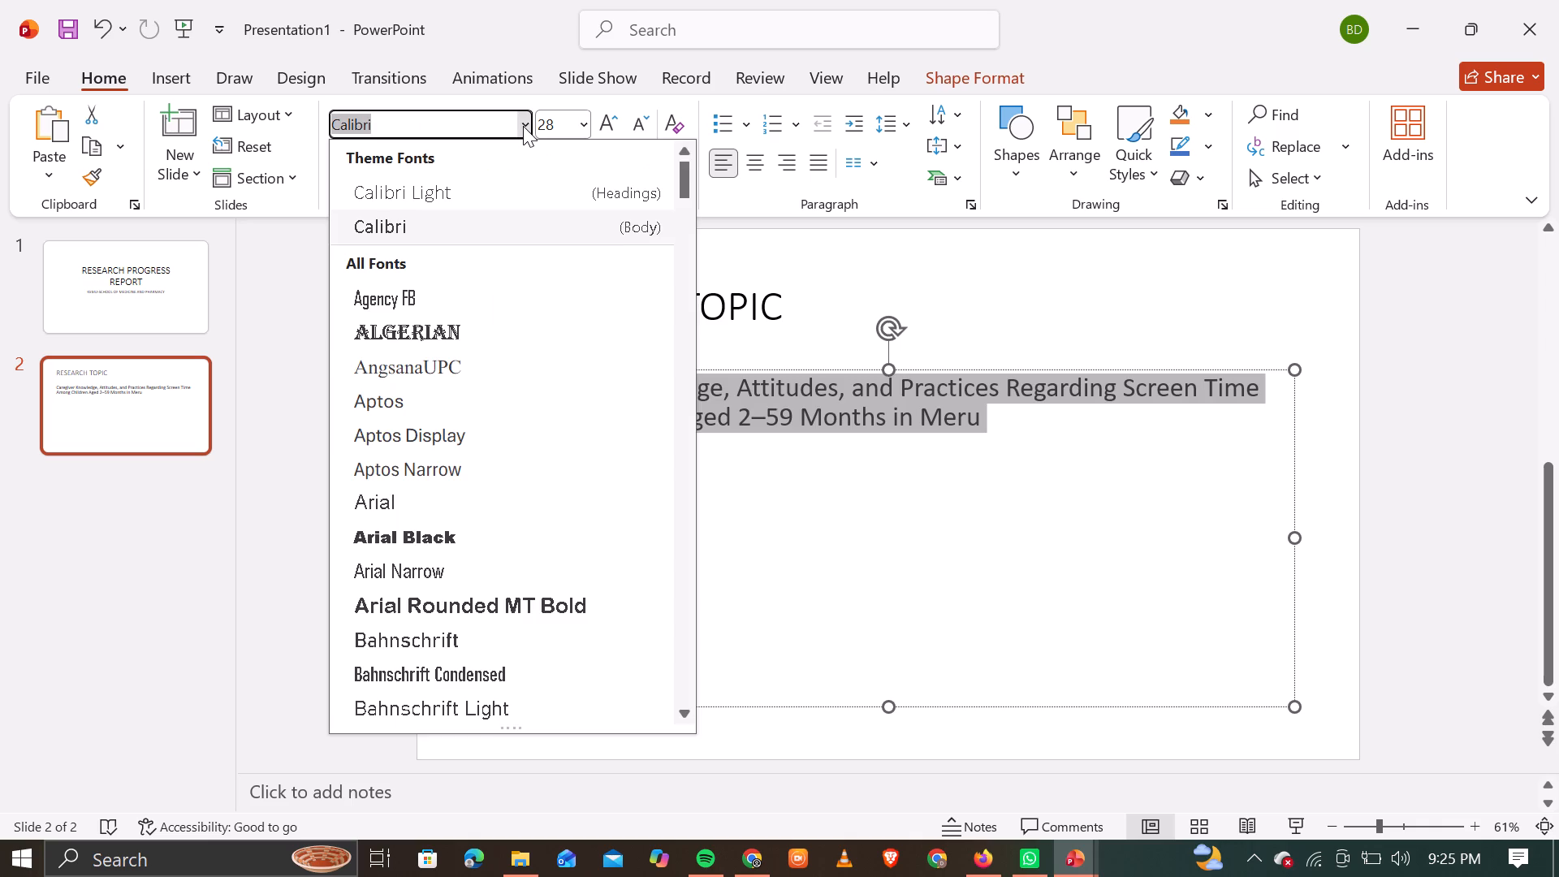
scroll(523, 172, "down", 2)
scroll(497, 501, "down", 6)
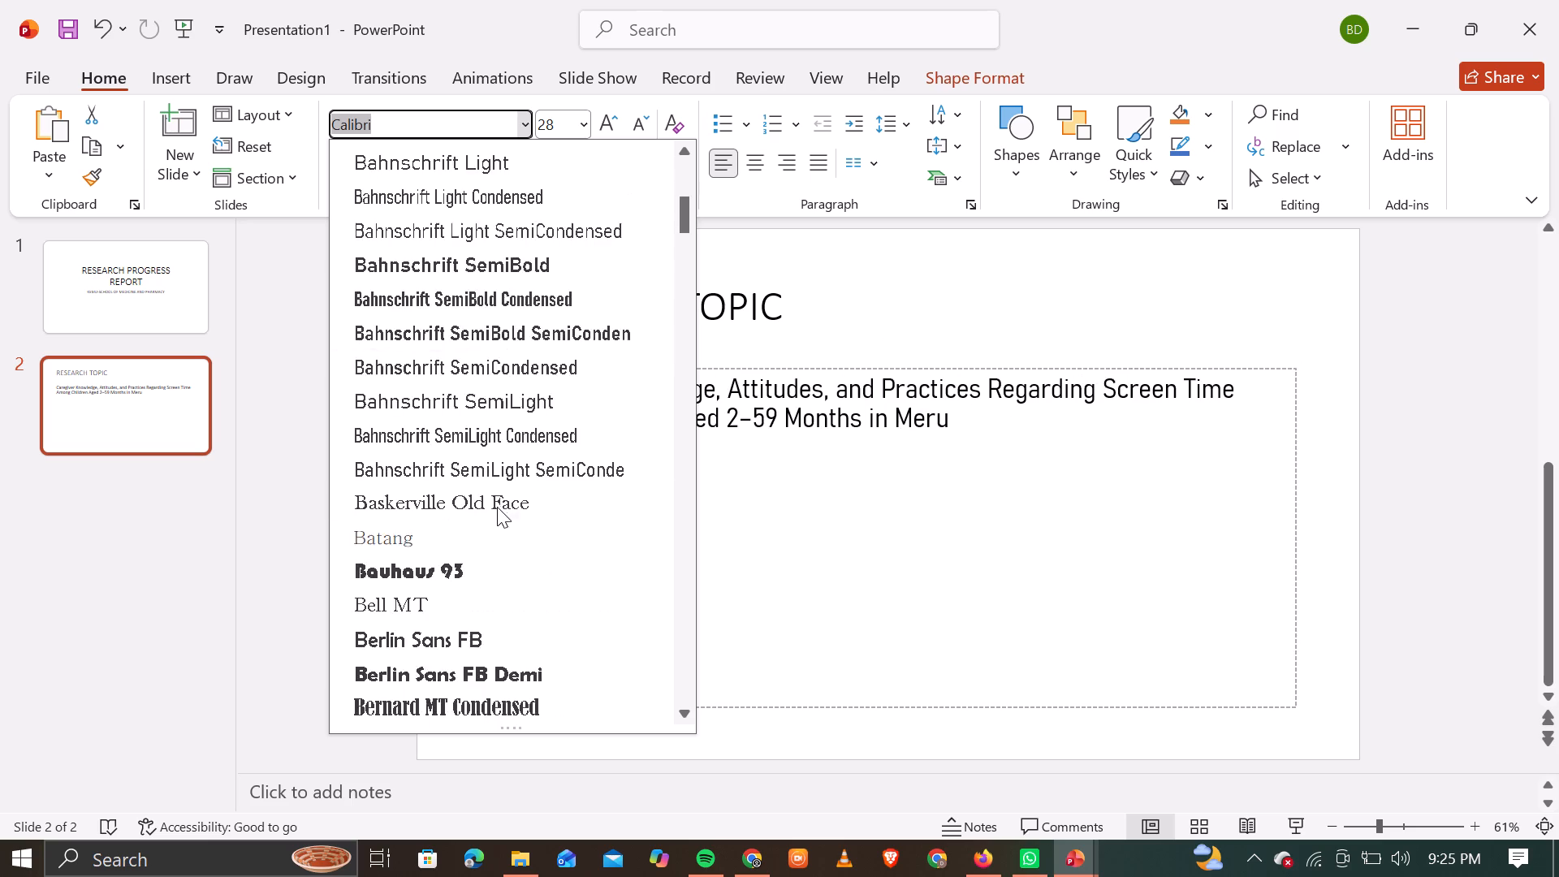
scroll(497, 507, "down", 5)
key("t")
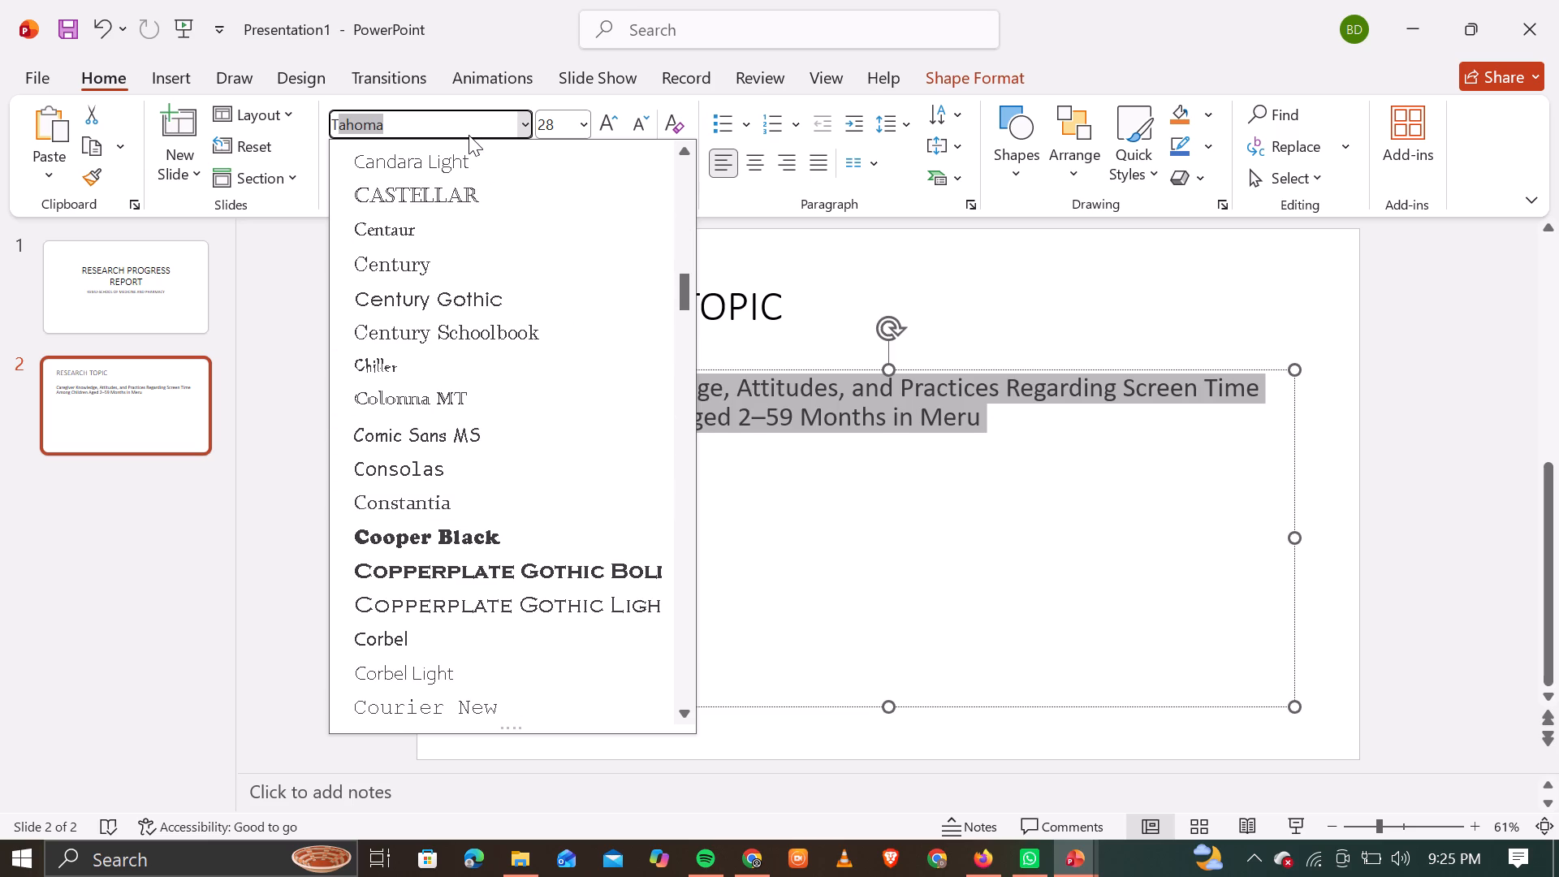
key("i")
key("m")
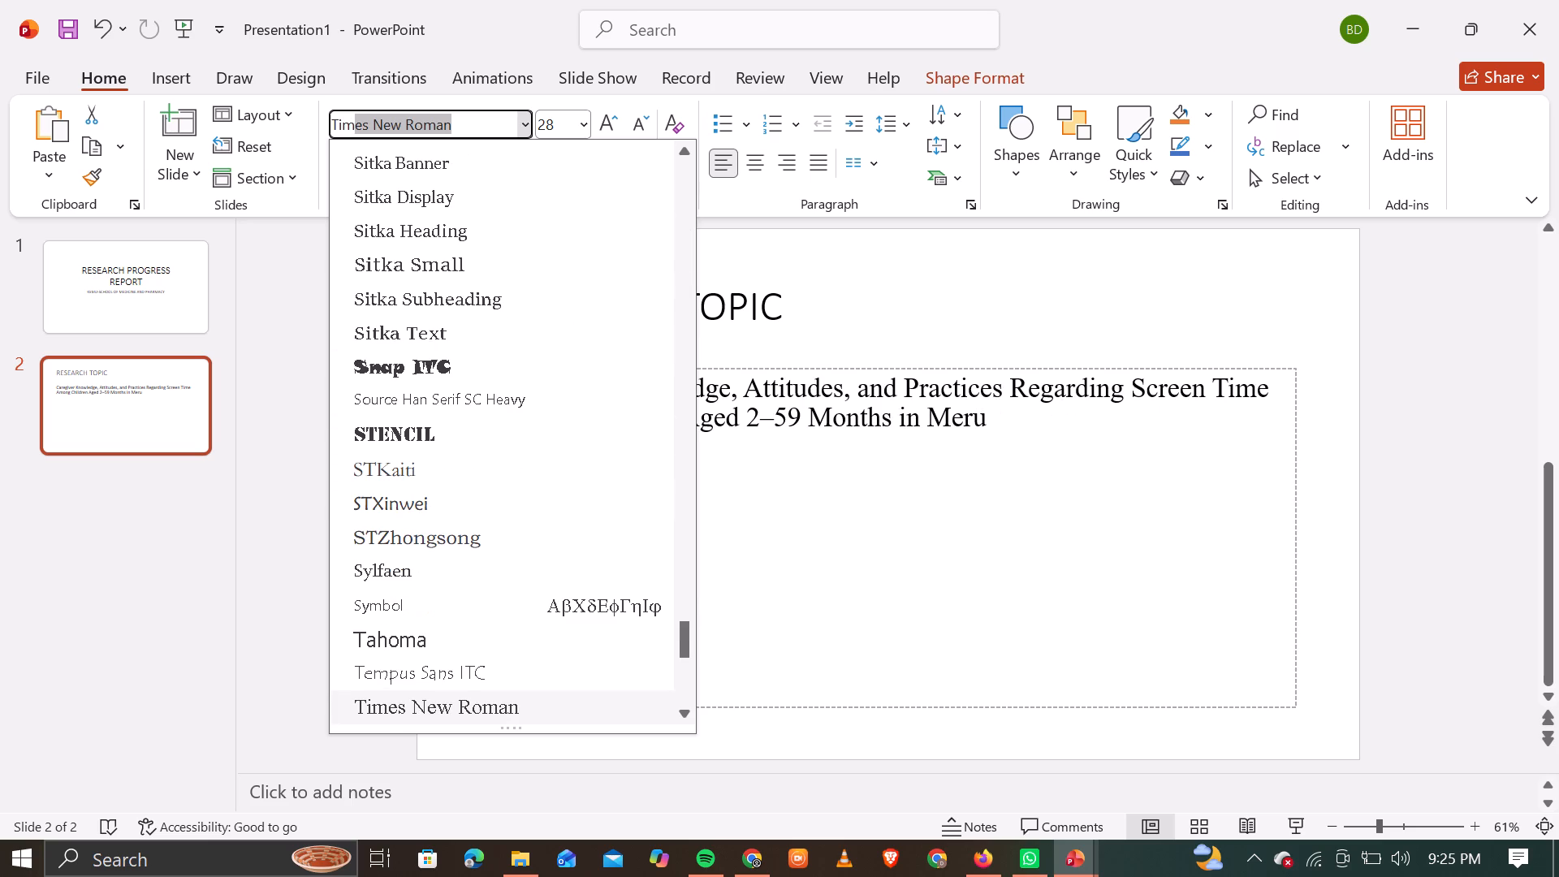
left_click(464, 124)
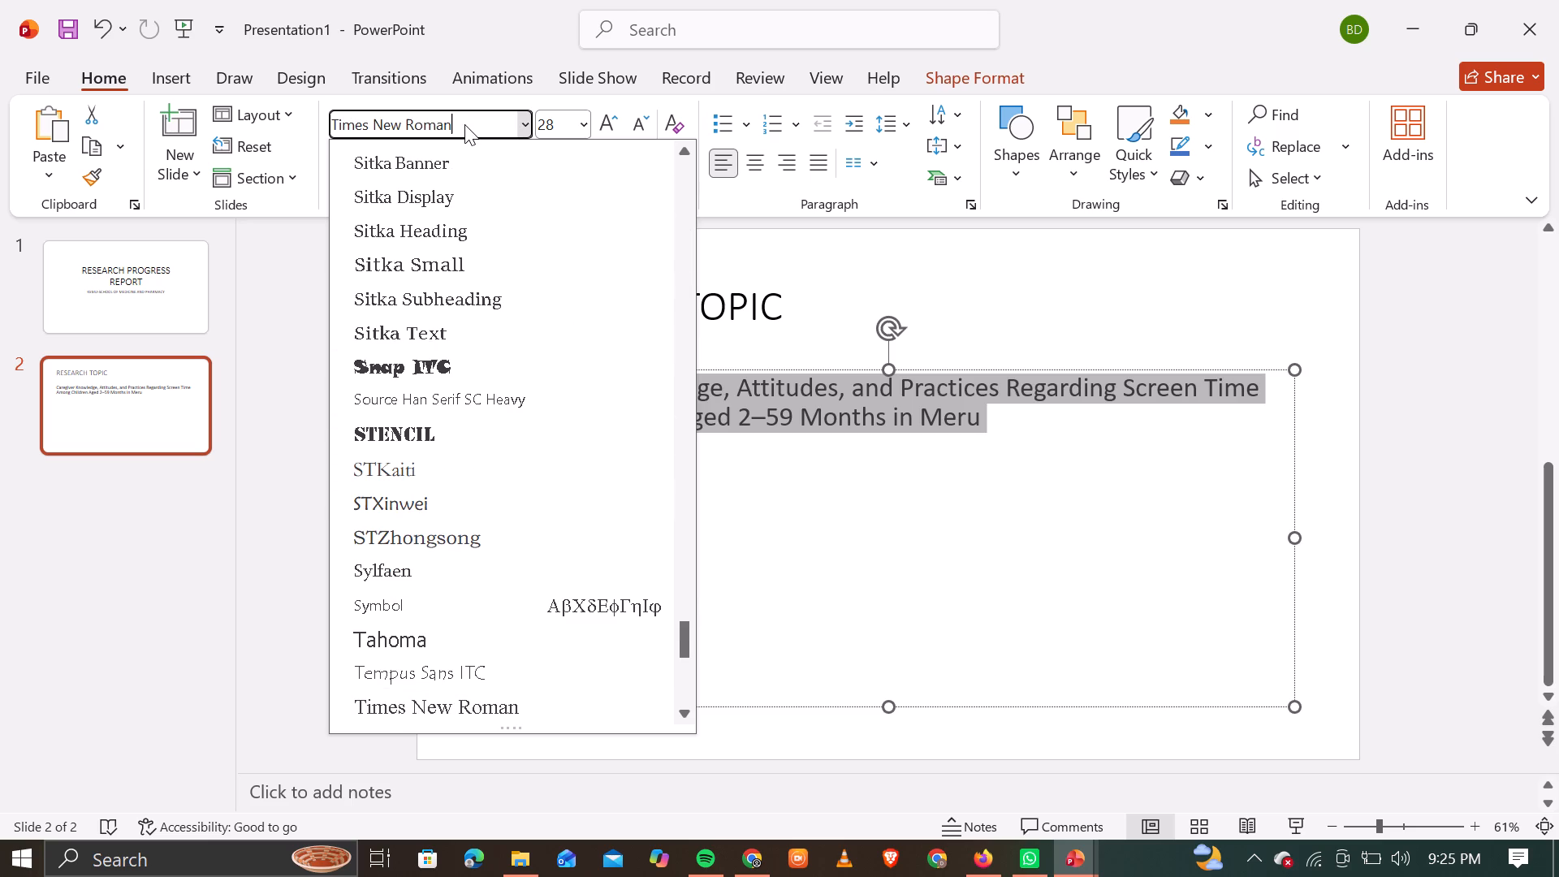
key("Return")
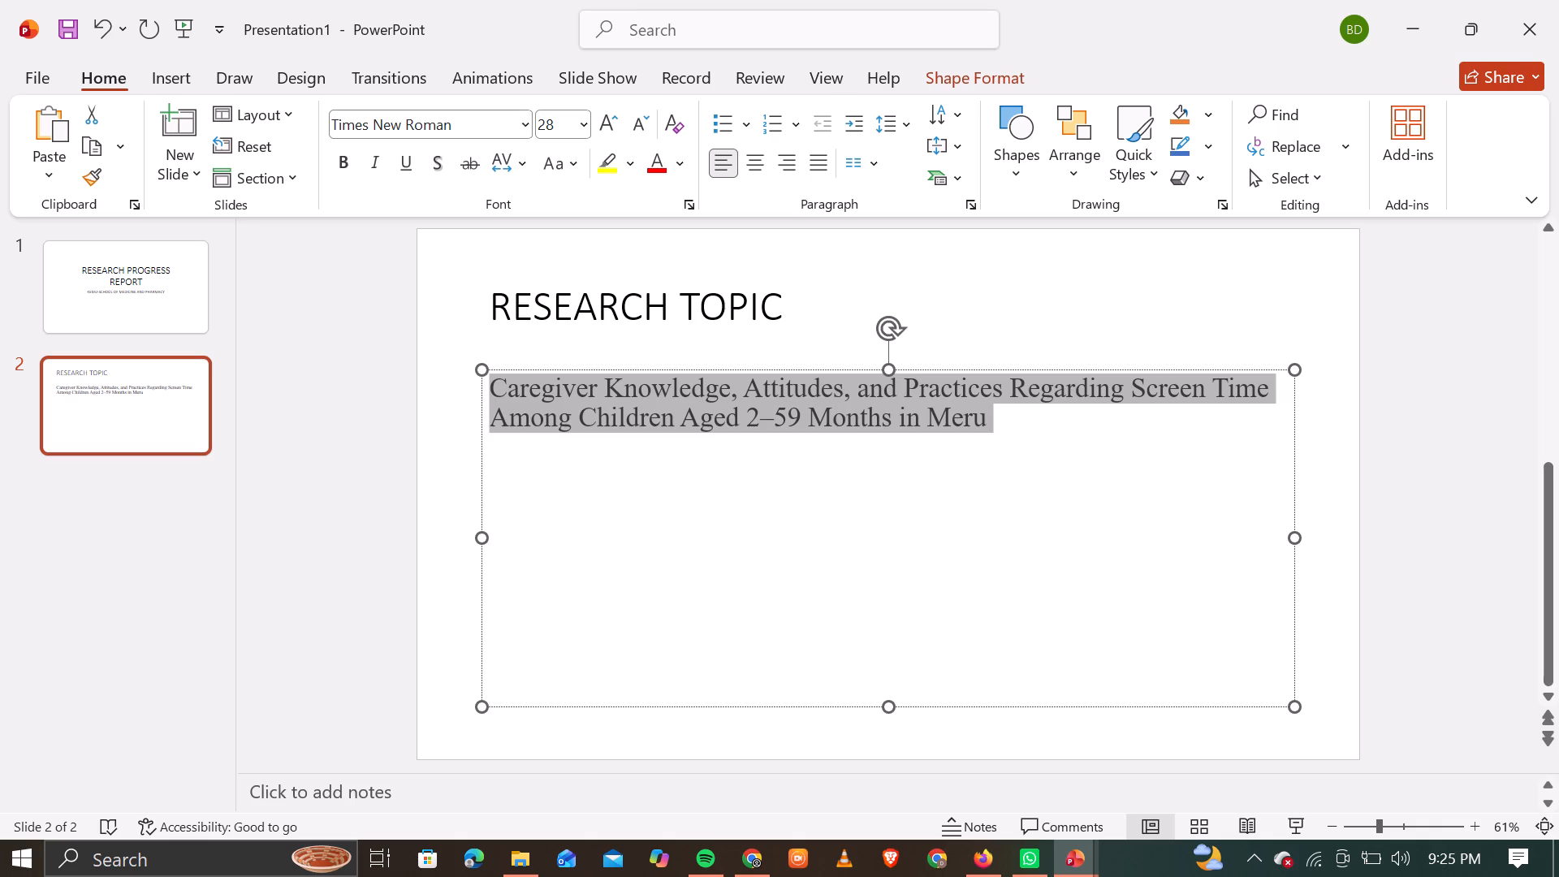
Add a full stop after "Meru" at the end of the topic text on slide 2.
left_click(763, 509)
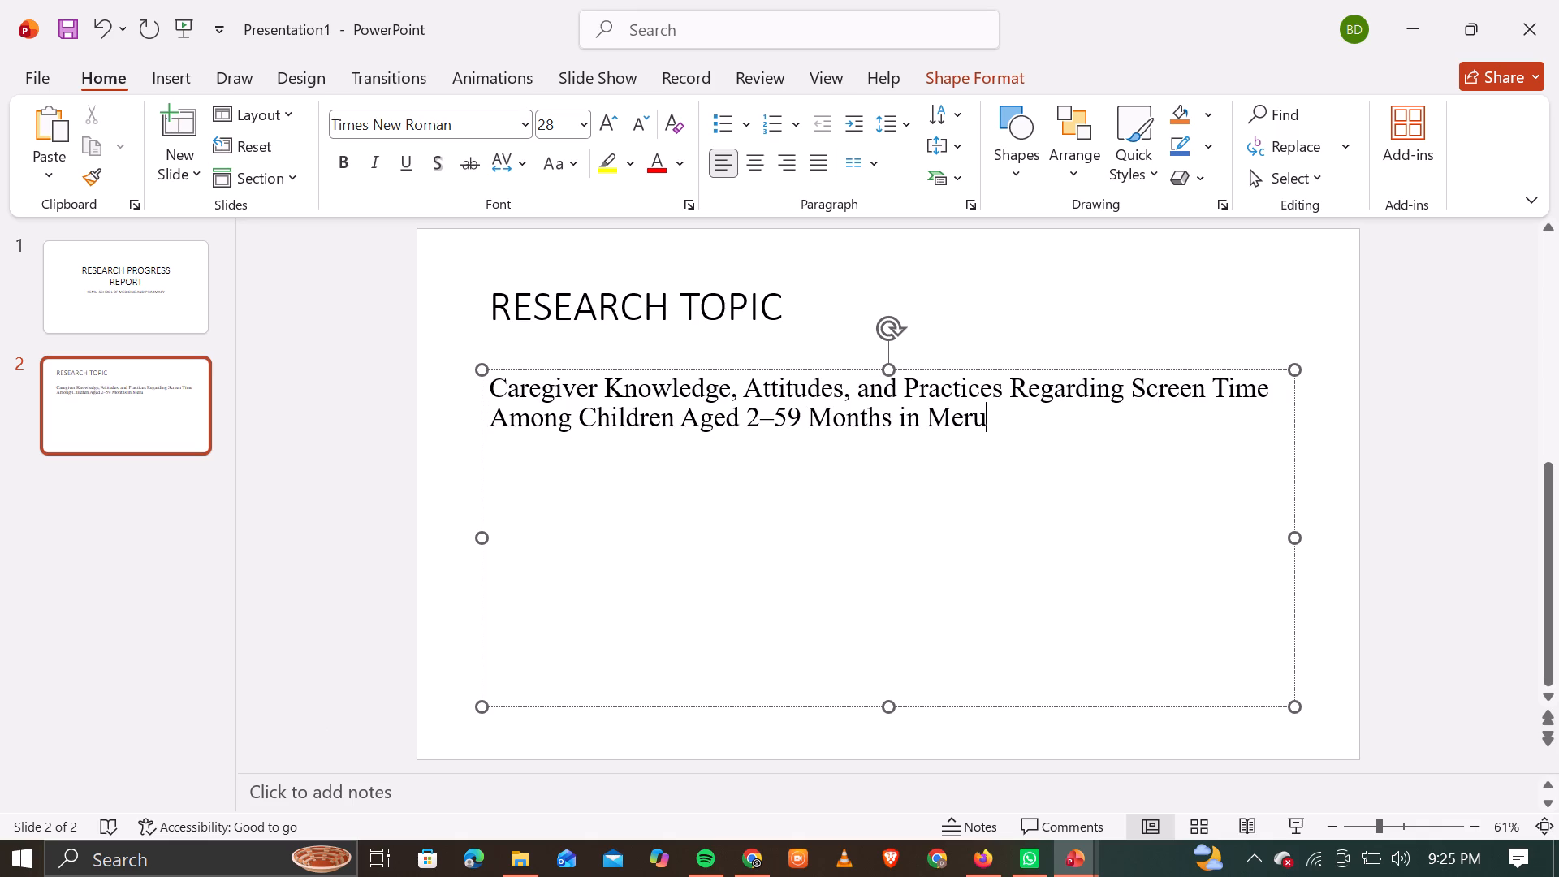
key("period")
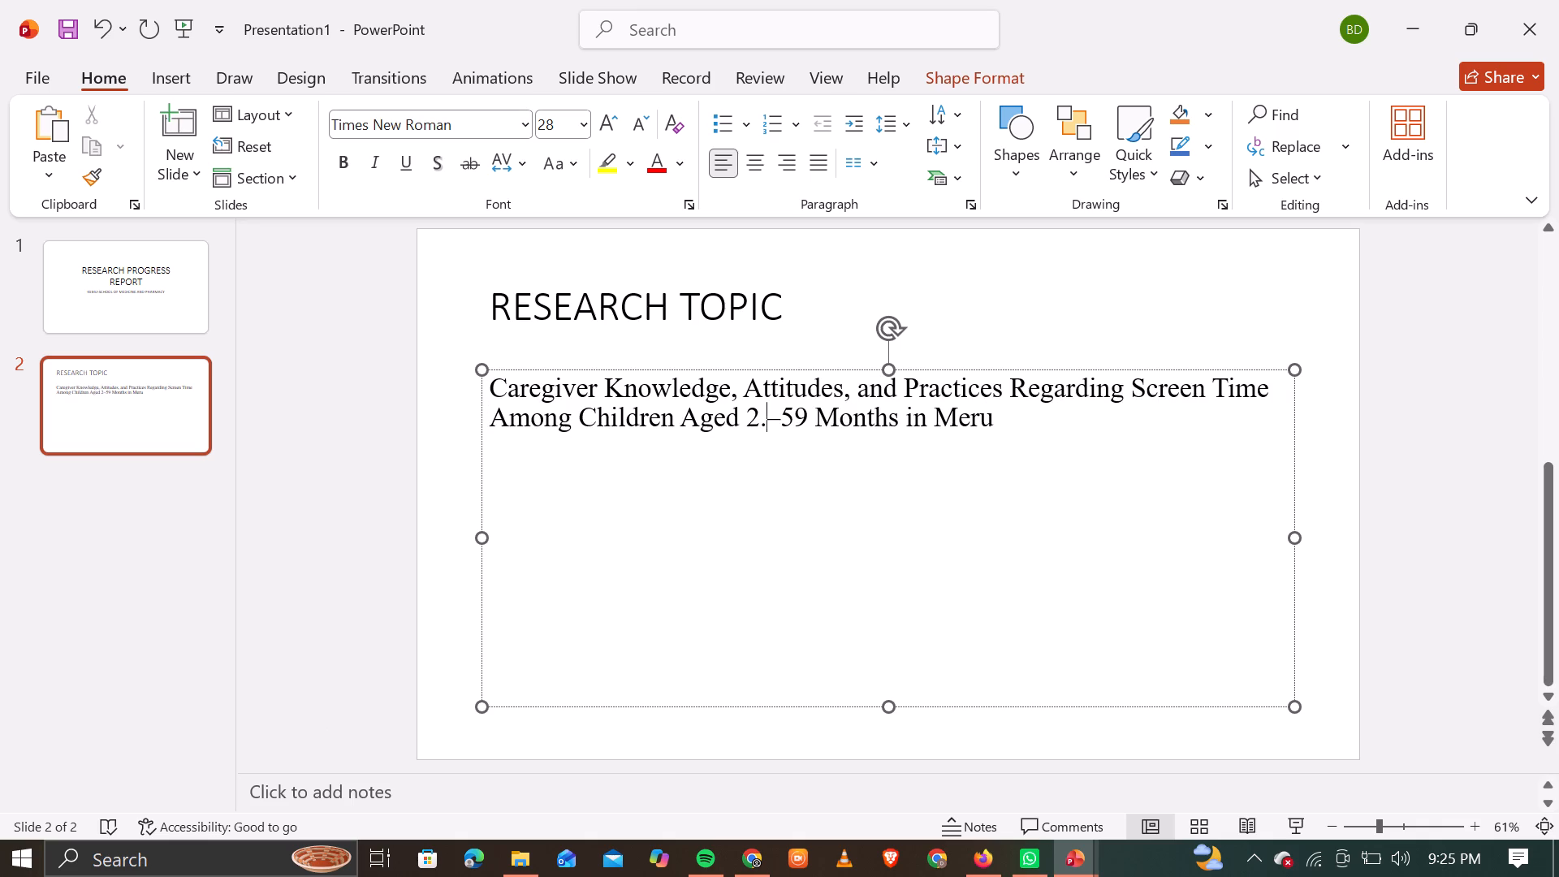
key("BackSpace")
left_click(992, 421)
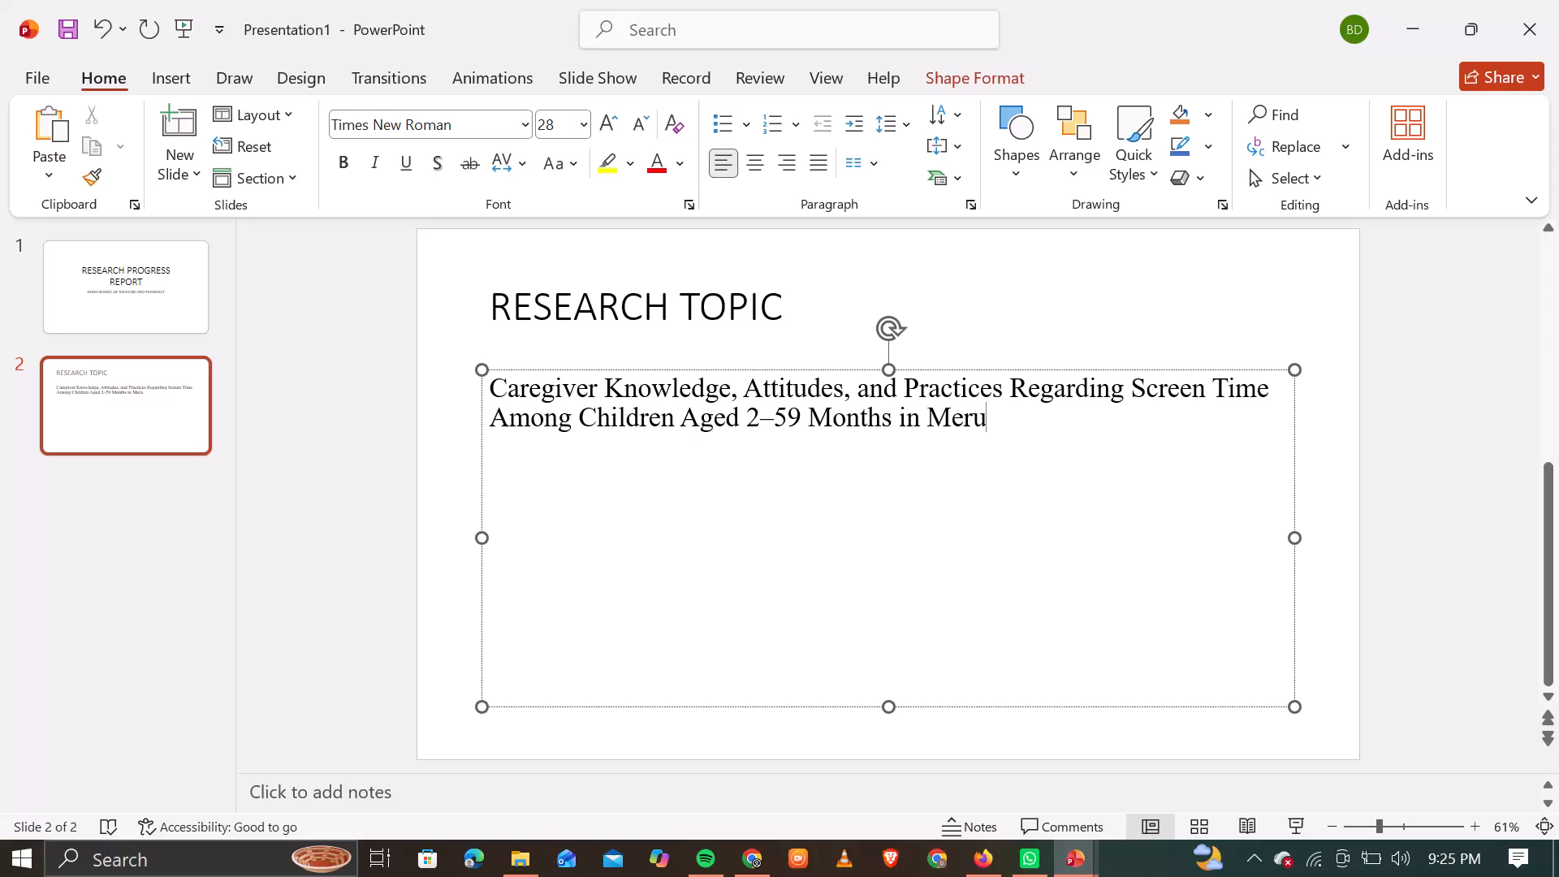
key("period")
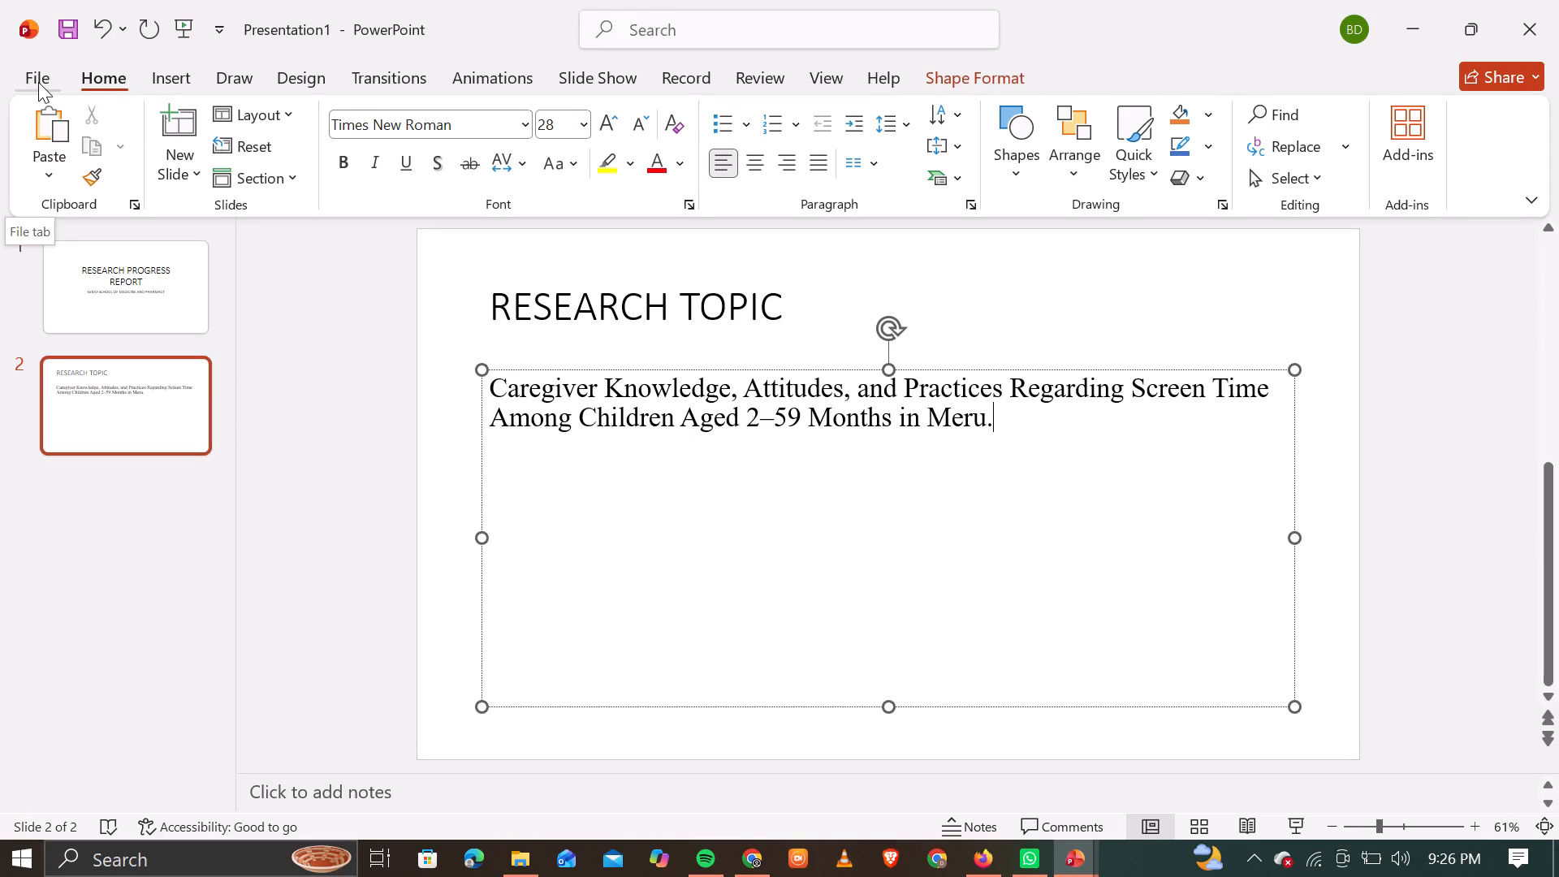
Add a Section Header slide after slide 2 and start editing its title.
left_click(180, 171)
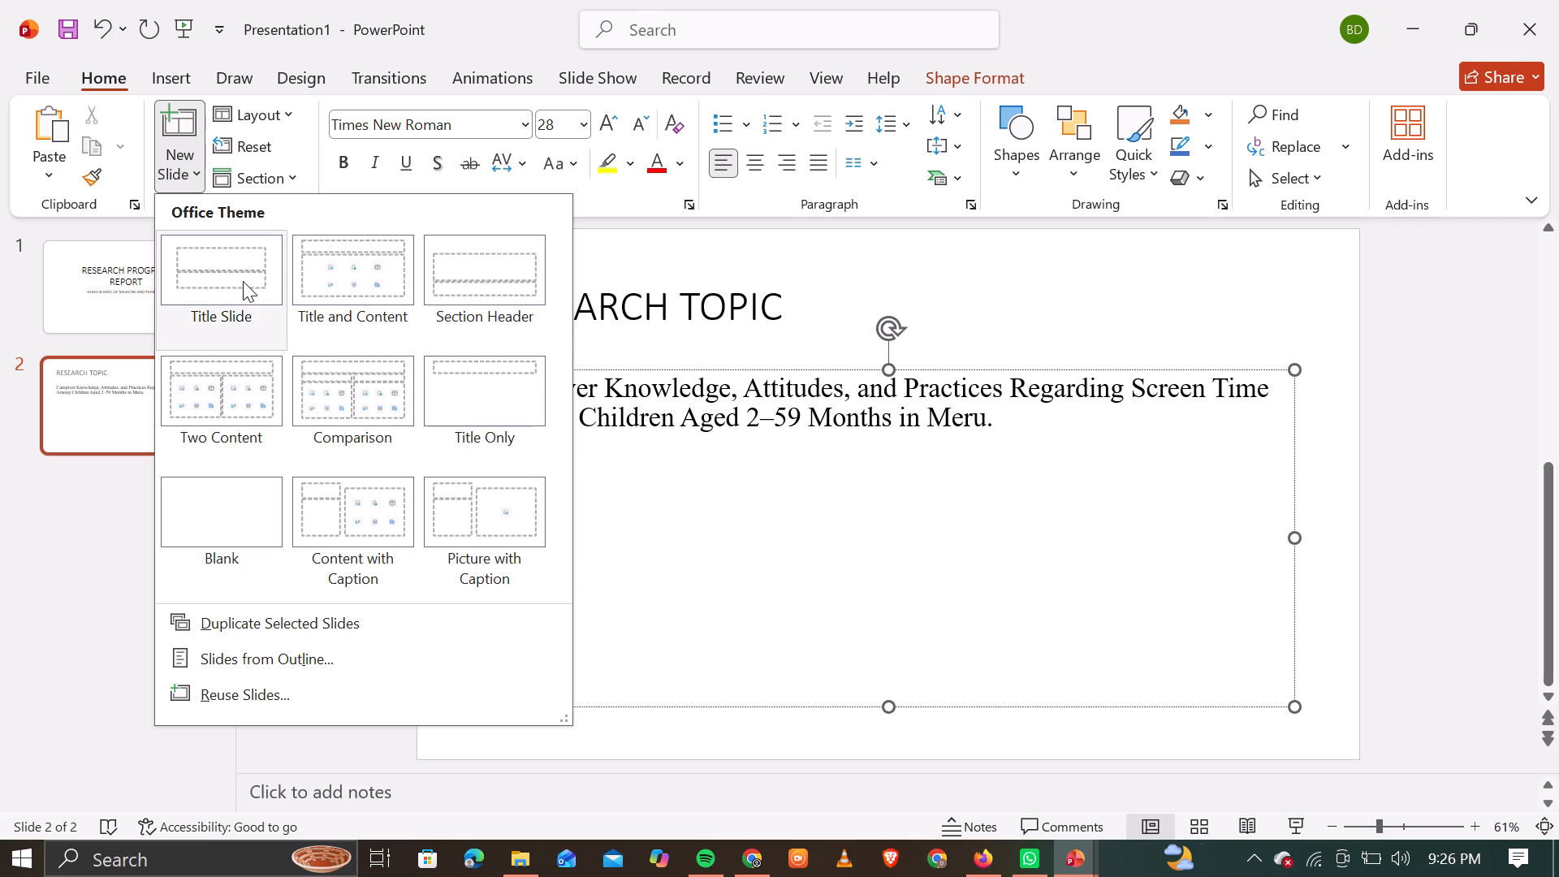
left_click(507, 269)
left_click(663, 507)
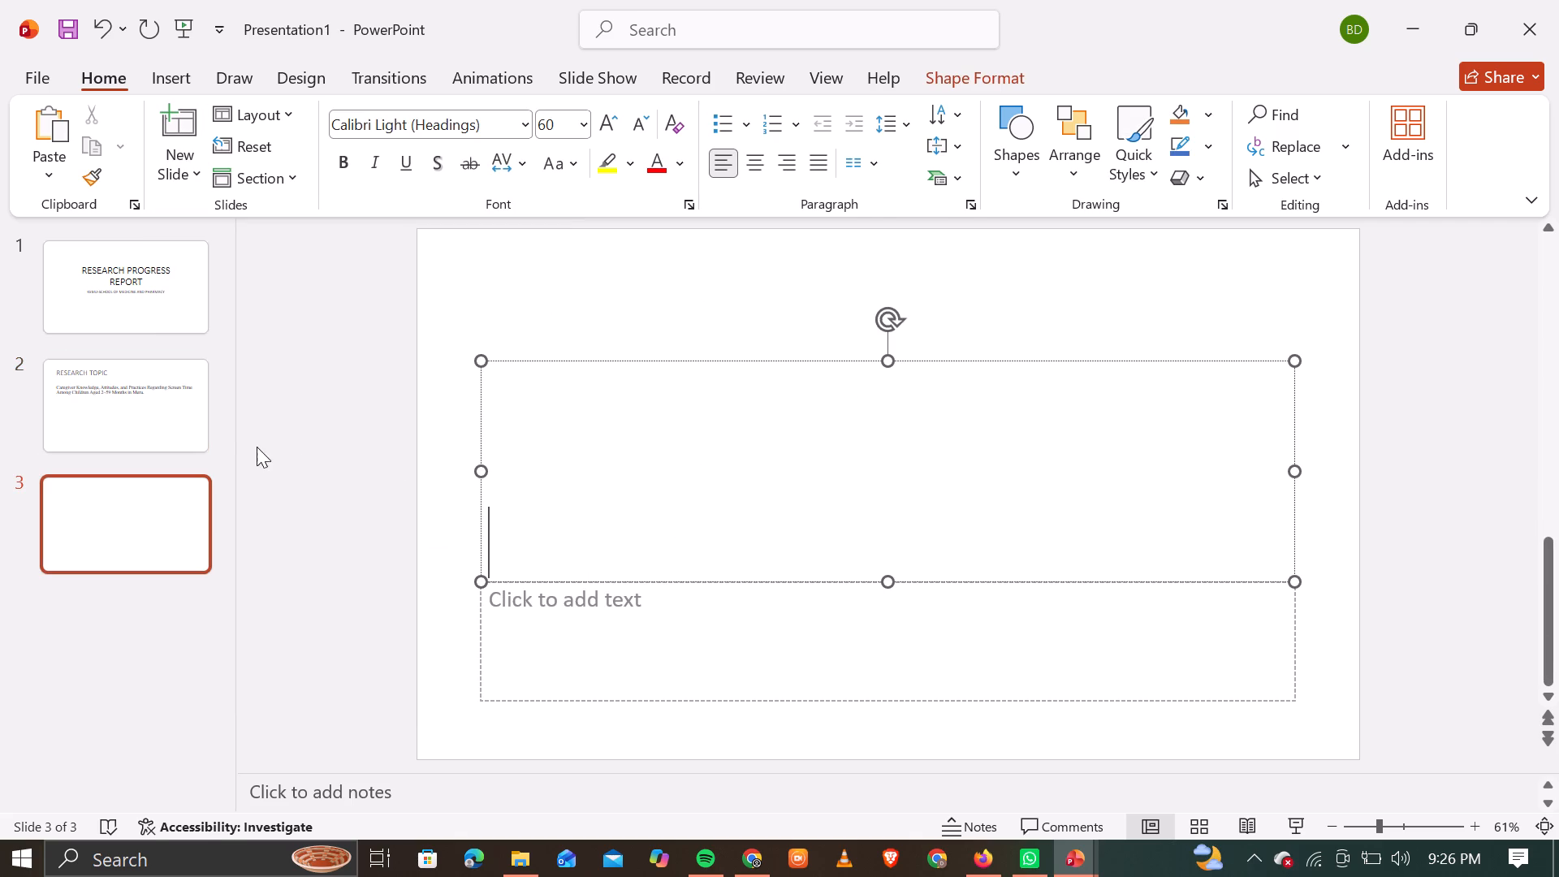
Underline the whole "RESEARCH TOPIC" title on slide 2.
left_click(149, 413)
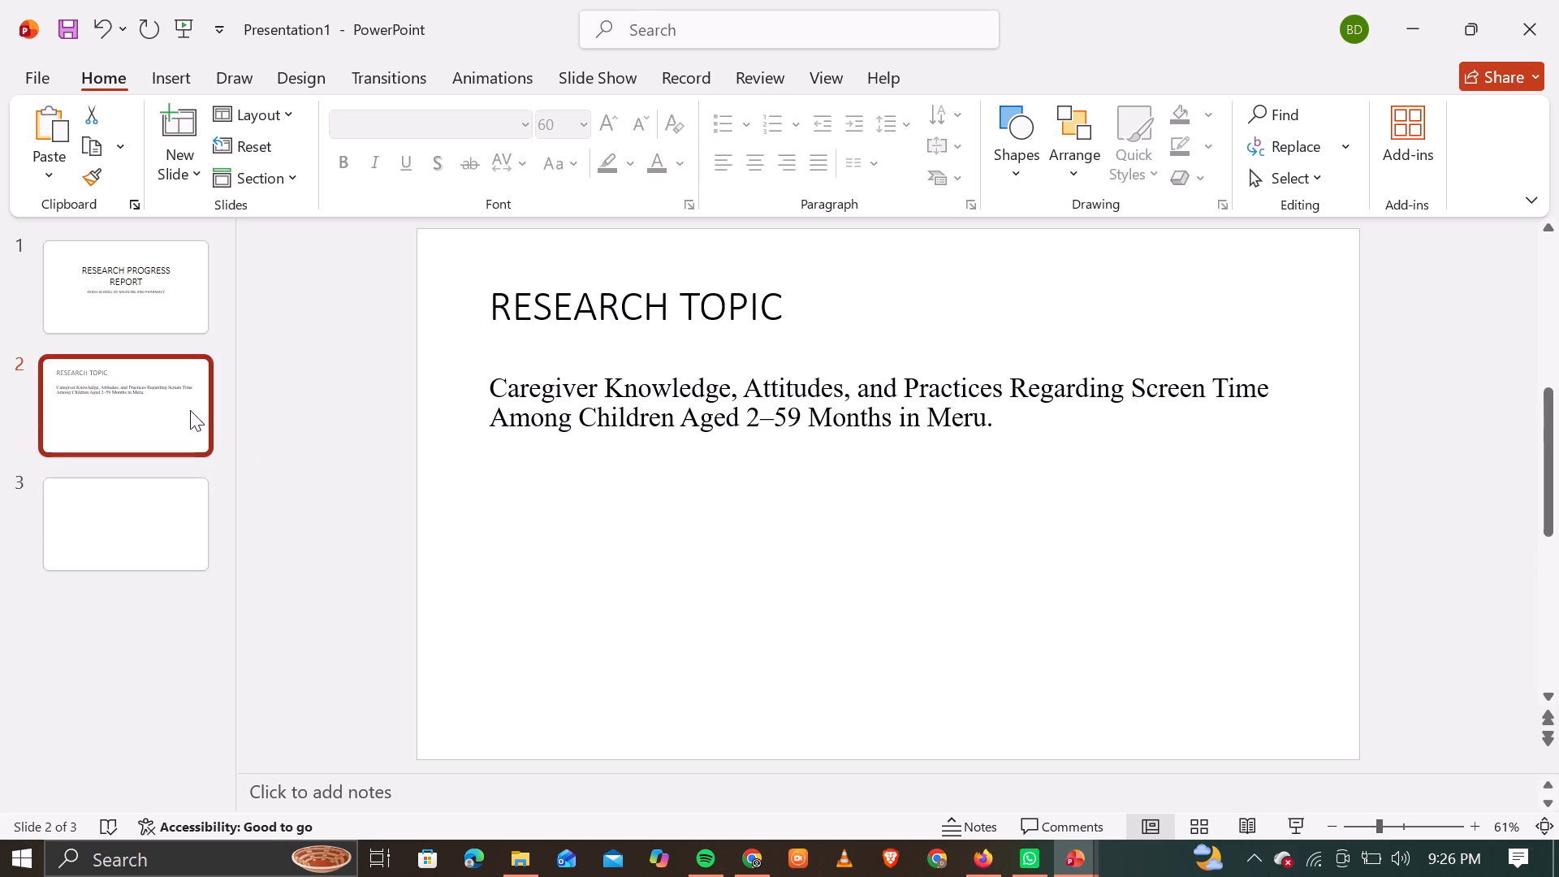
left_click(828, 305)
left_click(628, 322)
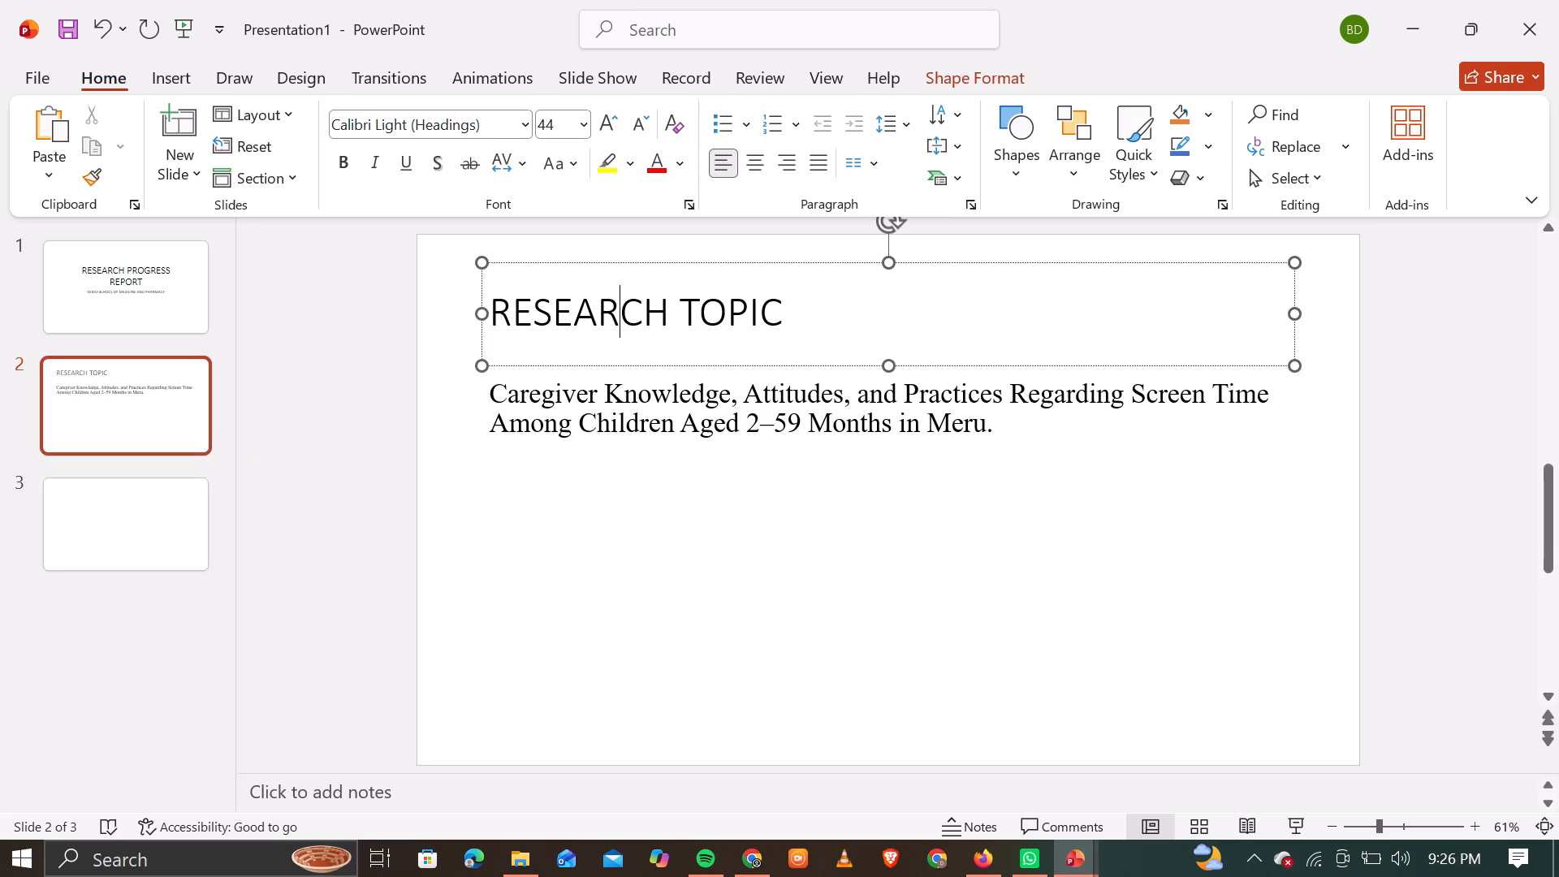
left_click(810, 318)
key("ctrl+a")
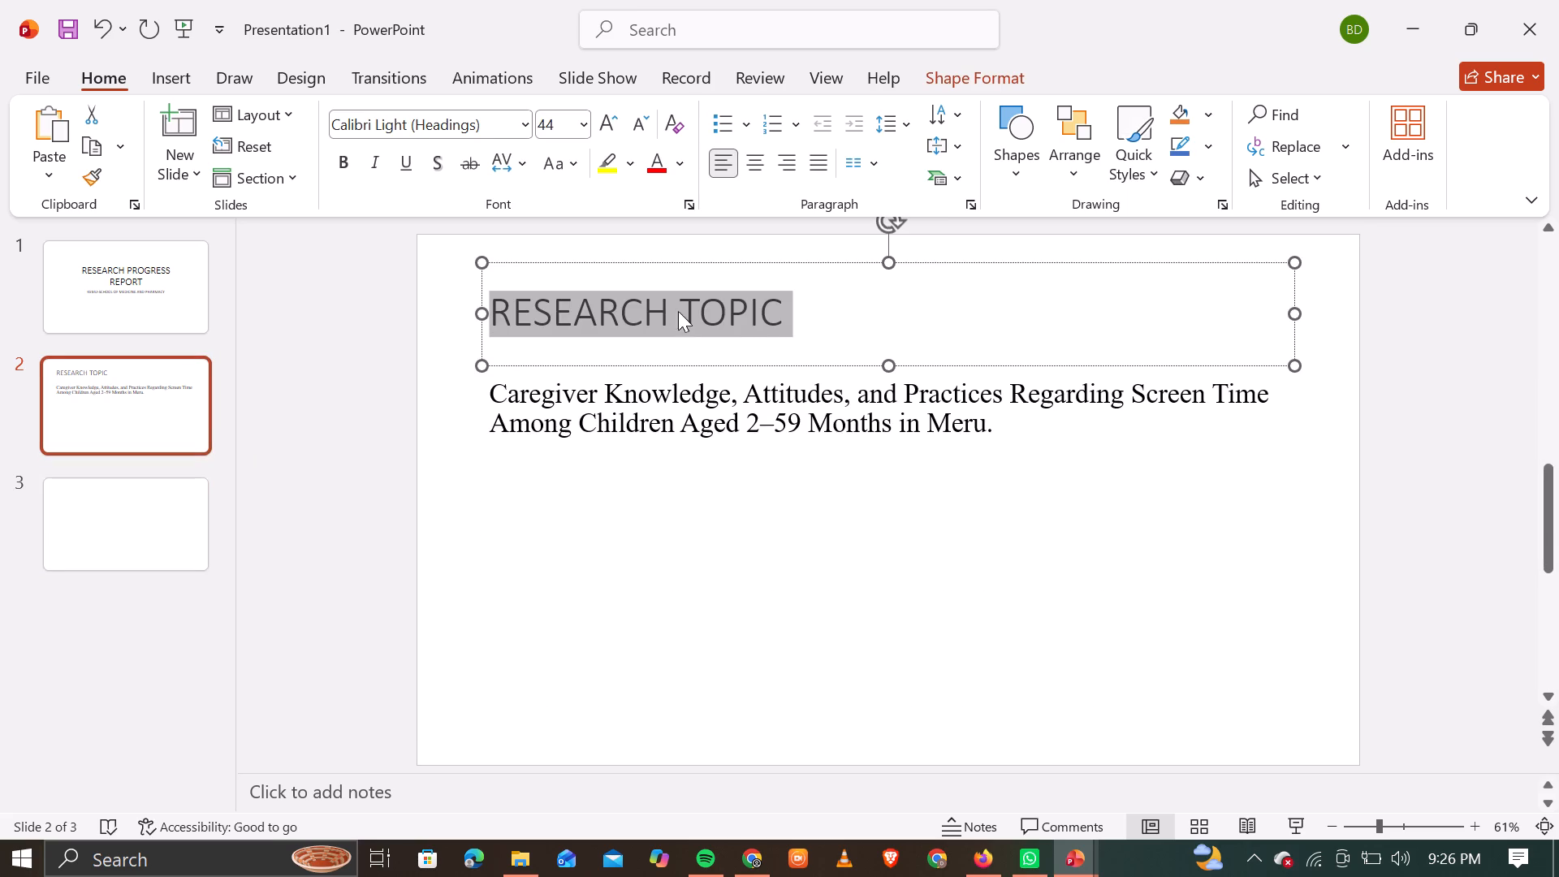
left_click(411, 162)
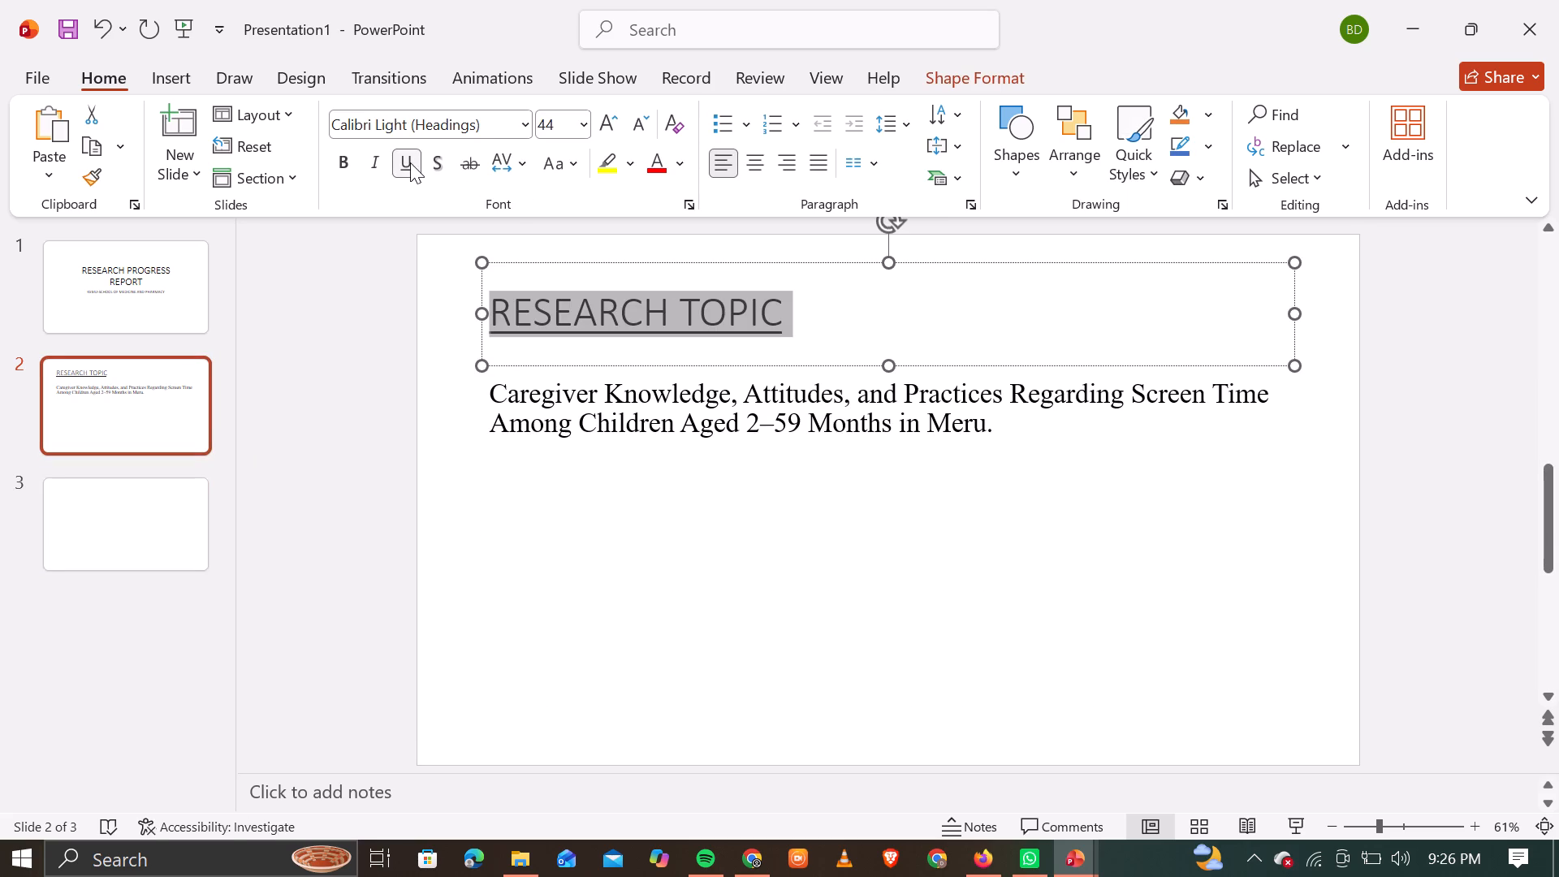
Italicize the whole topic text below the title on slide 2.
left_click(557, 527)
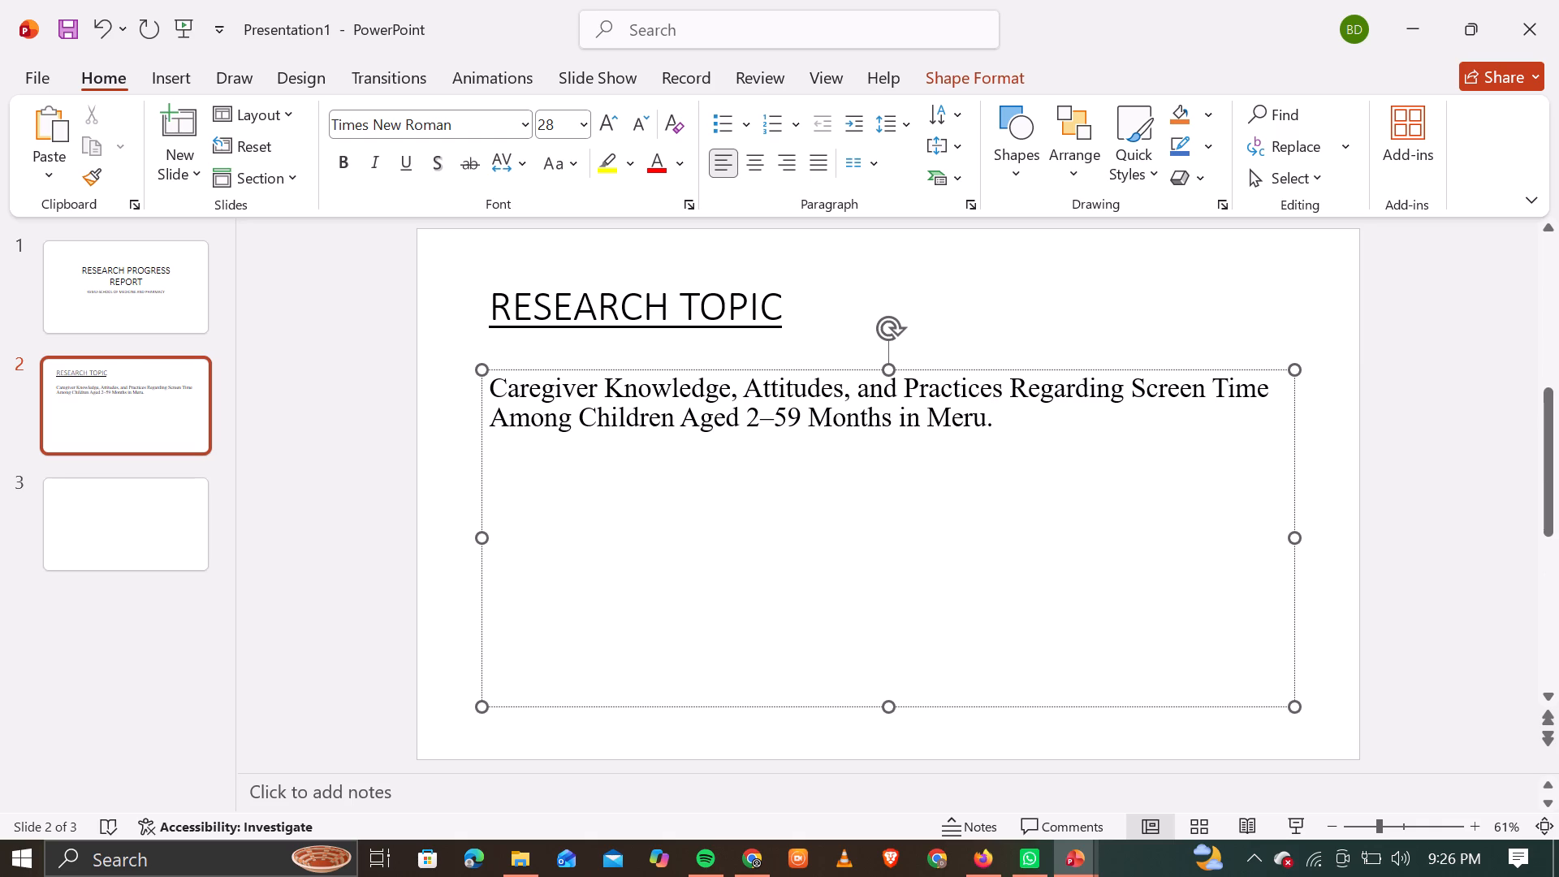
left_click(728, 430)
key("ctrl+a")
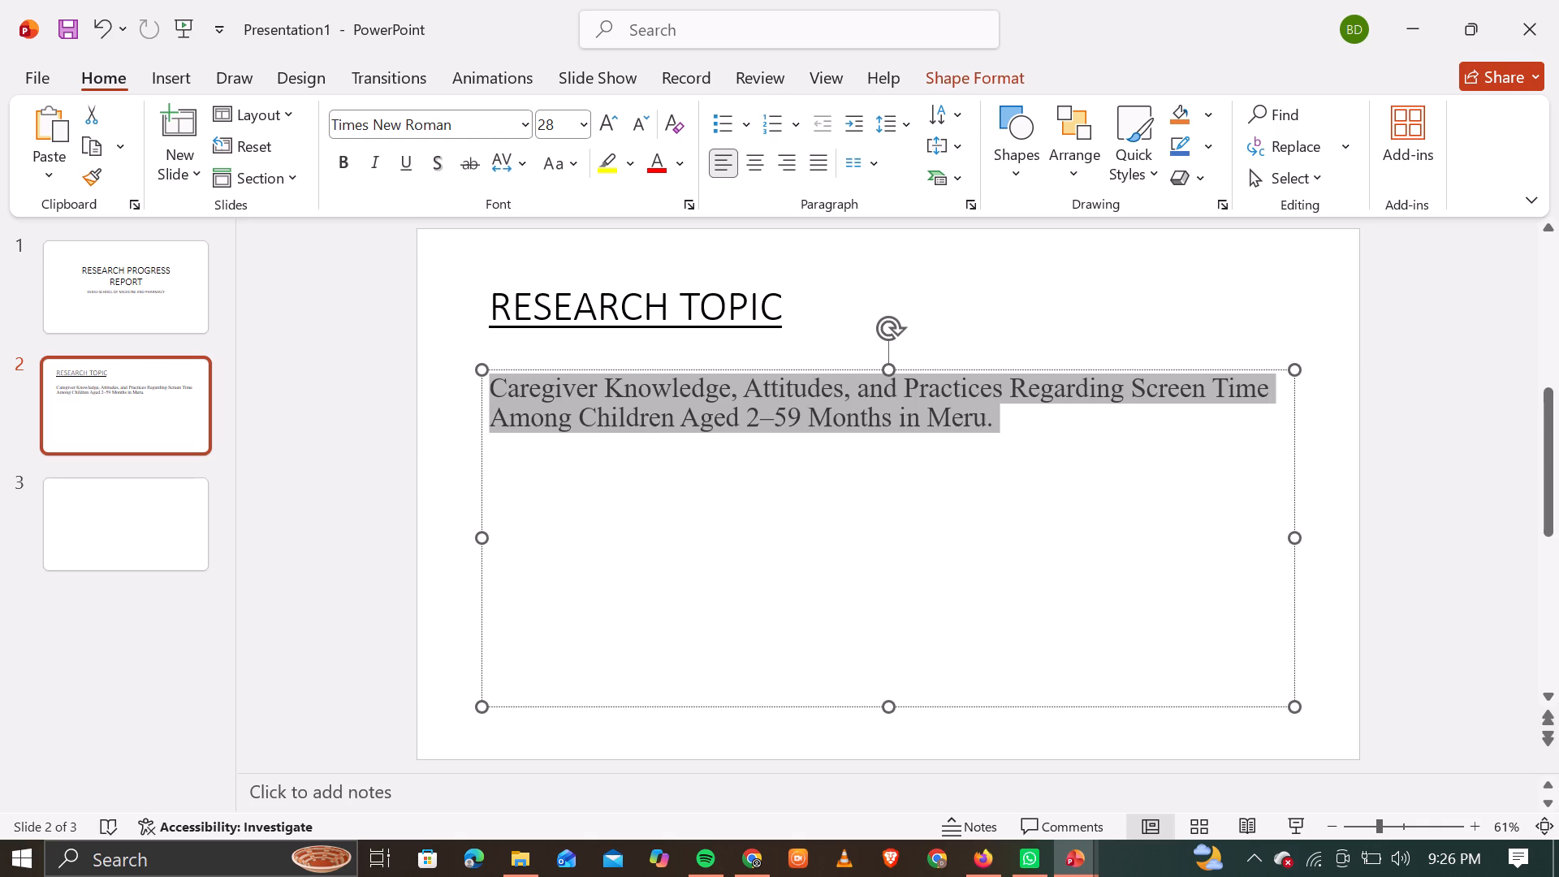
left_click(382, 169)
left_click(673, 603)
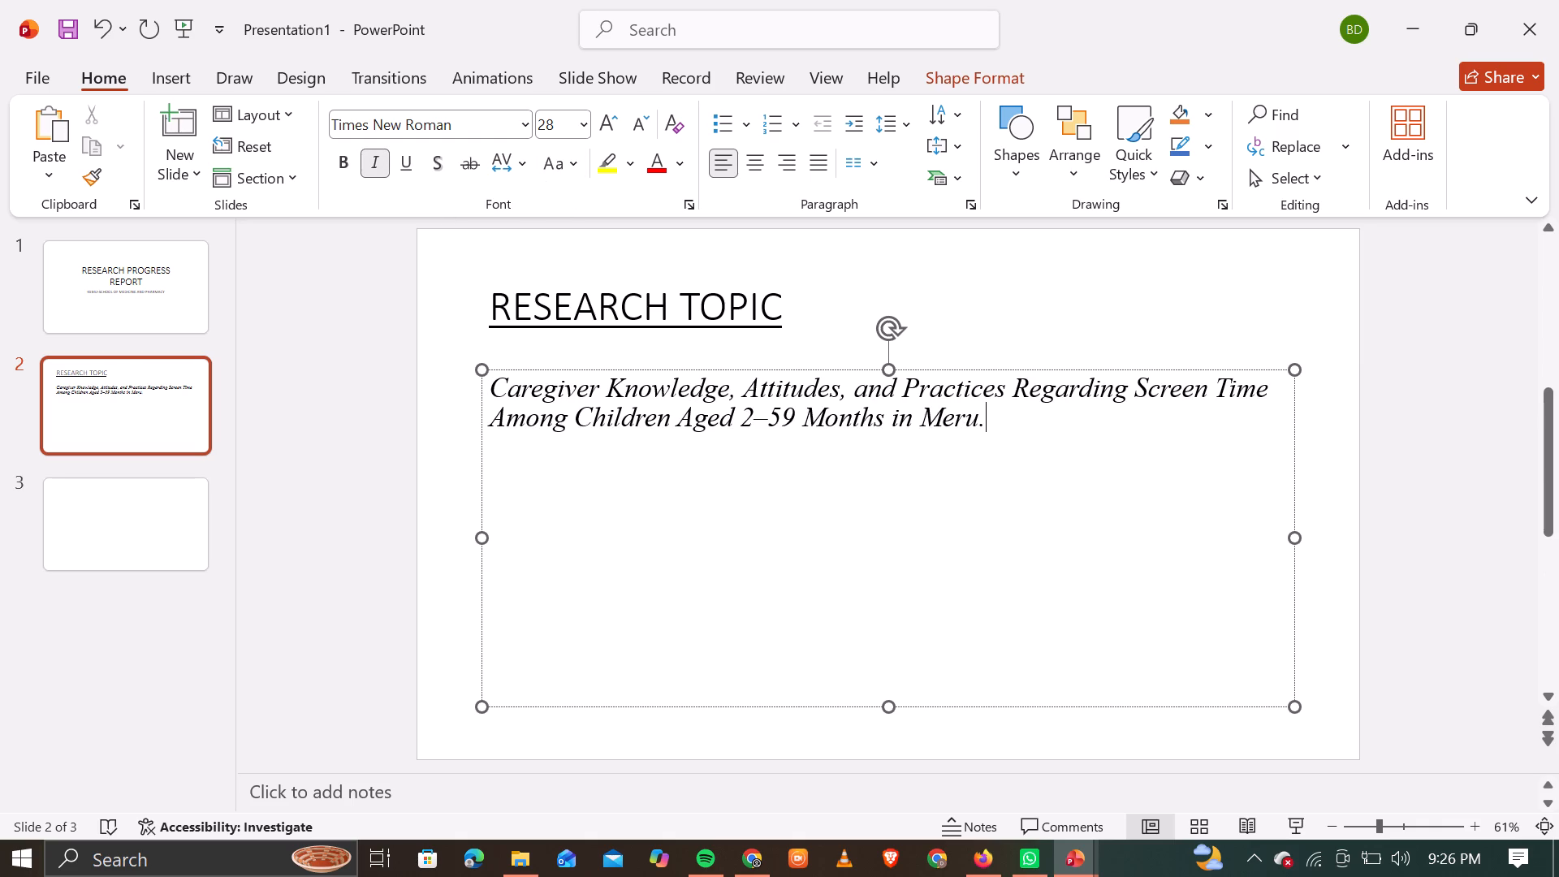
Check the research team slide in the Research_Progress_Report presentation, and return to Presentation1.
scroll(702, 510, "down", 1)
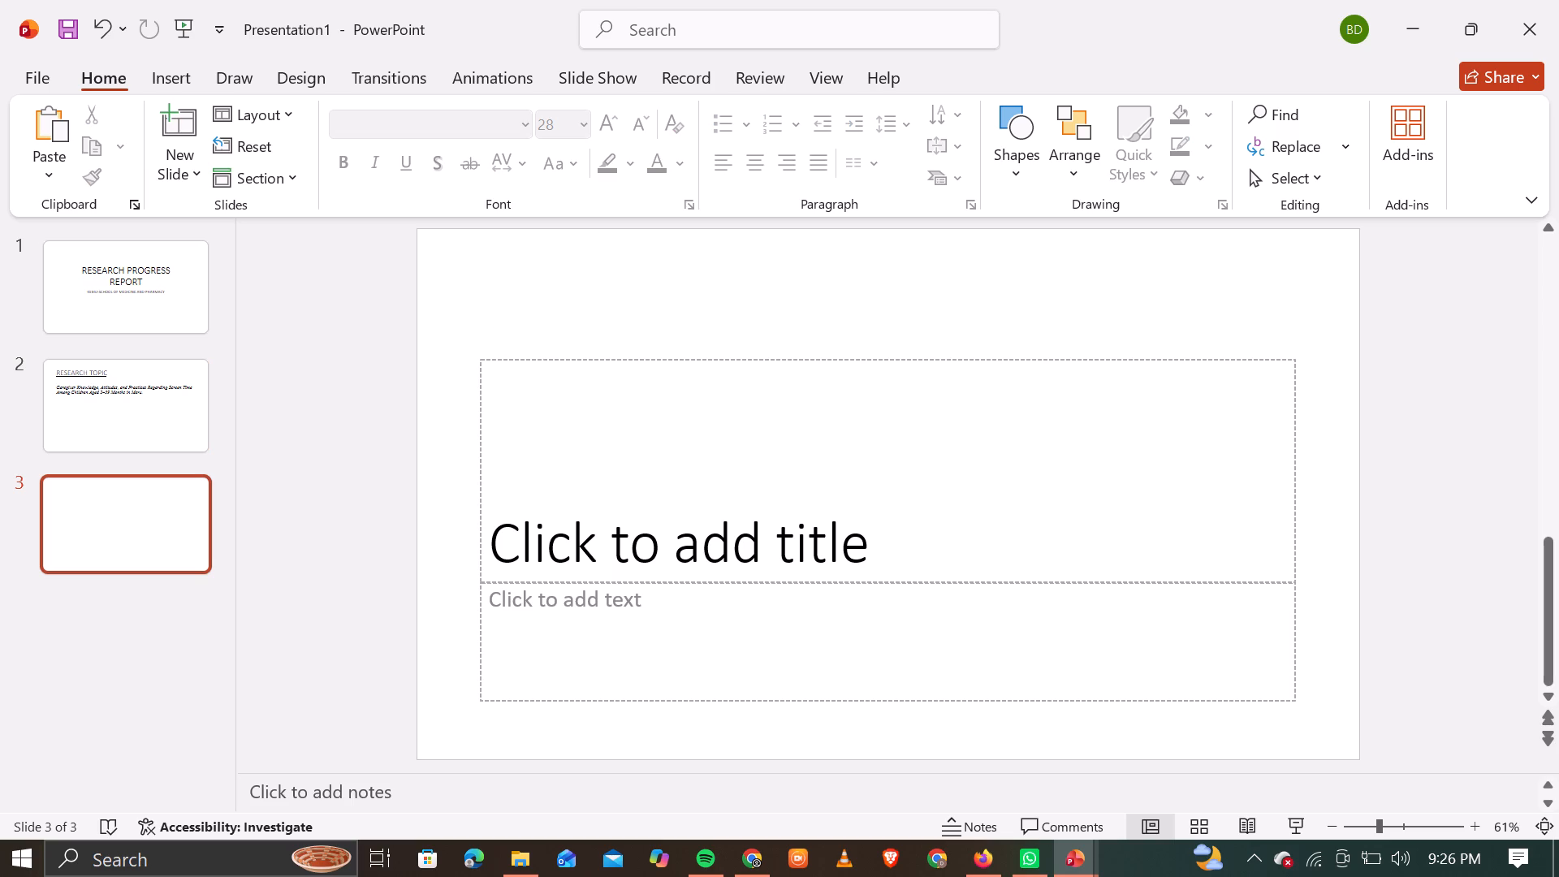
left_click(1082, 853)
left_click(885, 762)
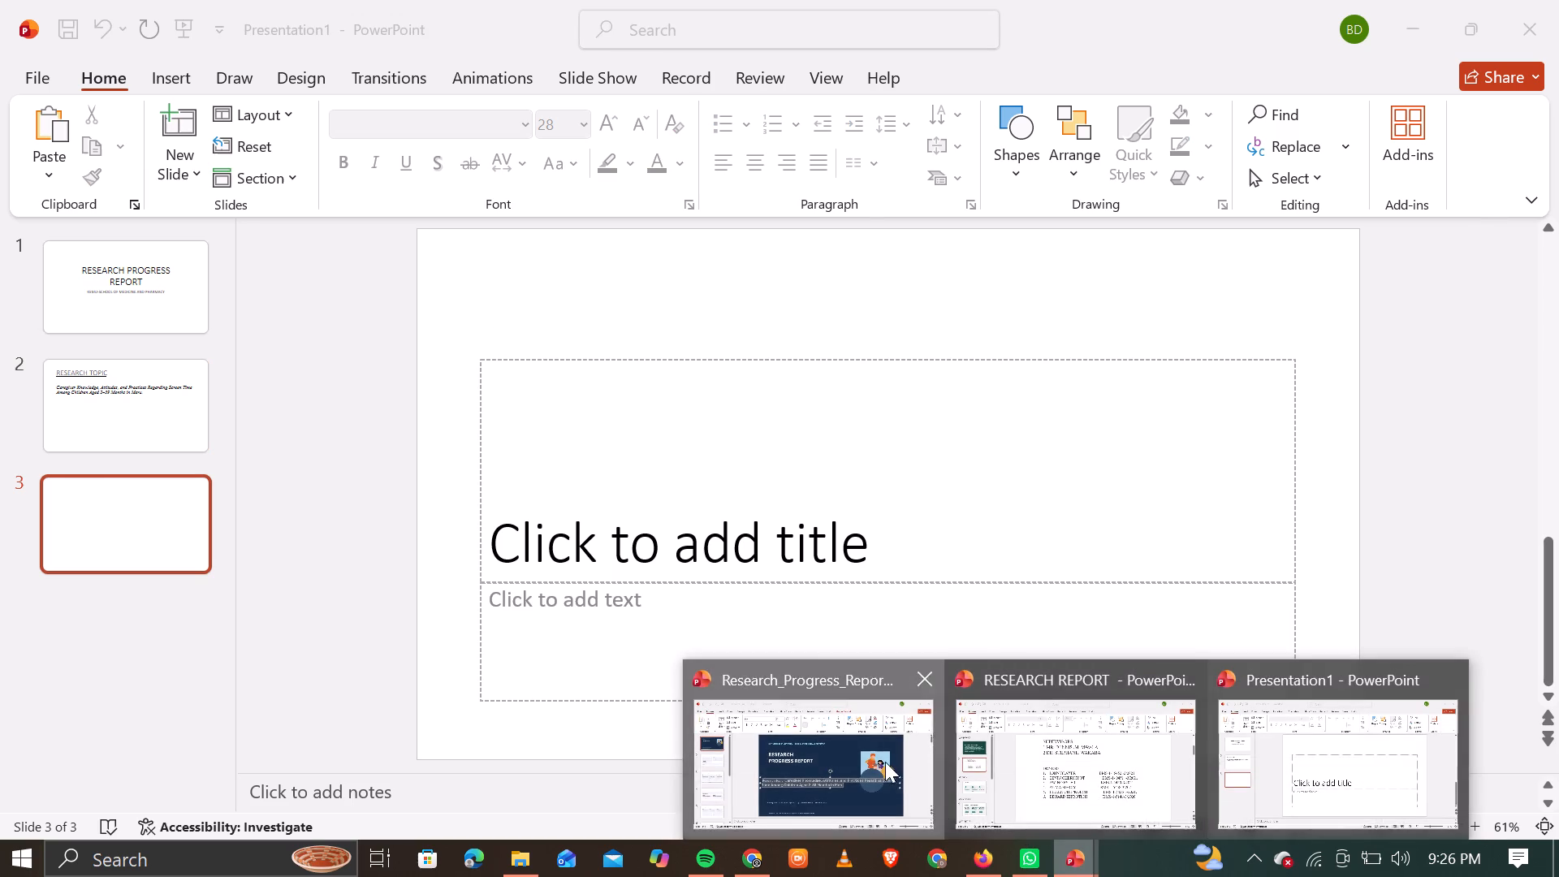
left_click(792, 617)
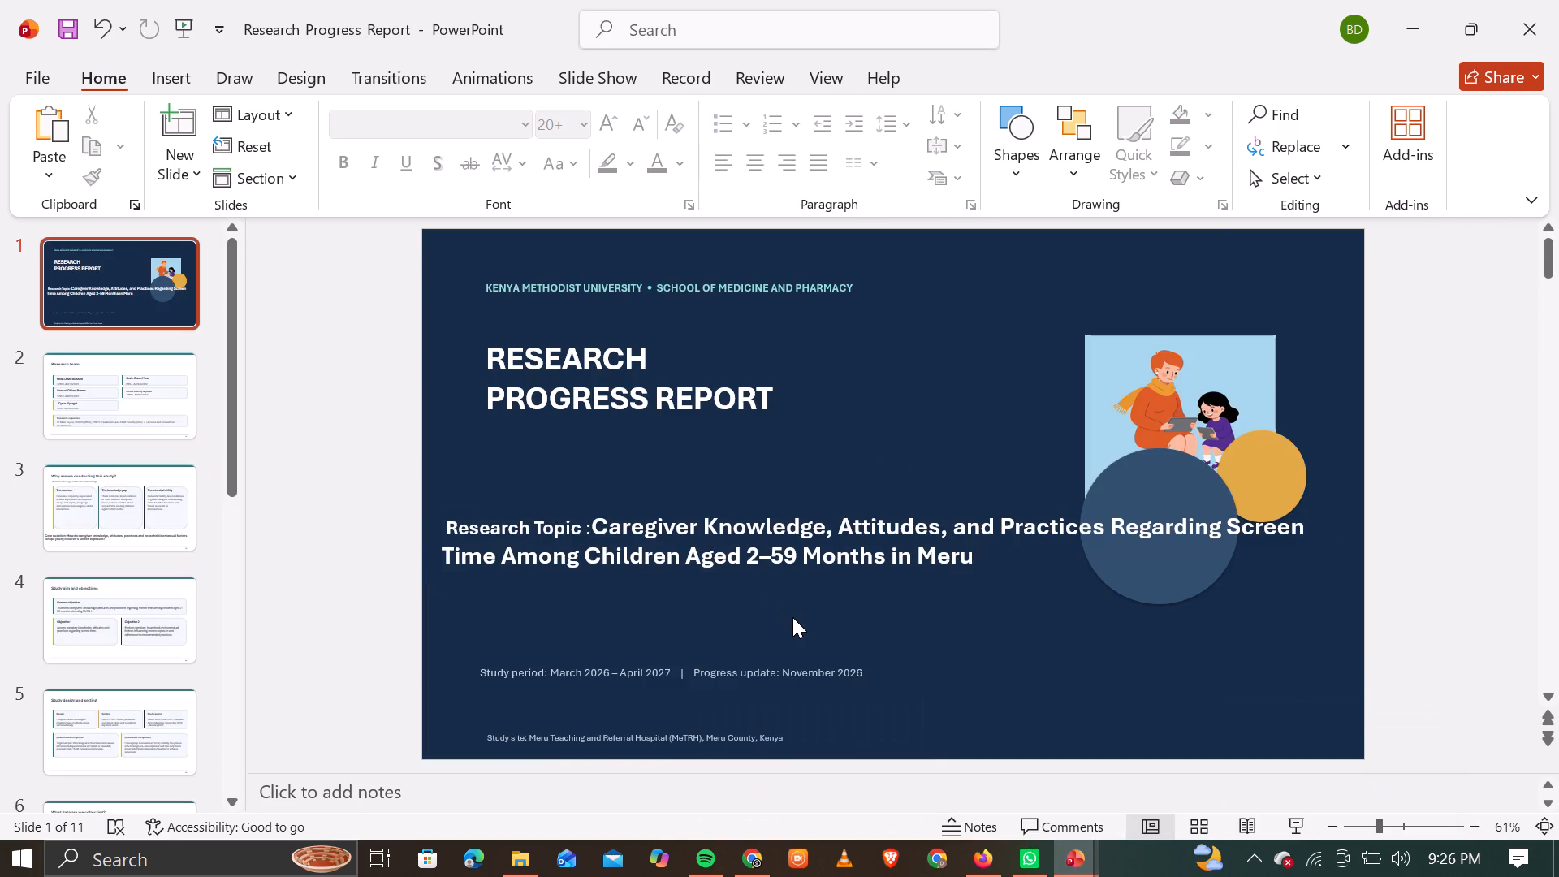
scroll(792, 617, "down", 1)
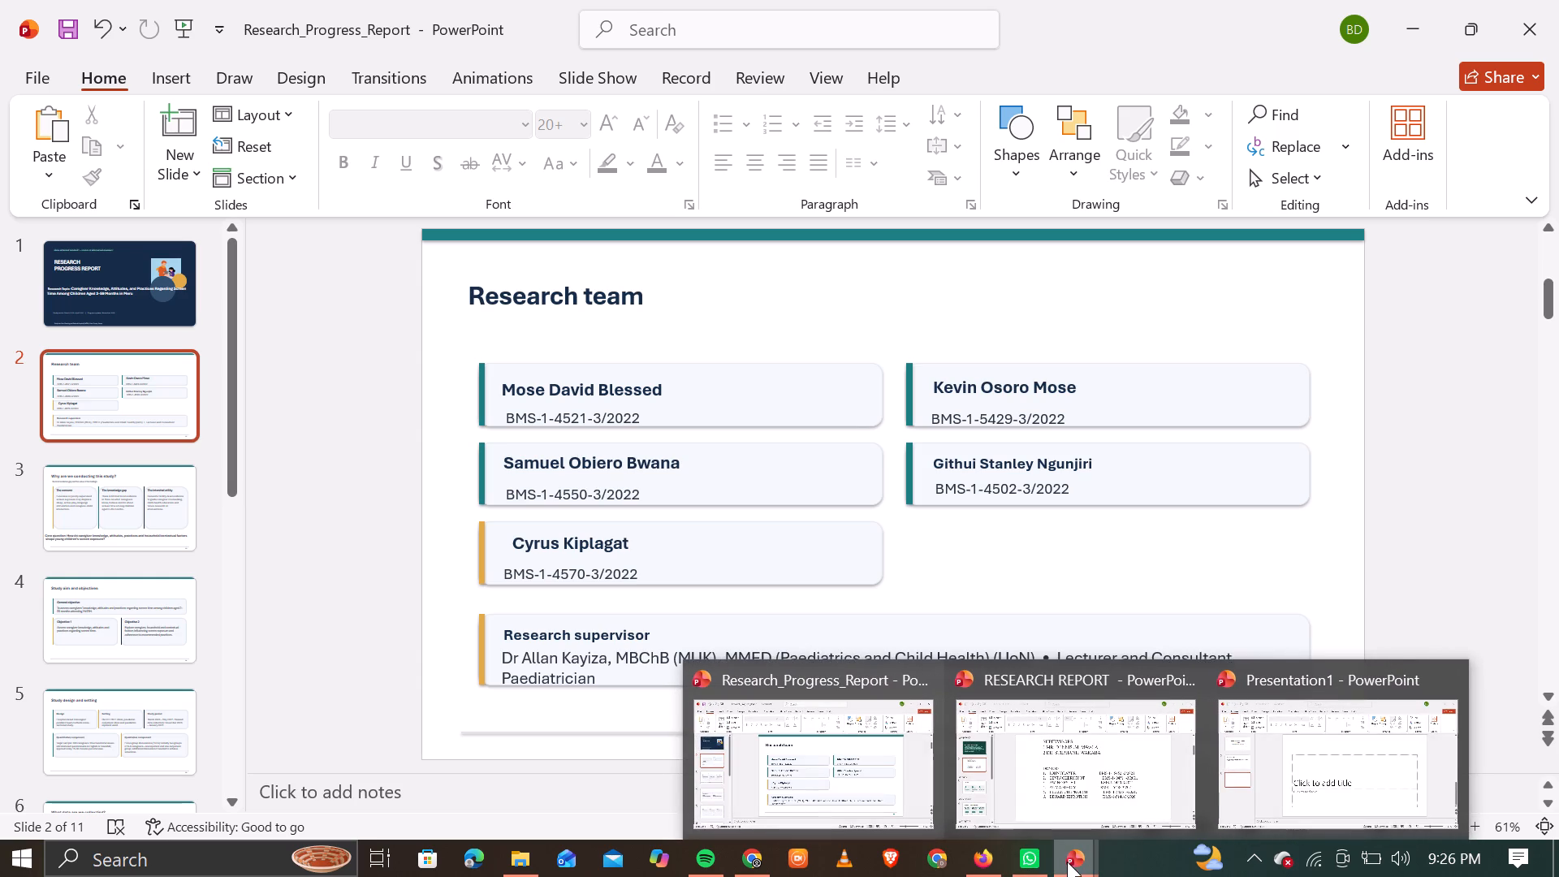
left_click(1313, 780)
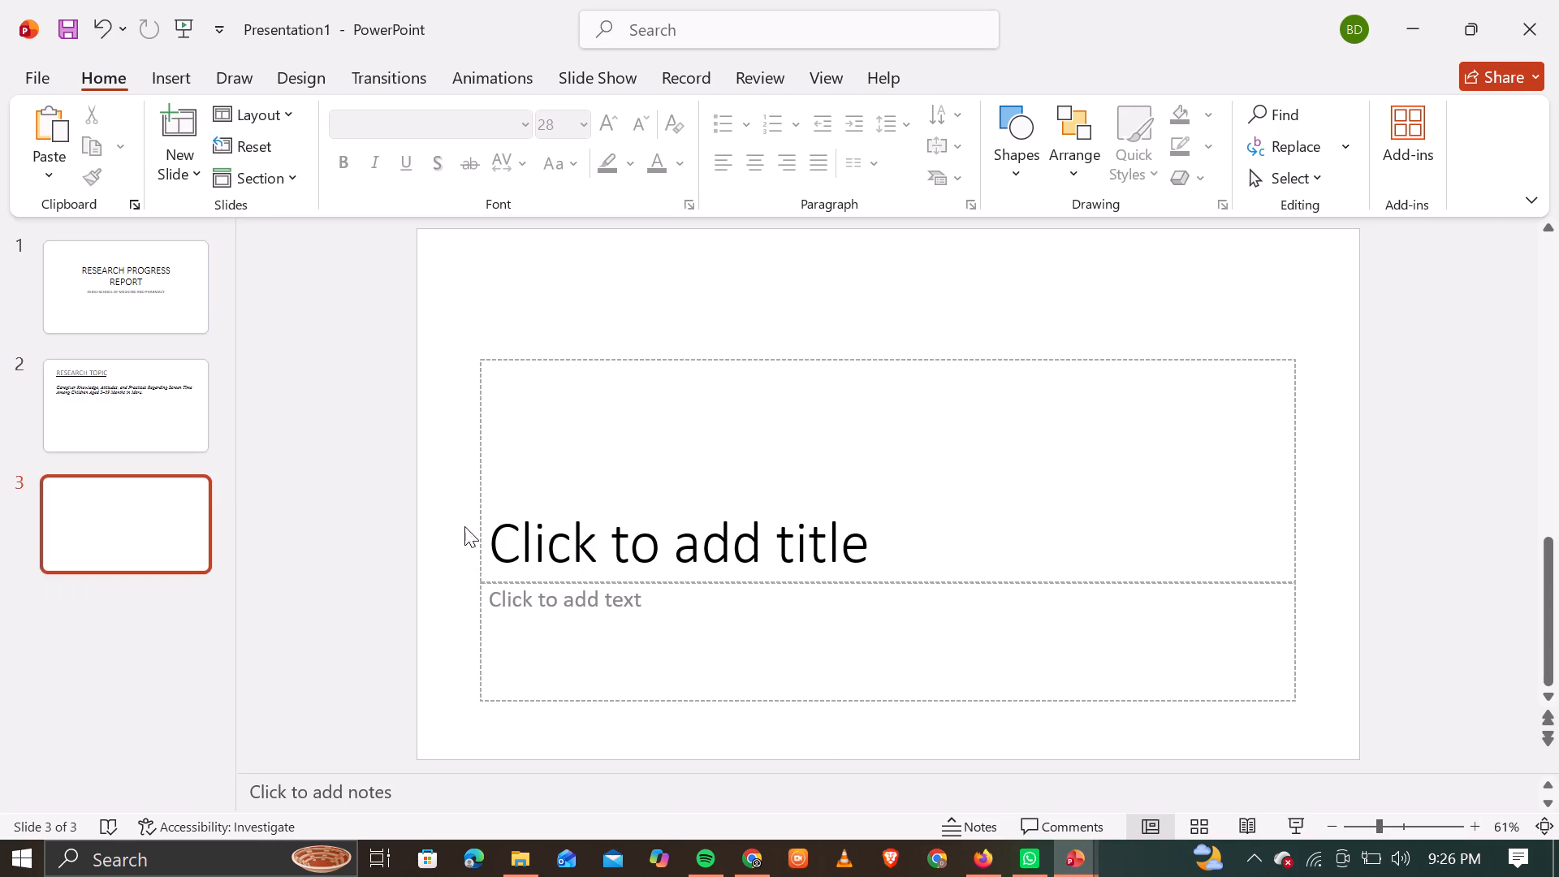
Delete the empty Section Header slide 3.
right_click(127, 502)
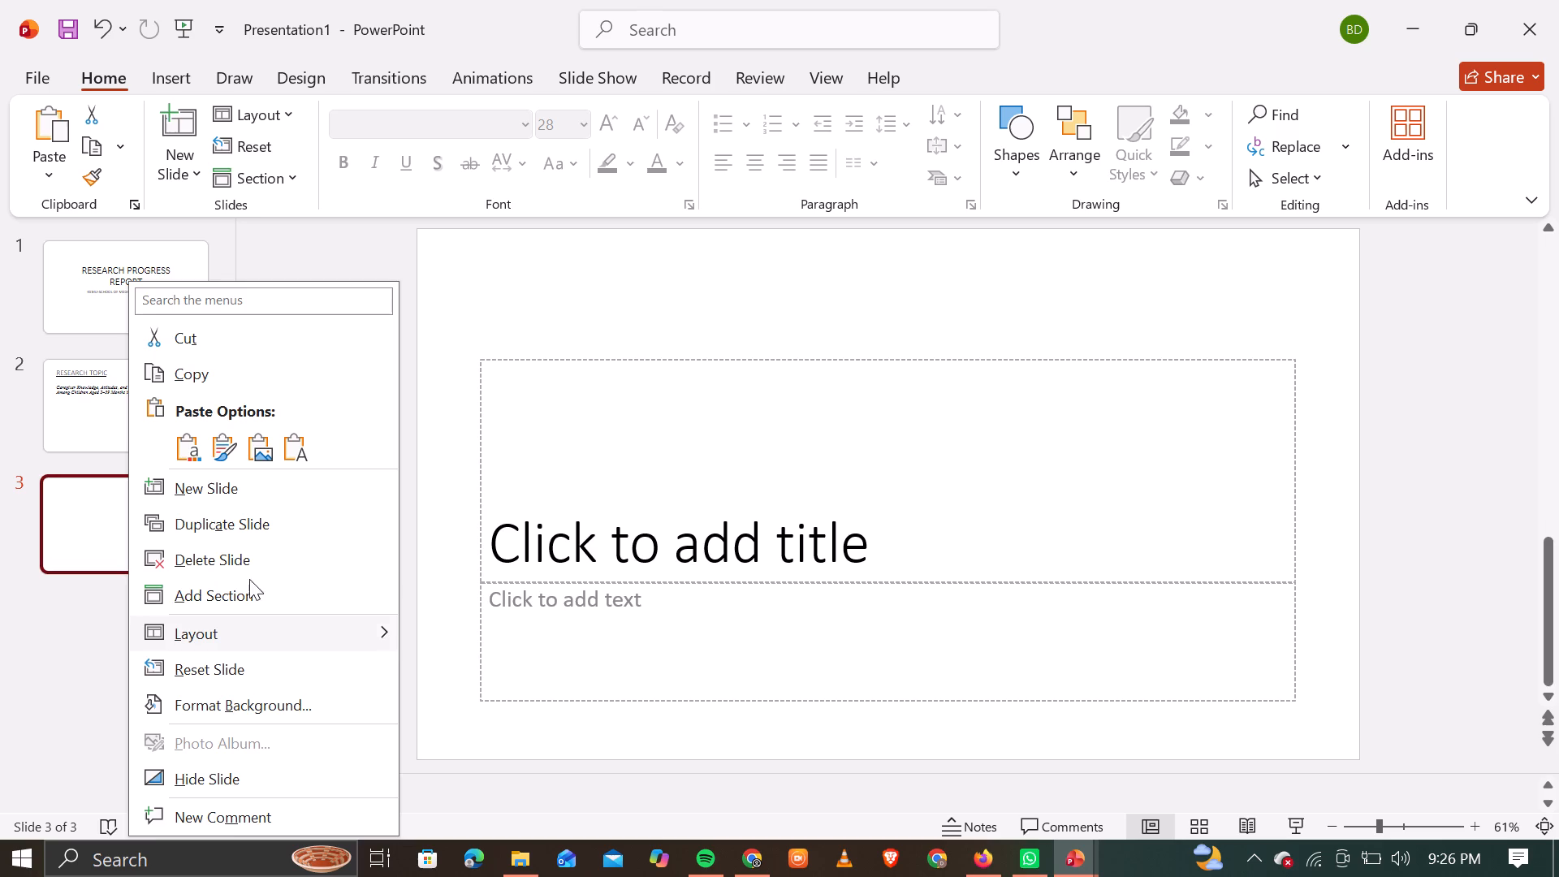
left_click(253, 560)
Add a Title and Content slide after slide 2.
left_click(153, 484)
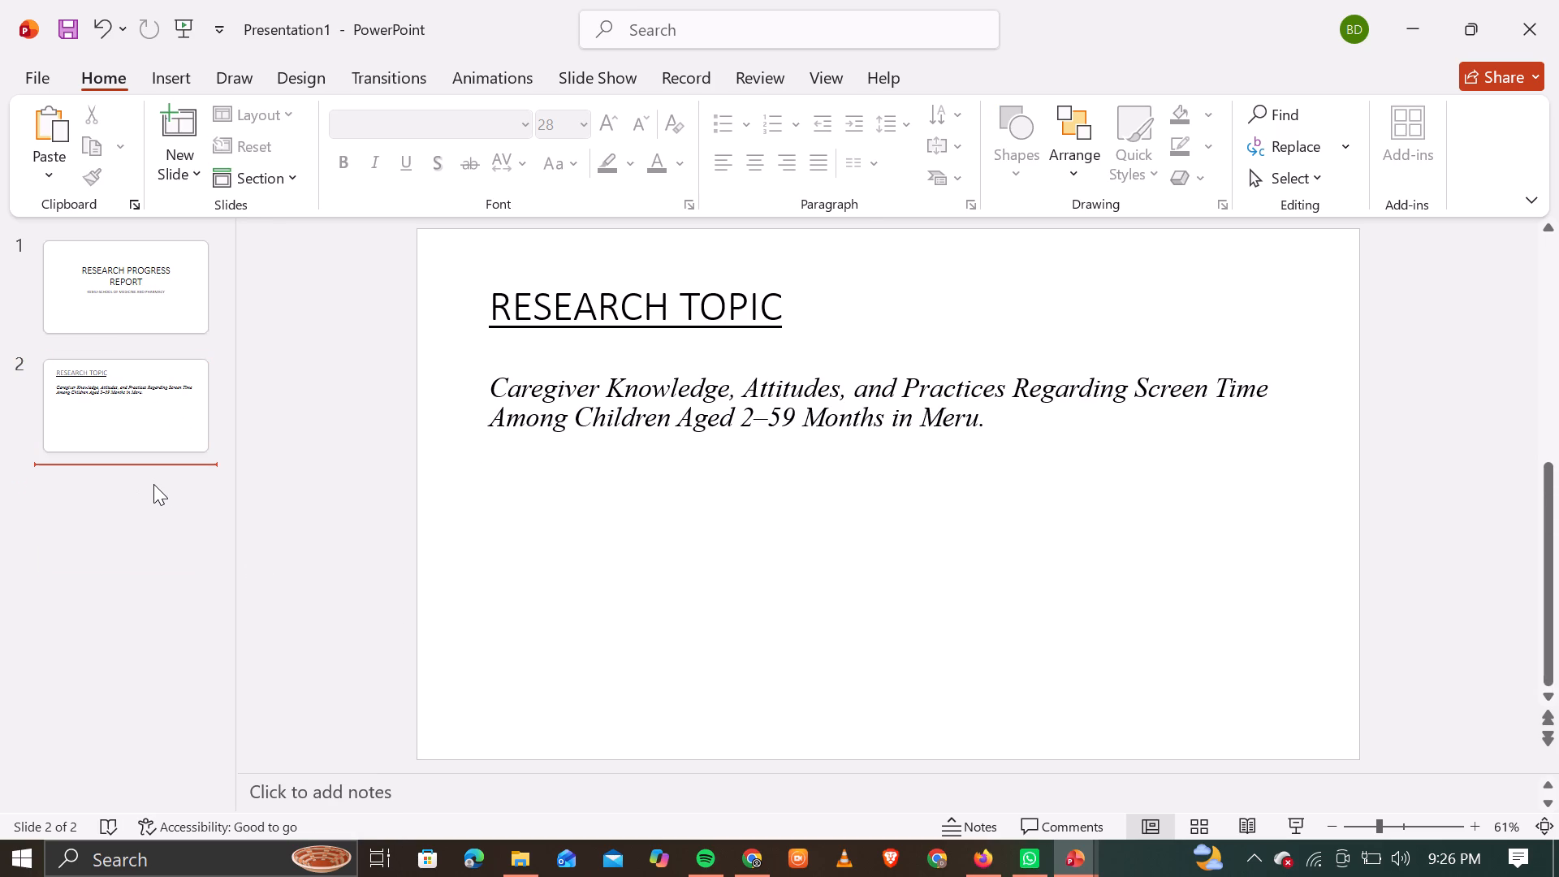
left_click(184, 170)
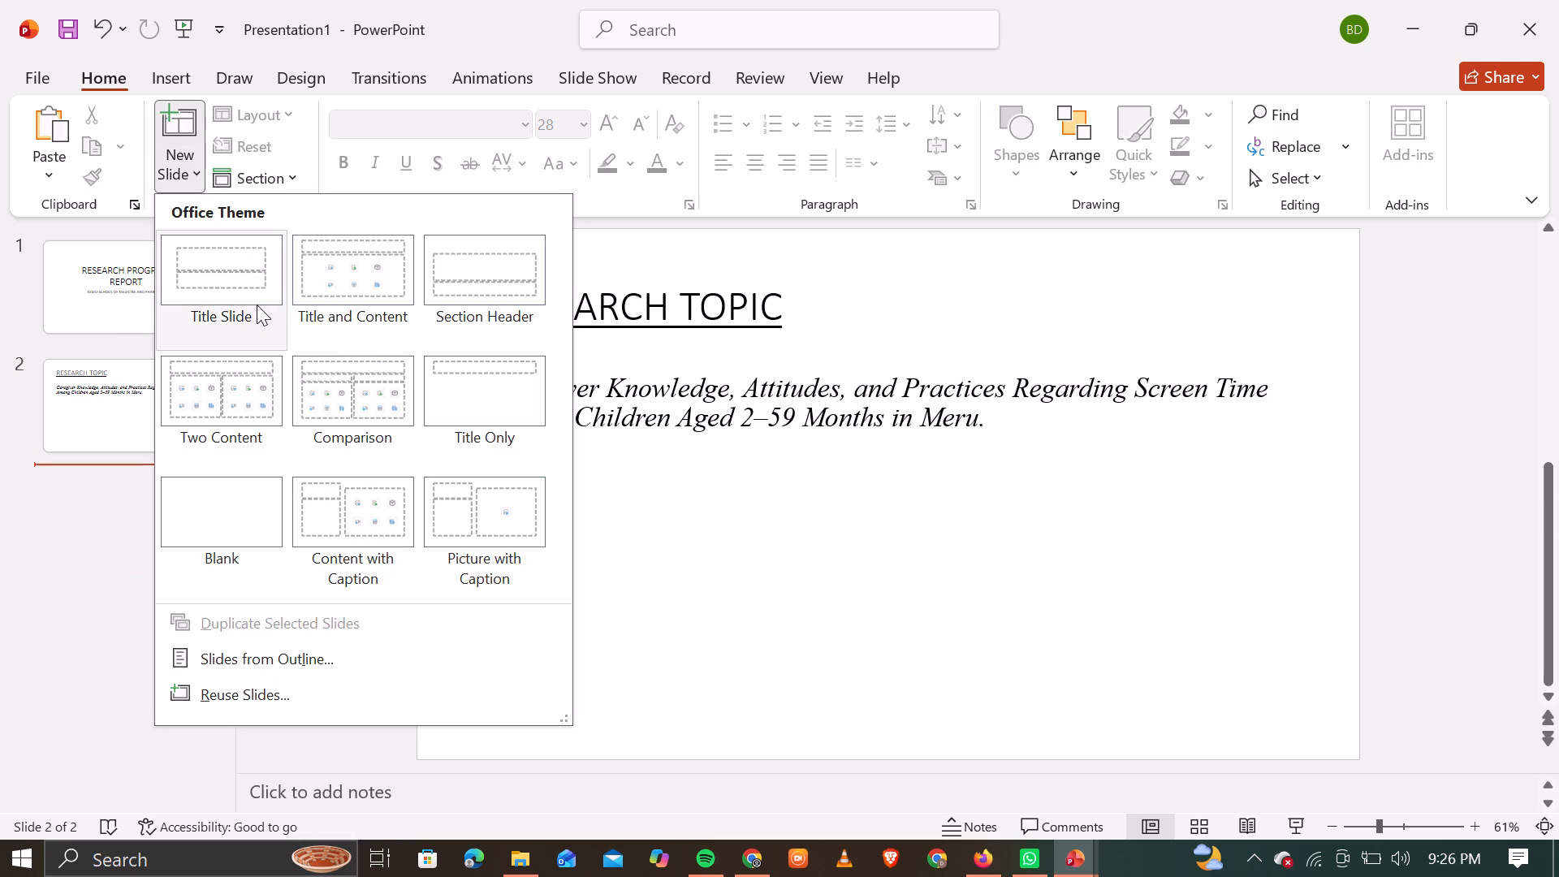
left_click(335, 273)
left_click(556, 316)
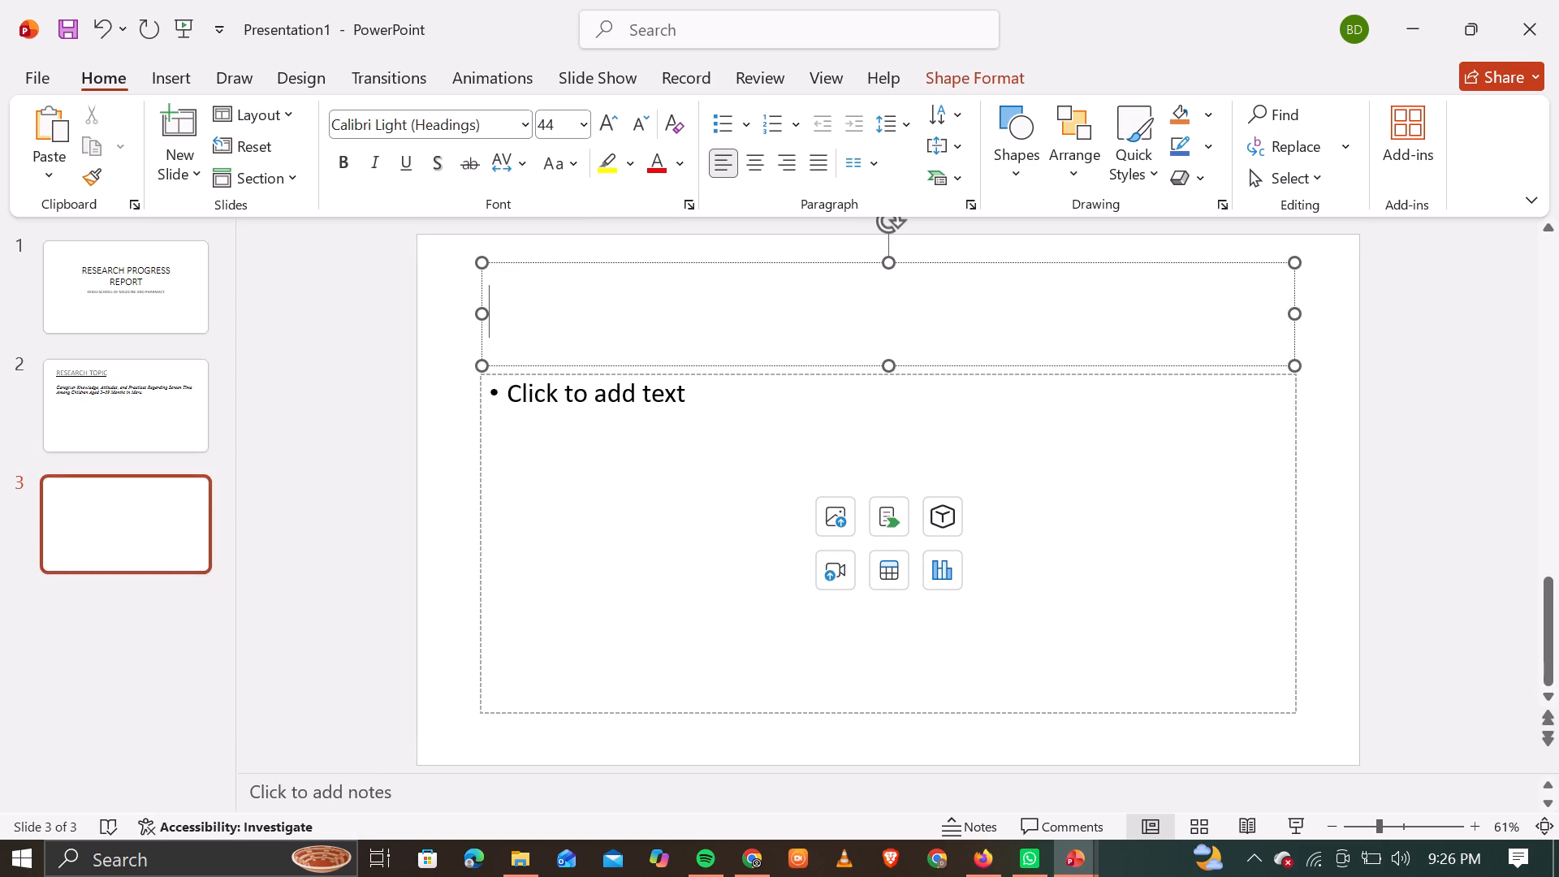
Add a non-italic line reading "TEAM MEMBERS" below the topic text on slide 2, followed by a new line.
left_click(153, 377)
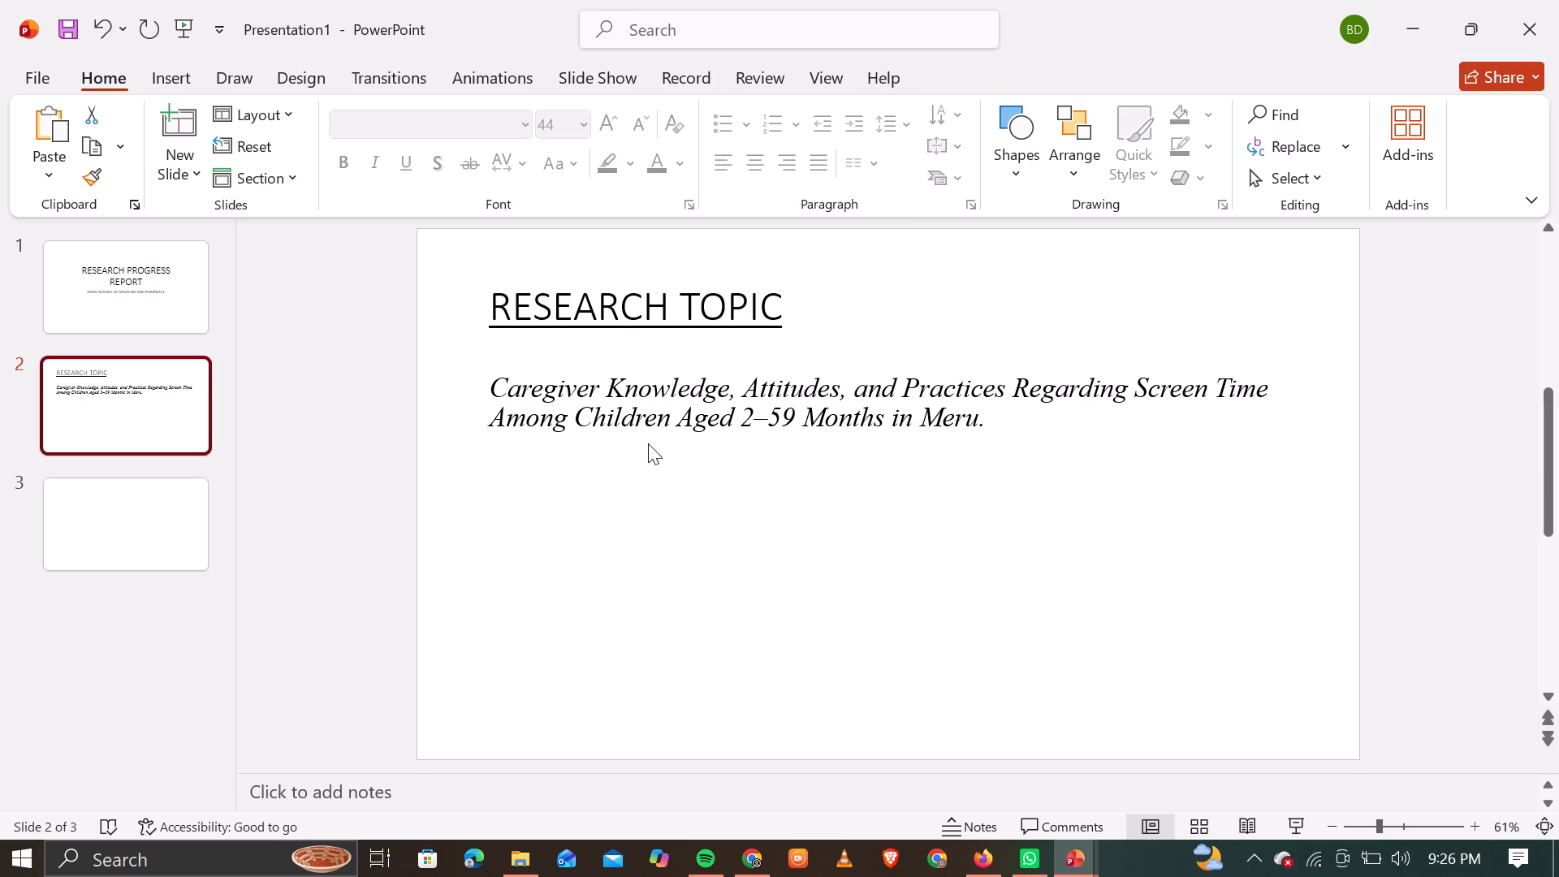
left_click(608, 468)
left_click(1007, 429)
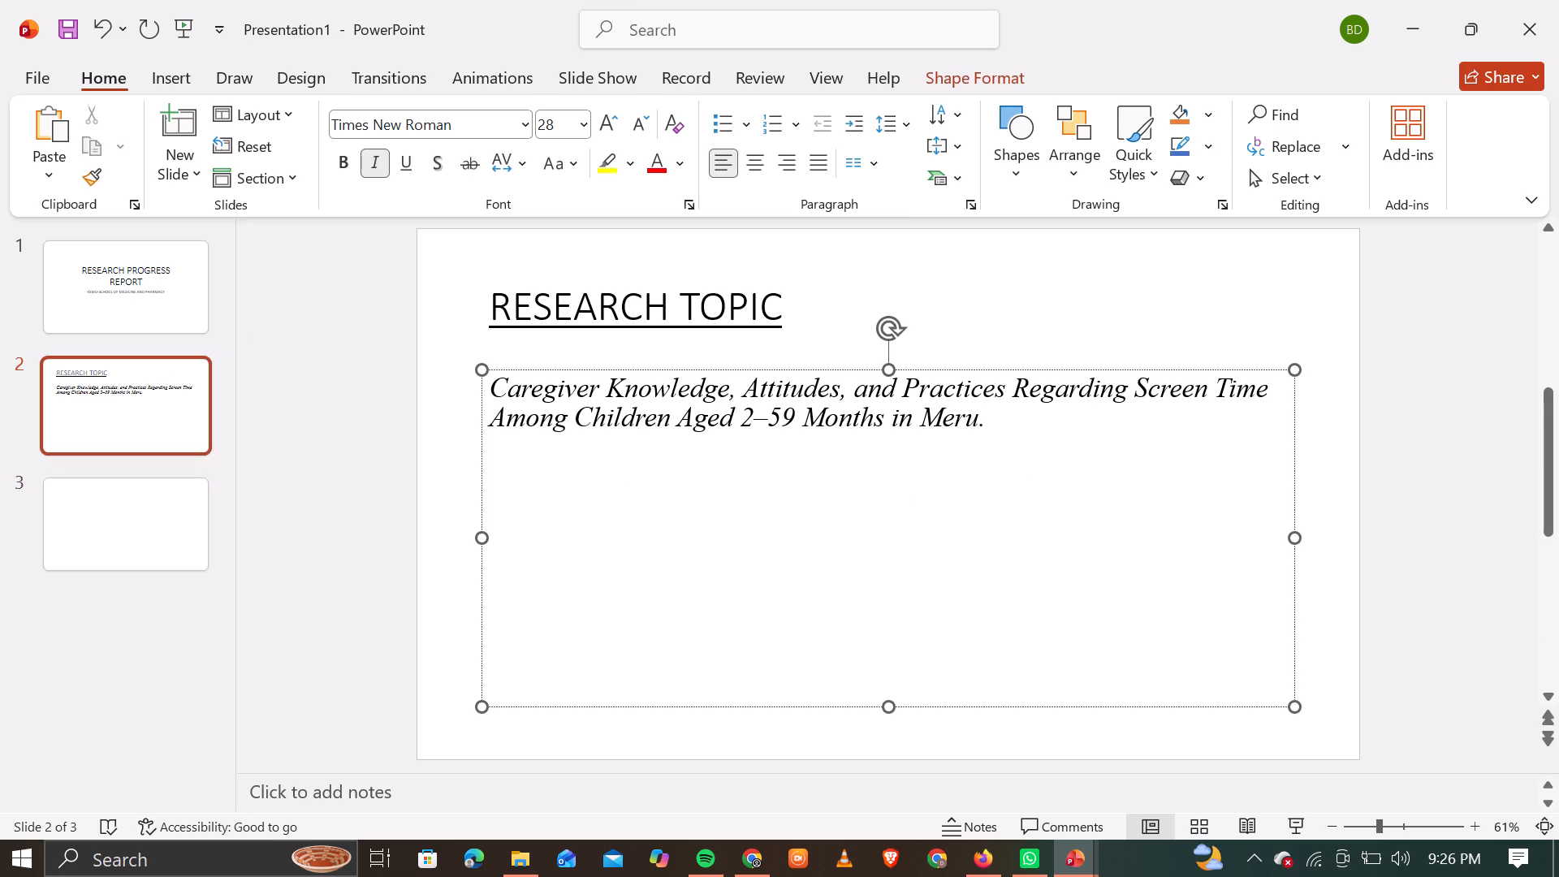
key("Return")
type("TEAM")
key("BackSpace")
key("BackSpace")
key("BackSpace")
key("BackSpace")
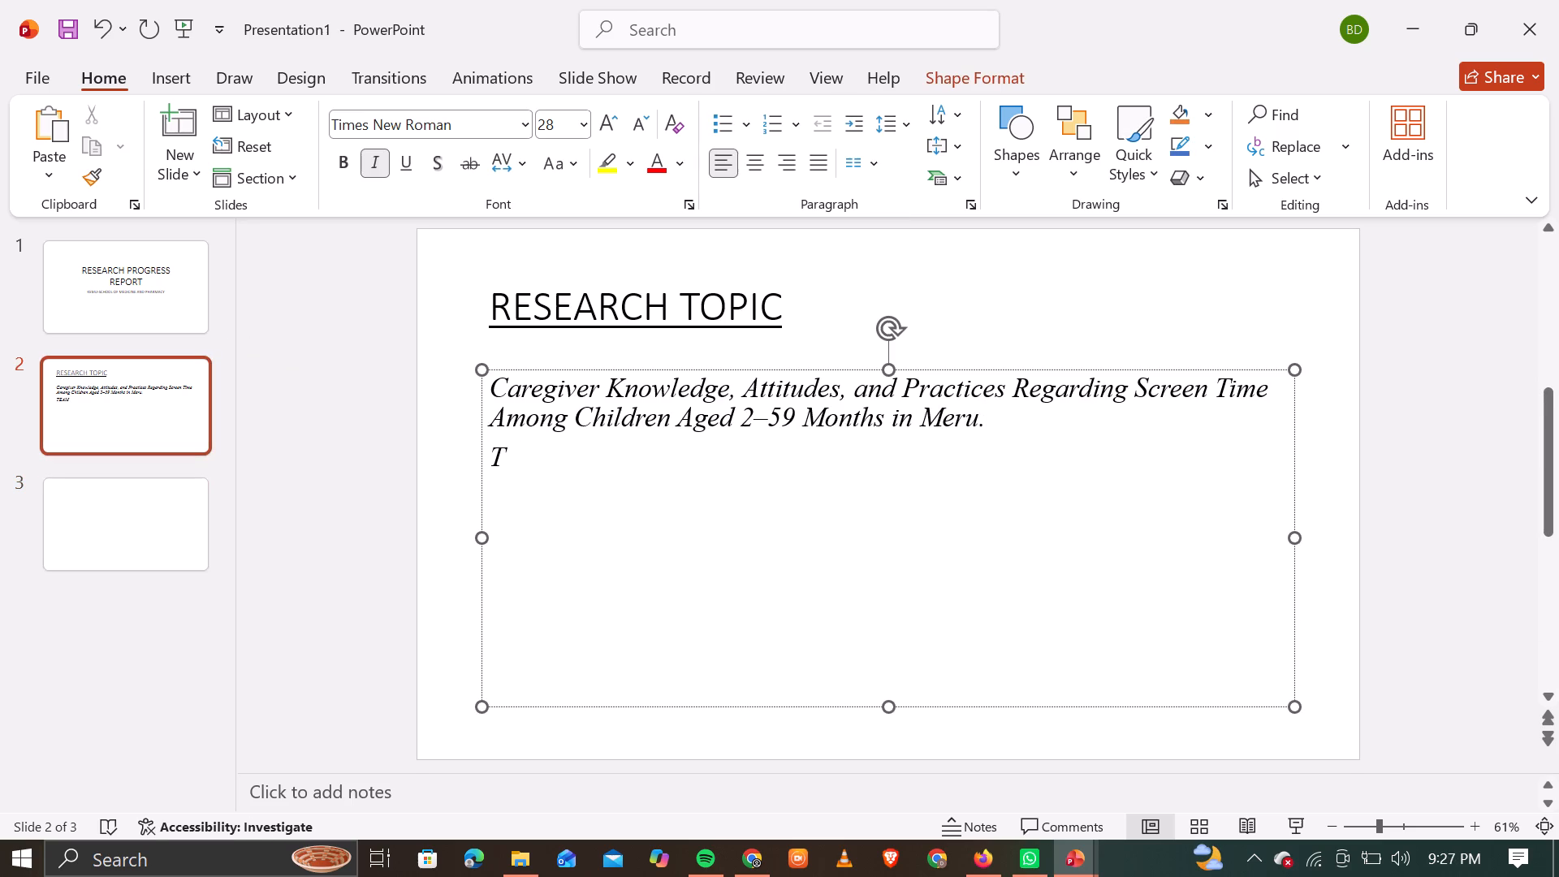
left_click(382, 162)
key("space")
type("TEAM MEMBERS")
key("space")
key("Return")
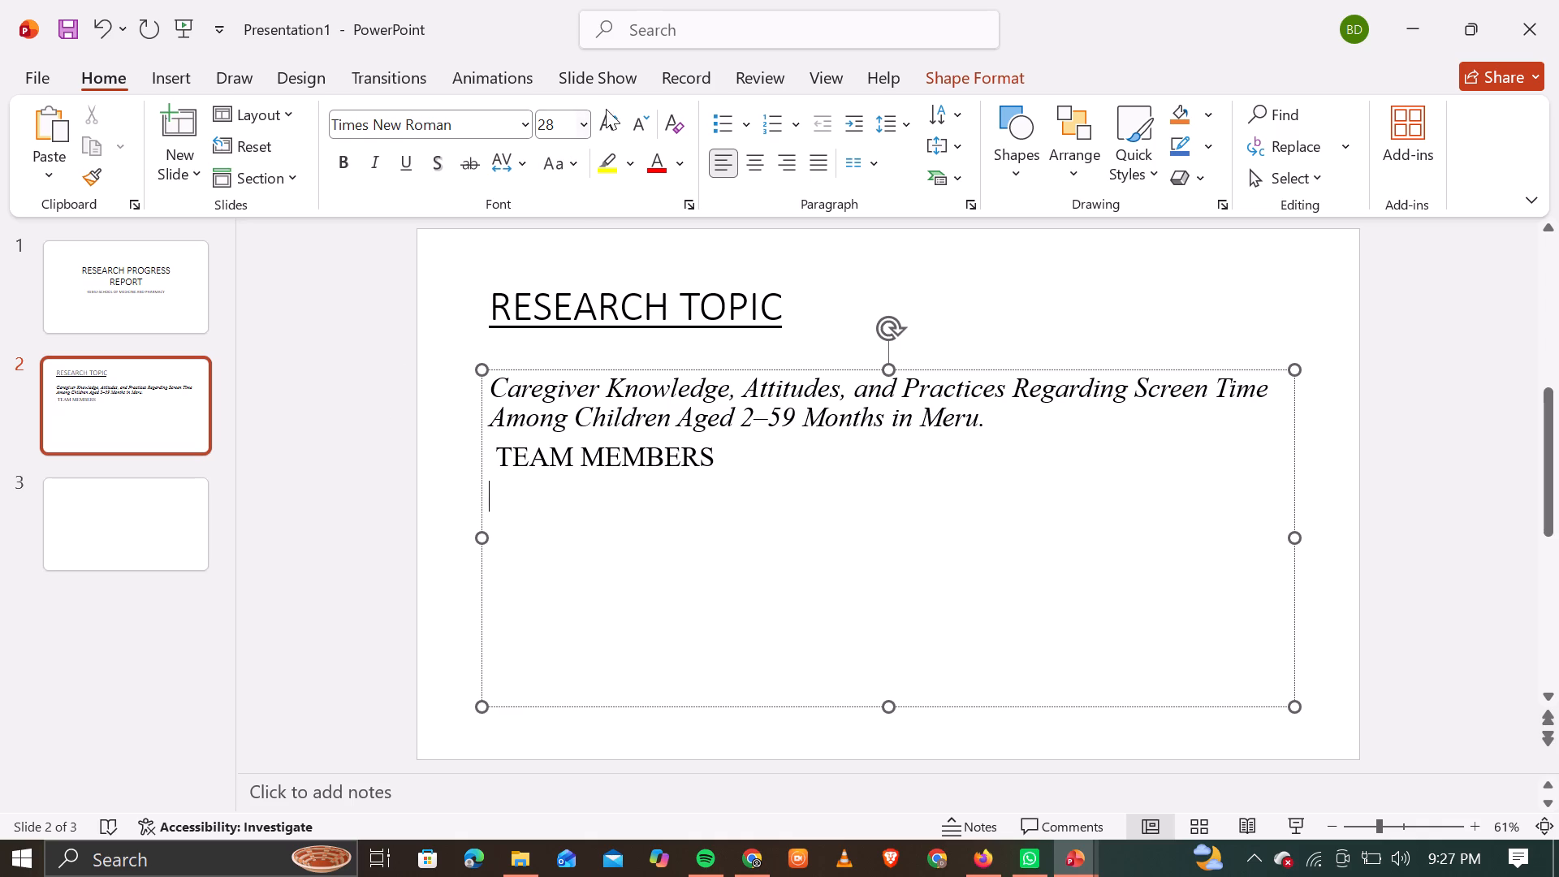
Start a 1., 2., 3. numbered list under TEAM MEMBERS and enter the first three research team members' names in capitals.
left_click(792, 121)
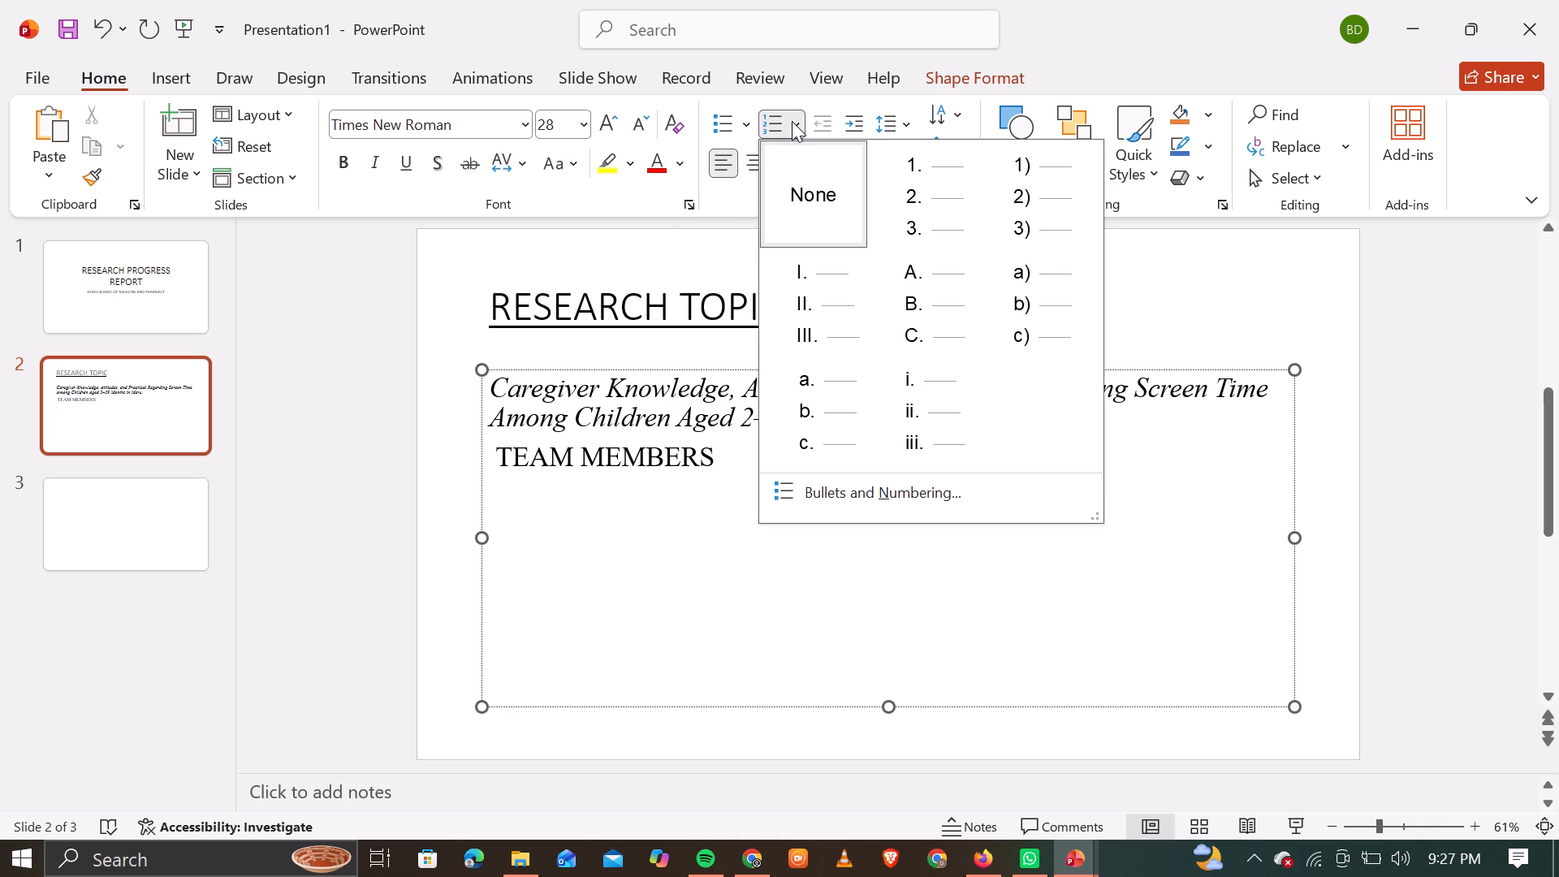
left_click(918, 189)
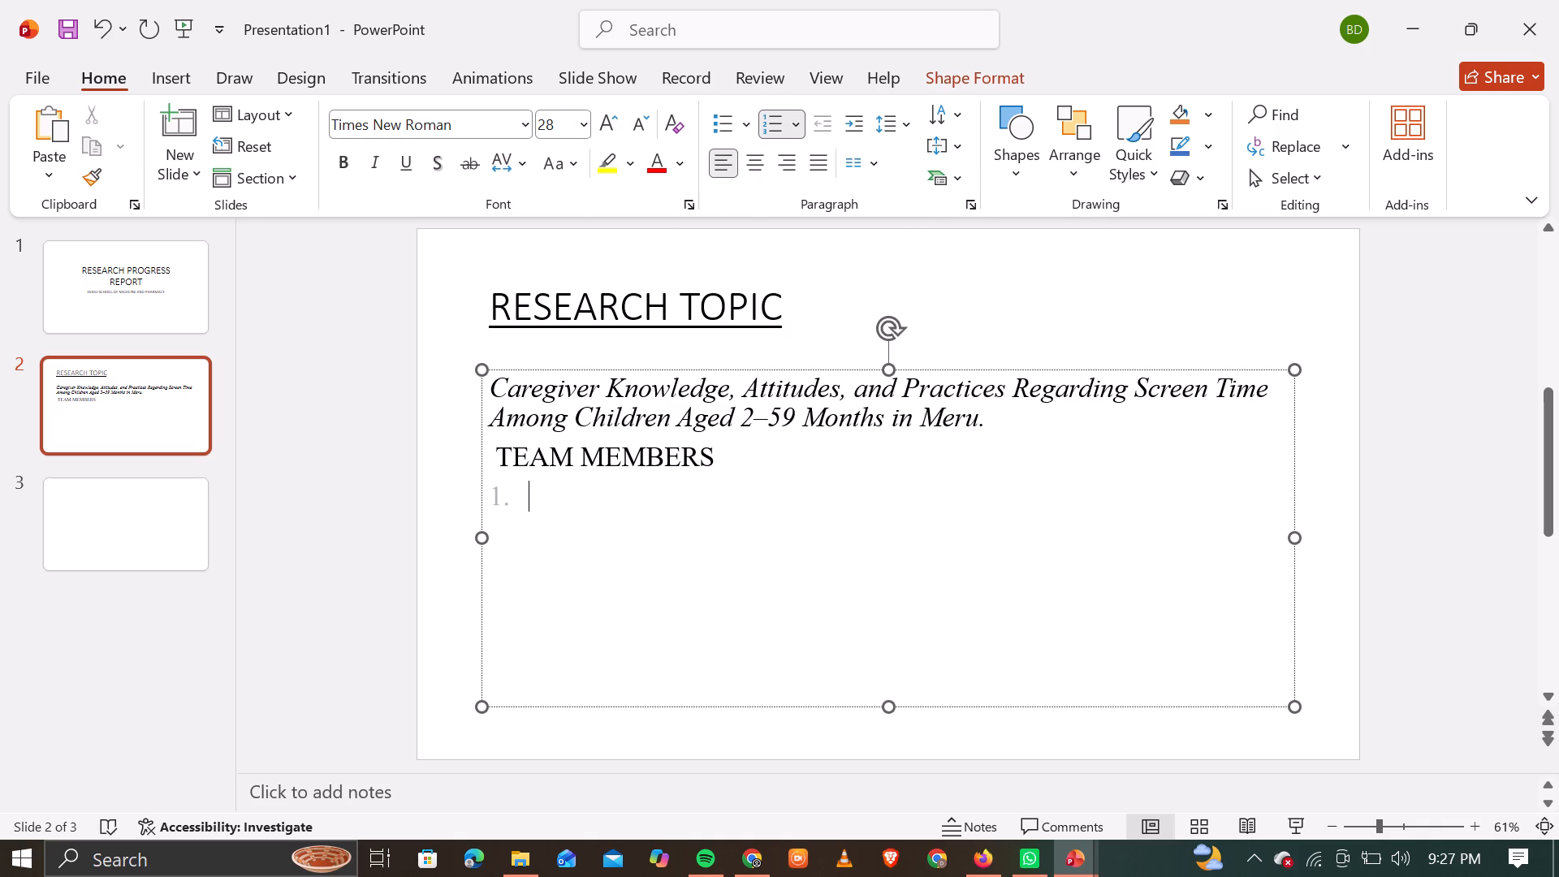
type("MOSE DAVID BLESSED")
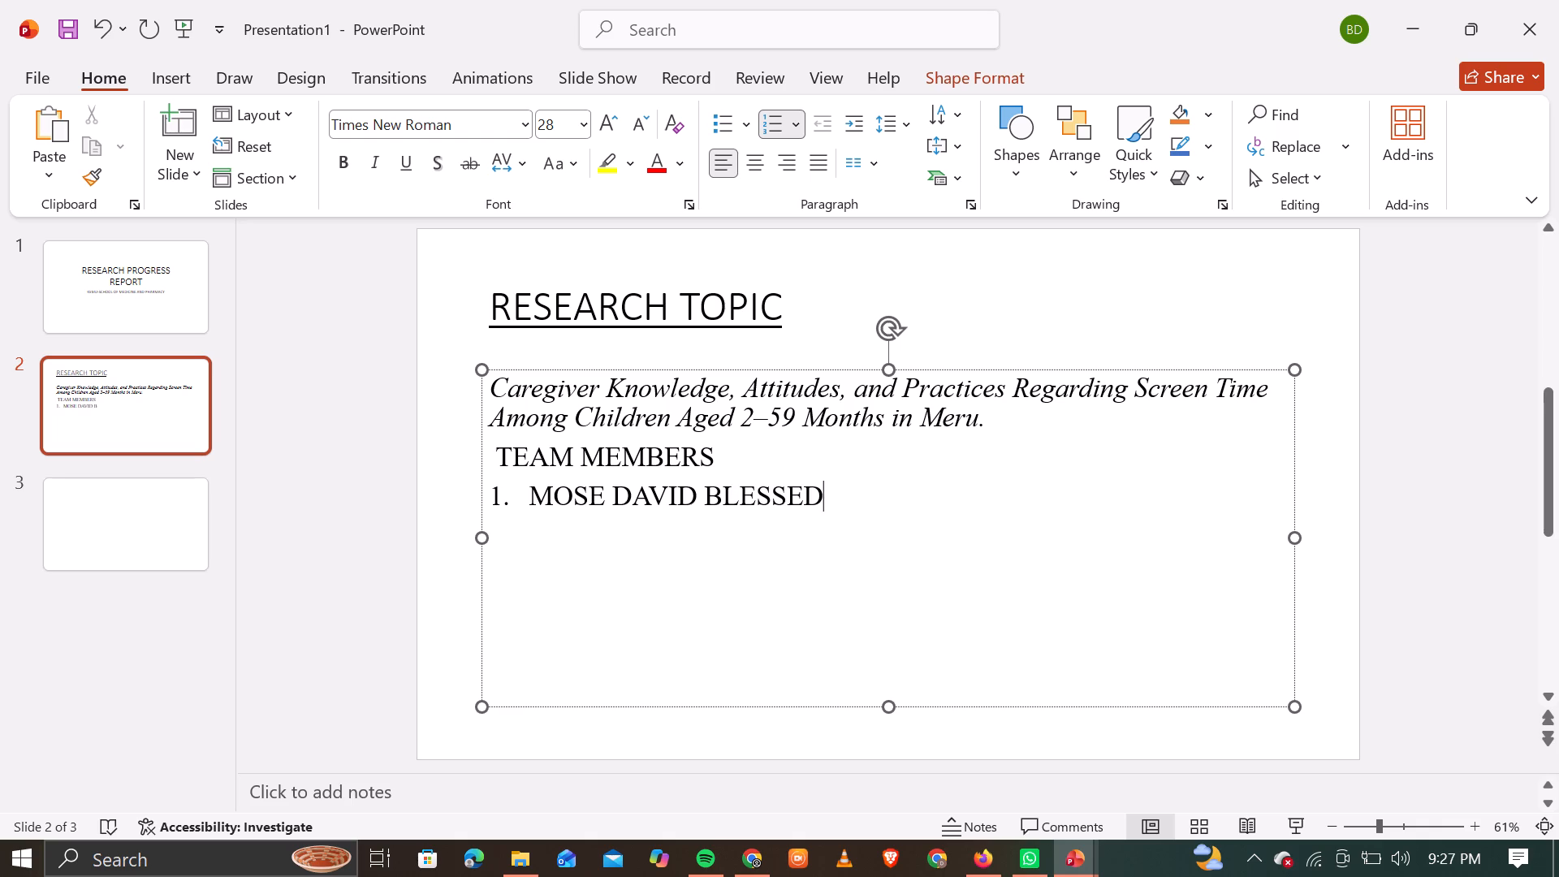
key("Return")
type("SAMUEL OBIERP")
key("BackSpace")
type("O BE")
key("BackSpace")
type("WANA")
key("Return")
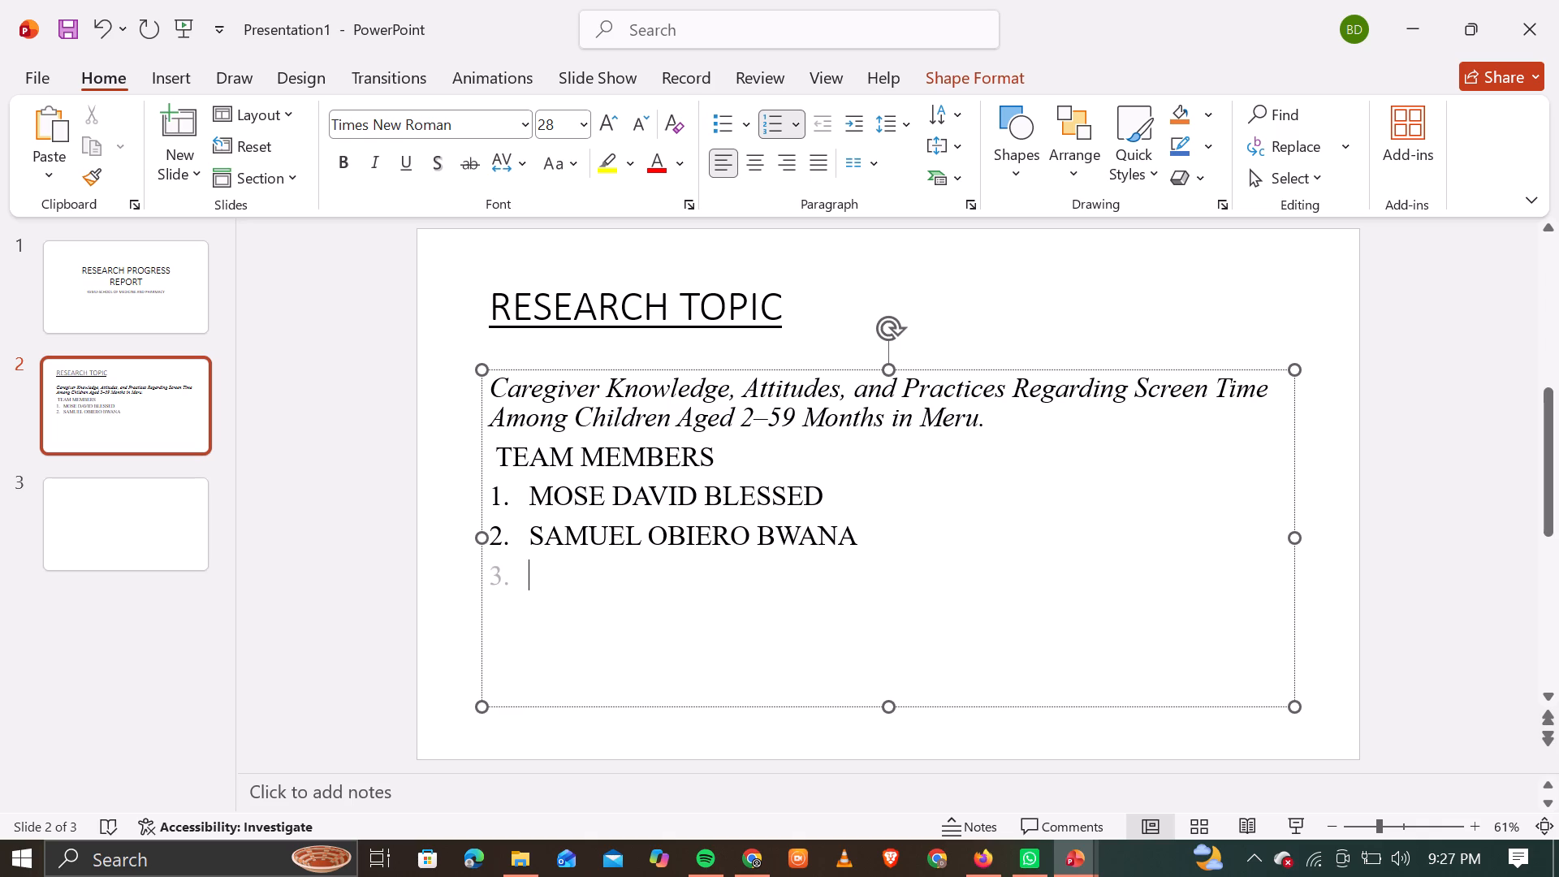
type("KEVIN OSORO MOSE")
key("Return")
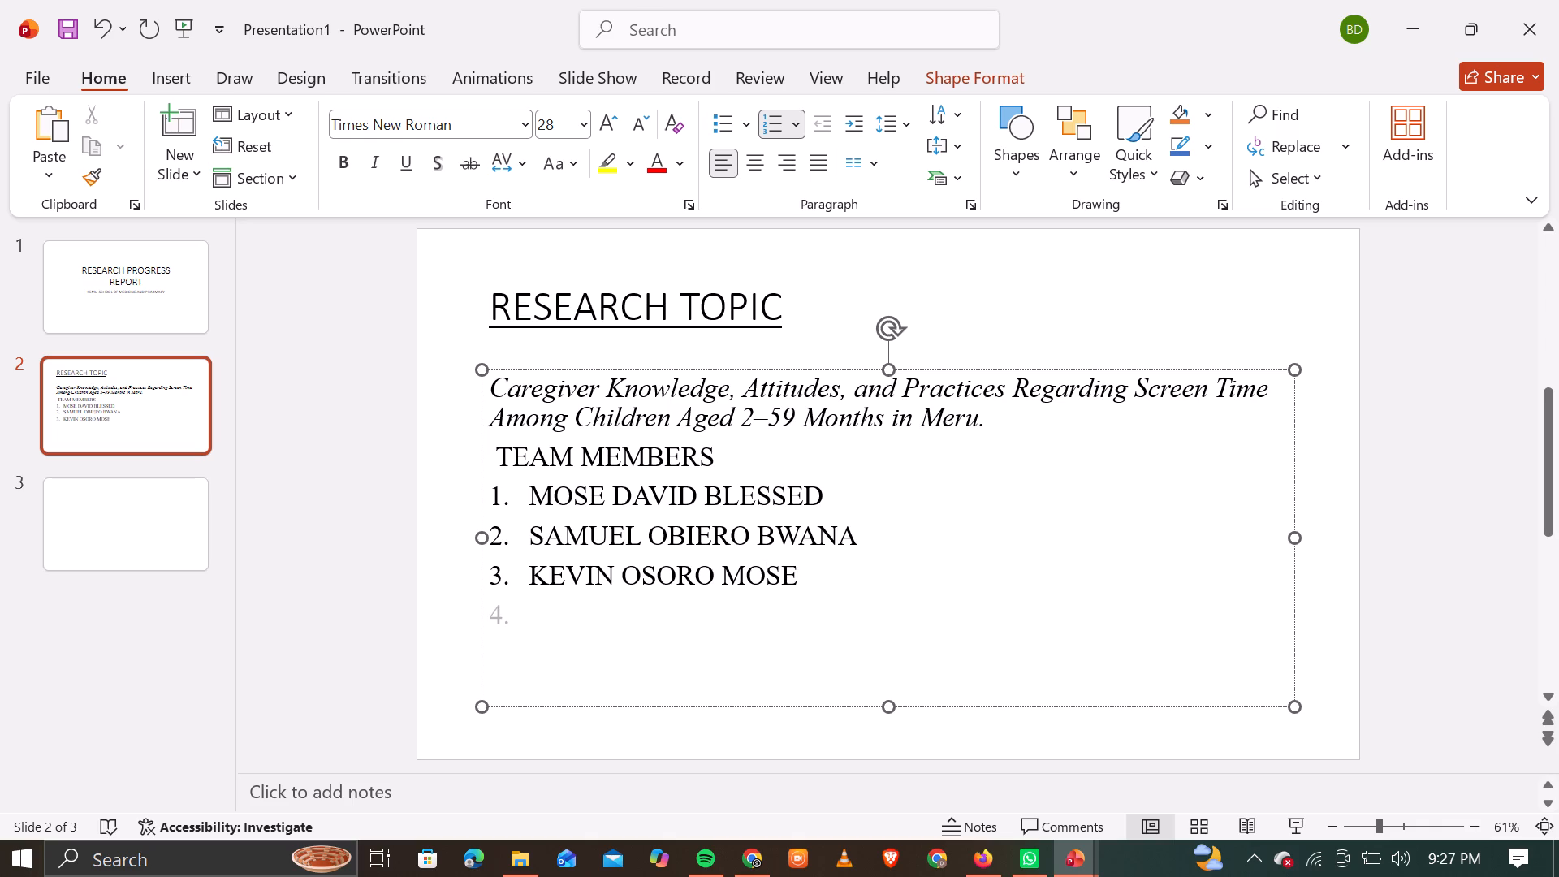
Enter the remaining two team members' names in capitals as items 4 and 5, and end the numbering on an empty line below.
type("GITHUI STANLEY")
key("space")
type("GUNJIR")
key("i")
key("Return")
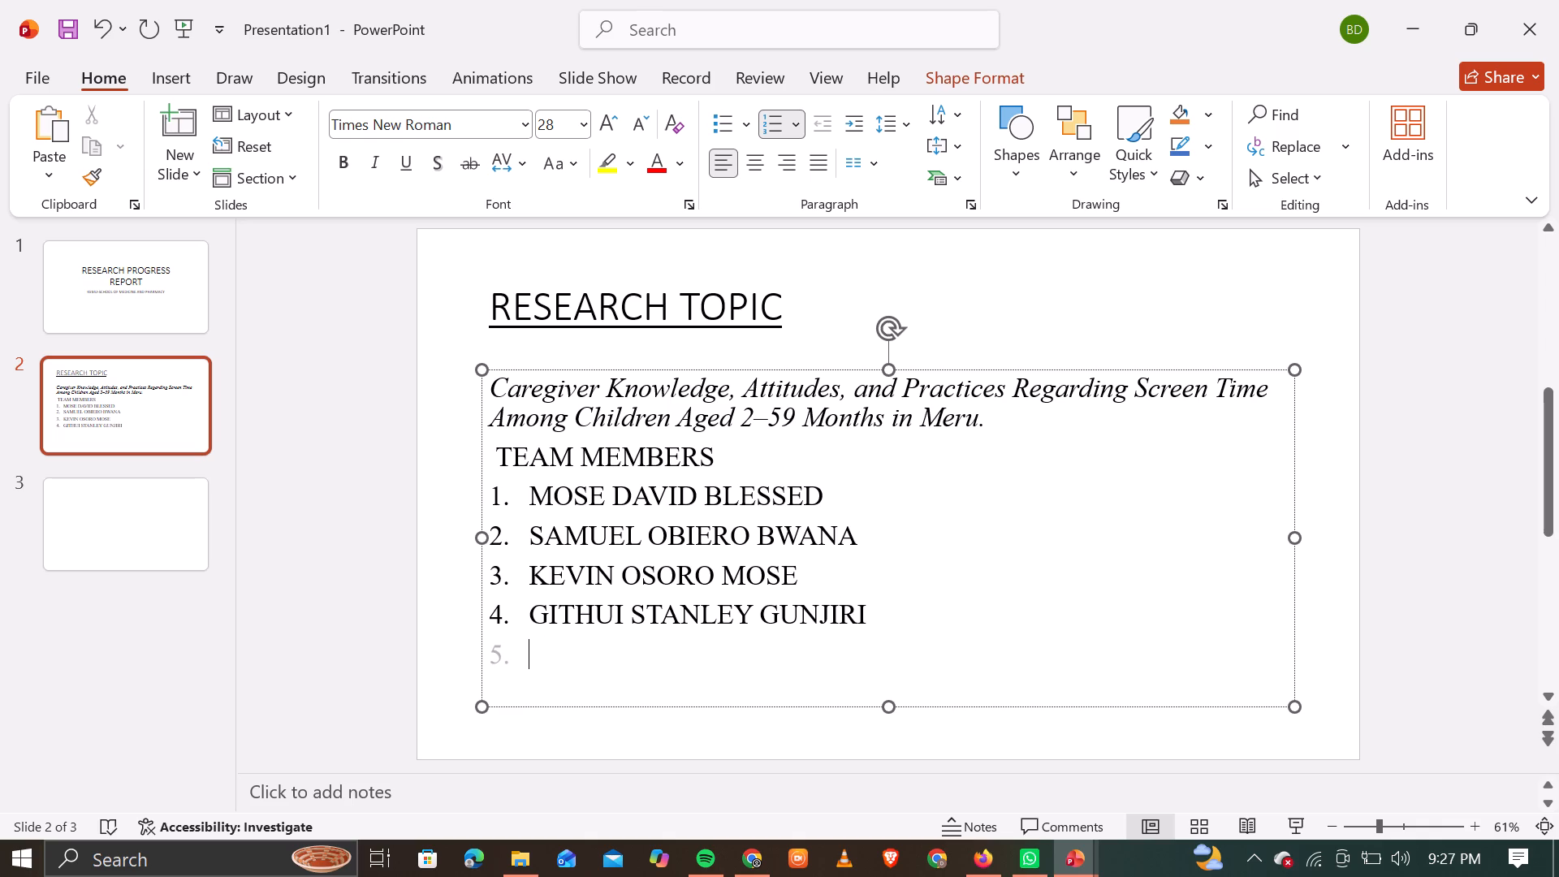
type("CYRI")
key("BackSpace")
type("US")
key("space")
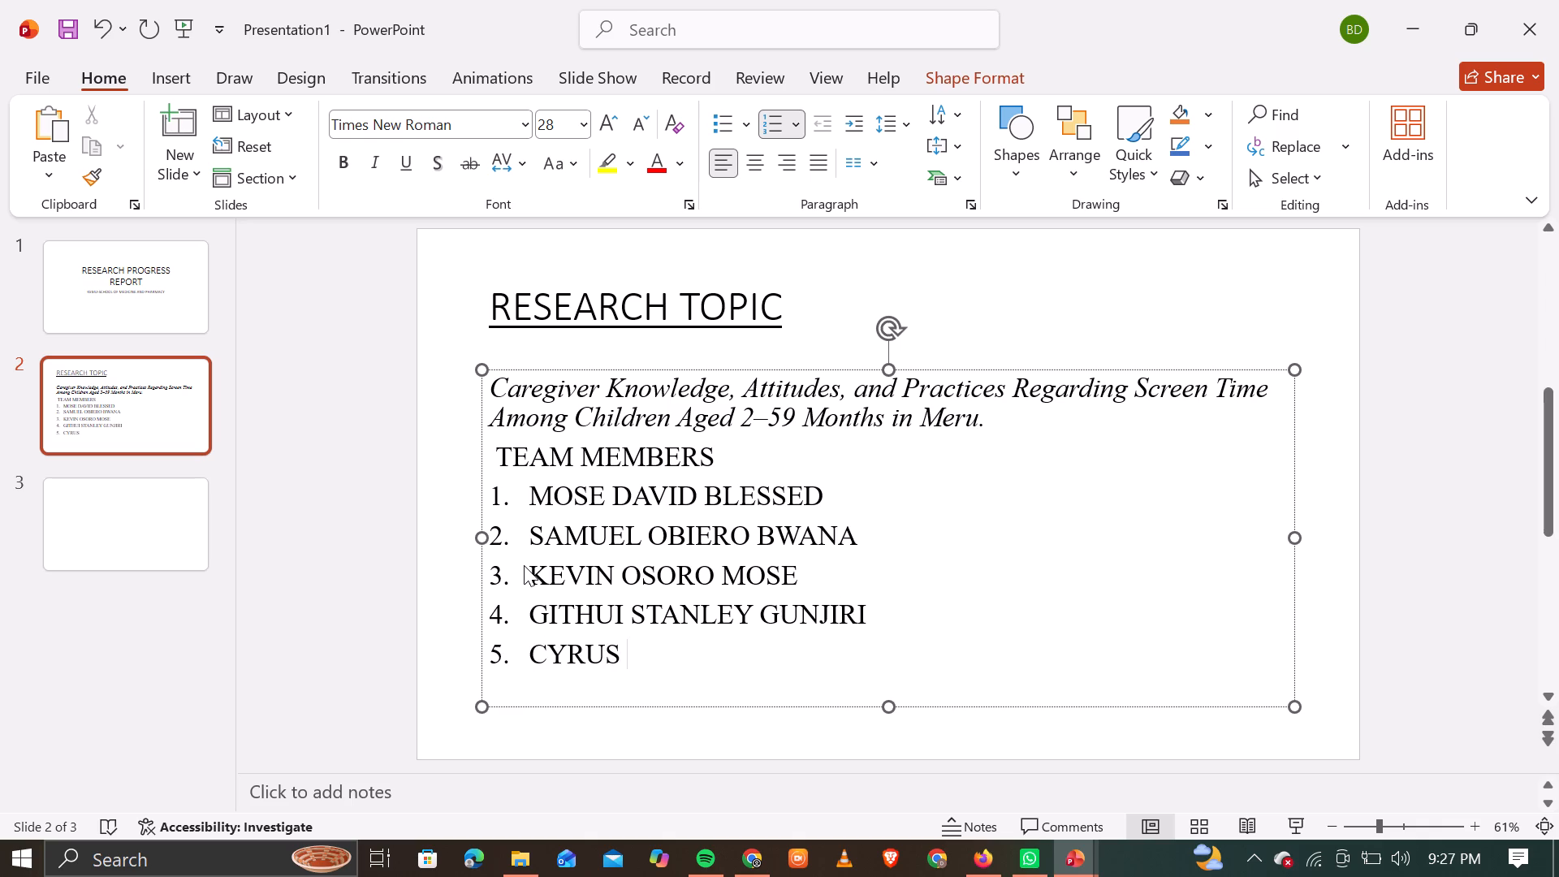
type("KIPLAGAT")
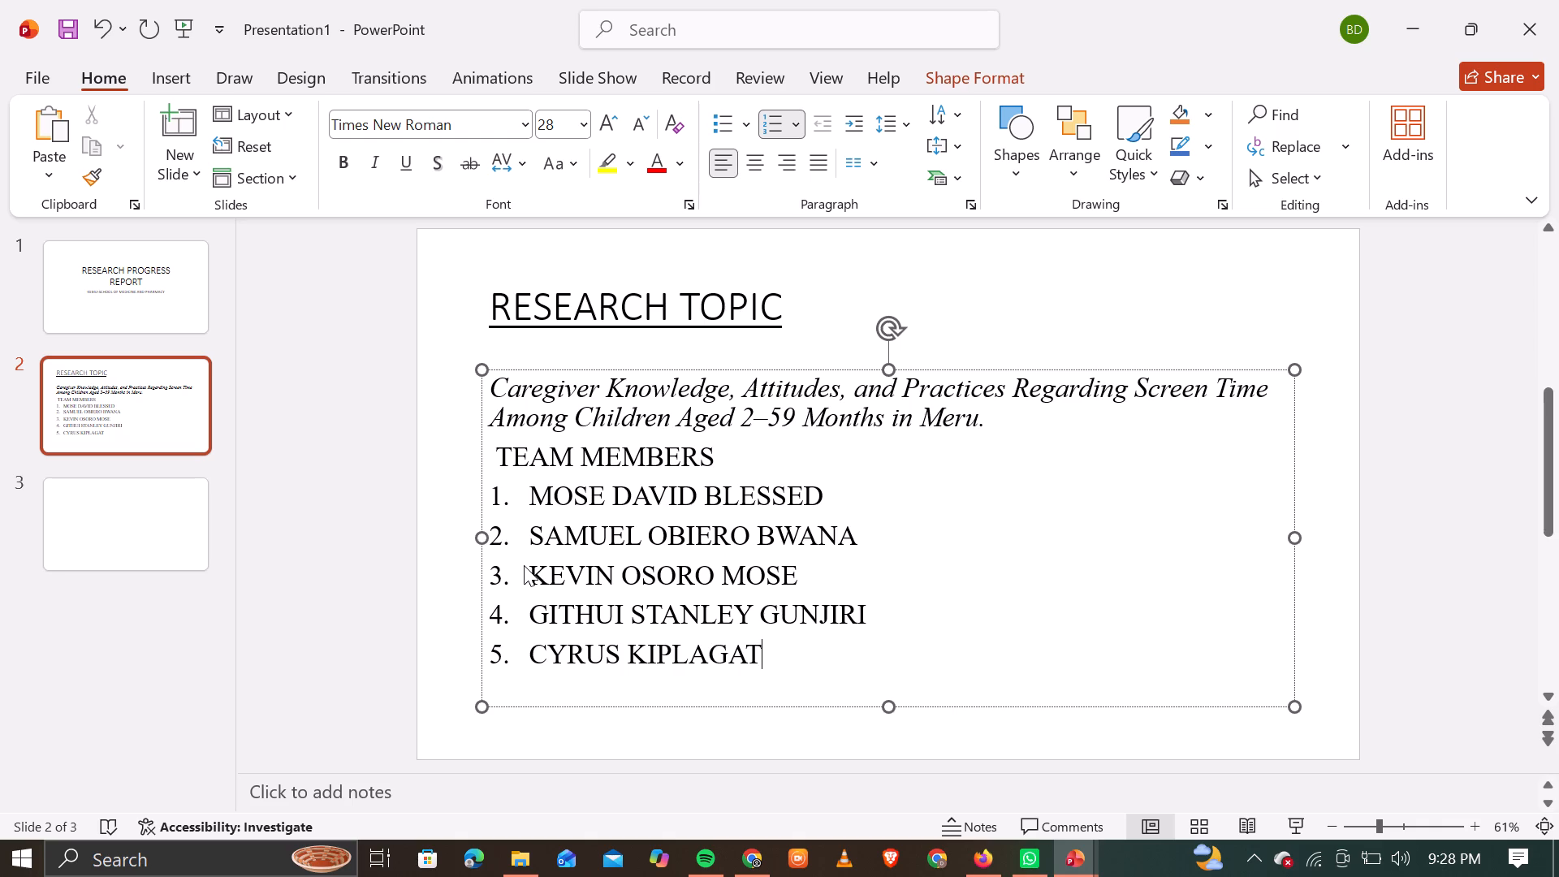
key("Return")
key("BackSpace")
Make the TEAM MEMBERS heading on slide 2 bold and underlined.
left_click(605, 462)
left_click_drag(496, 451, 692, 460)
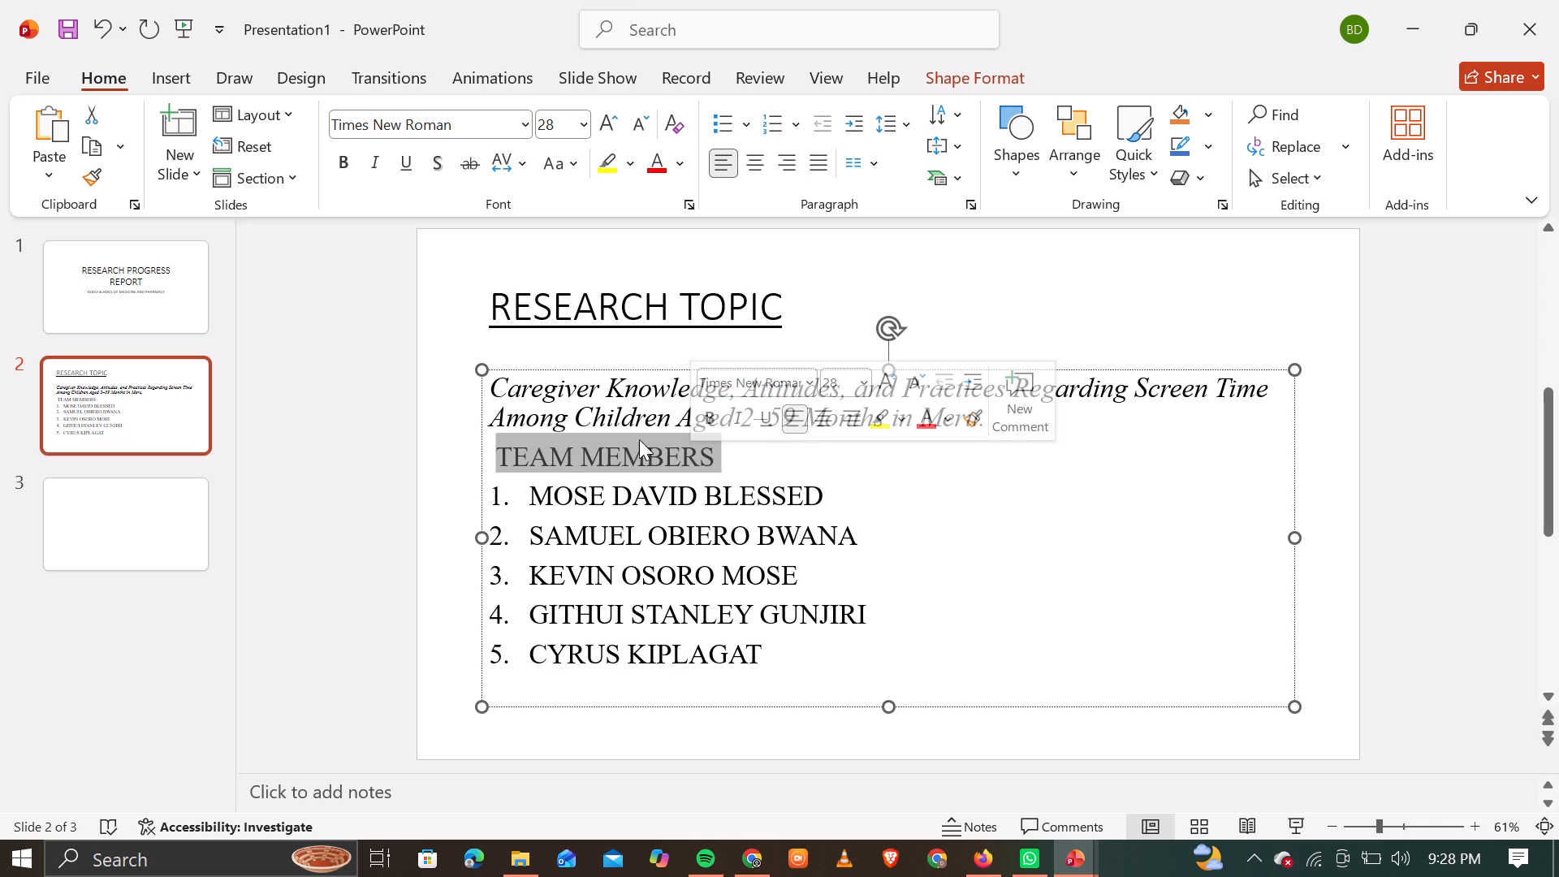
left_click(345, 167)
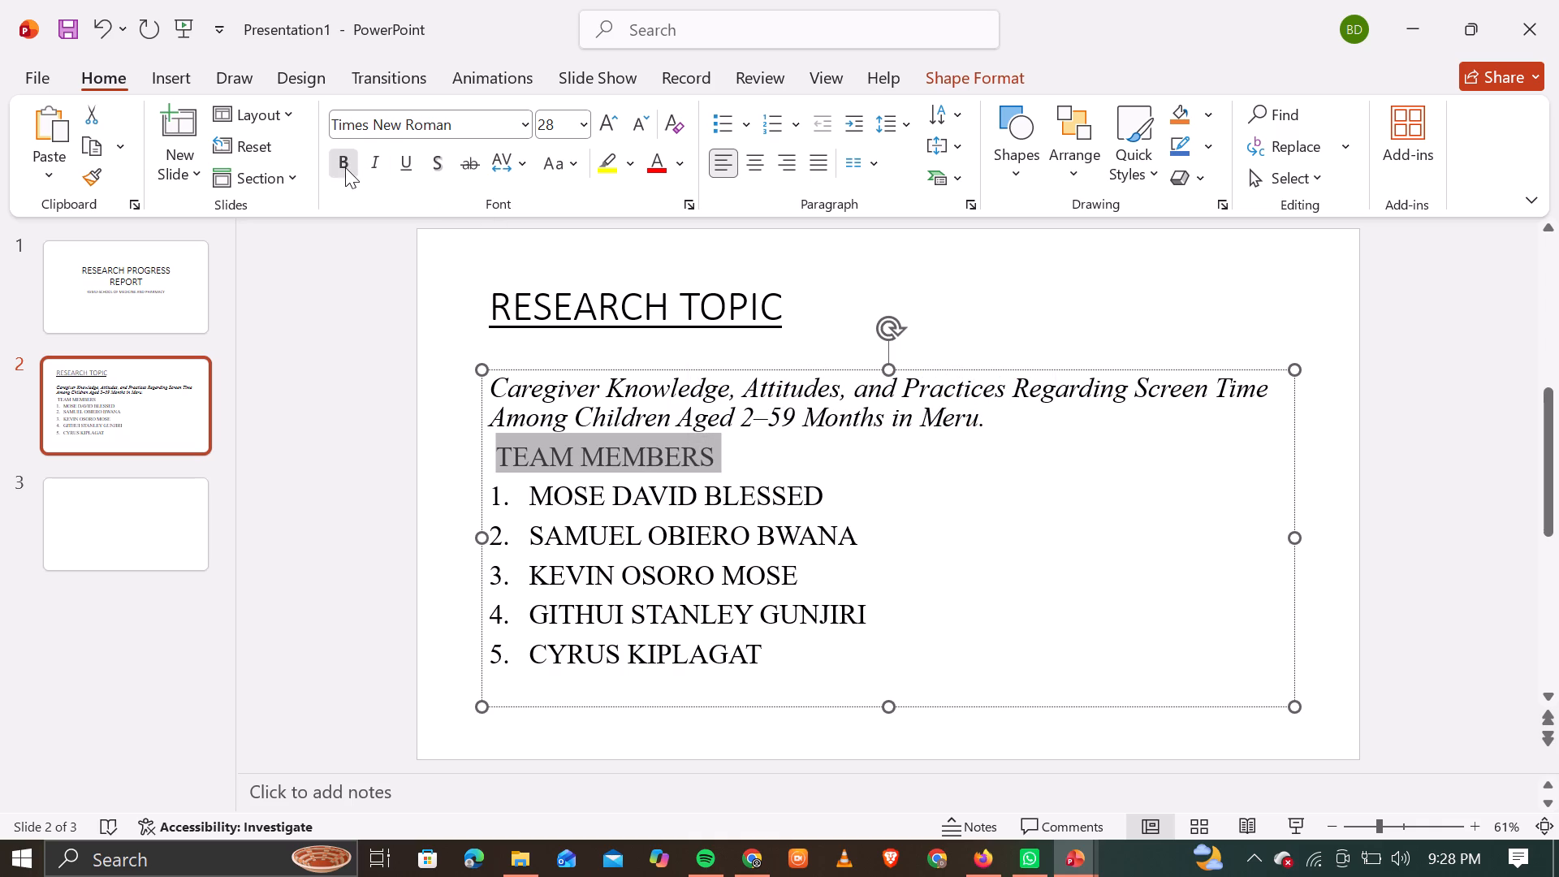
left_click(404, 166)
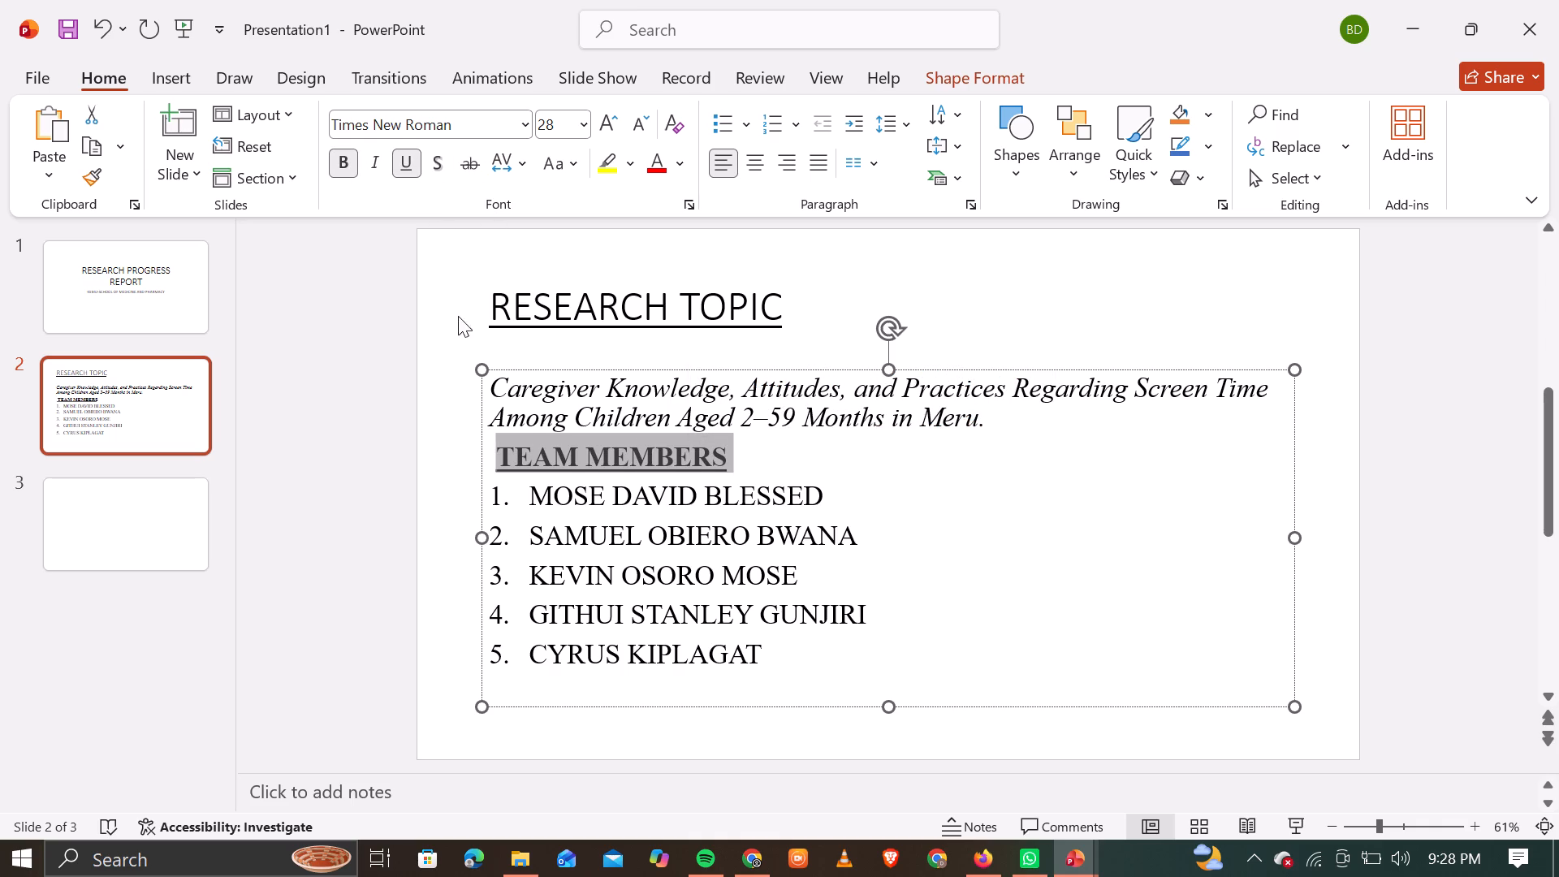
Make the RESEARCH TOPIC title on slide 2 bold.
left_click(512, 305)
left_click_drag(492, 310, 805, 346)
left_click(354, 158)
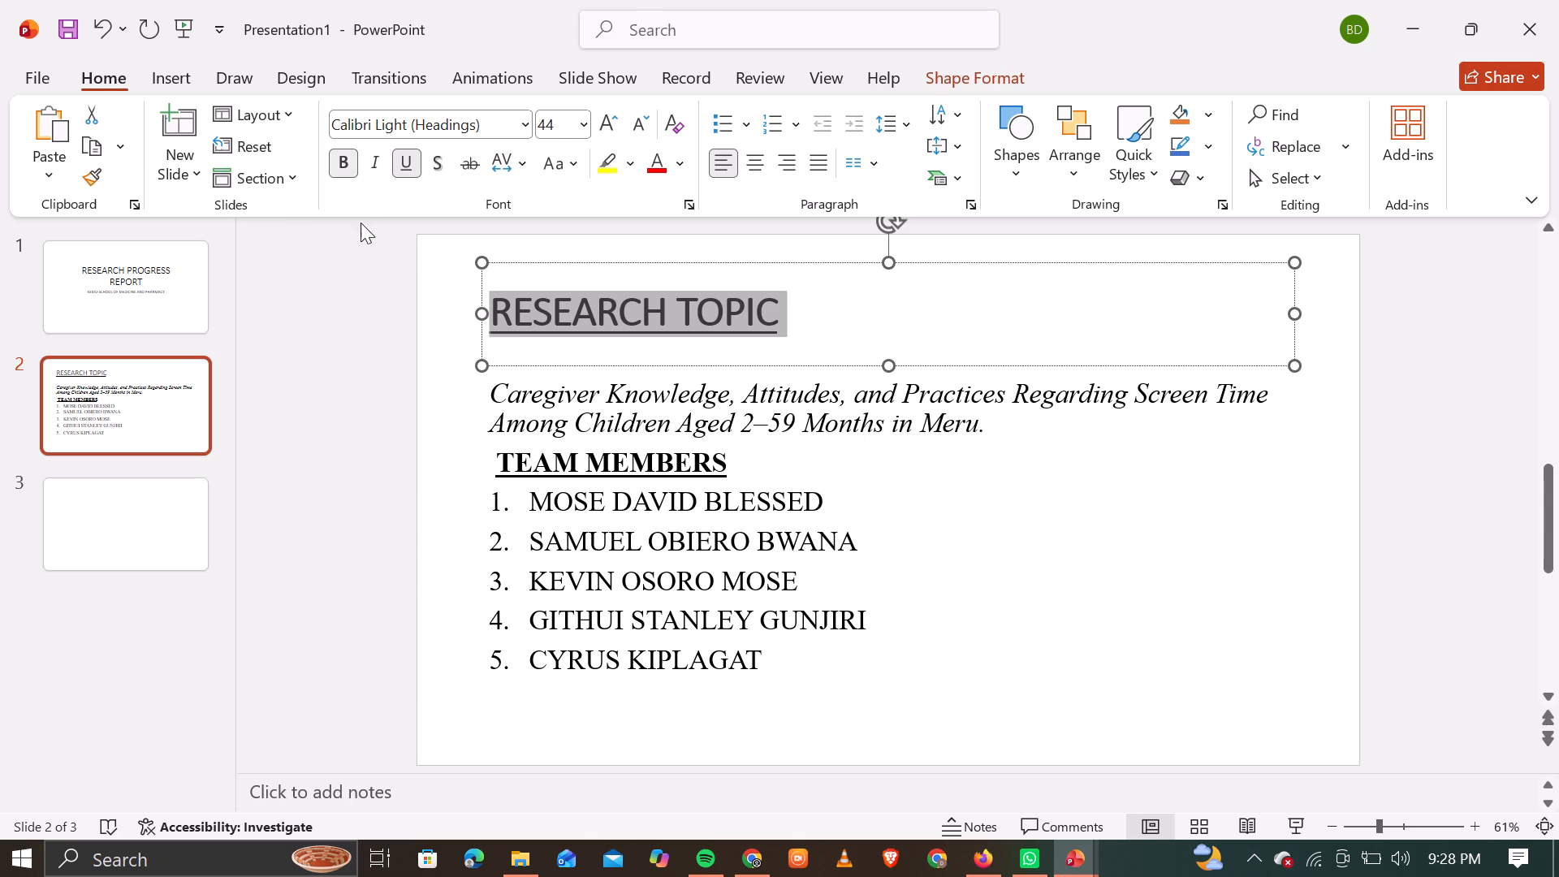
left_click(361, 244)
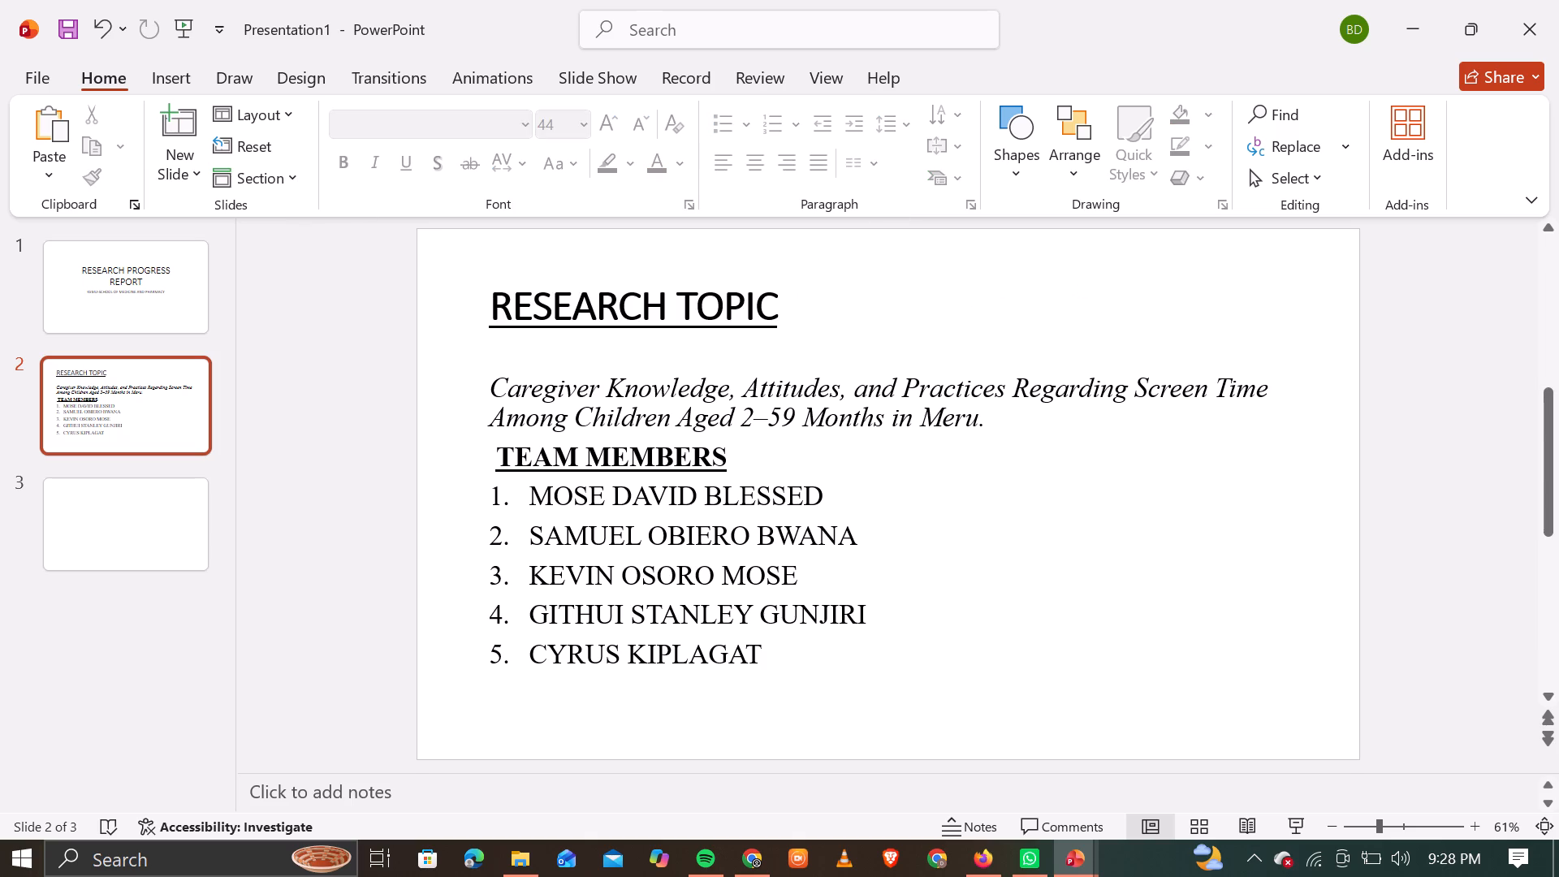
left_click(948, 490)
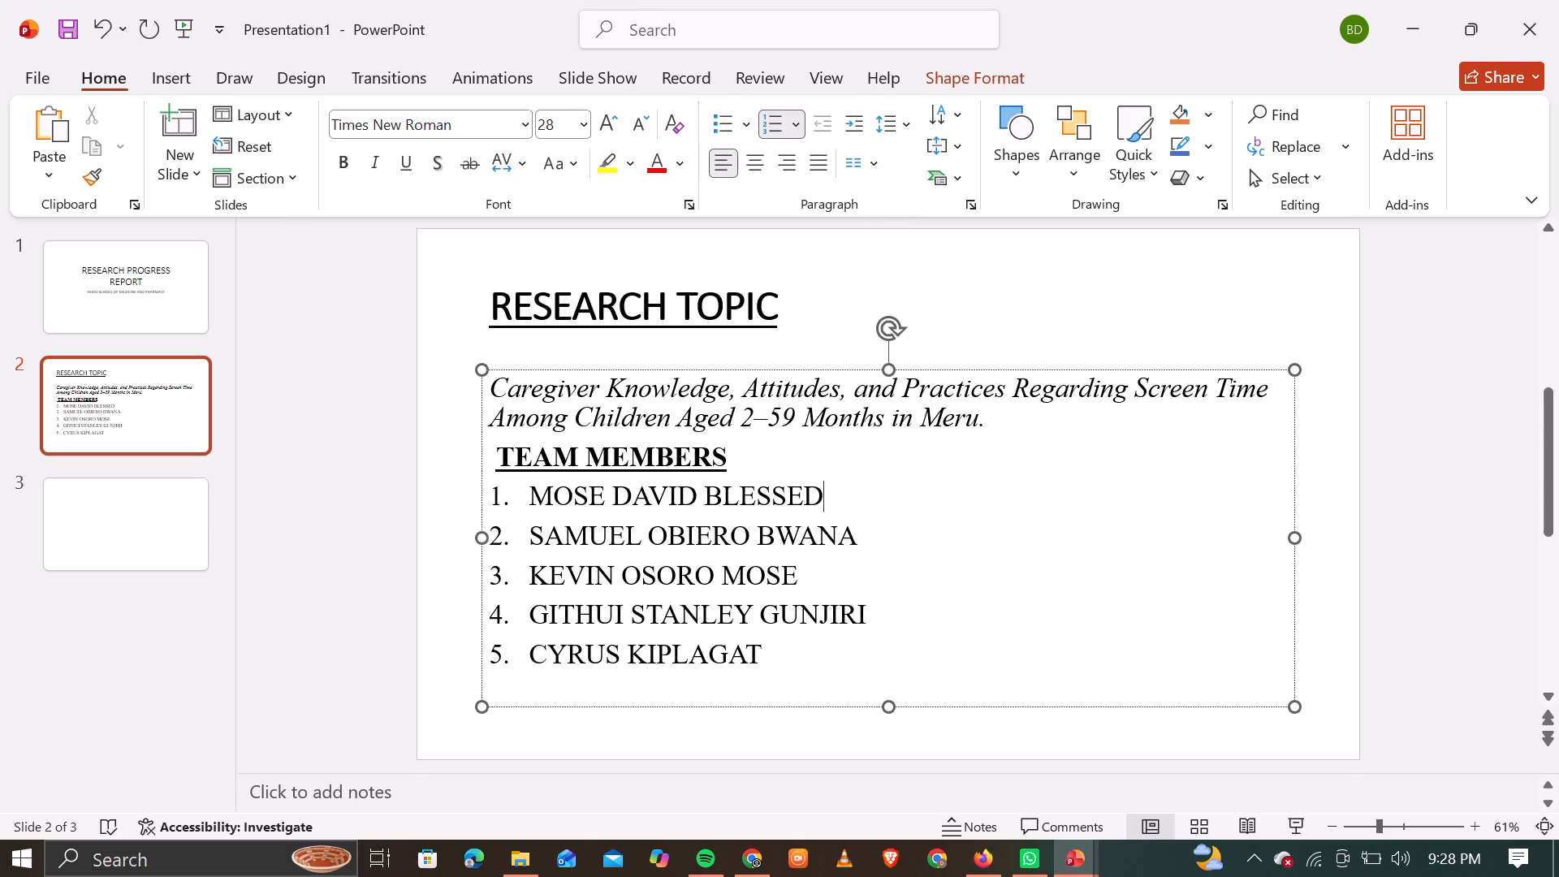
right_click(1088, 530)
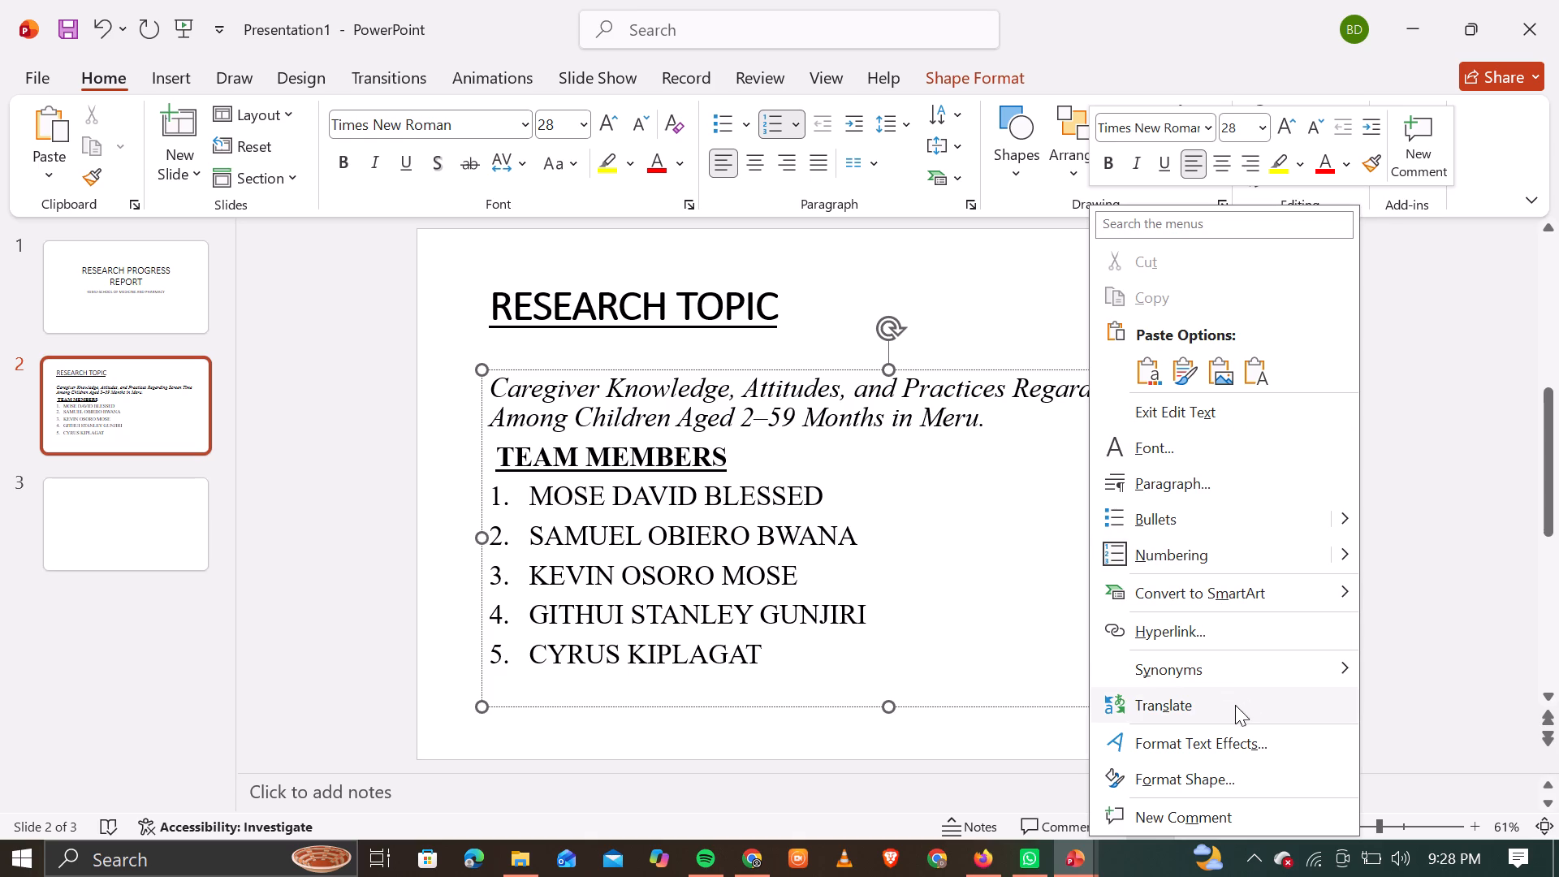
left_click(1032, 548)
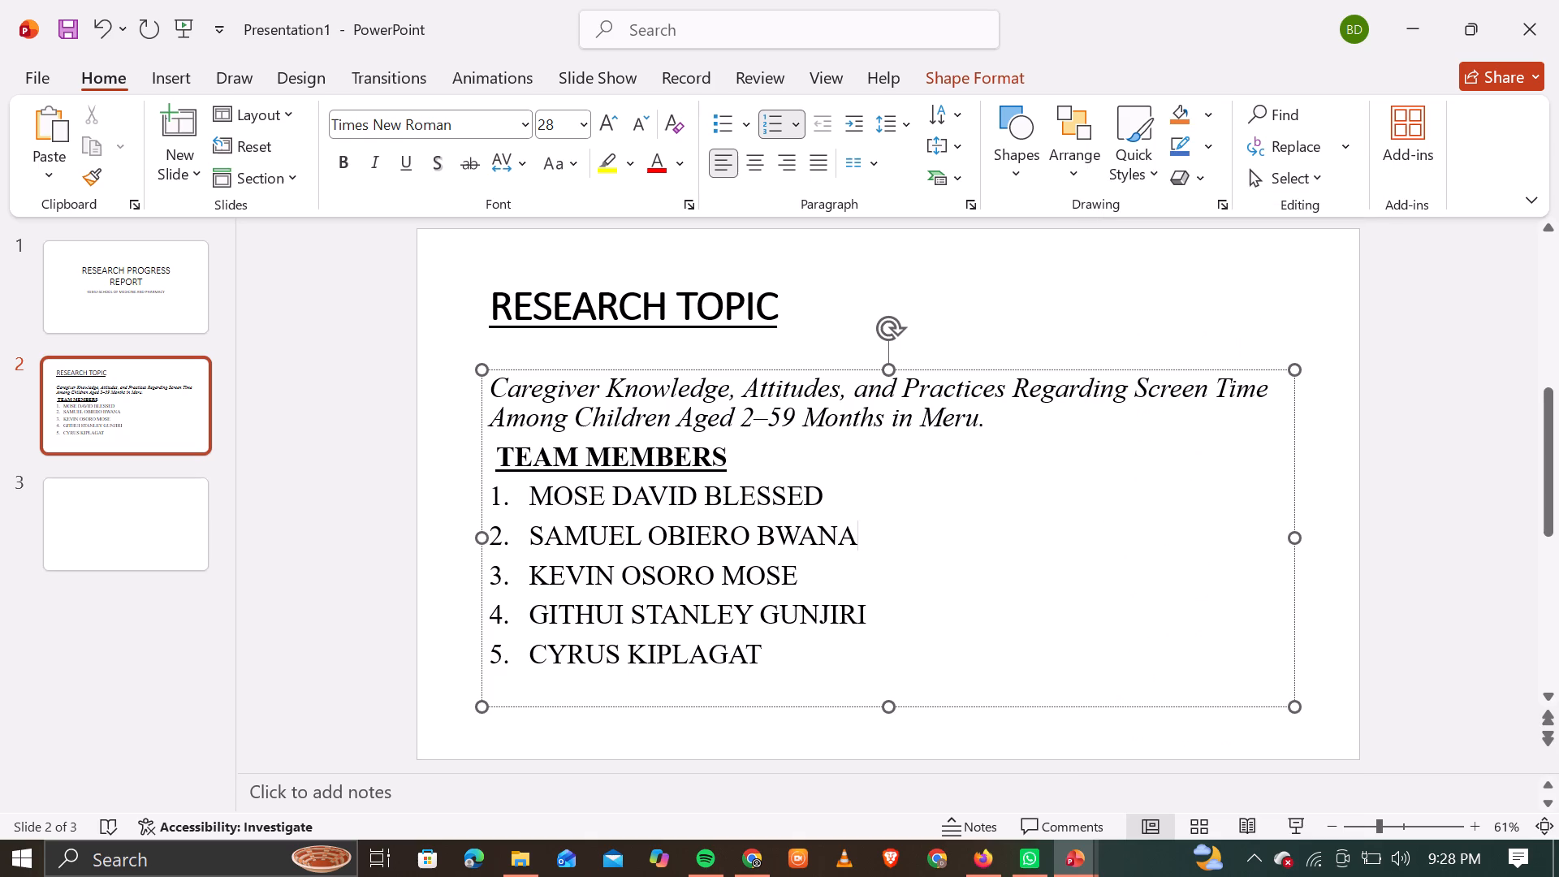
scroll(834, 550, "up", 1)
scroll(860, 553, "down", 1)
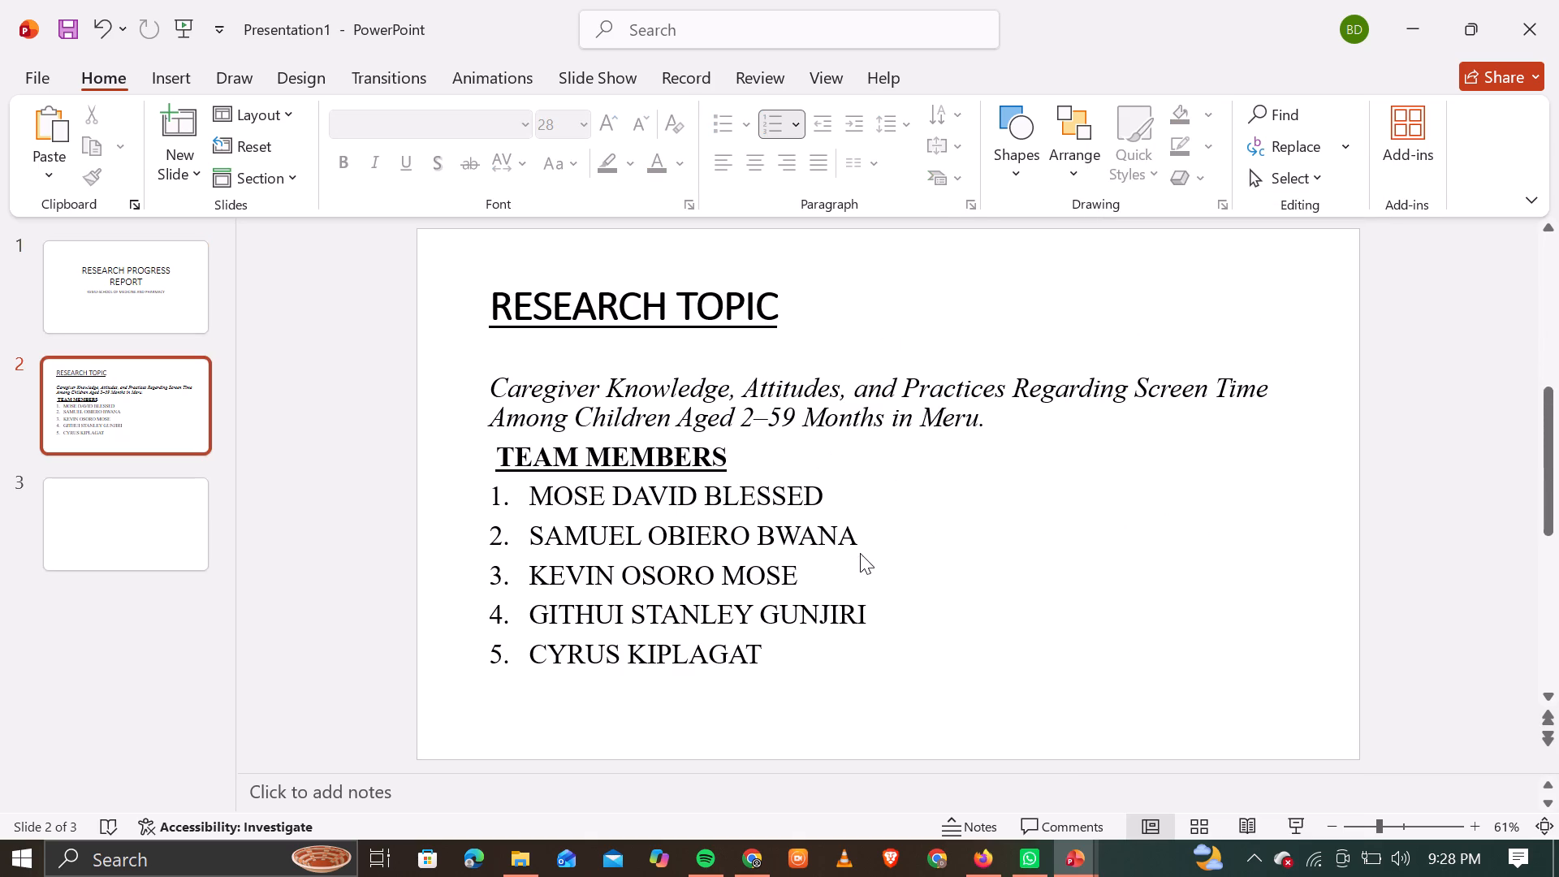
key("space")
Add an unnumbered bold line reading "SUPERVISOR" below the fifth team member on slide 2.
left_click(774, 660)
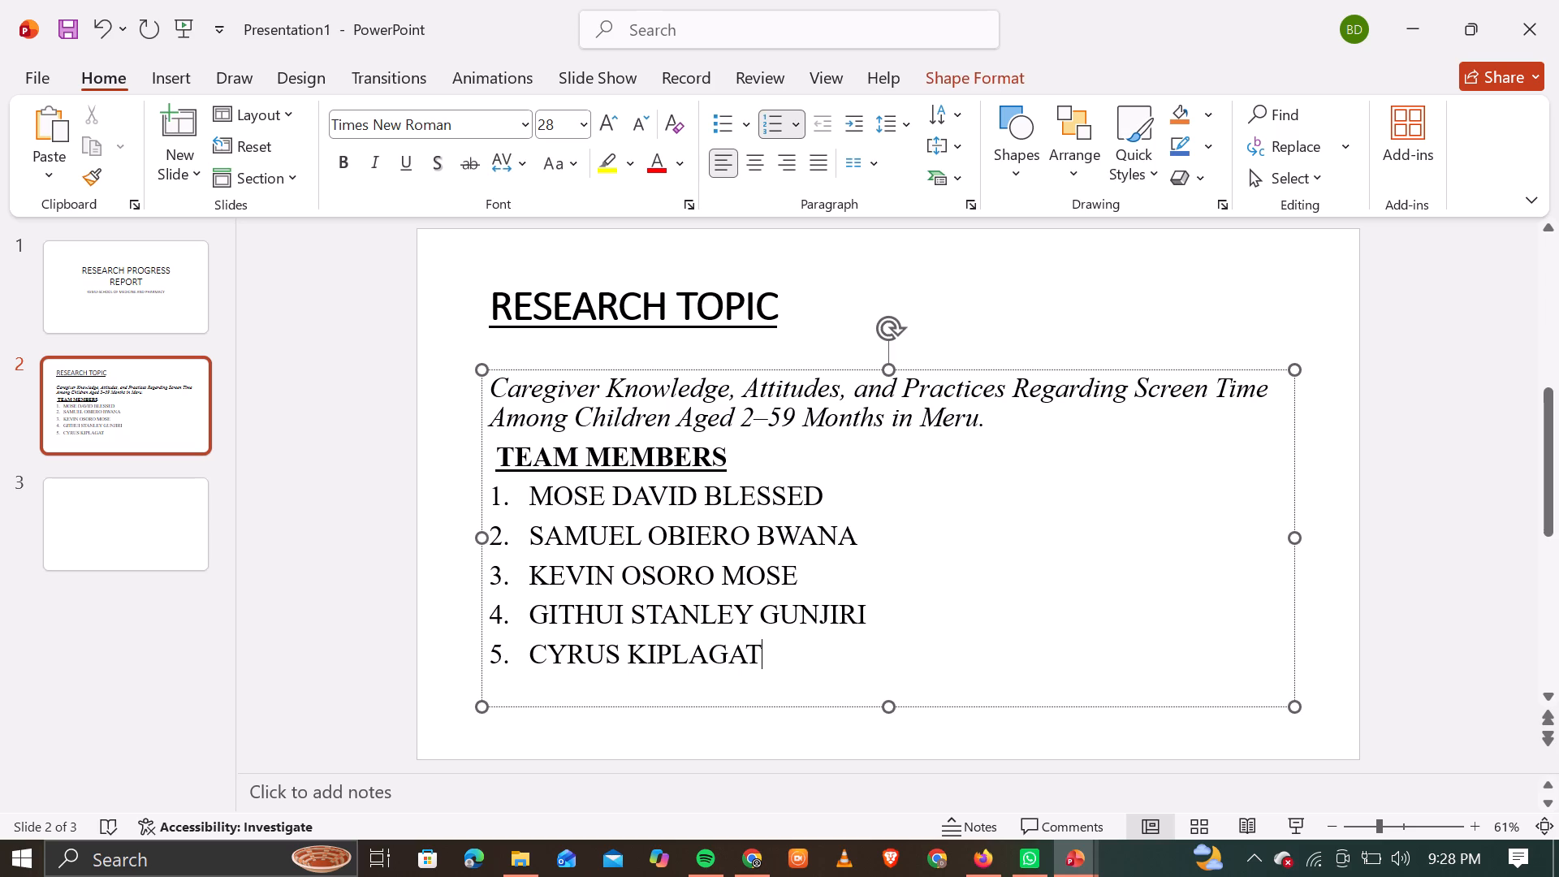
key("Return")
key("BackSpace")
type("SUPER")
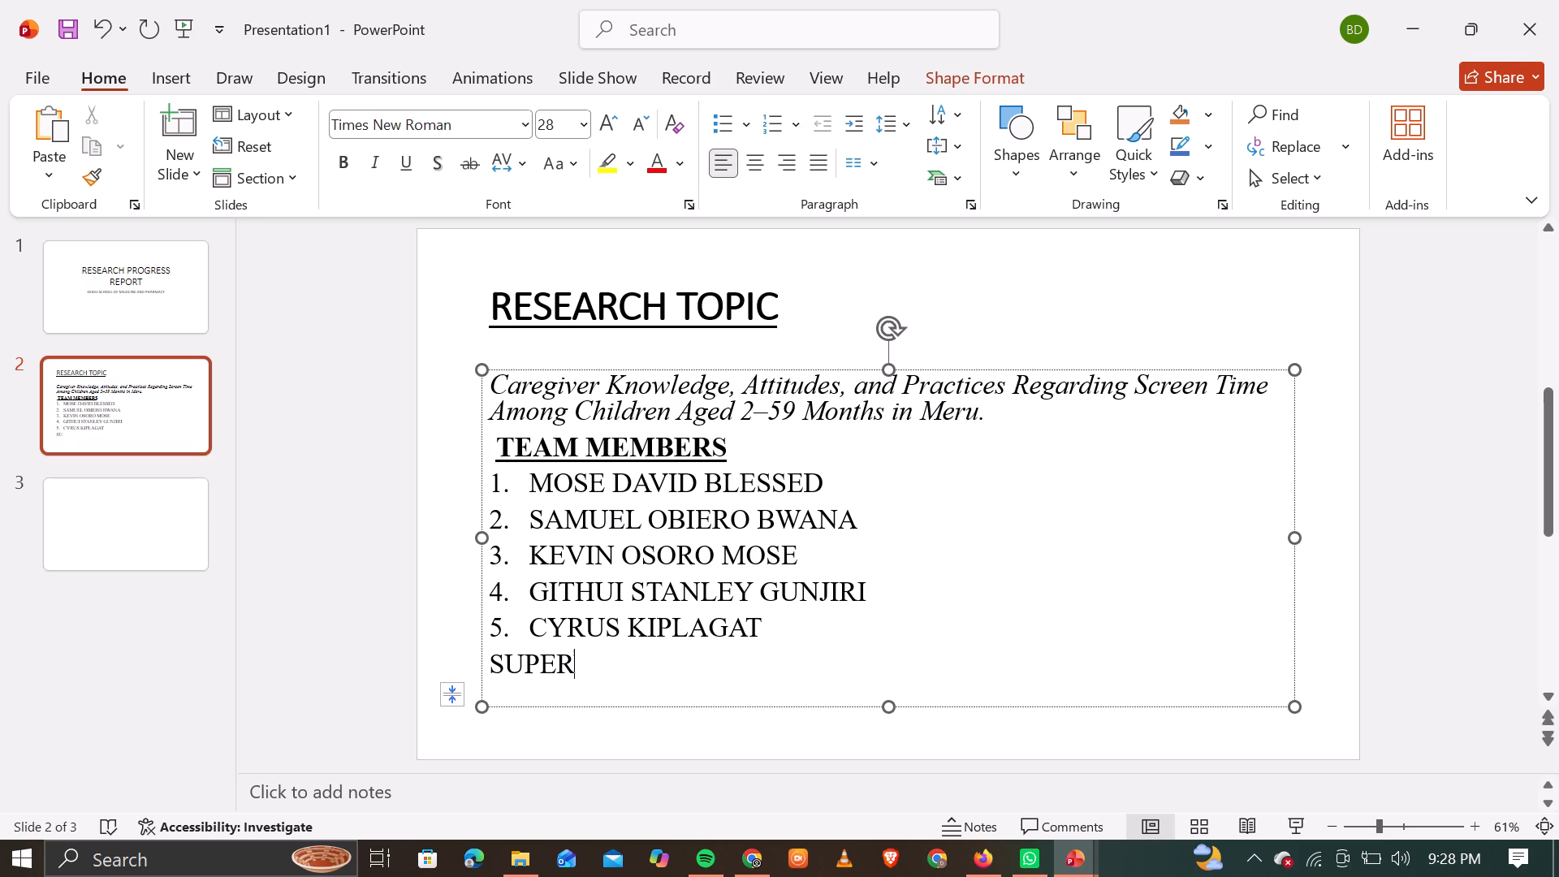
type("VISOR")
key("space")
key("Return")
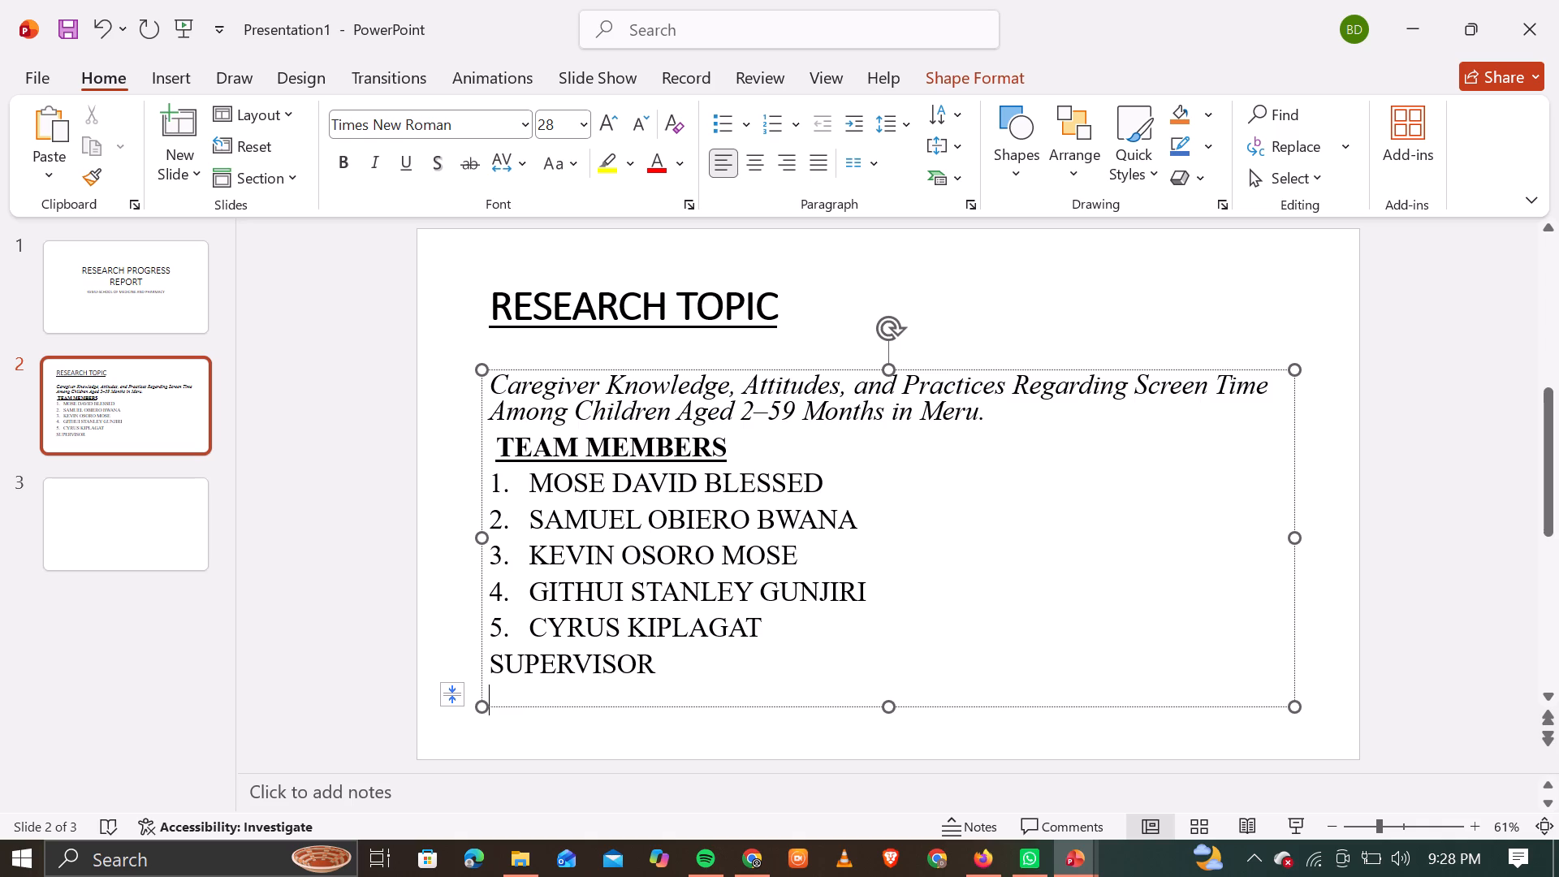
left_click_drag(492, 662, 610, 662)
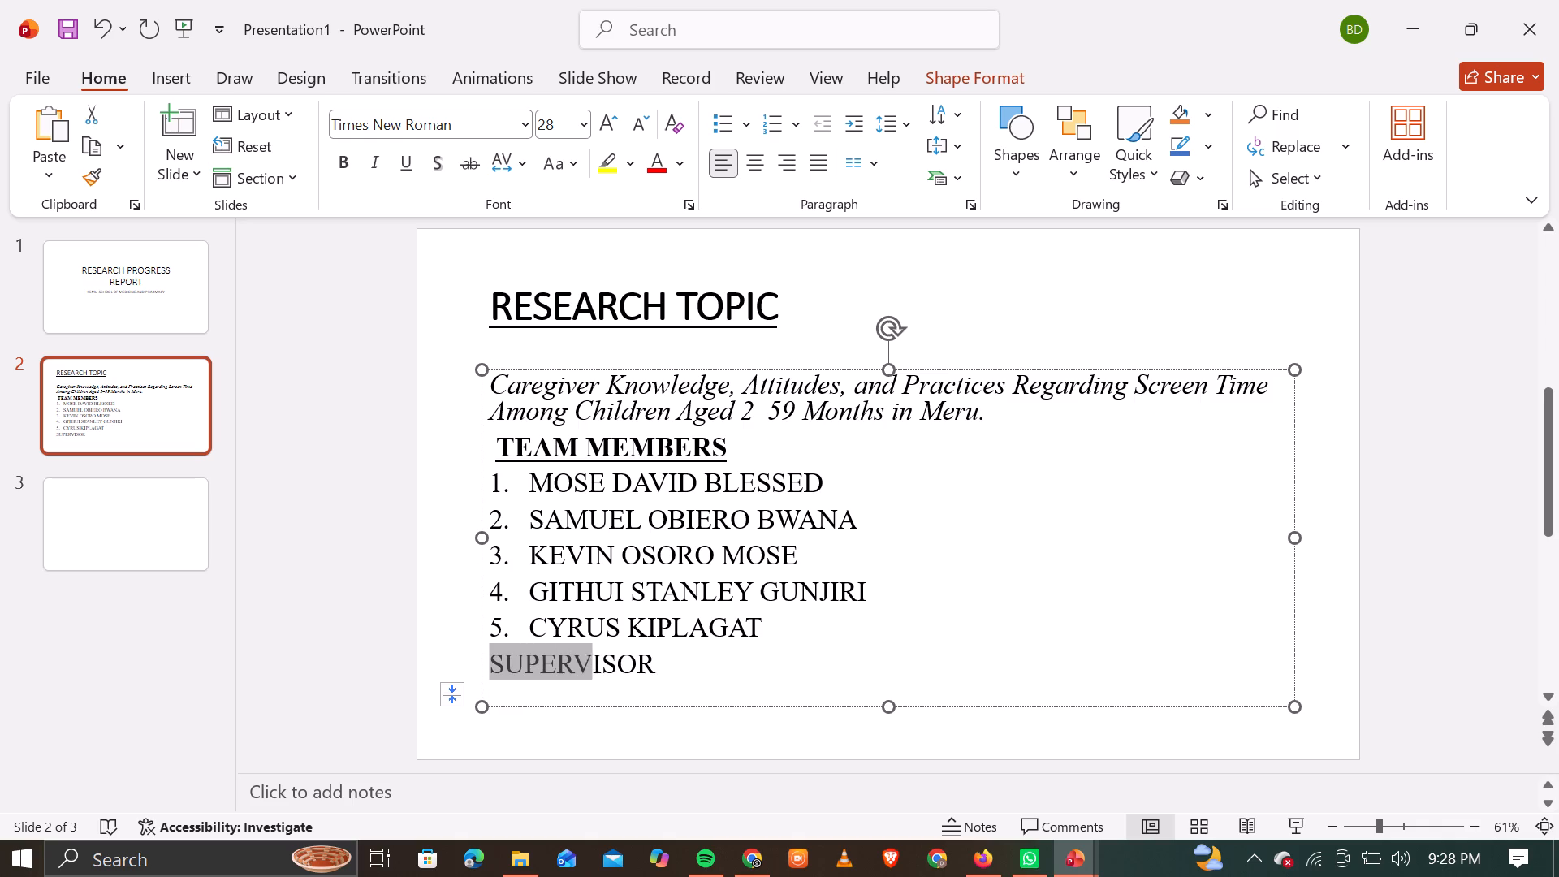
left_click_drag(610, 662, 664, 665)
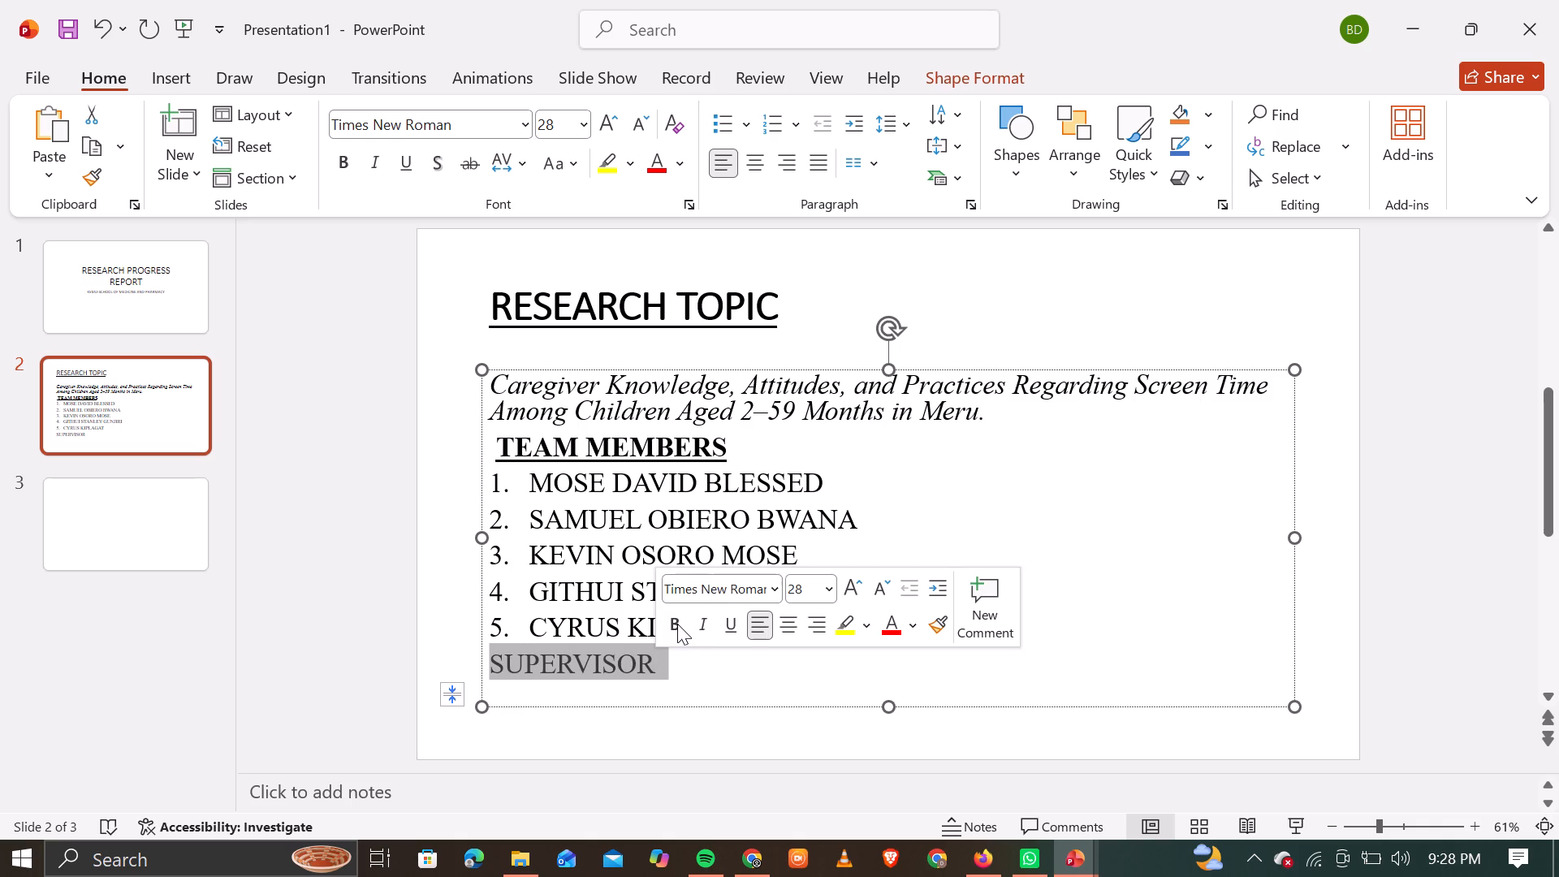
left_click(677, 624)
left_click(688, 685)
Enter the research supervisor's name in capitals, preceded by "DR.", on a line directly below the SUPERVISOR heading.
left_click(673, 665)
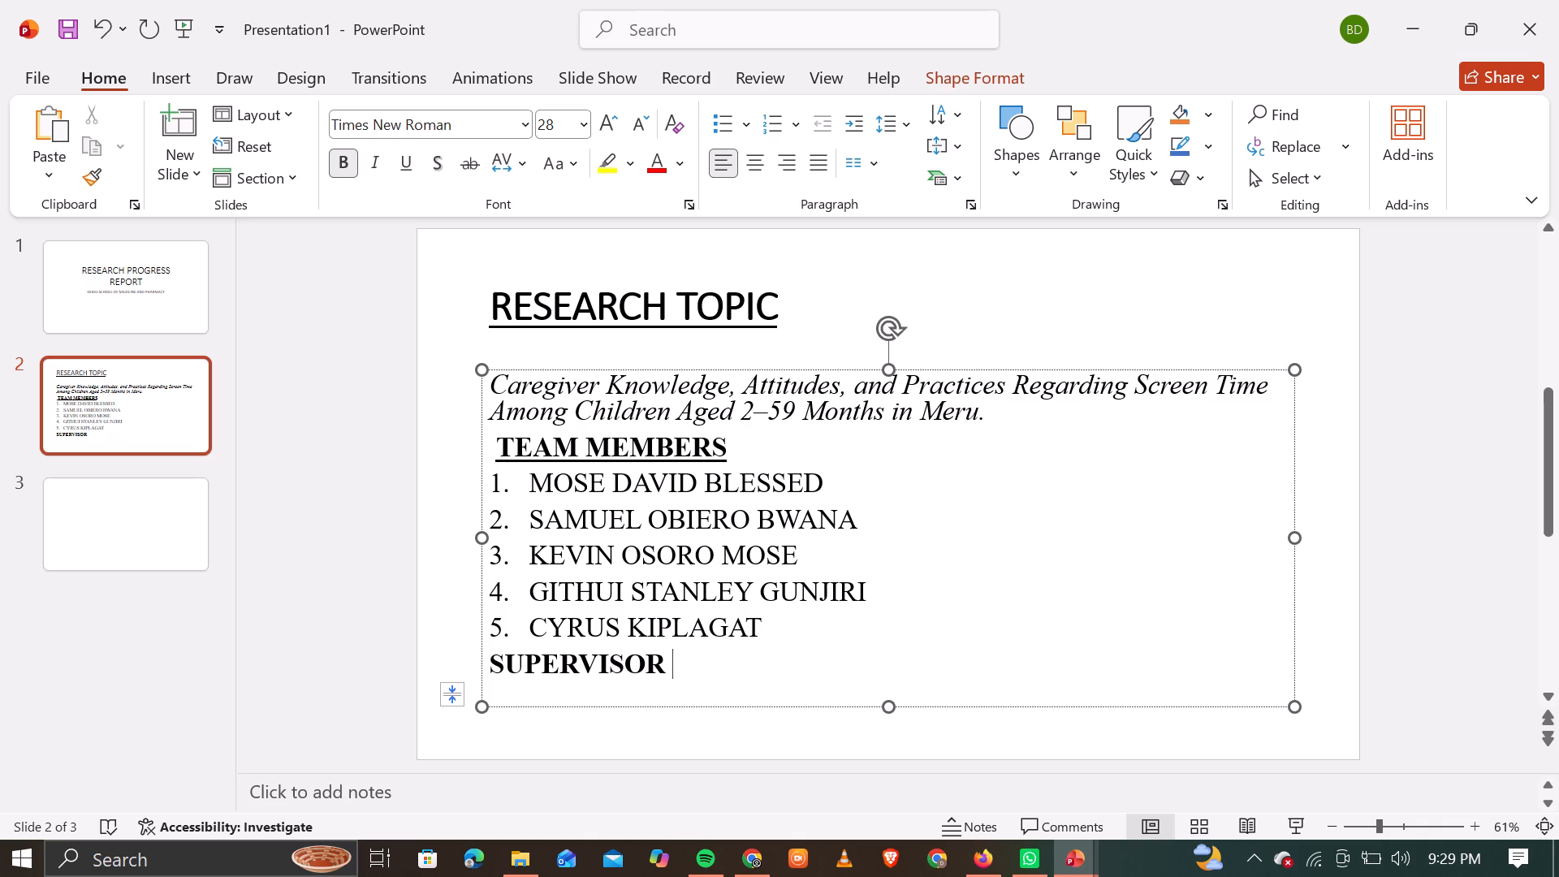
key("Return")
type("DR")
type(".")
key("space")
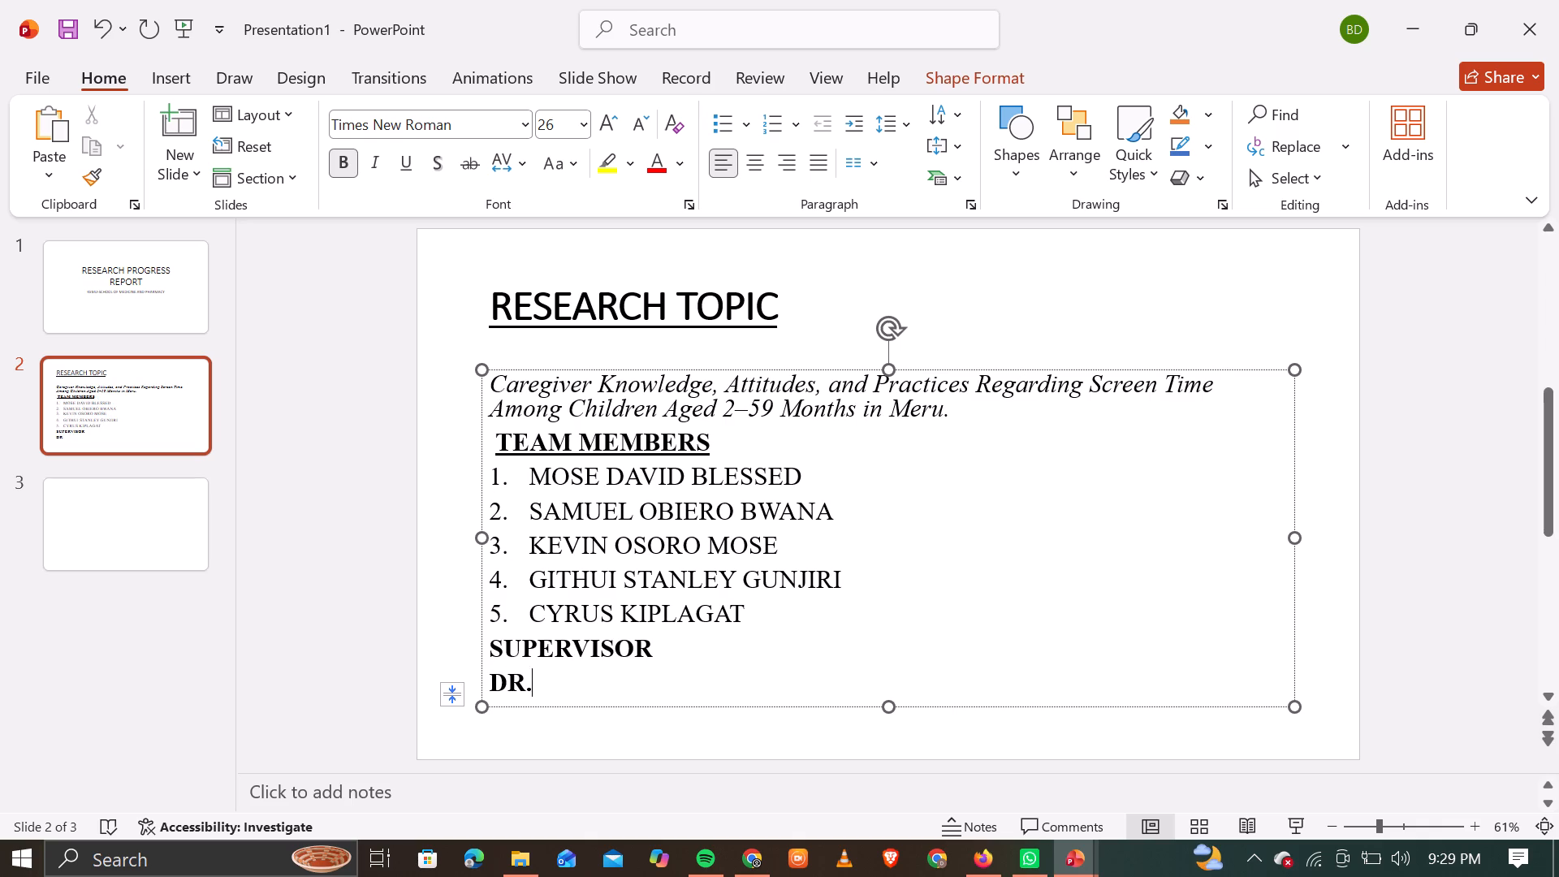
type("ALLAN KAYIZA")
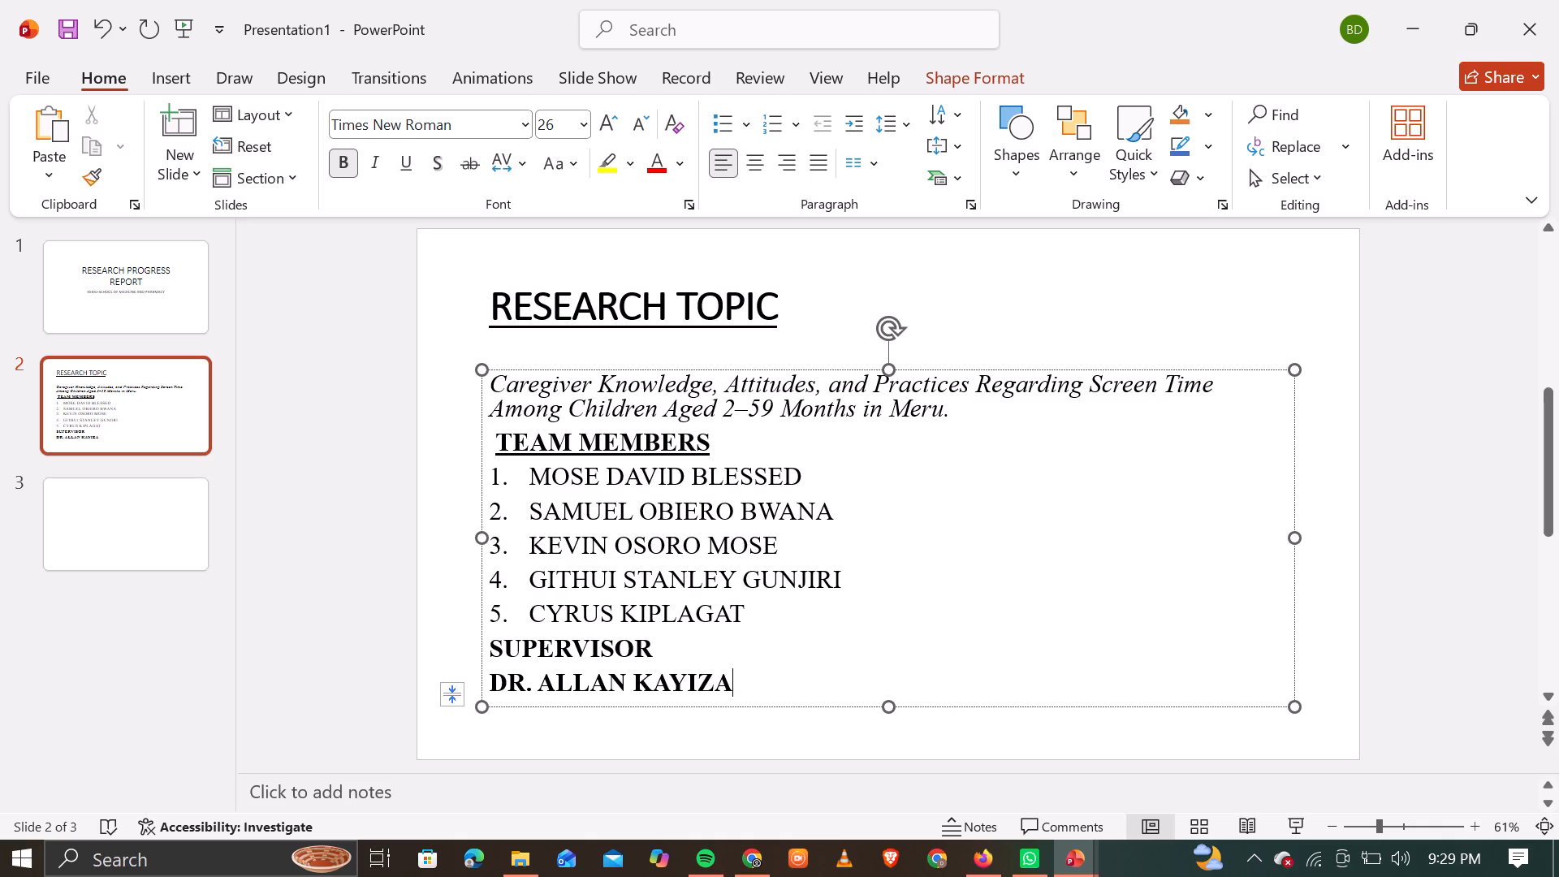
Underline the SUPERVISOR heading and remove bold from the supervisor's name below it.
left_click_drag(488, 646, 686, 645)
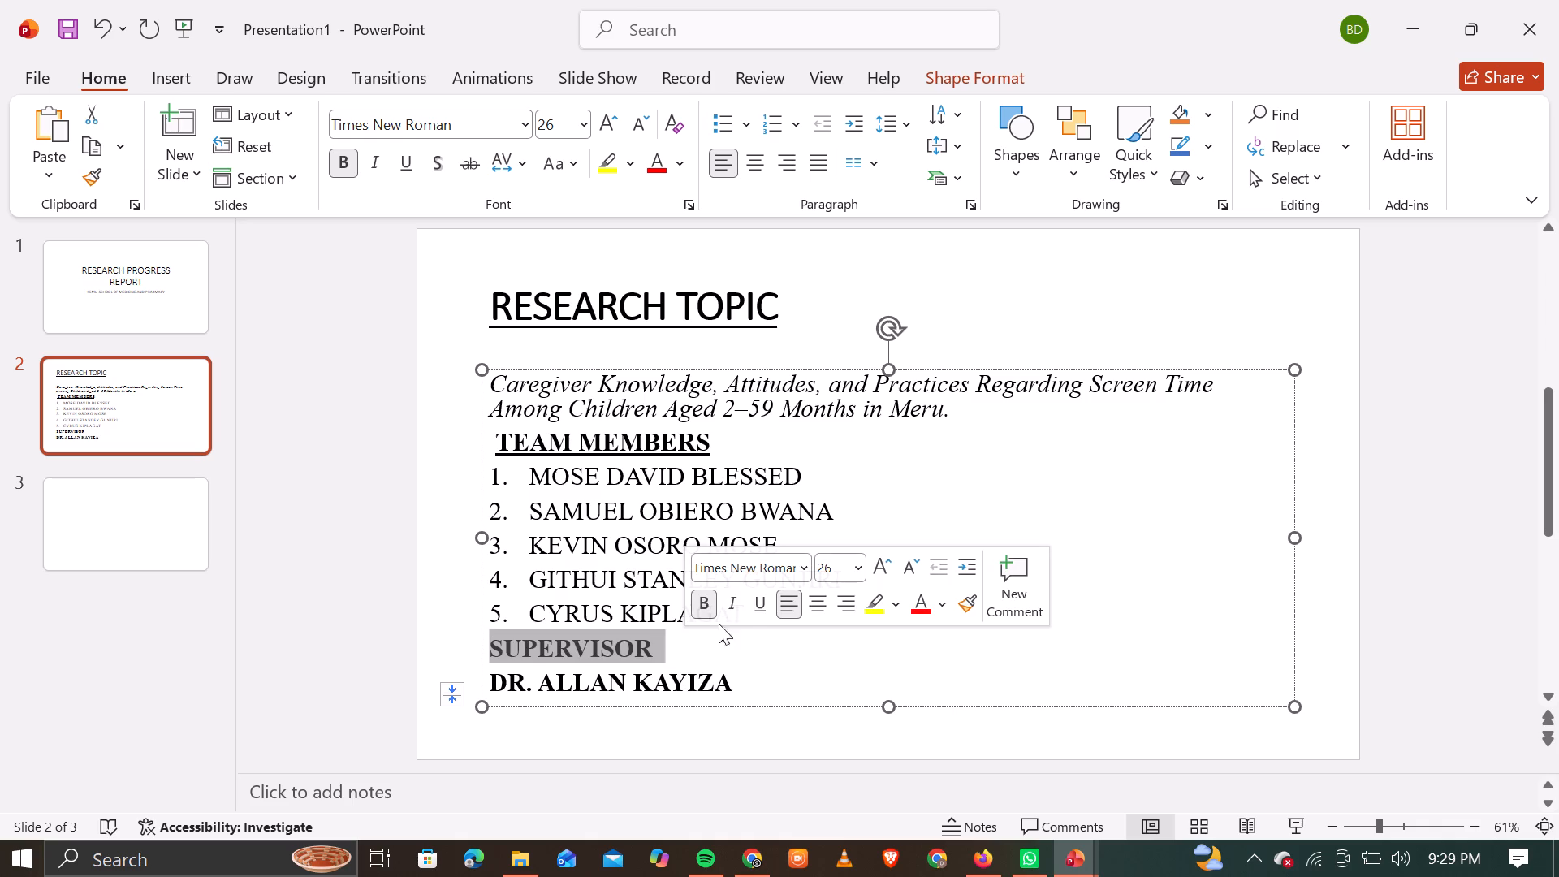
left_click(758, 604)
left_click_drag(732, 674, 661, 680)
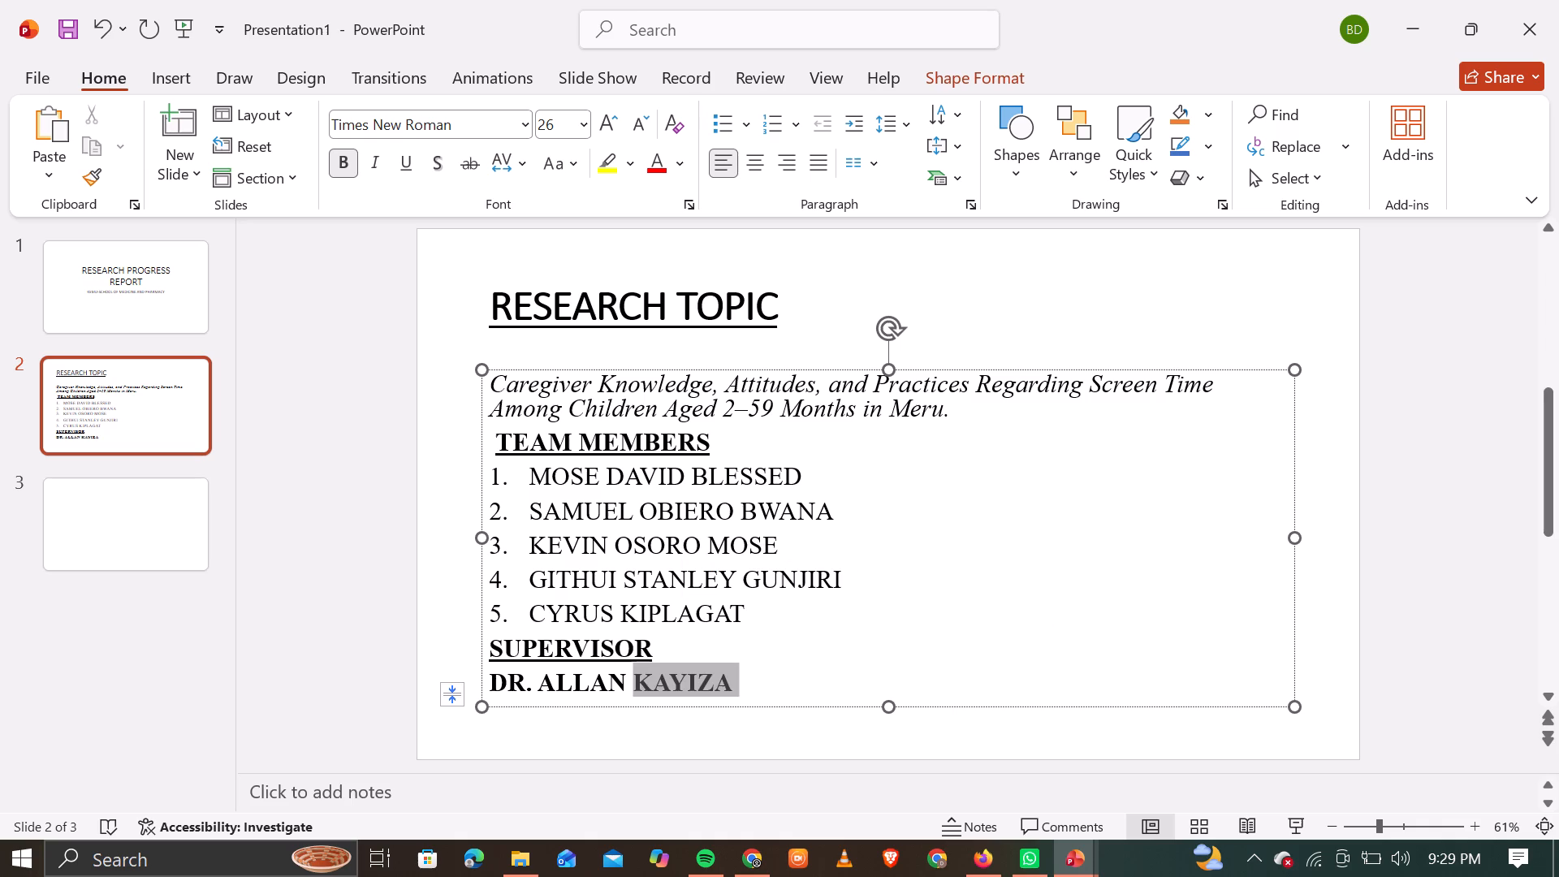
left_click_drag(661, 680, 495, 683)
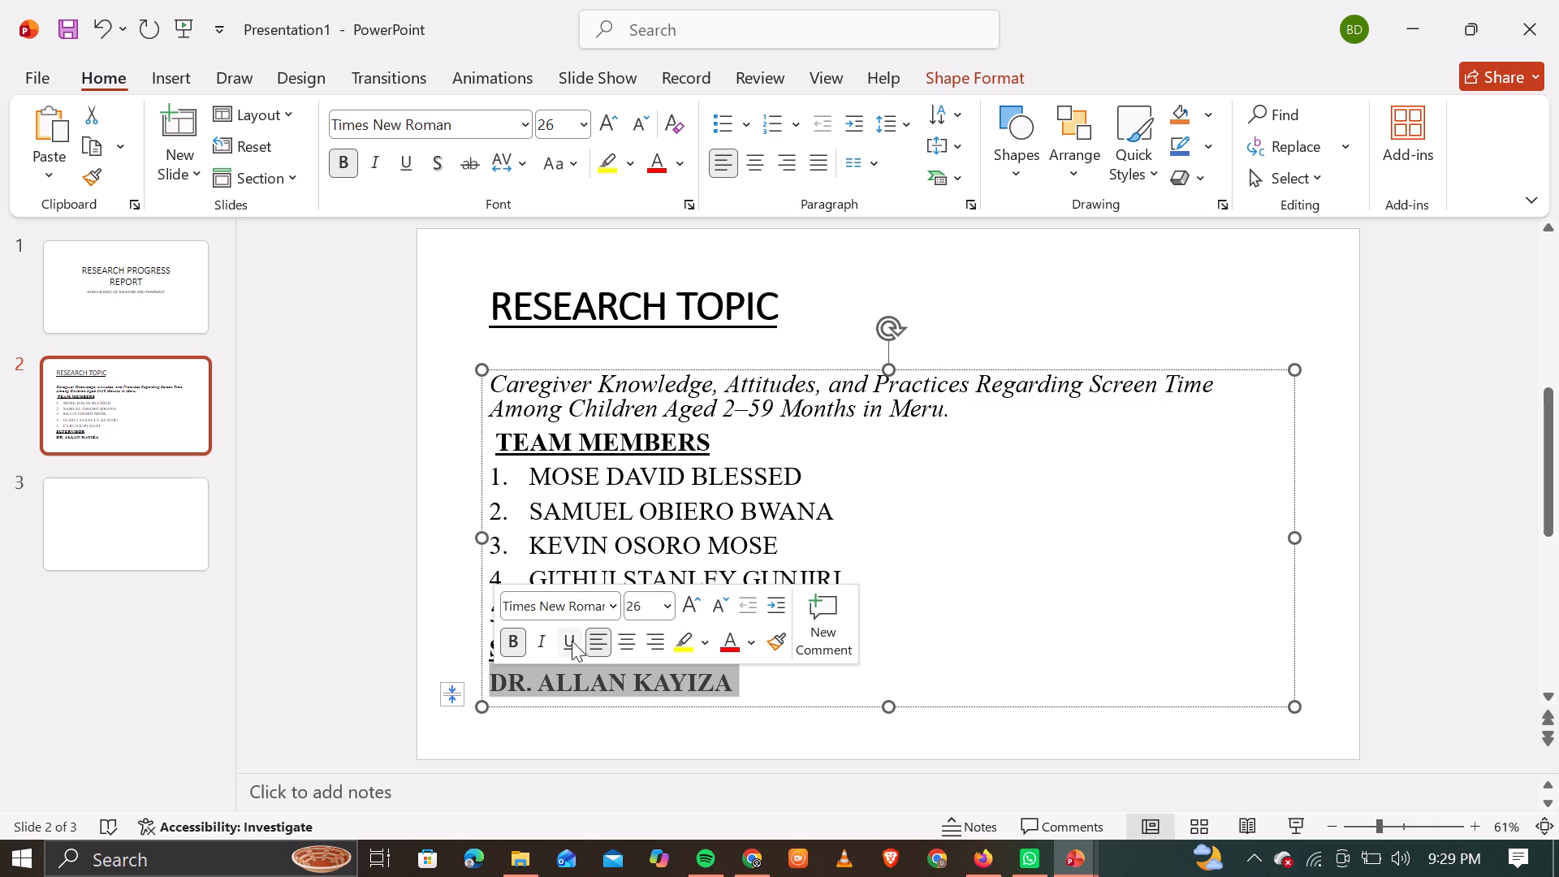
left_click(500, 634)
left_click(719, 698)
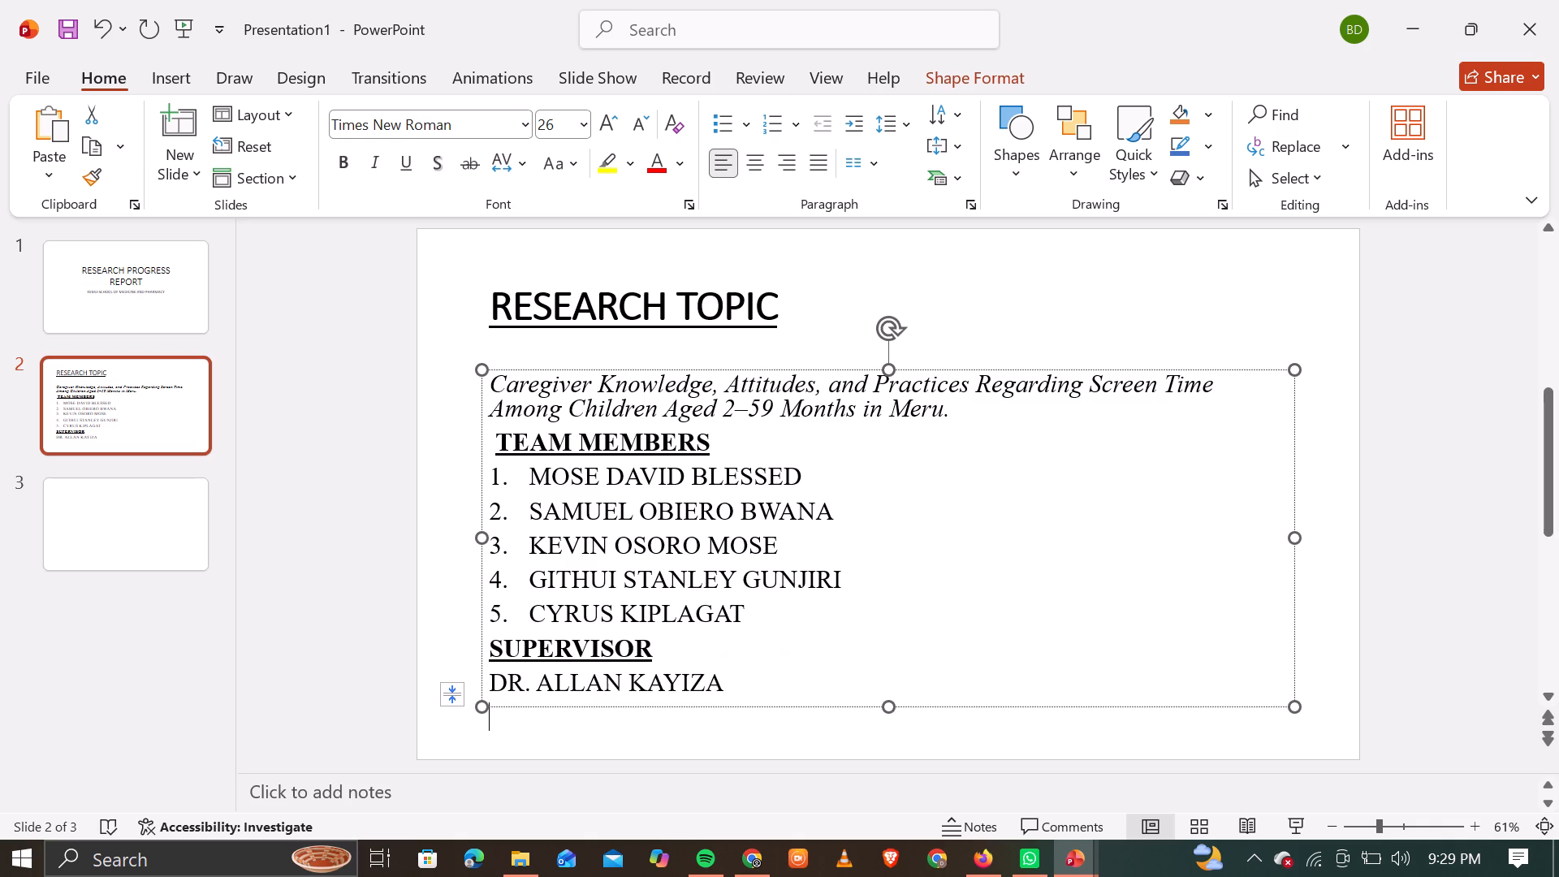
left_click(735, 687)
Close the RESEARCH REPORT presentation that lists other supervisors and students.
left_click(1064, 858)
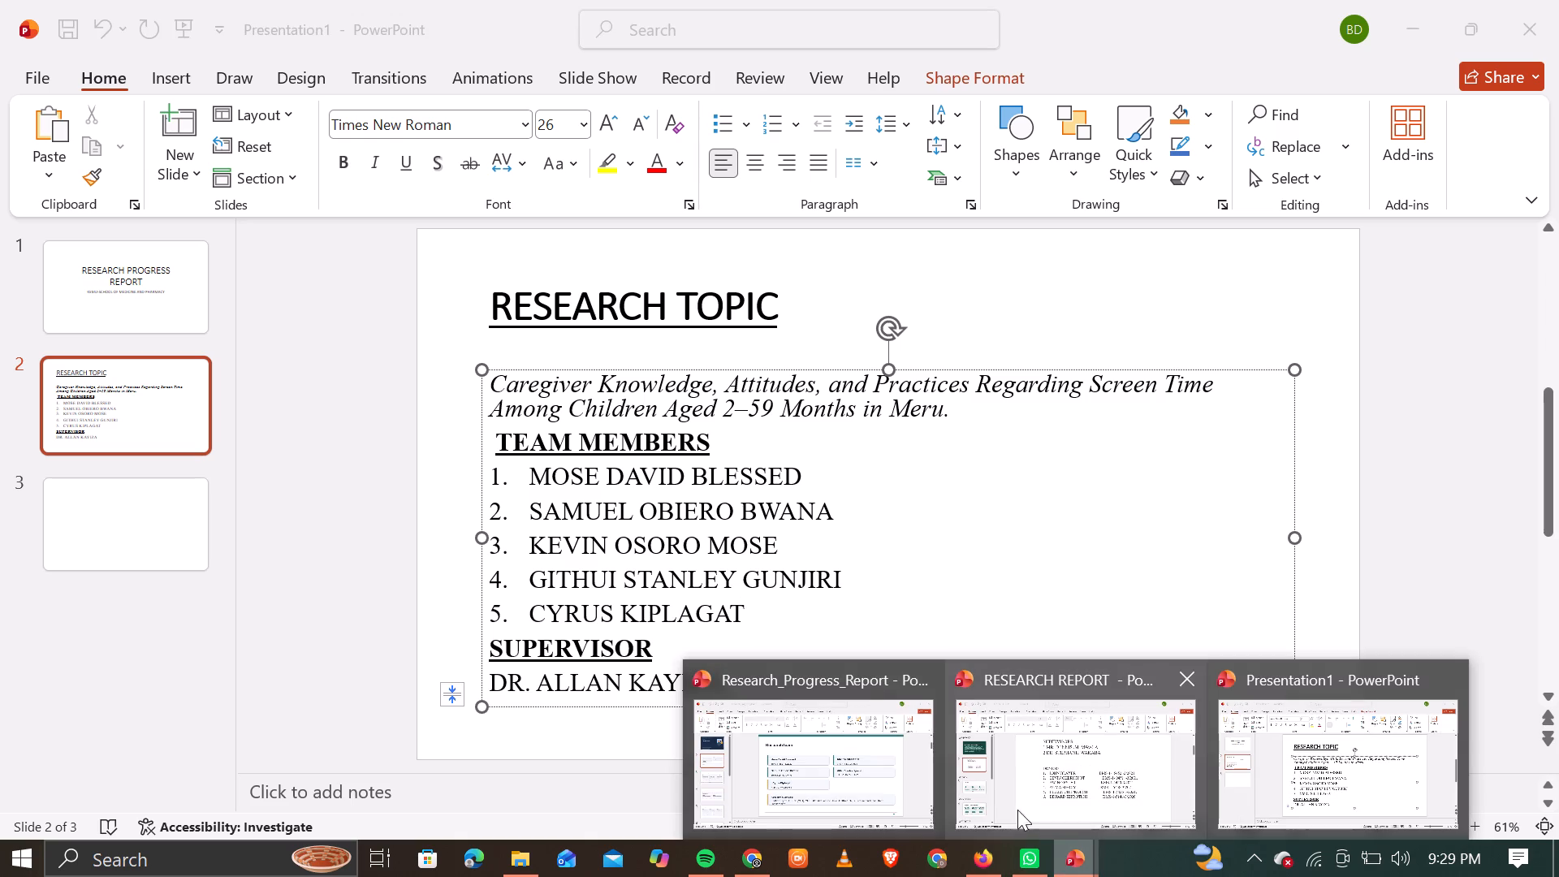
left_click(1335, 760)
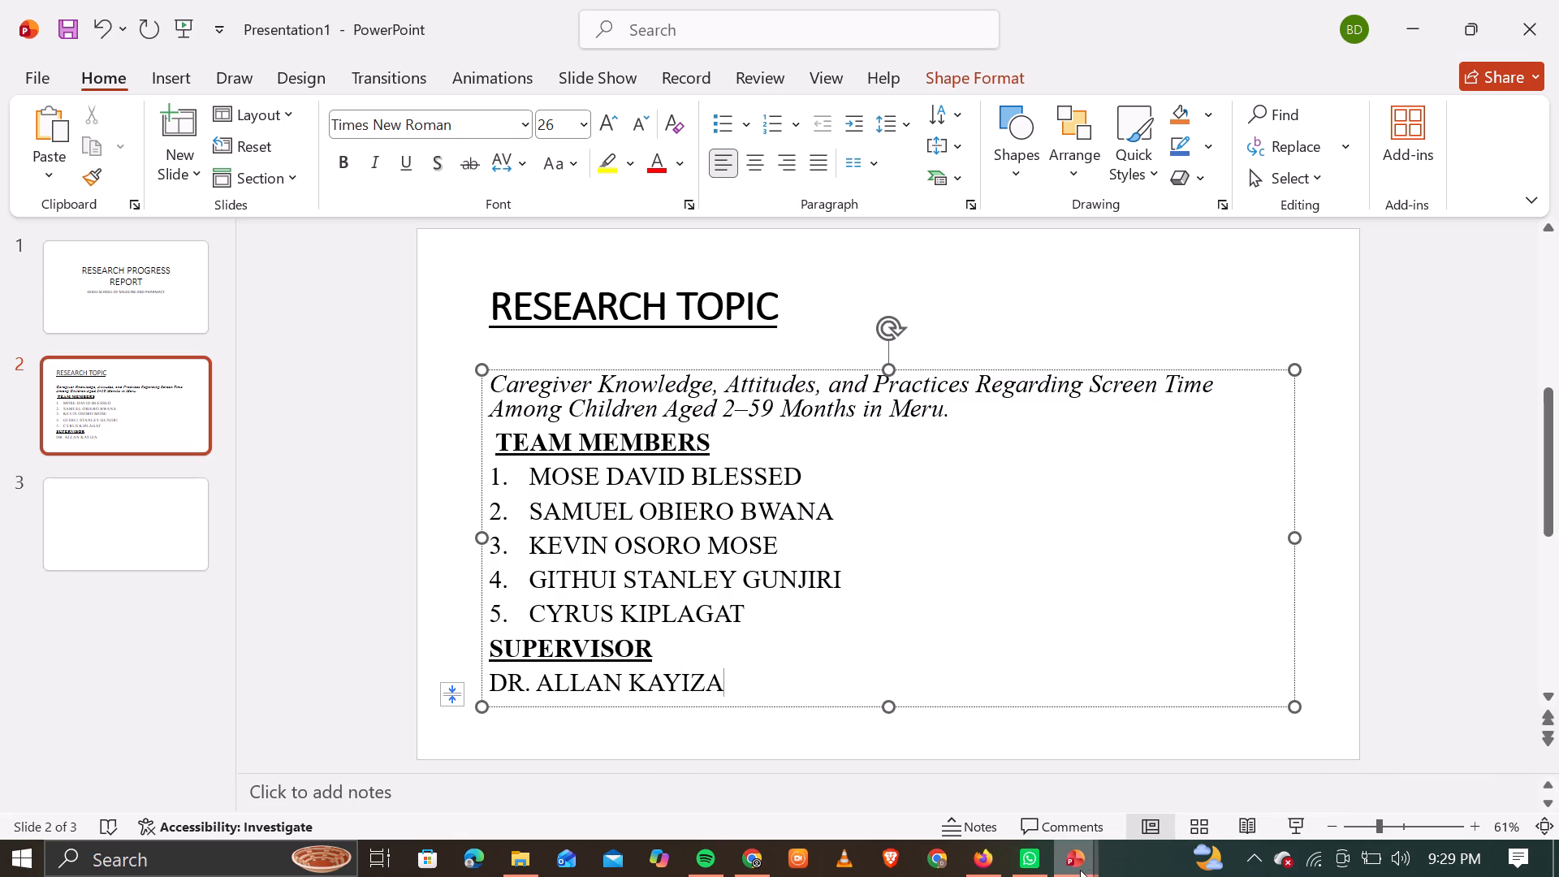
left_click(1080, 870)
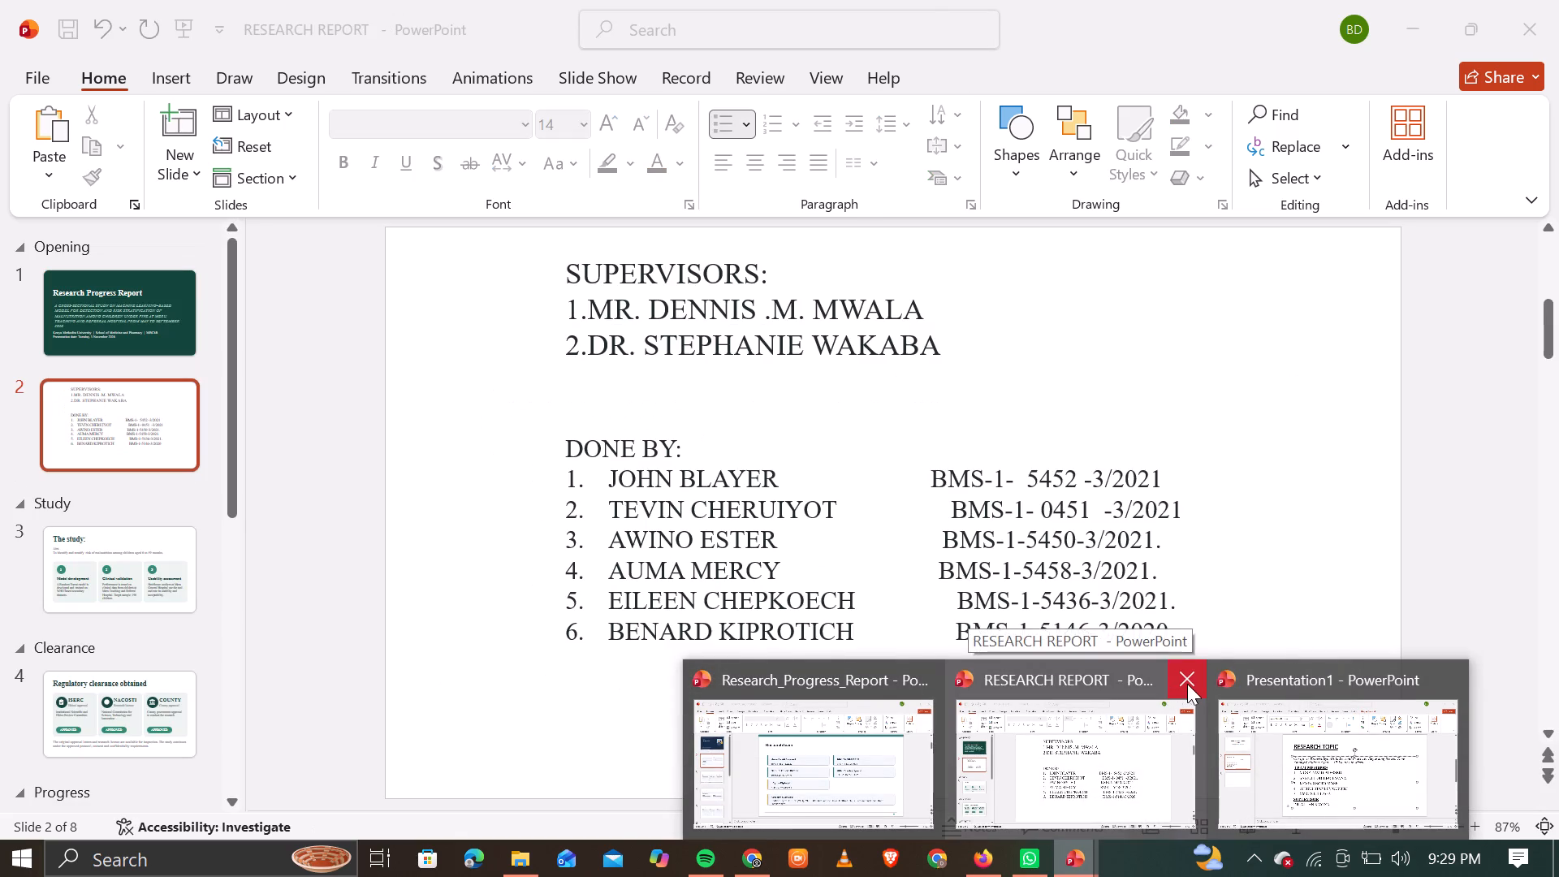
left_click(1187, 684)
Copy the supervisor's credentials, "MBChB (MUK)" through "Consultant Paediatrician", from Research_Progress_Report's Research team slide and paste them after the supervisor's name in Presentation1.
left_click(918, 789)
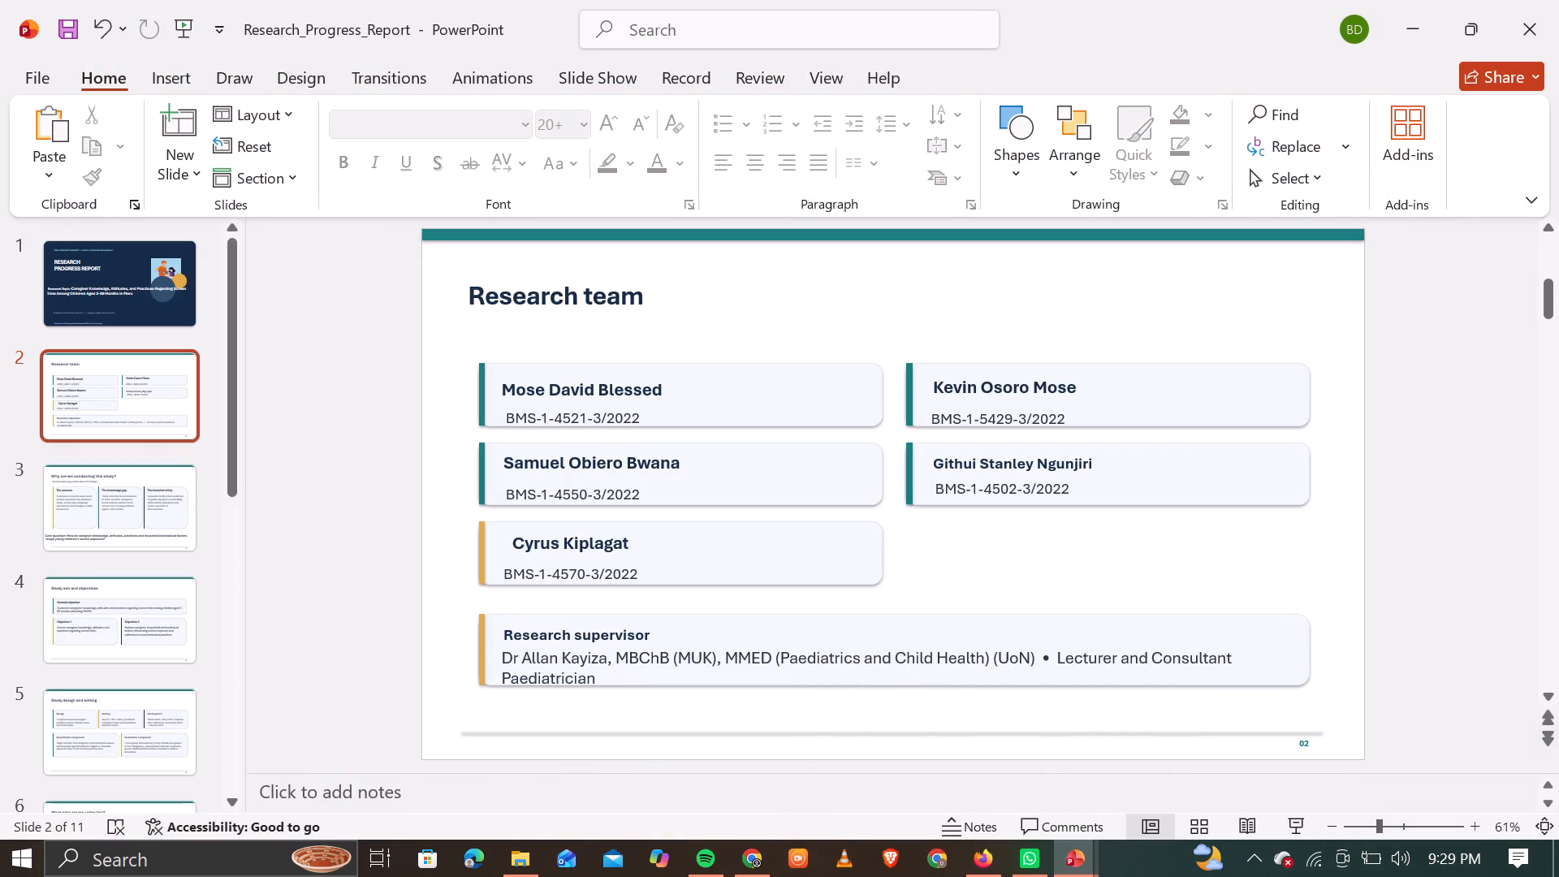
left_click_drag(614, 650, 628, 693)
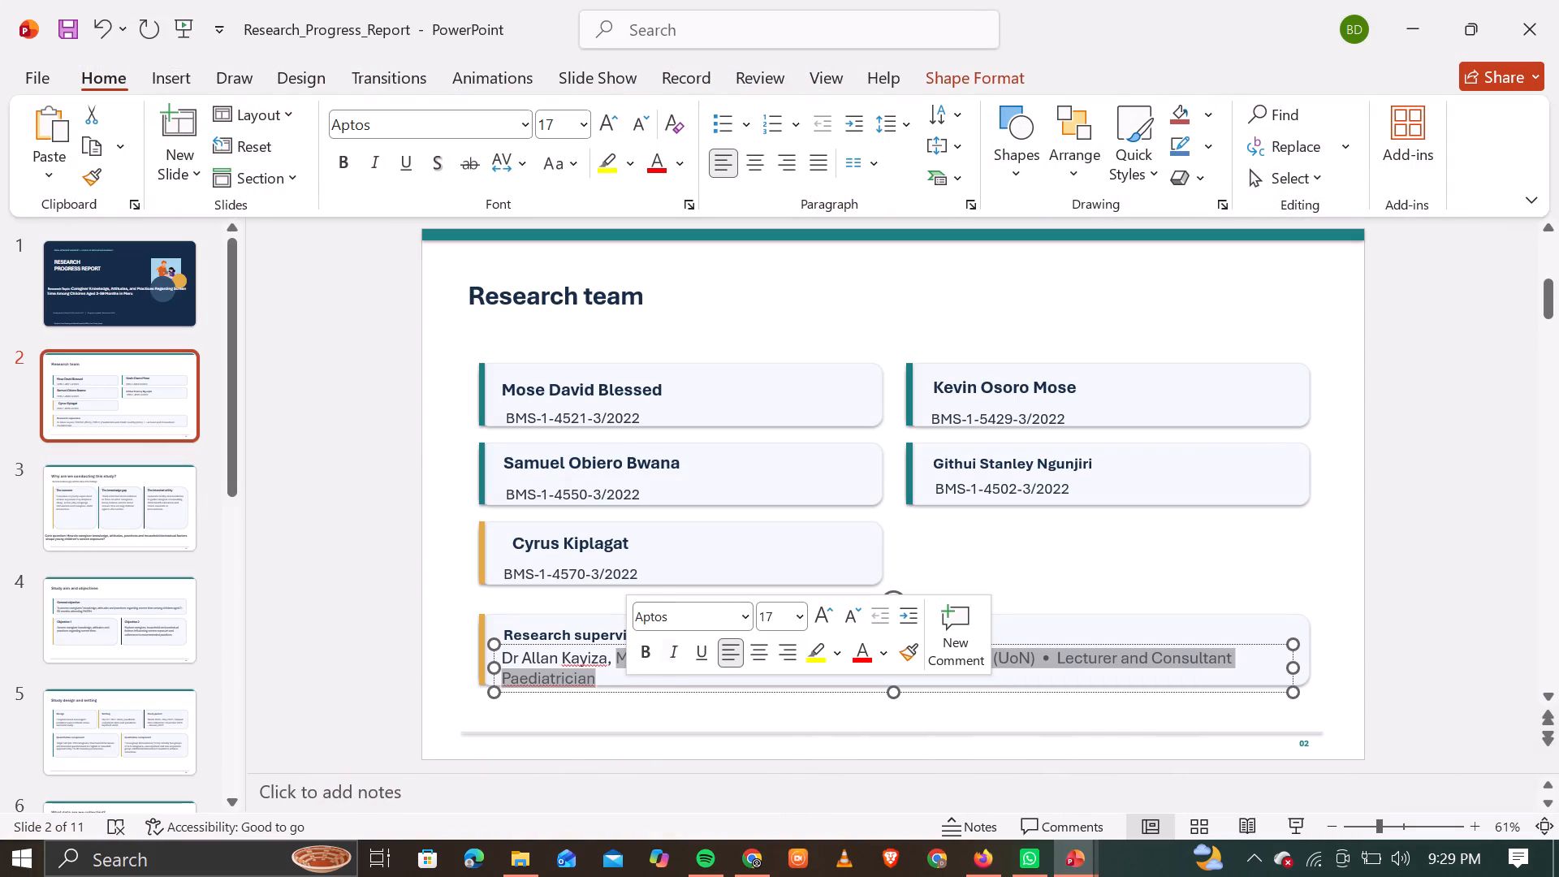
right_click(565, 665)
left_click(628, 677)
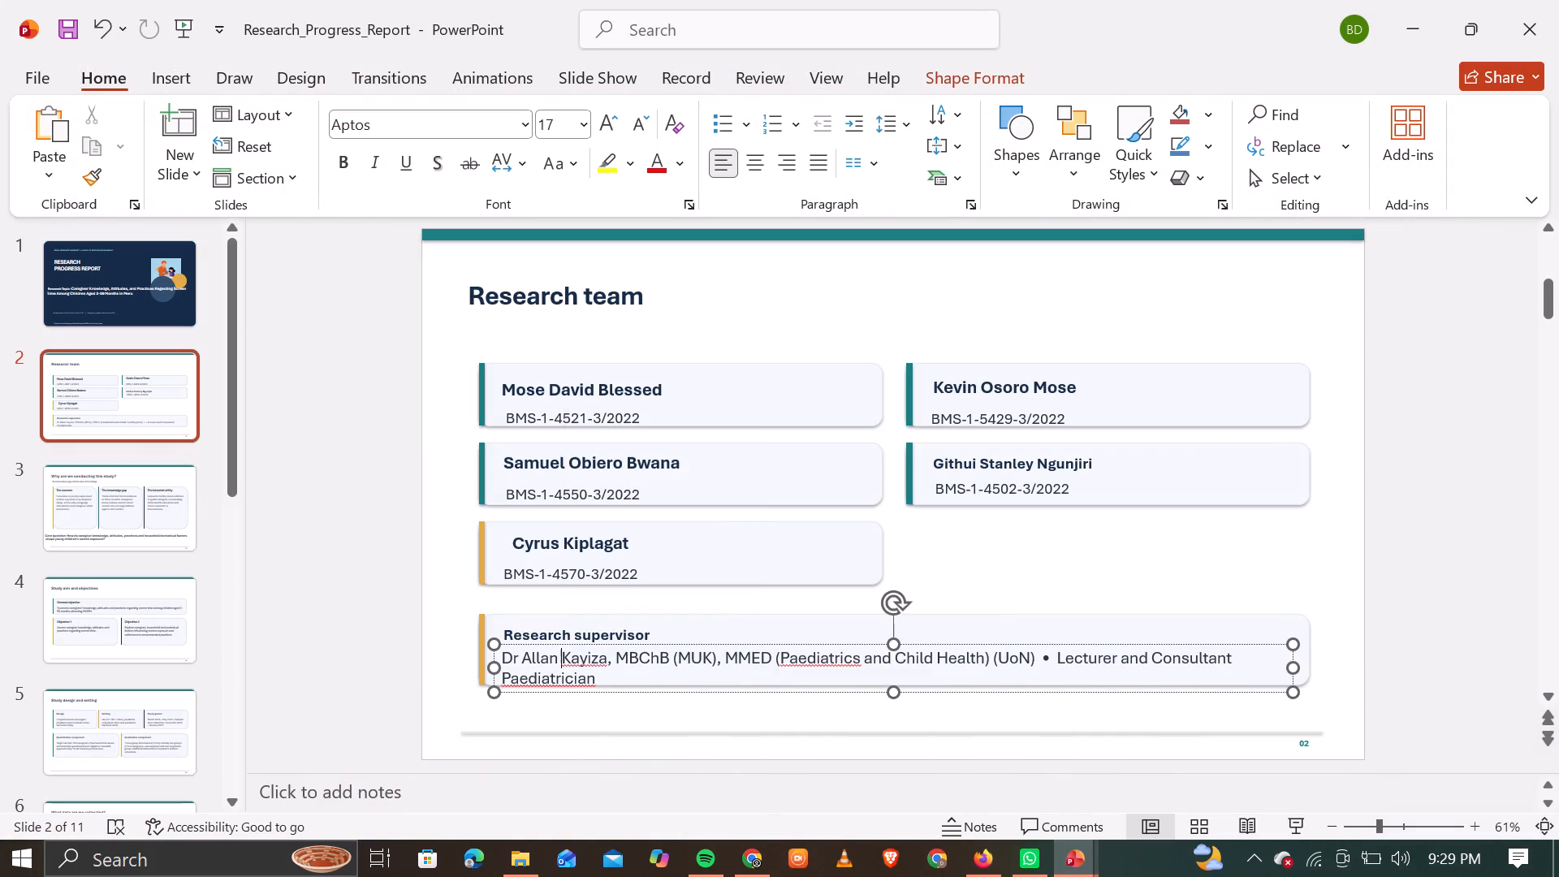
left_click_drag(618, 649, 620, 676)
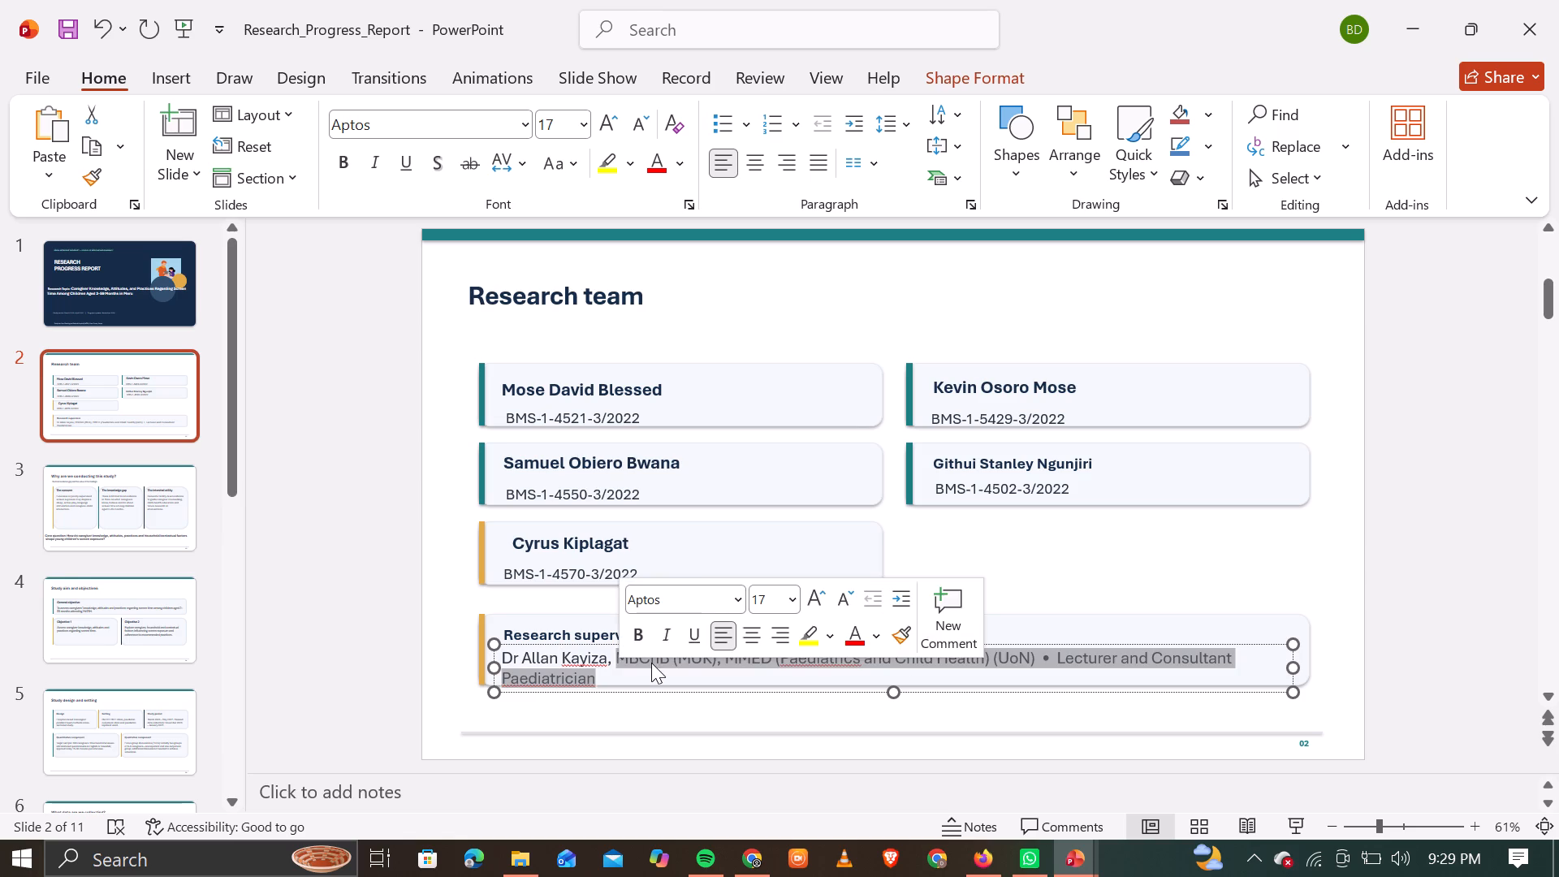
right_click(661, 659)
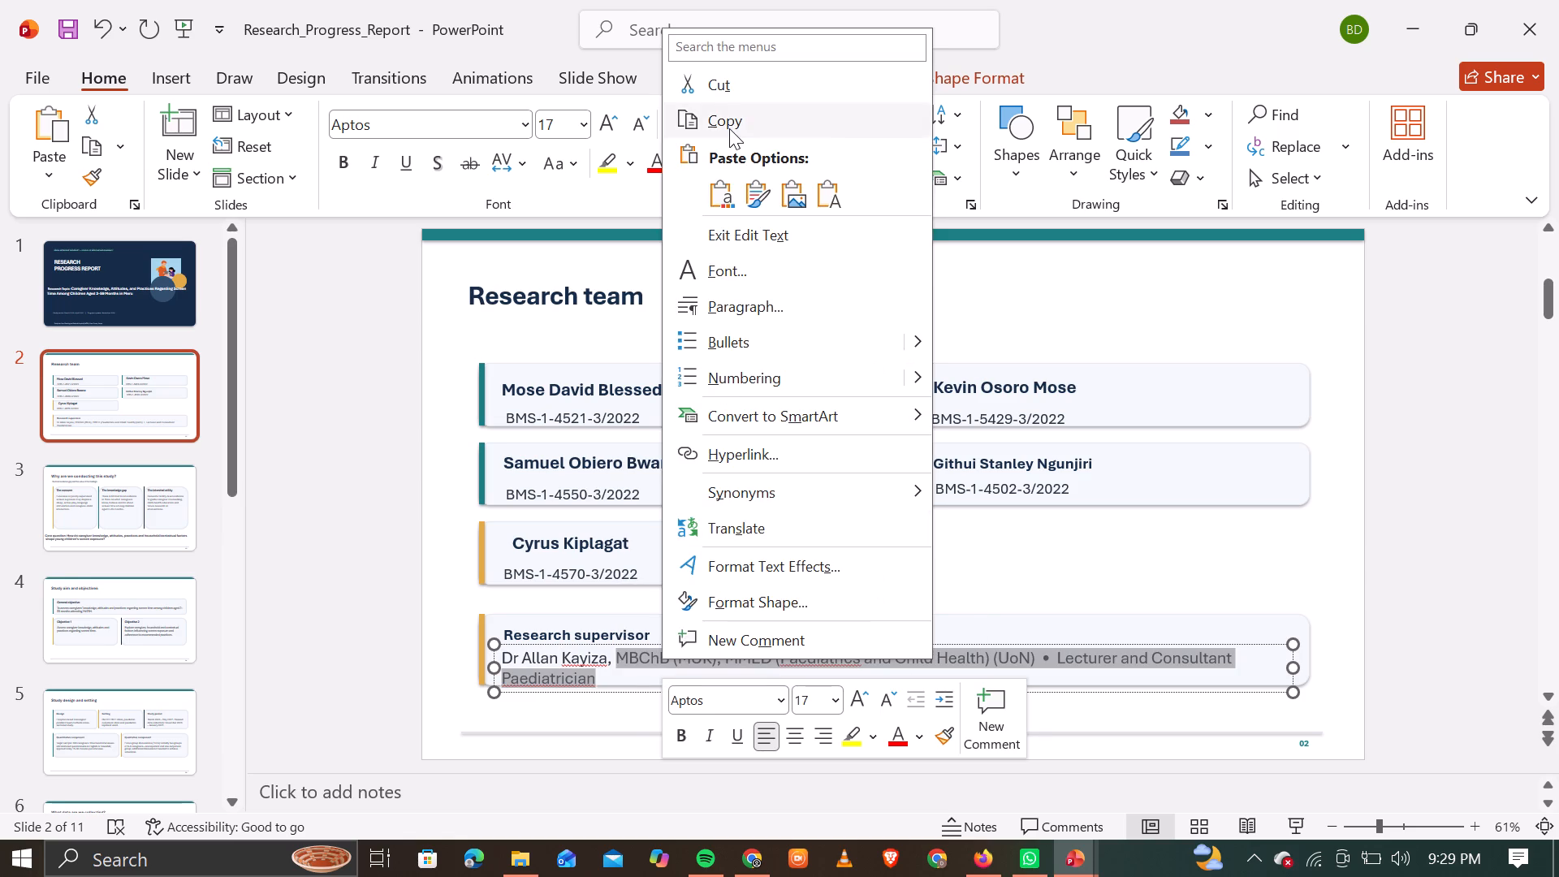
left_click(729, 128)
left_click(1079, 857)
left_click(1169, 749)
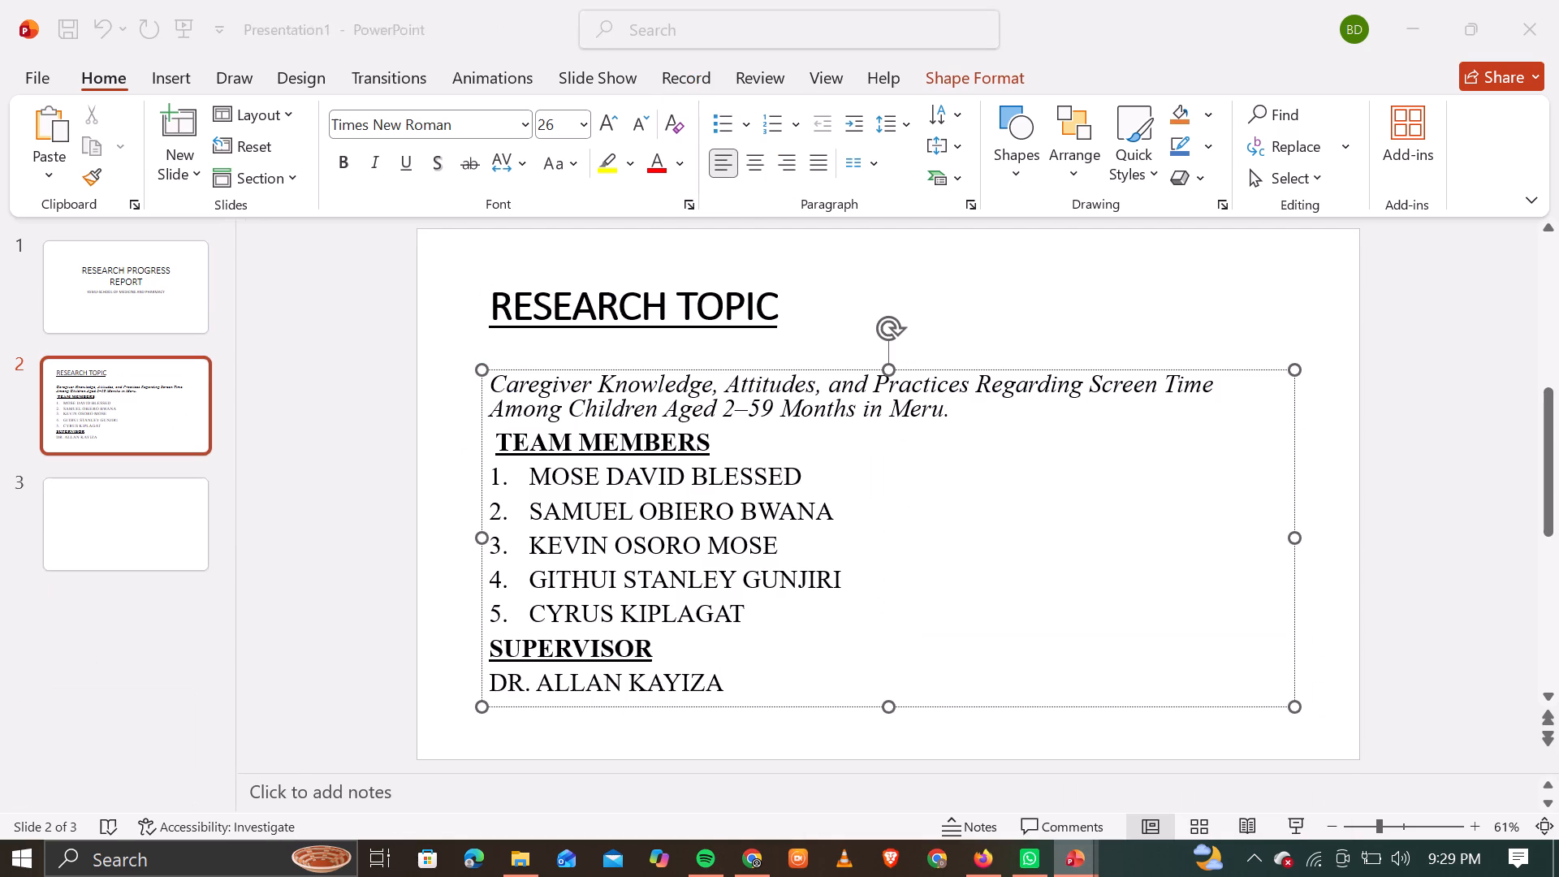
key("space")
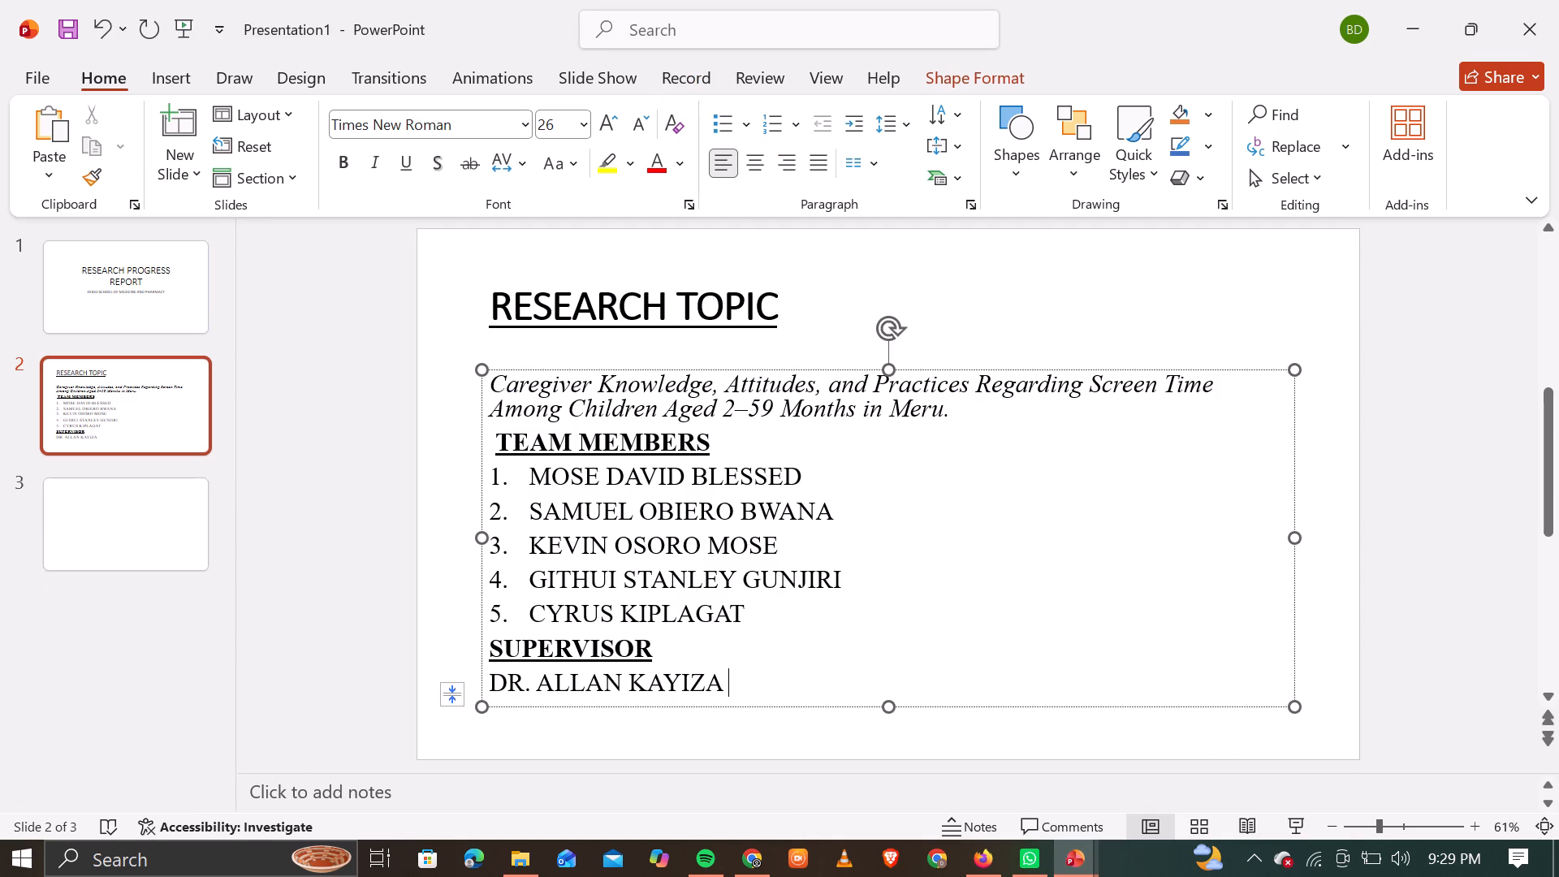
key("ctrl+v")
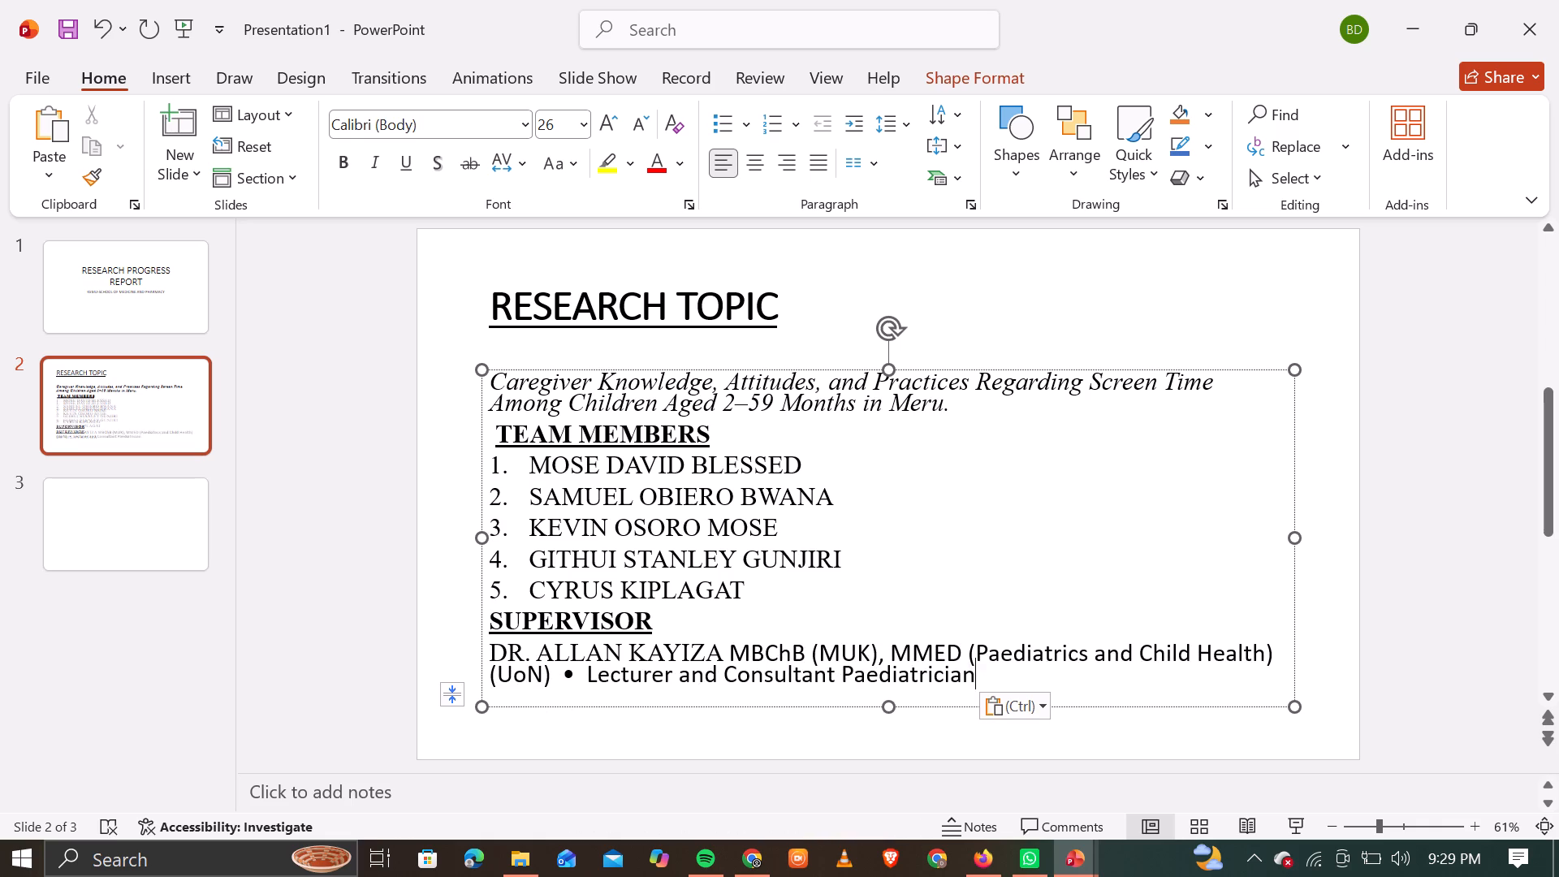
Place the text cursor between the supervisor's name and the pasted credentials on slide 2.
left_click(725, 652)
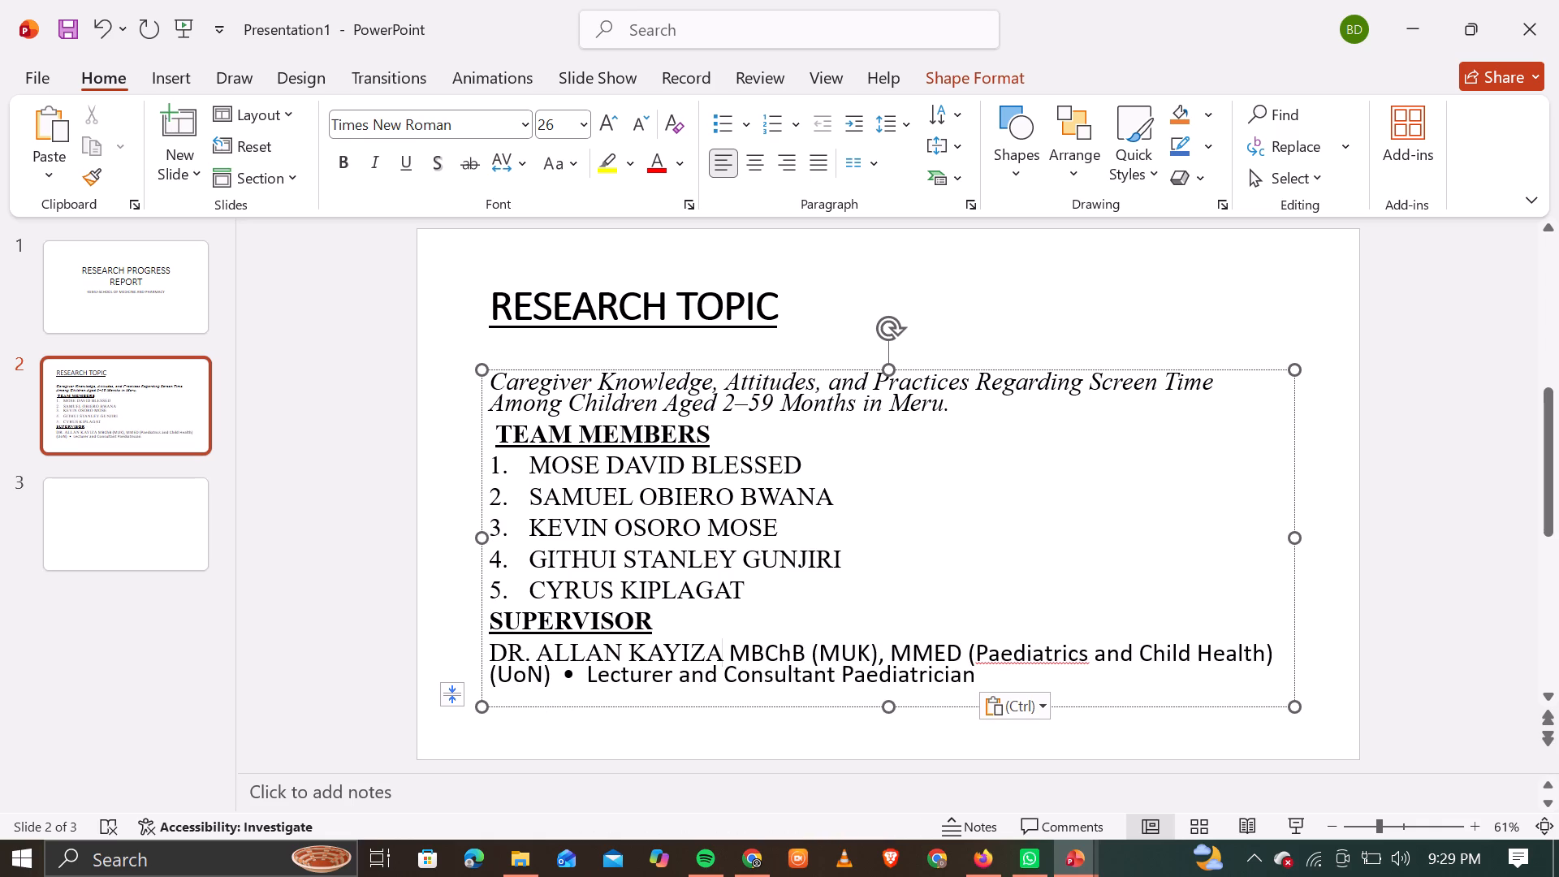
Insert a hyphen between the supervisor's name and the credentials on slide 2.
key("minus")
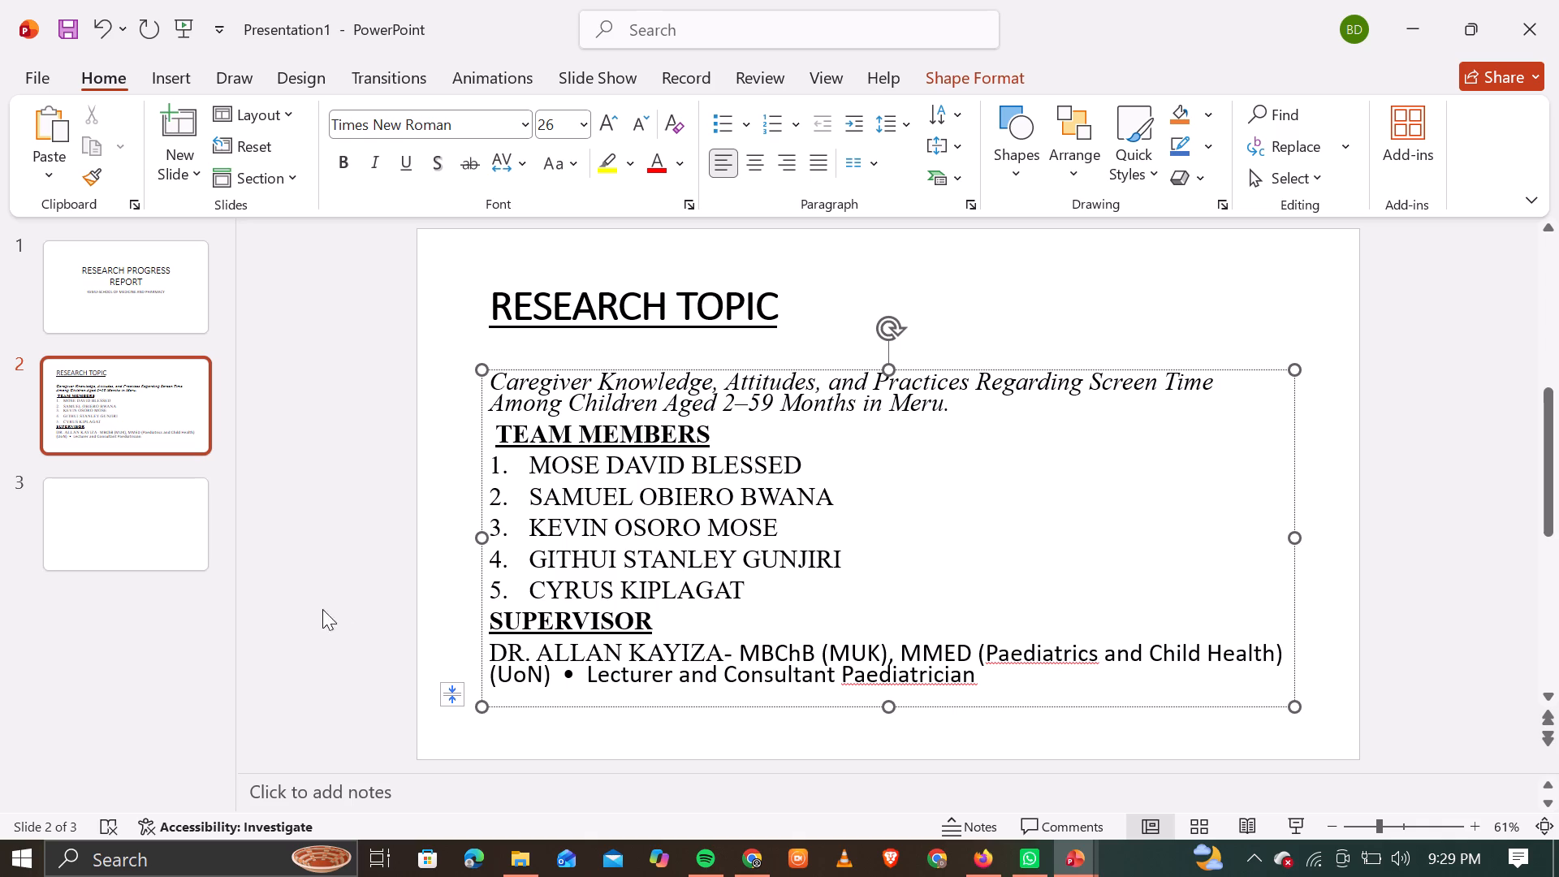
Go to the blank slide 3 of Presentation1, briefly checking slide 2 for reference.
left_click(97, 529)
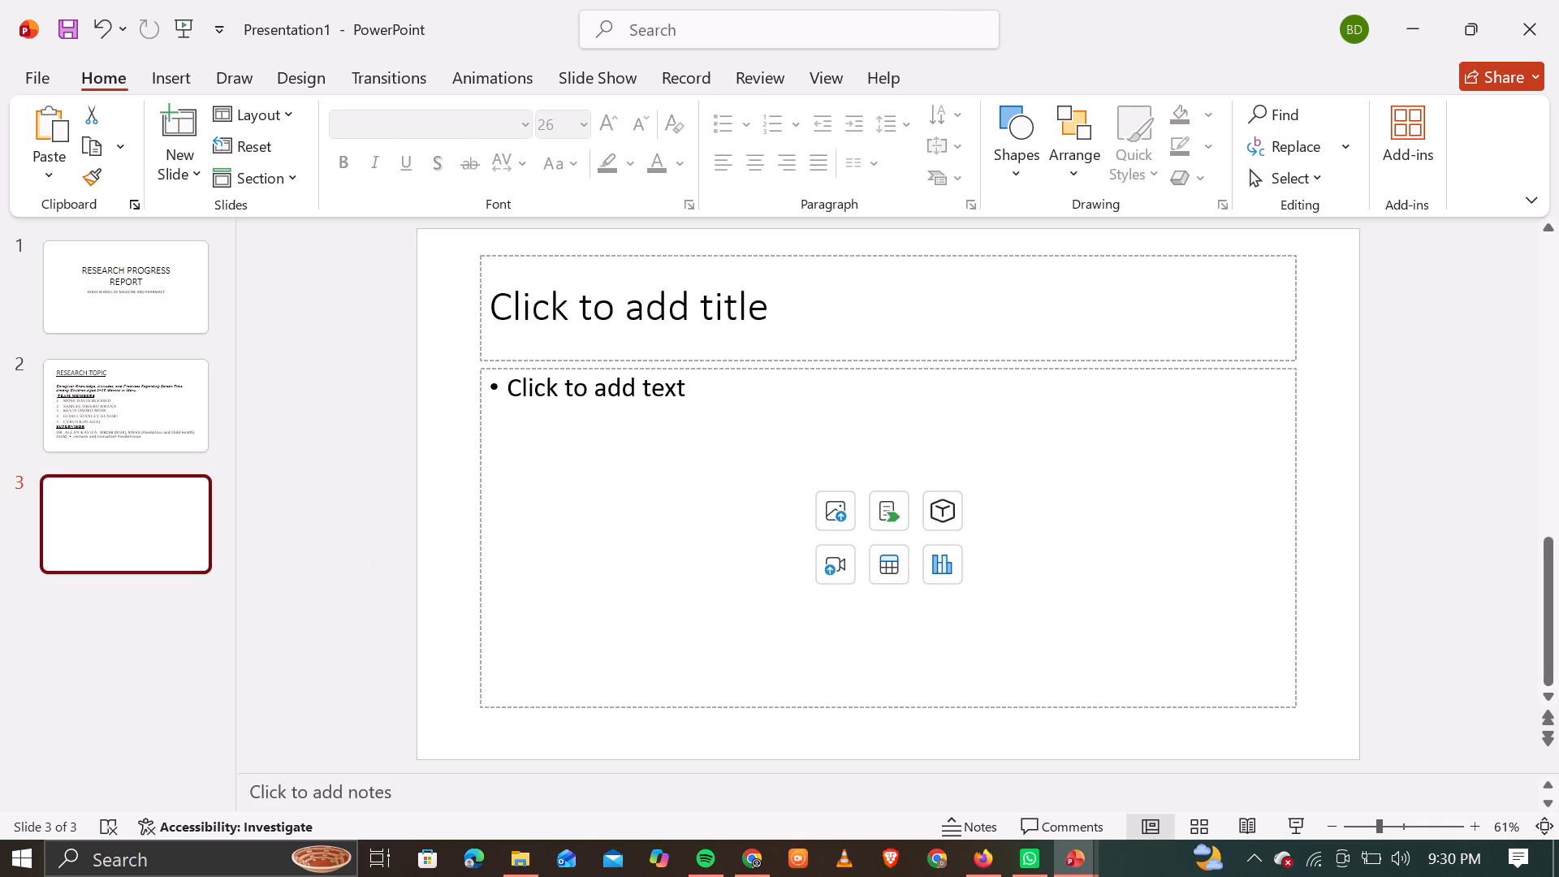
left_click(628, 332)
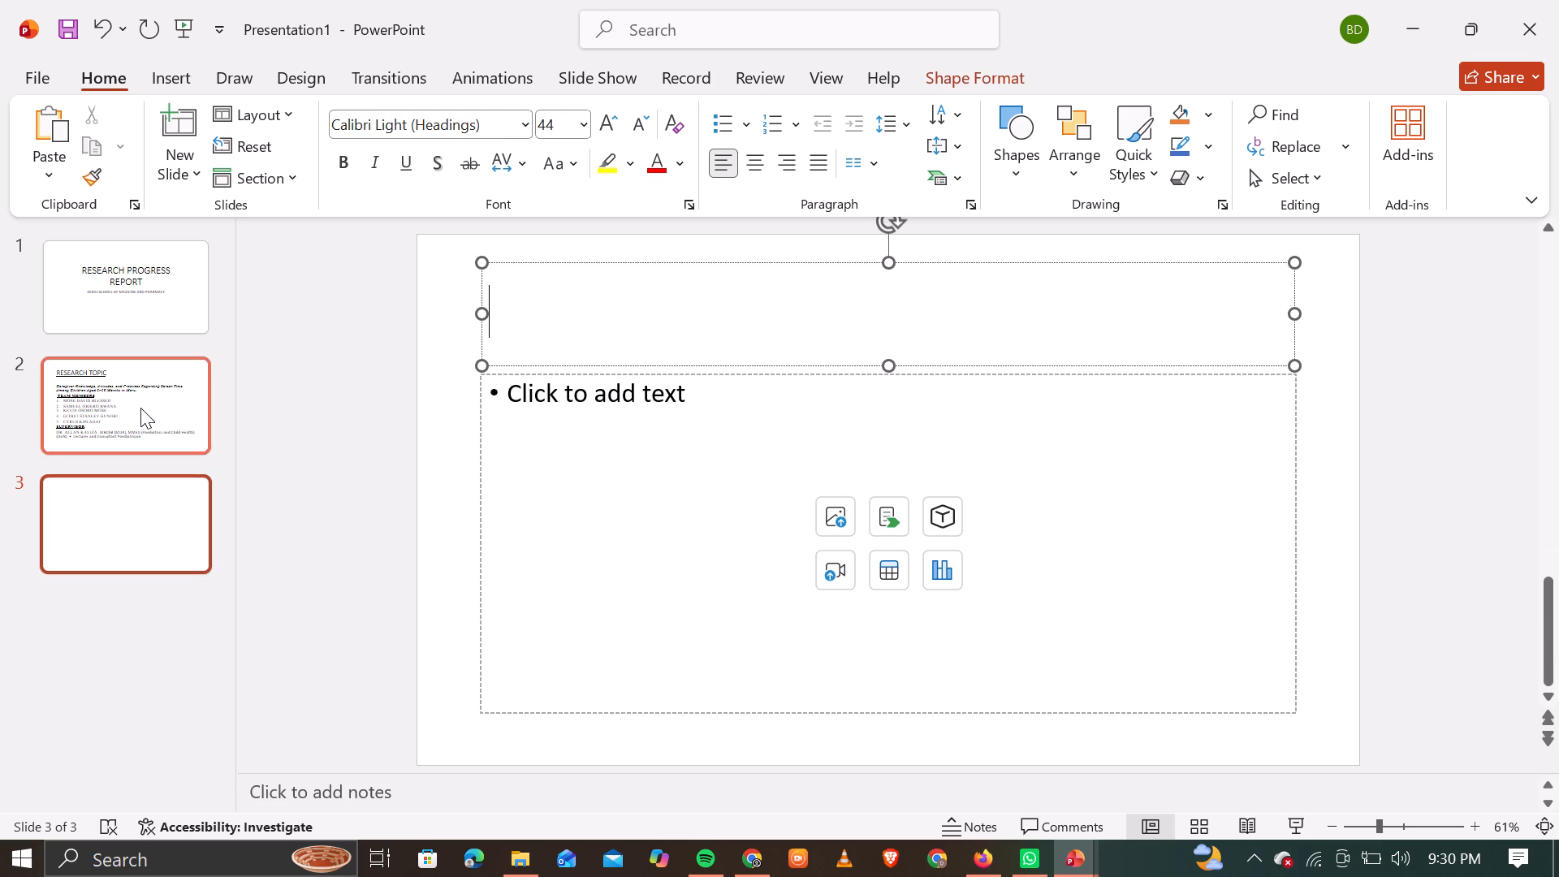
left_click(140, 408)
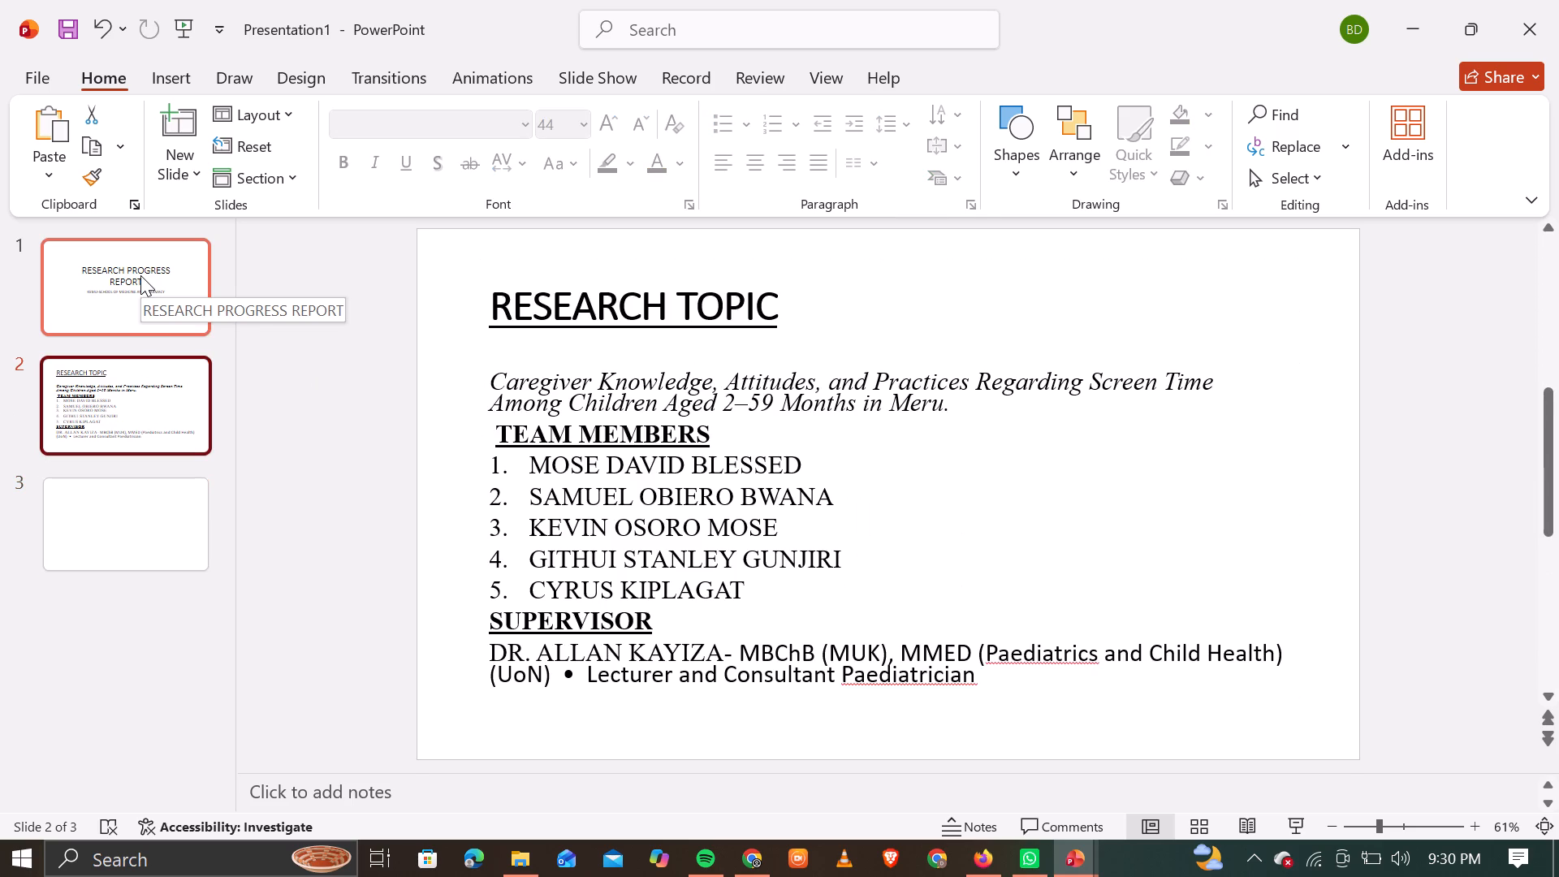
left_click(156, 529)
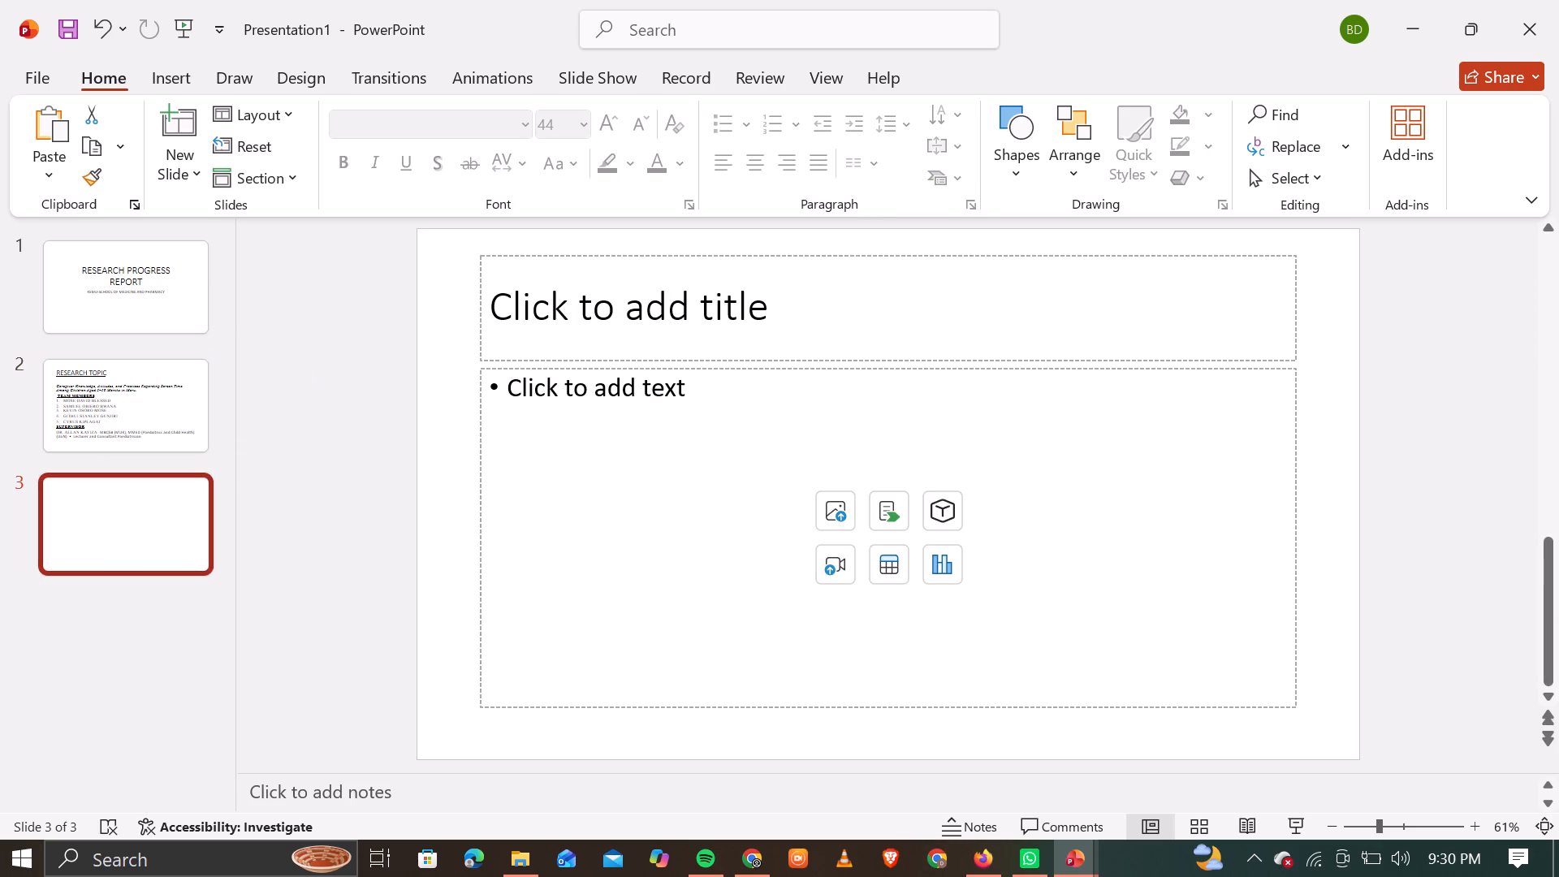
Switch to the Research_Progress_Report presentation and bring up its slide 3, "Why are we conducting this study?".
left_click(1073, 863)
left_click(945, 771)
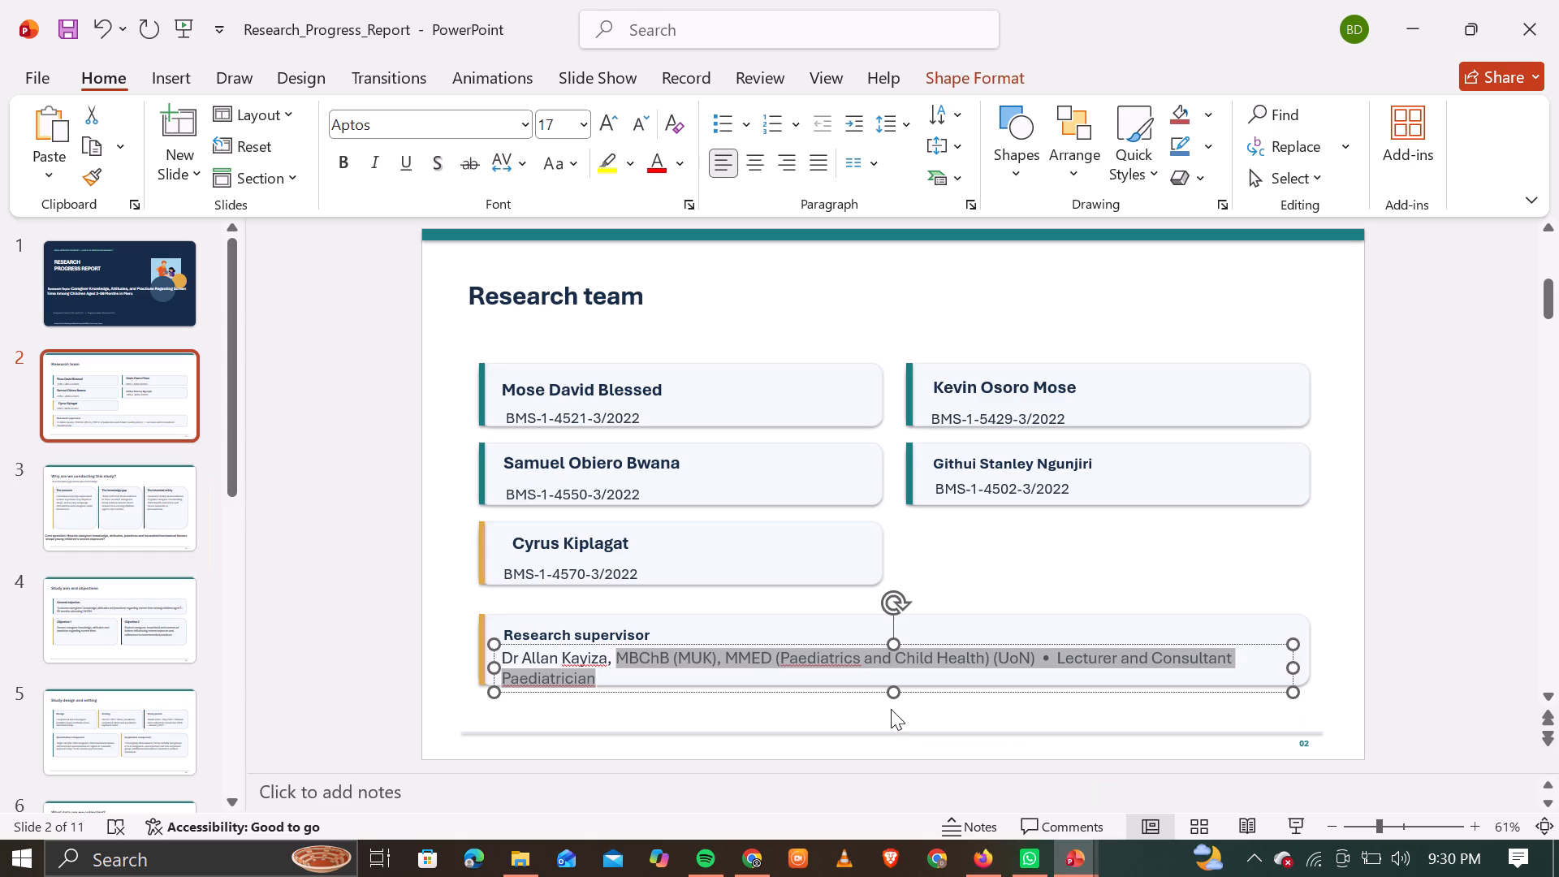
left_click(765, 770)
scroll(749, 594, "down", 1)
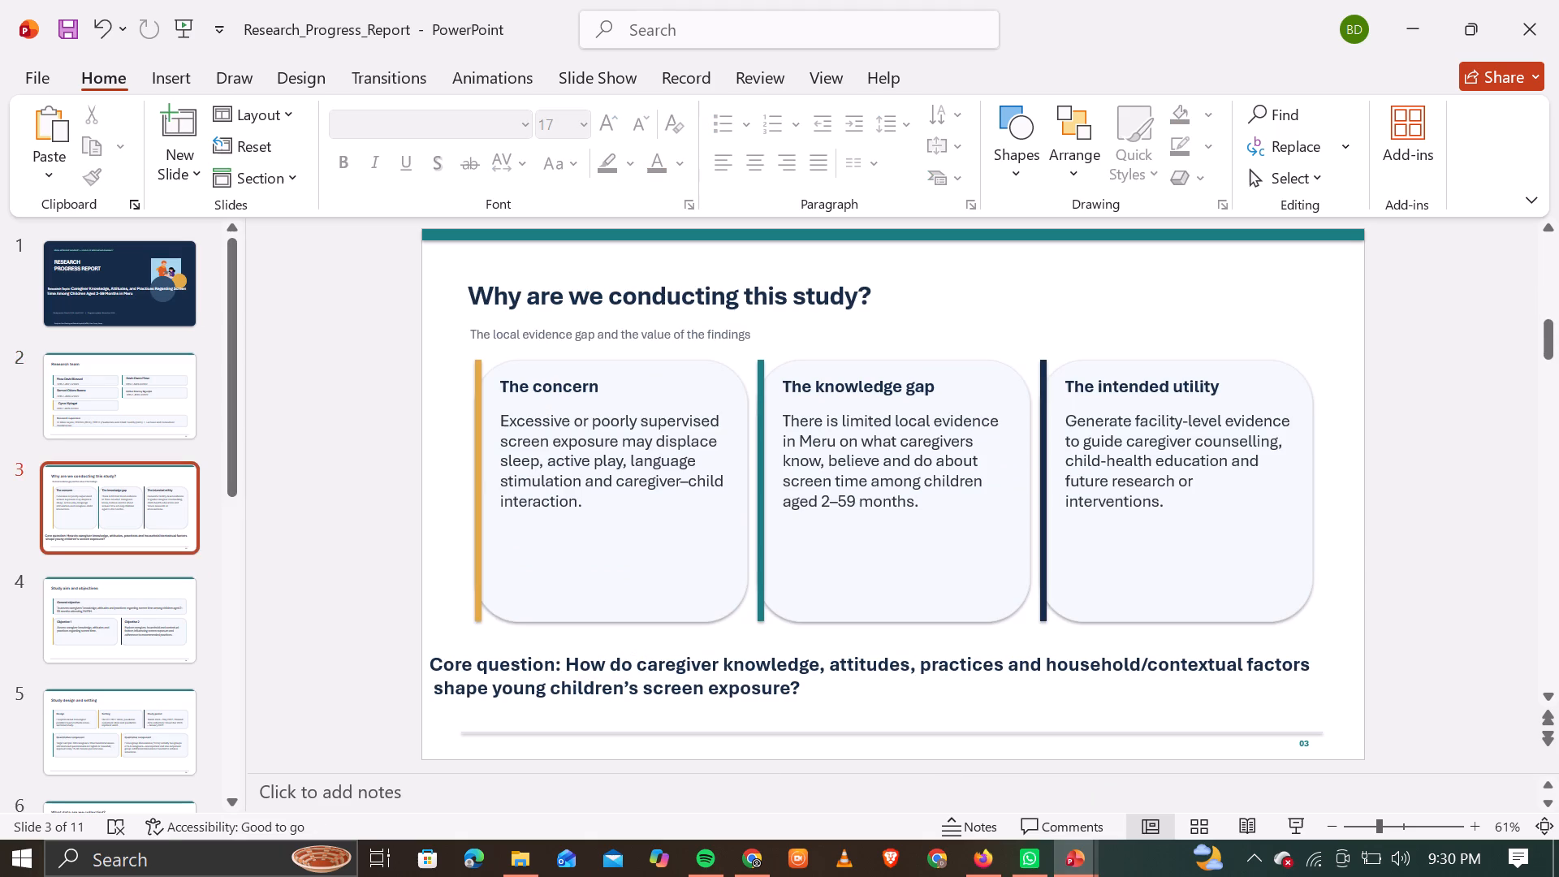
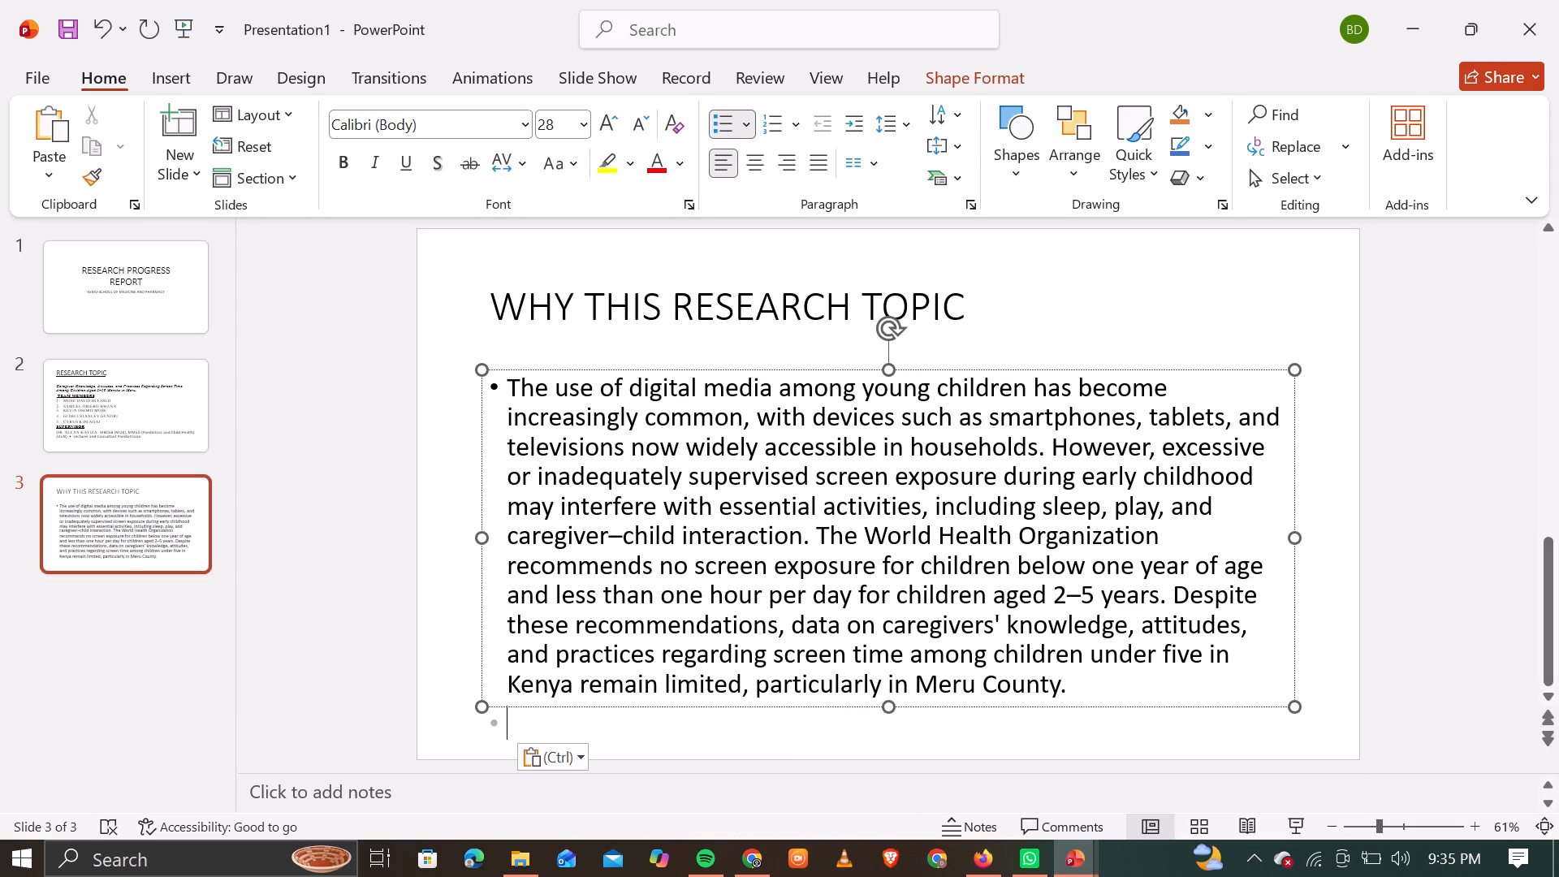
scroll(580, 462, "down", 1)
Set the font of the body paragraph on slide 3 to Times New Roman.
left_click_drag(508, 381, 985, 671)
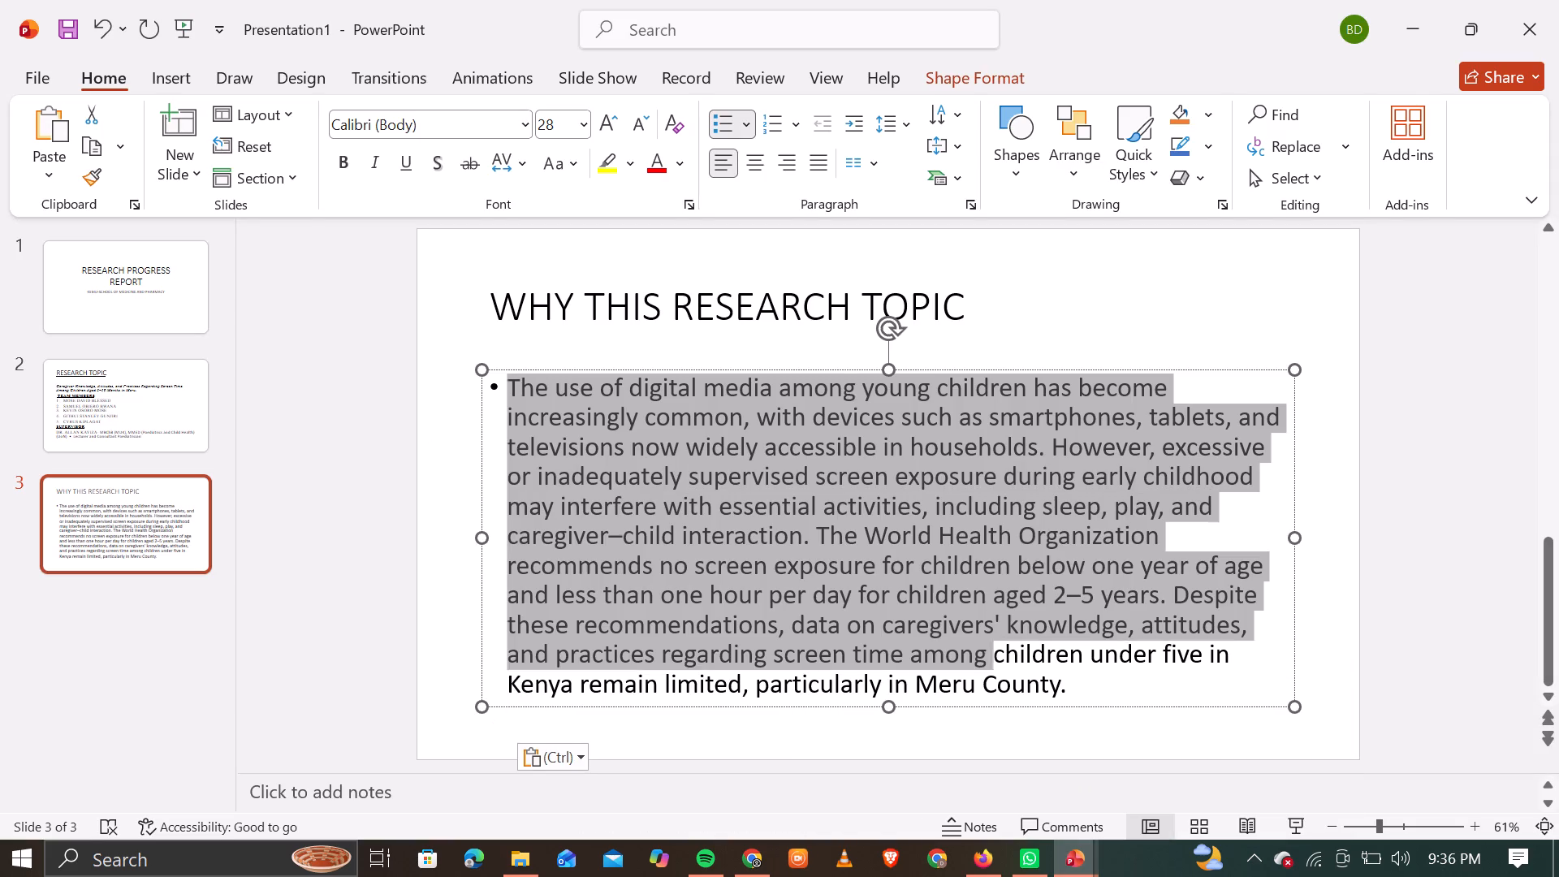
left_click_drag(985, 671, 1063, 685)
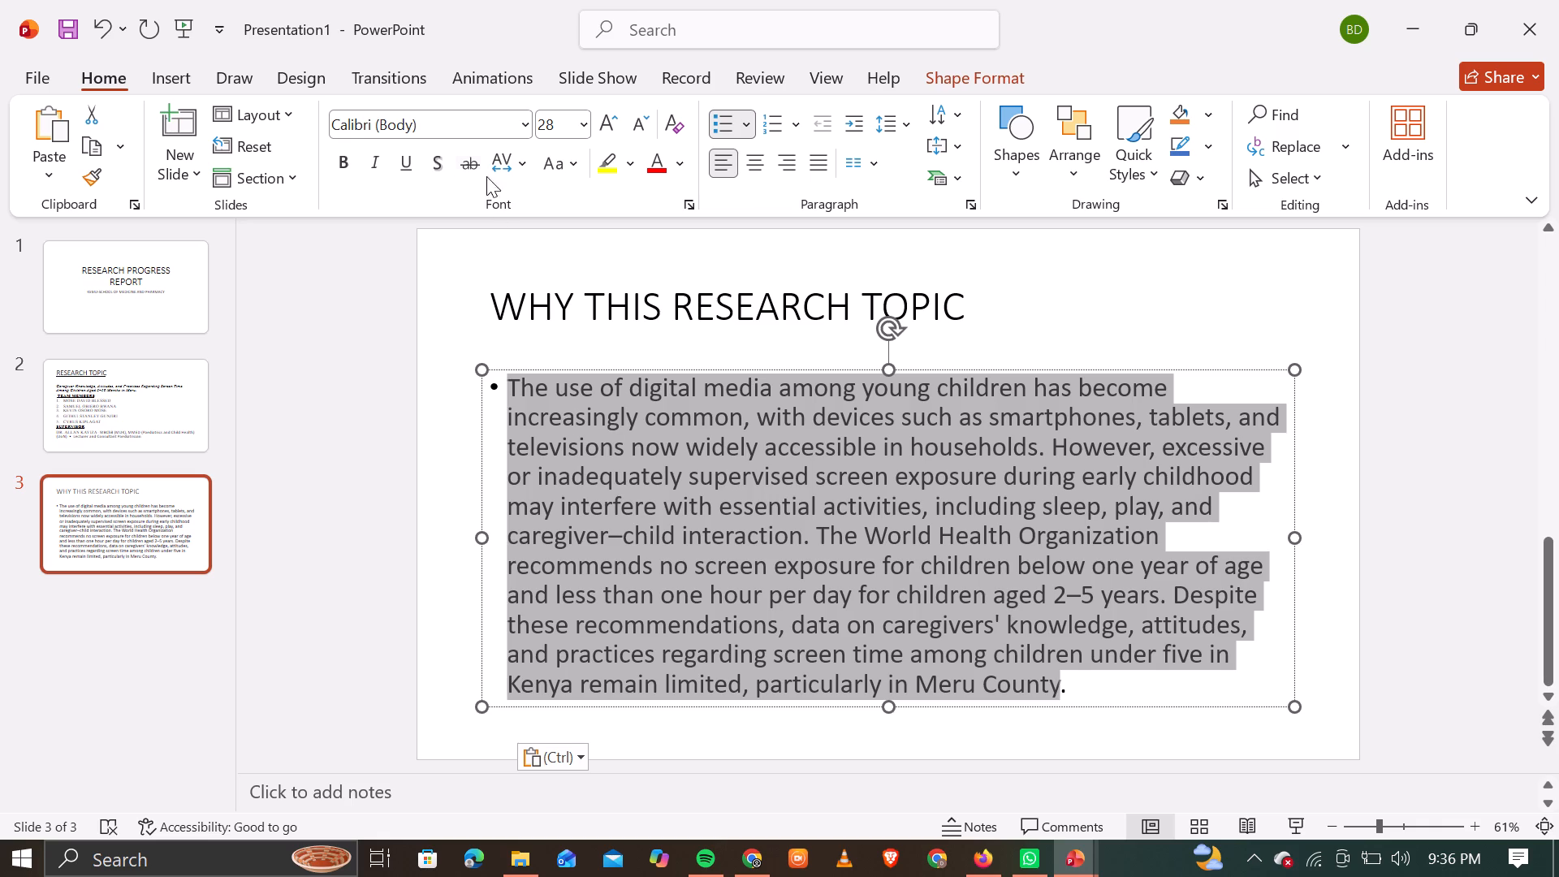
left_click(525, 123)
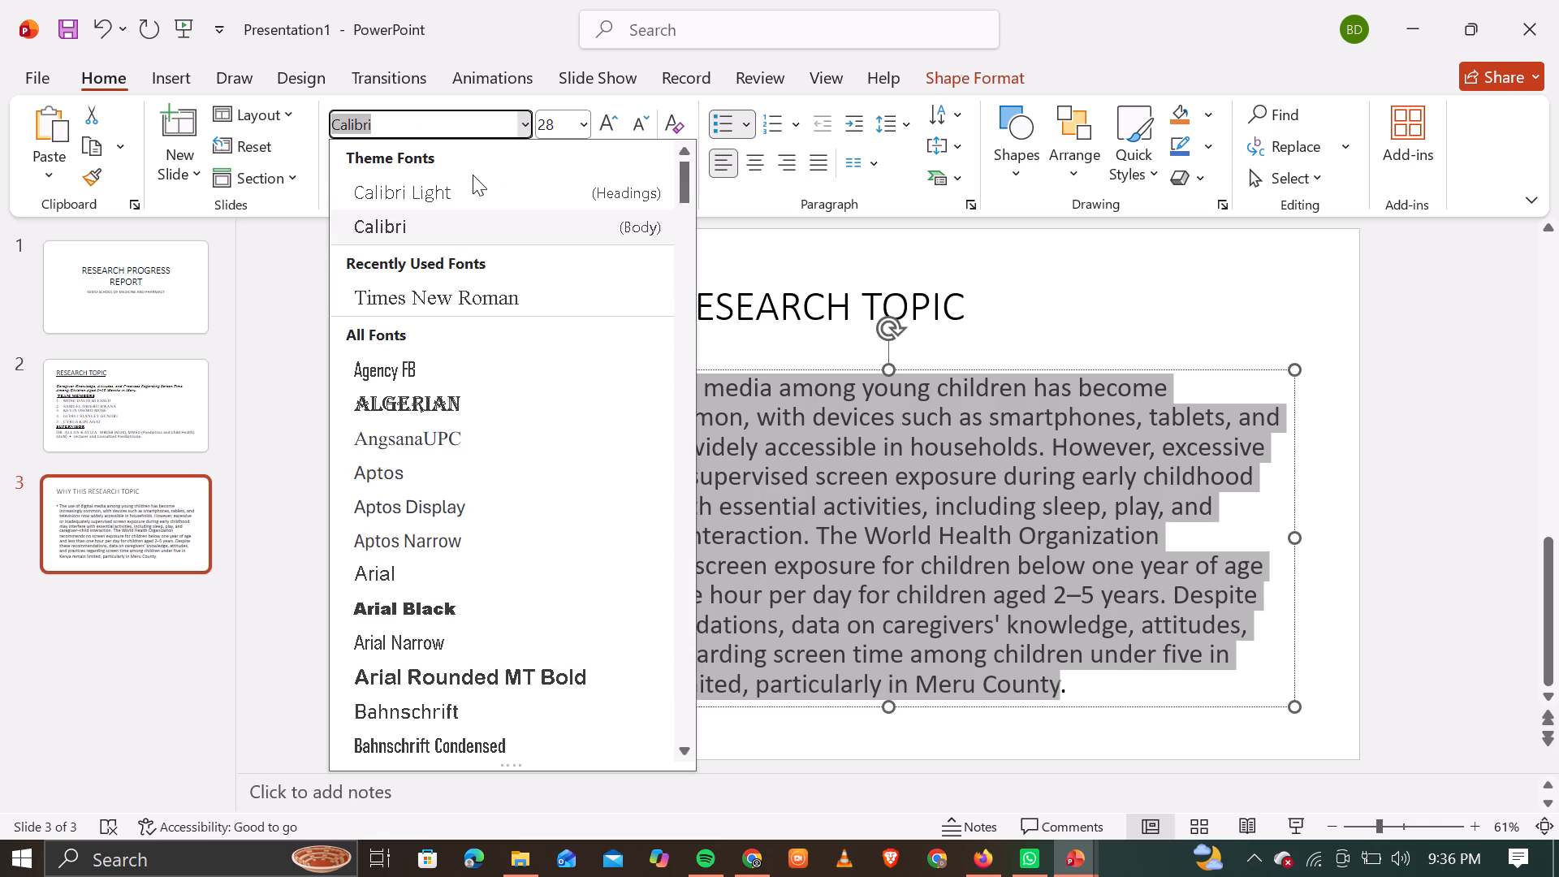
left_click(483, 287)
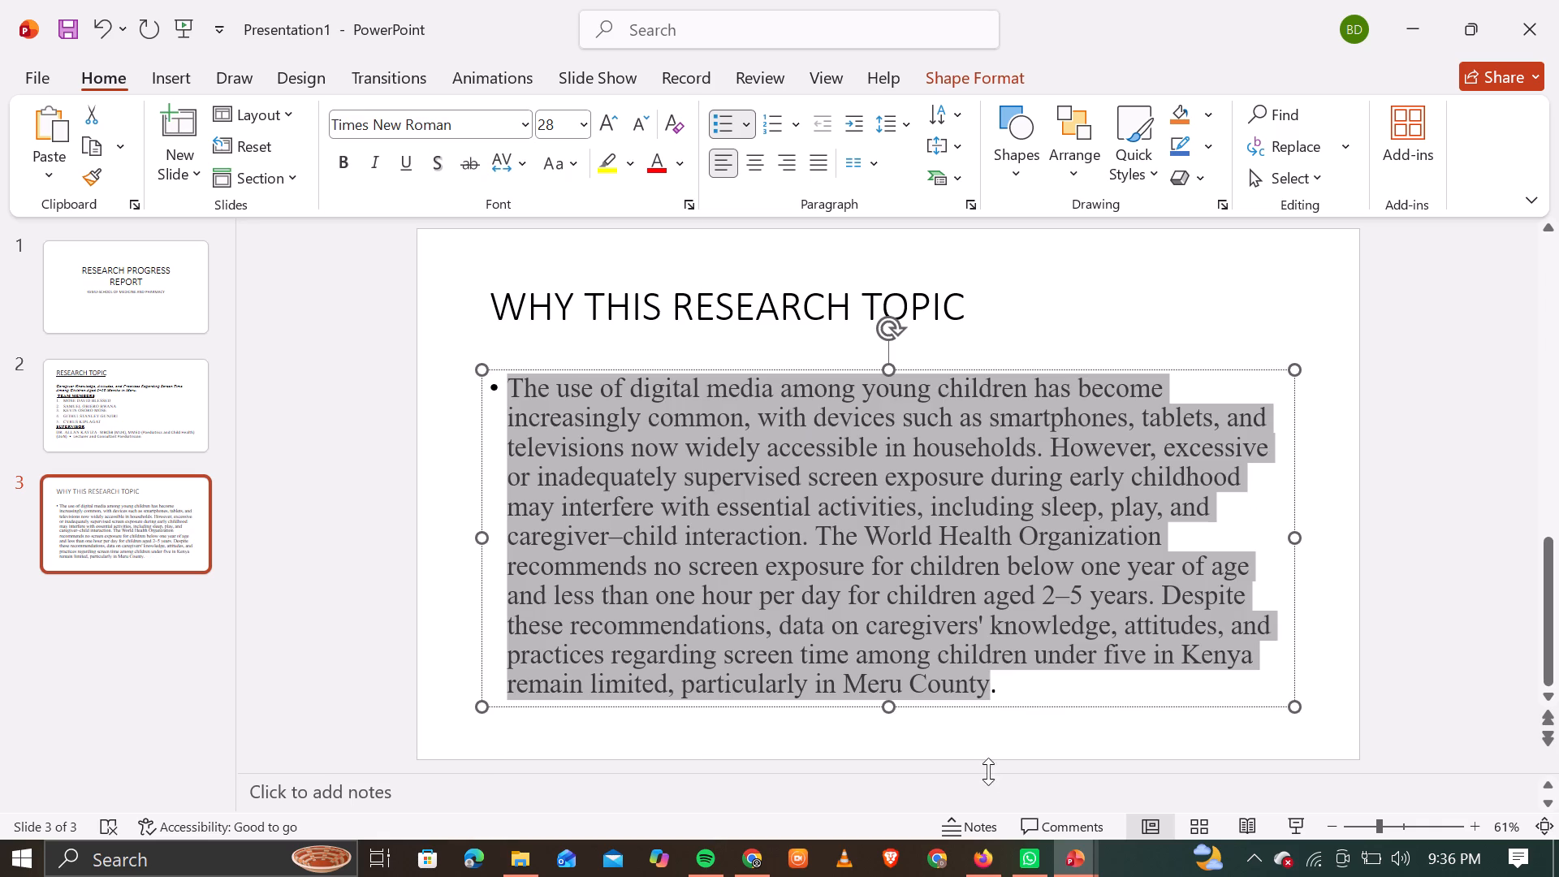
left_click(984, 730)
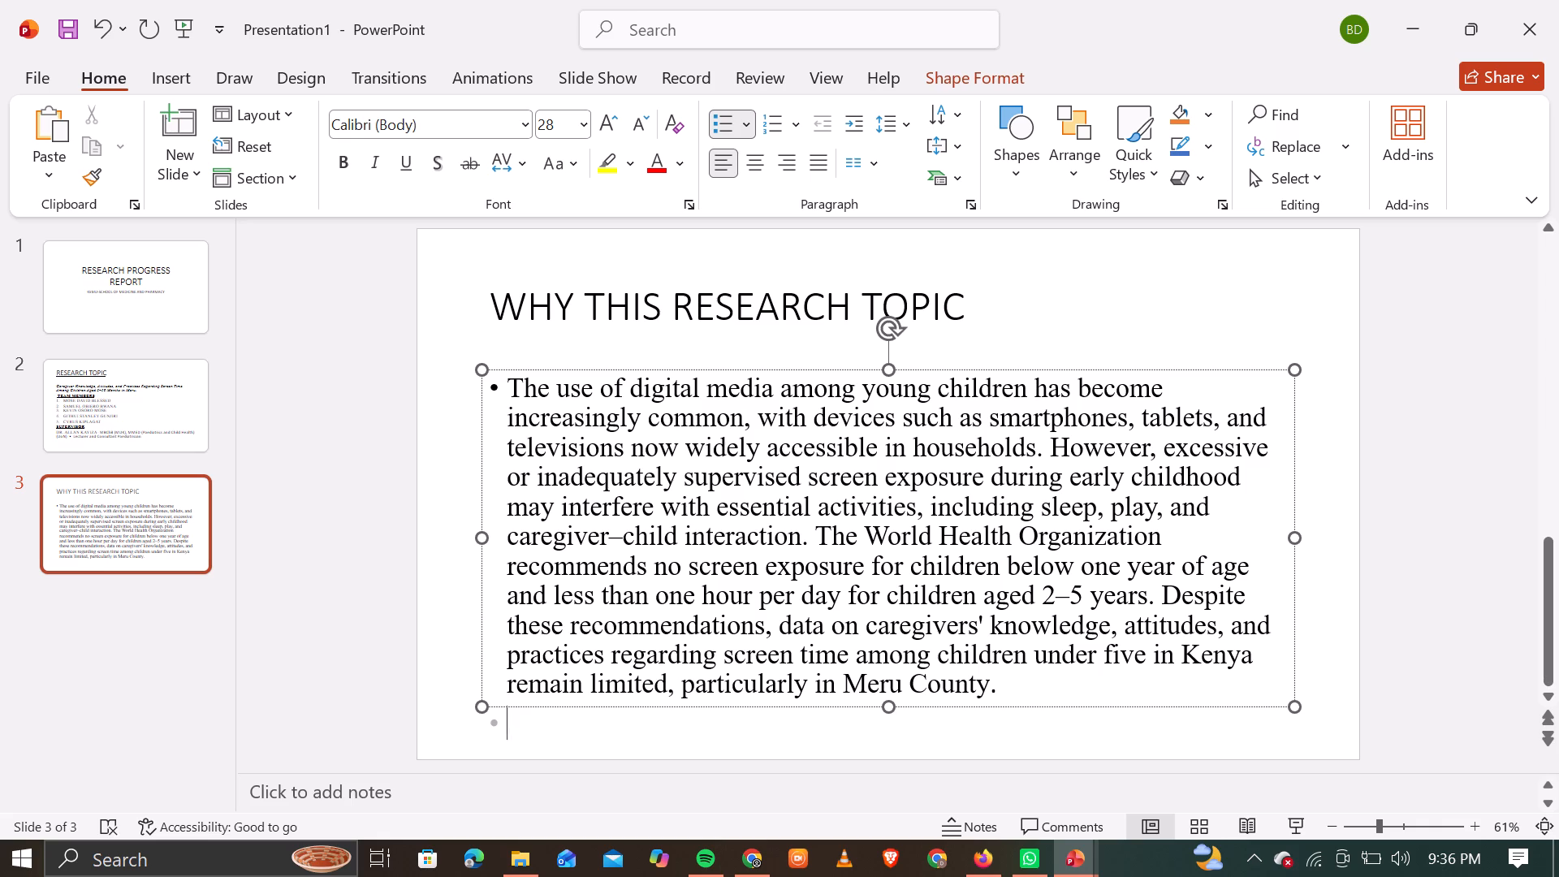
Split the body paragraph so that a new bullet starts at "However, excessive or inadequately supervised screen exposure".
left_click(1049, 447)
key("Return")
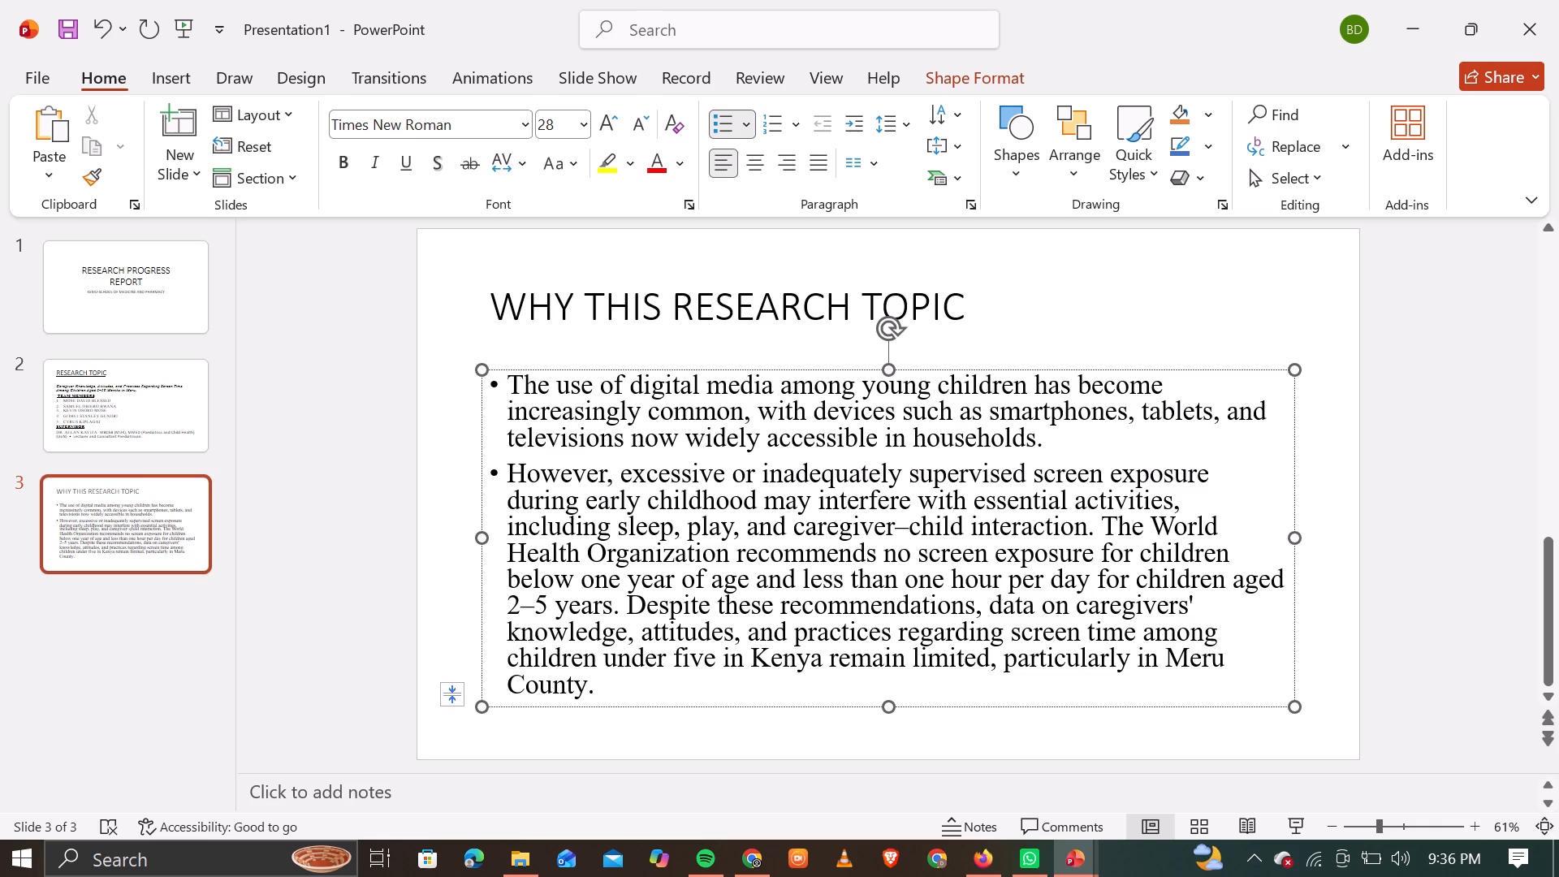
Split the second bullet on slide 3 so that a third bullet starts at "The World Health Organization recommends".
left_click(1101, 531)
key("Return")
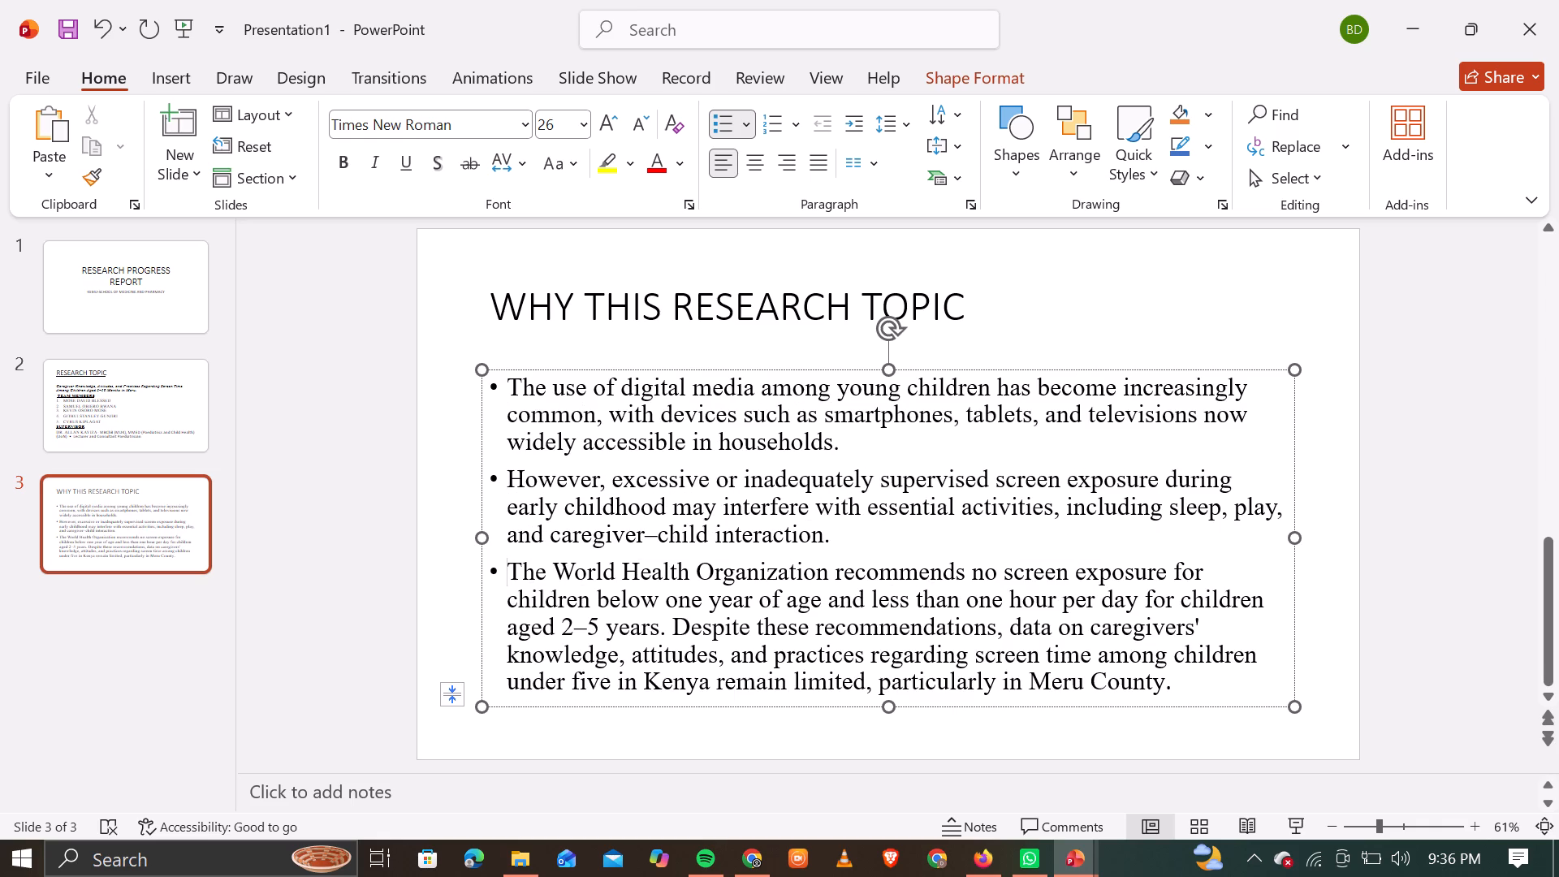
left_click(1193, 696)
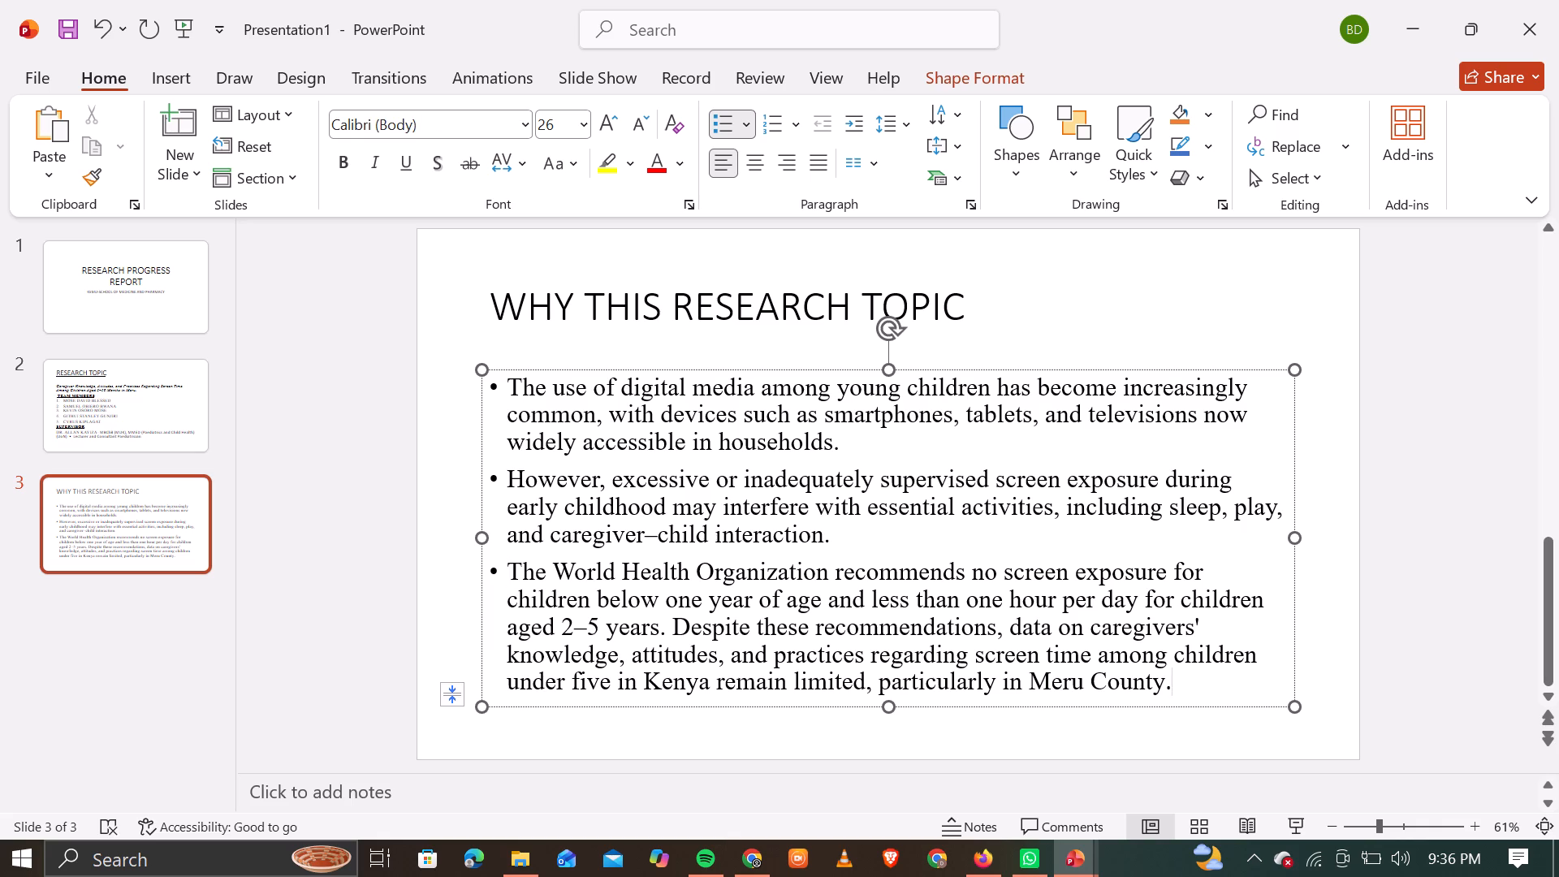
left_click(706, 745)
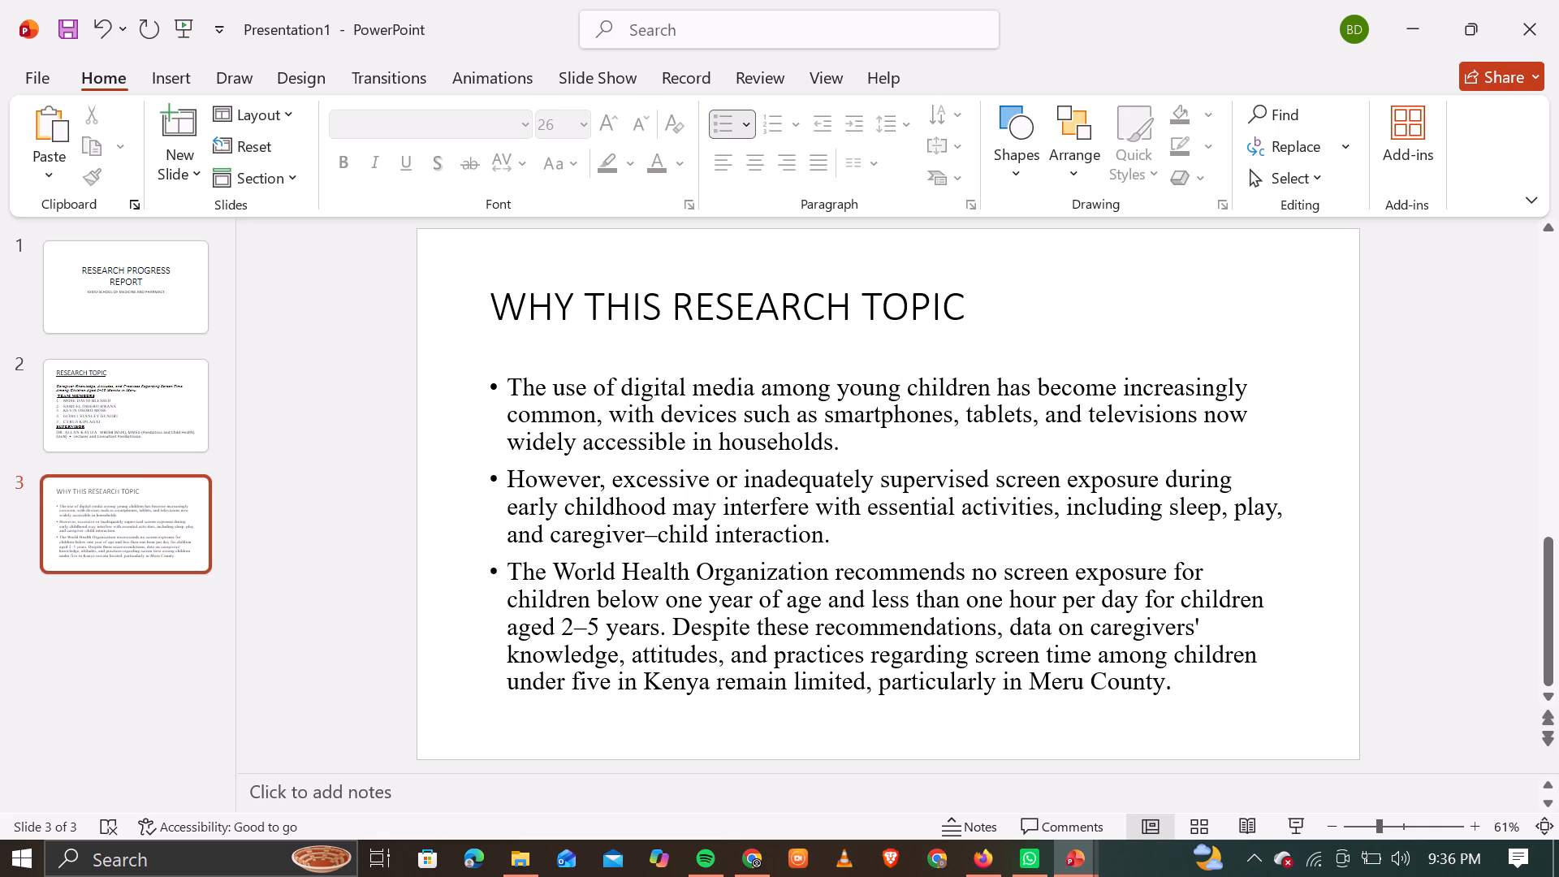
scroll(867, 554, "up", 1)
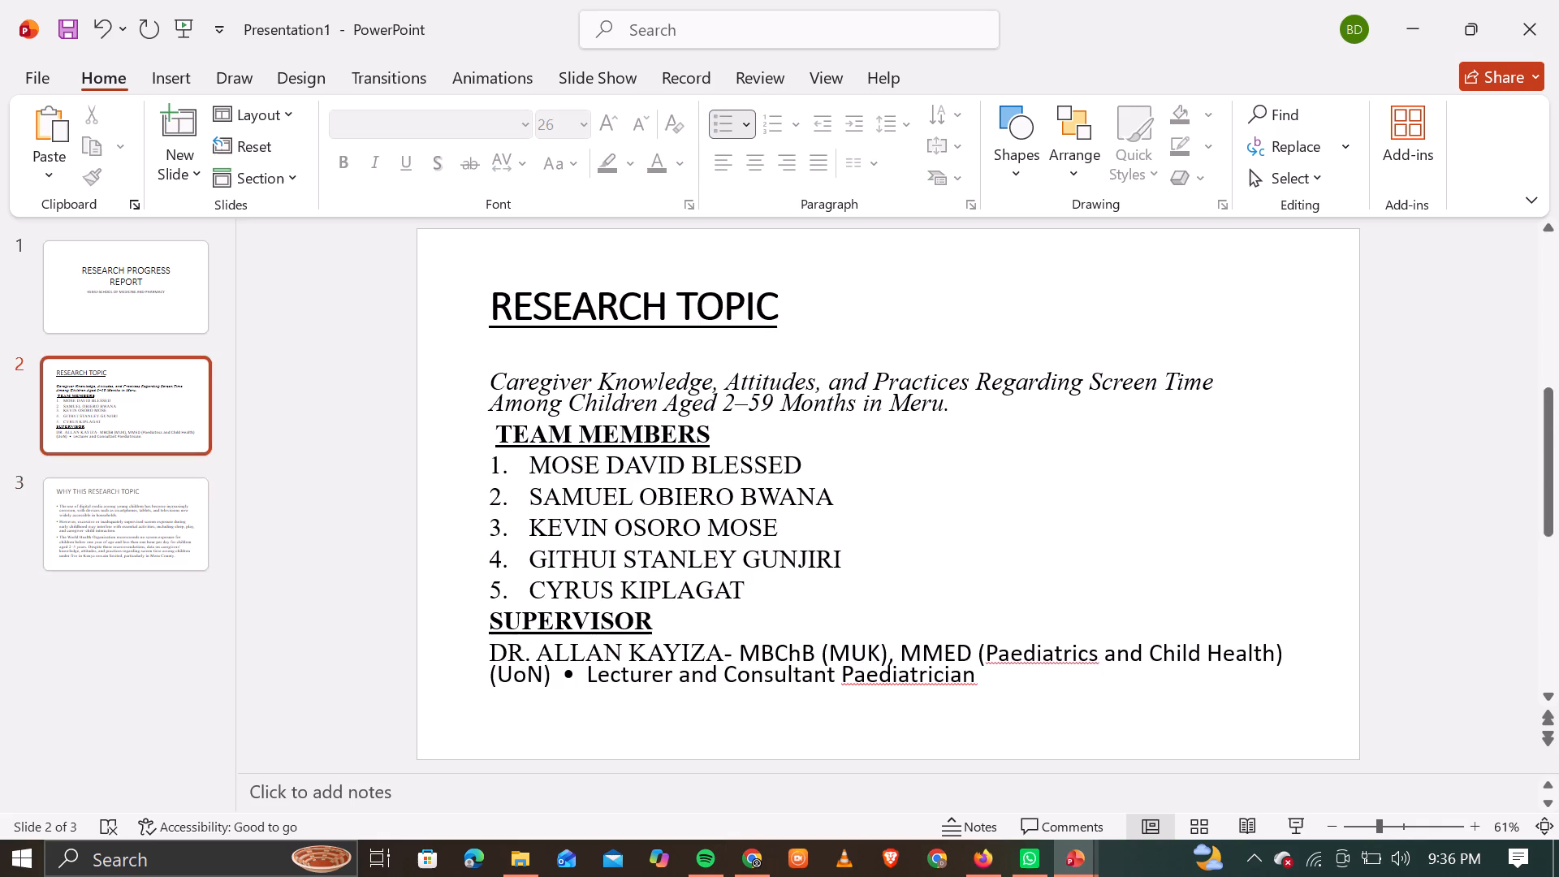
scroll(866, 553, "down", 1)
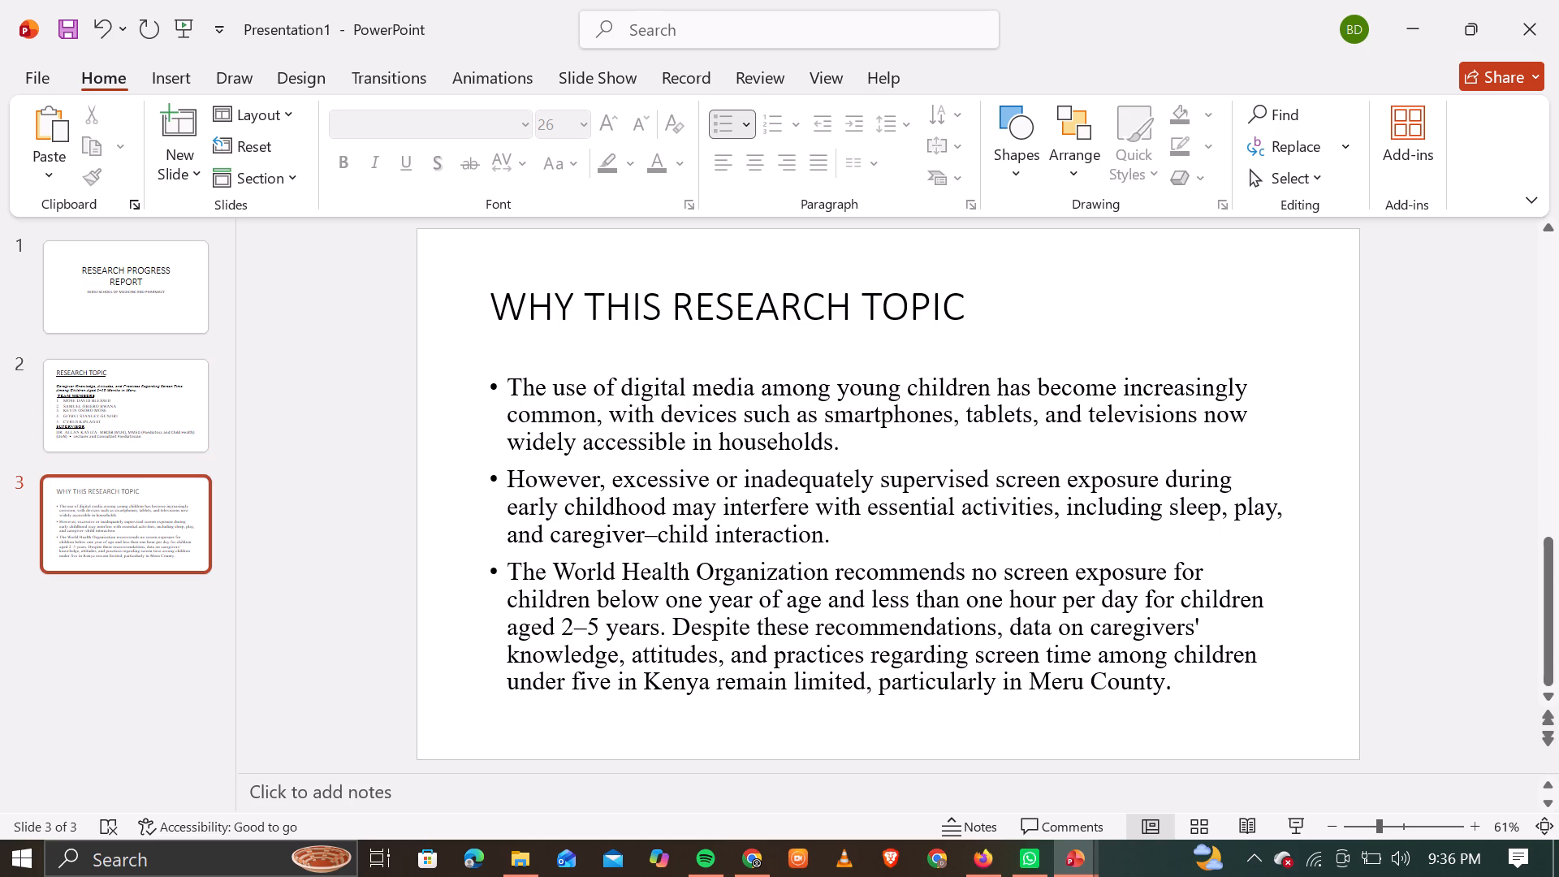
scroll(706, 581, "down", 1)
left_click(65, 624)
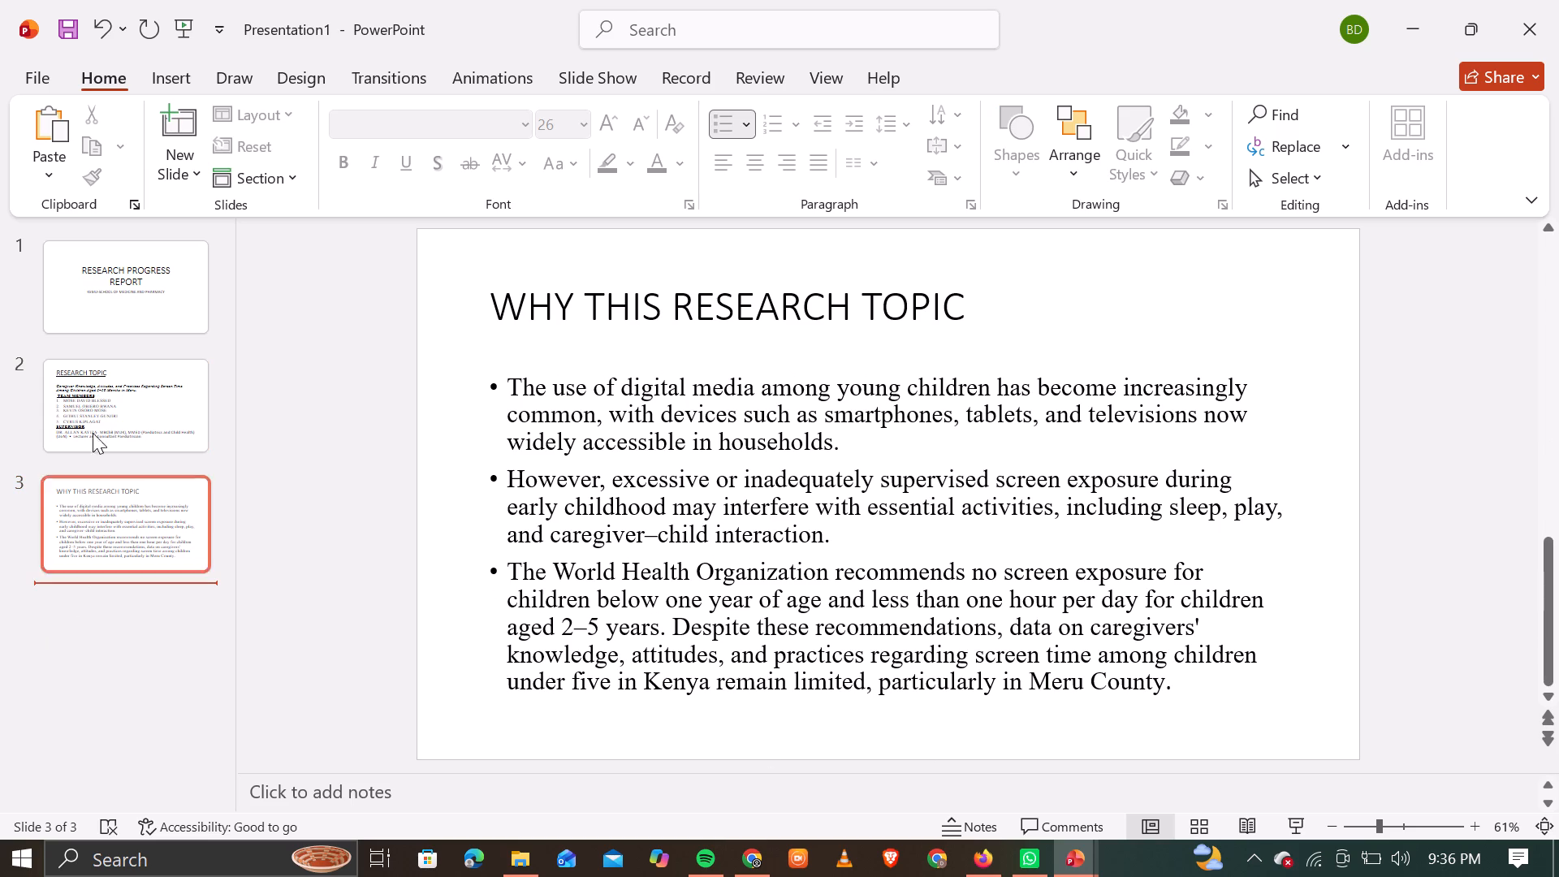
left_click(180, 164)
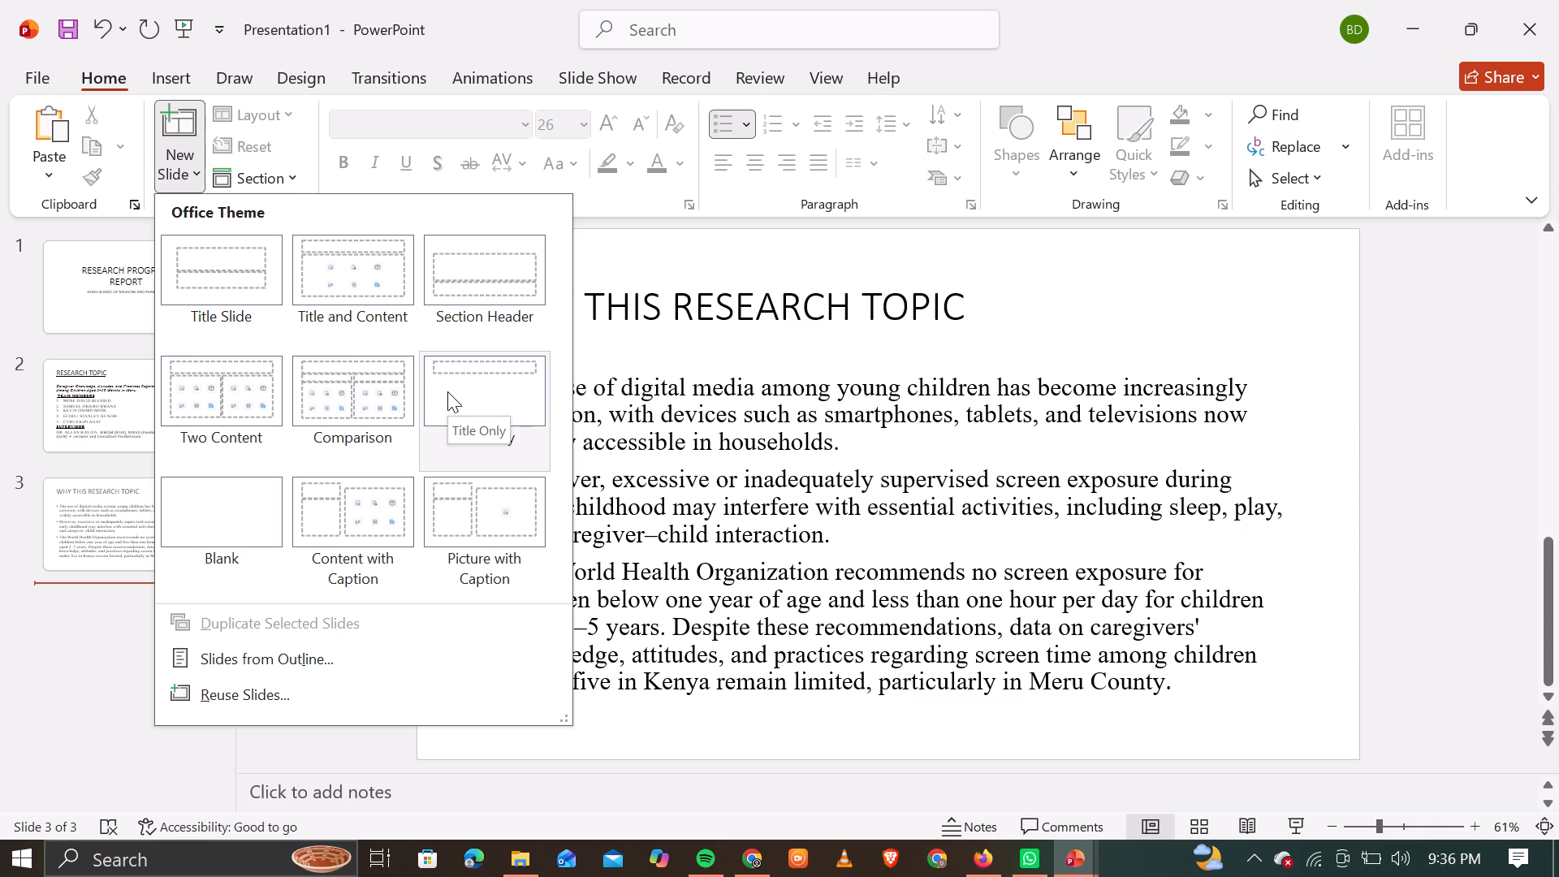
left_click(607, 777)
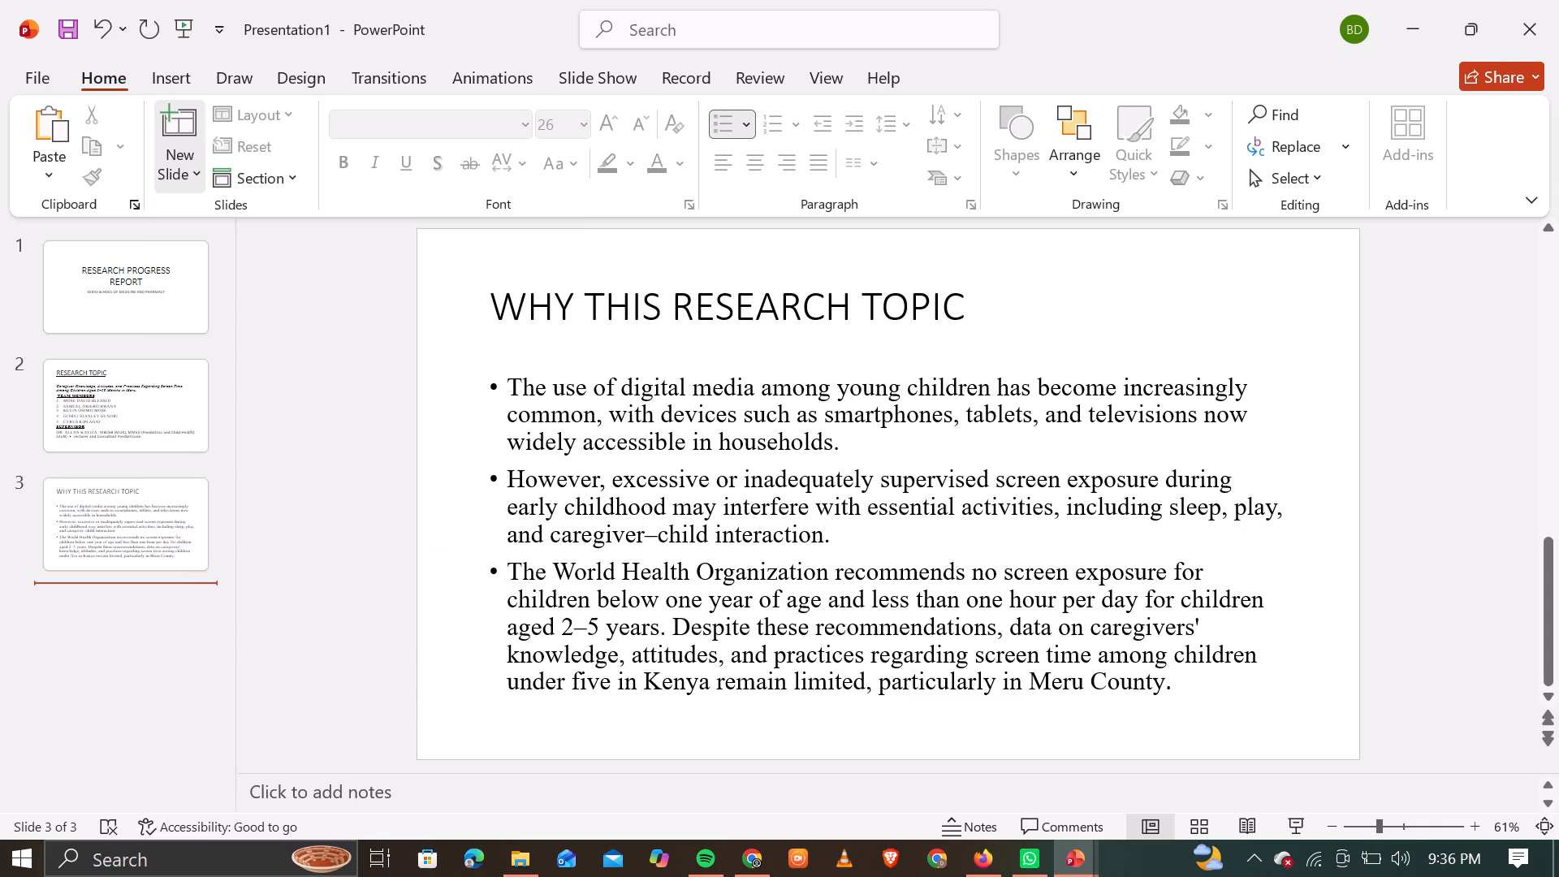
Check slide 3, "Why are we conducting this study?", in the Research_Progress_Report presentation, and return to Presentation1.
left_click(1062, 875)
left_click(974, 784)
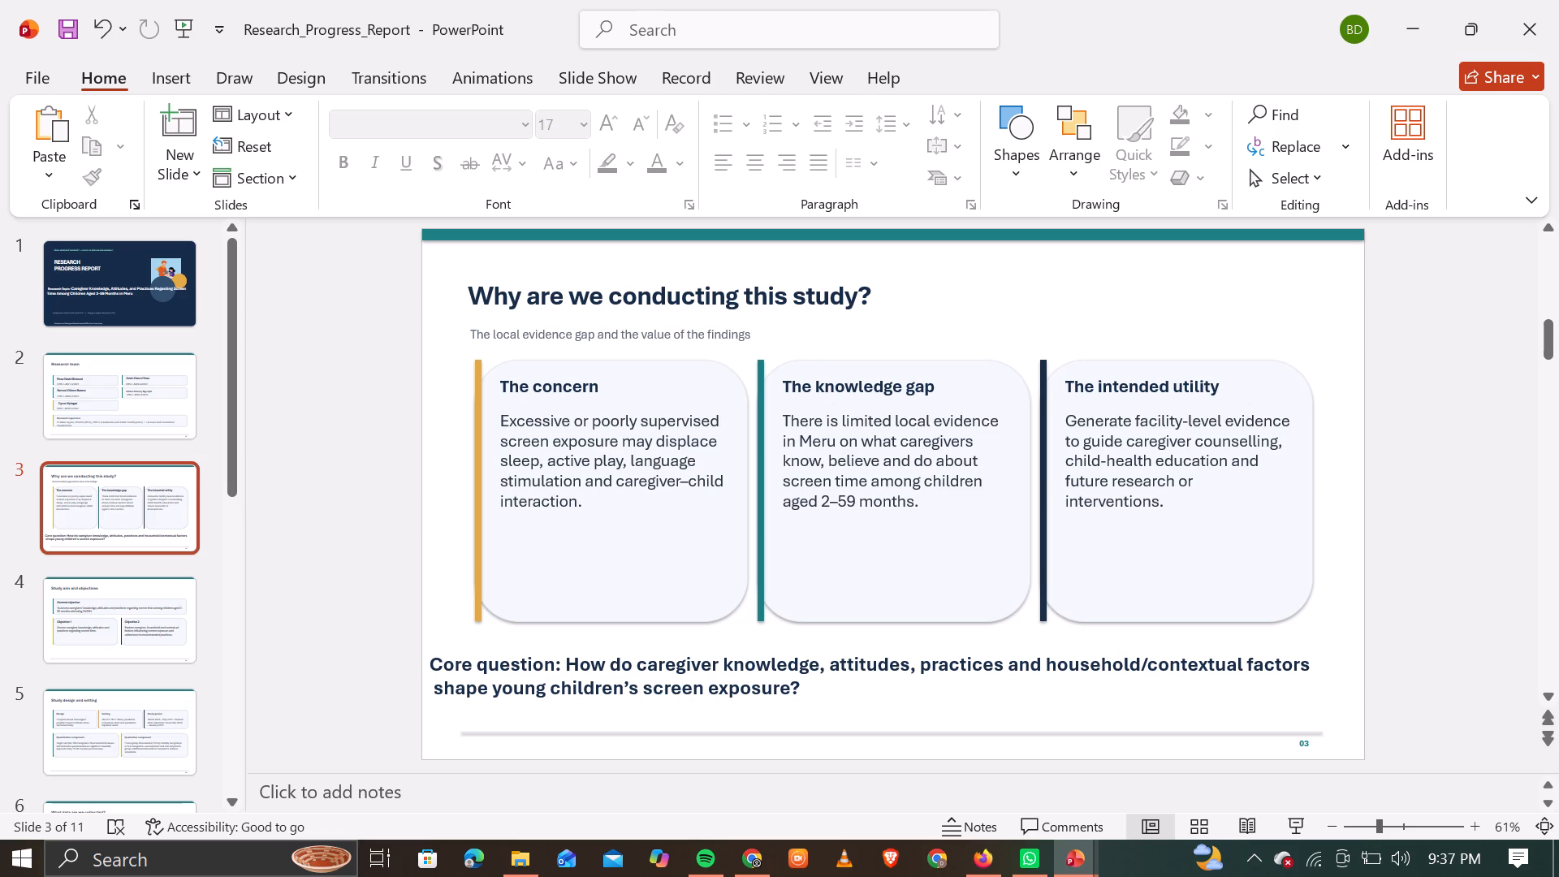
left_click(1077, 865)
left_click(1171, 768)
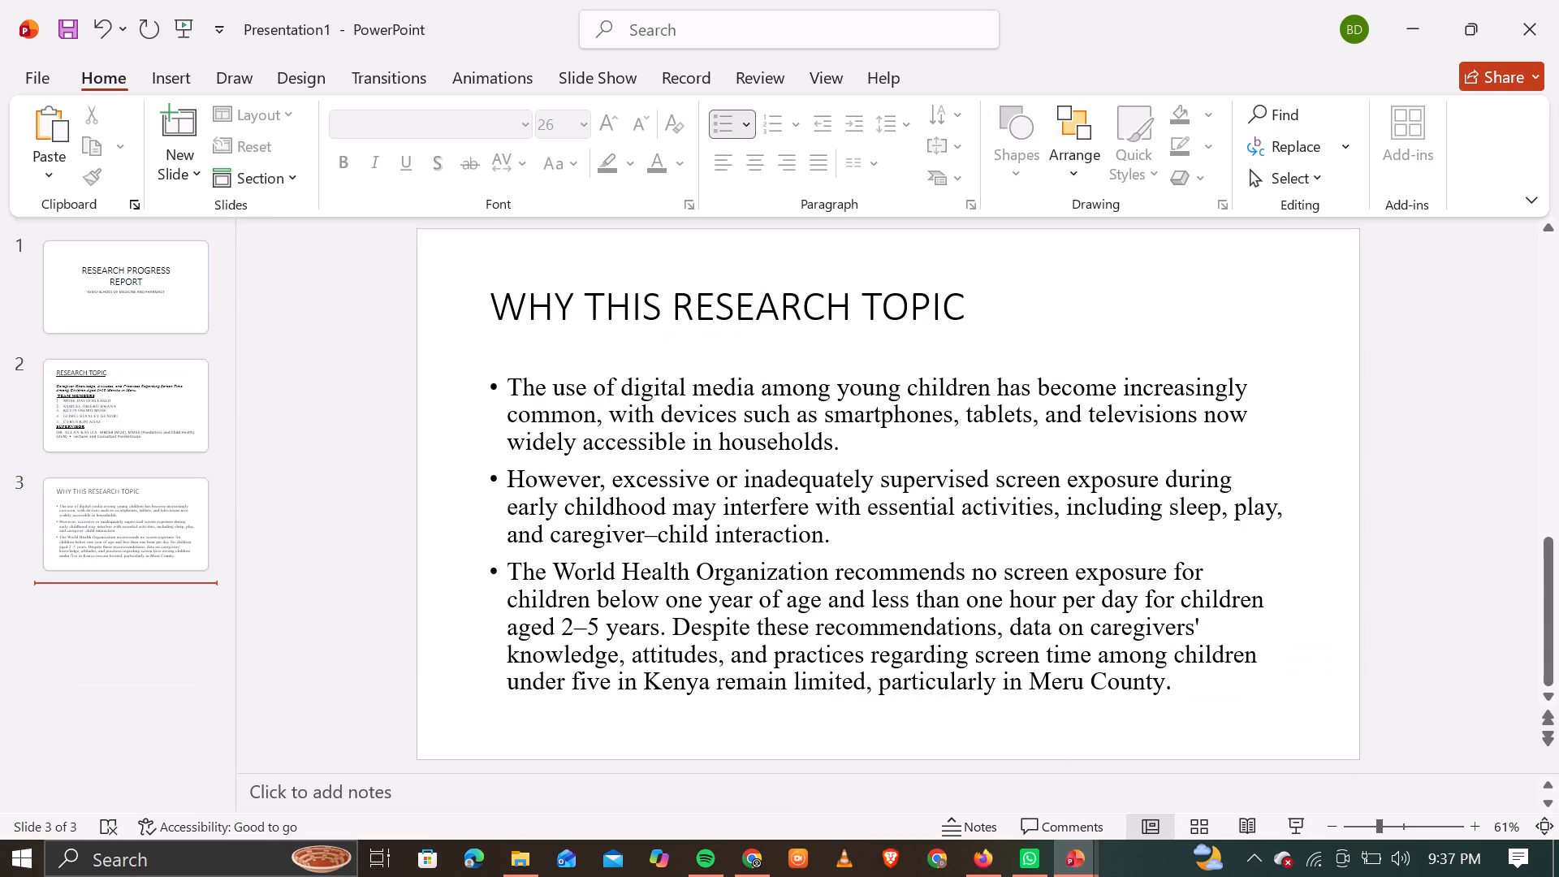
Add a new slide with the Blank layout after slide 3 of Presentation1.
scroll(702, 589, "down", 1)
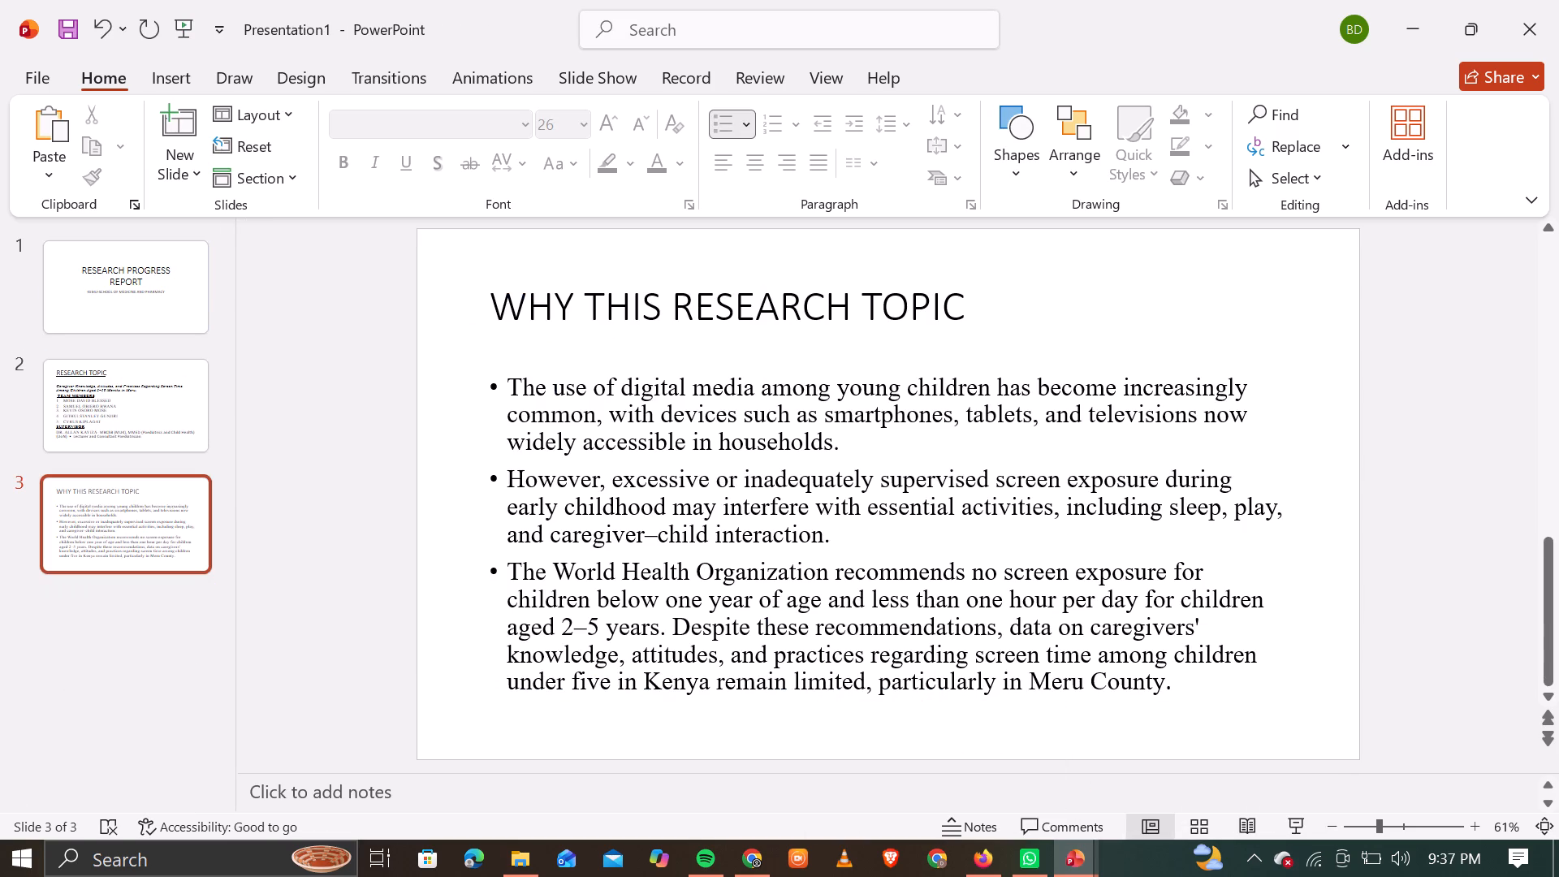
left_click(171, 594)
left_click(165, 145)
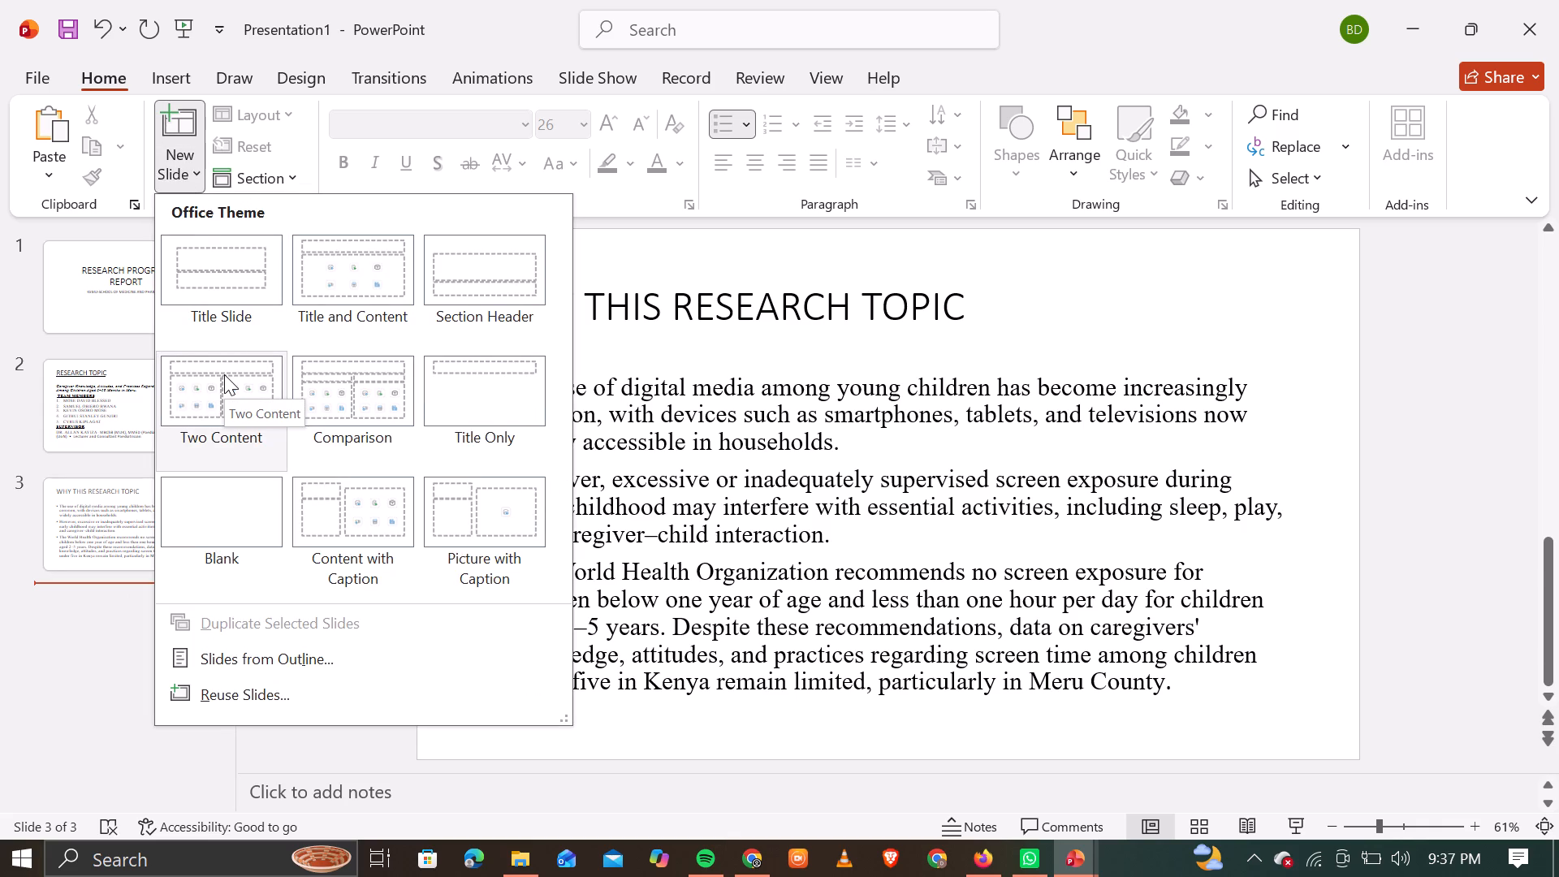
left_click(230, 492)
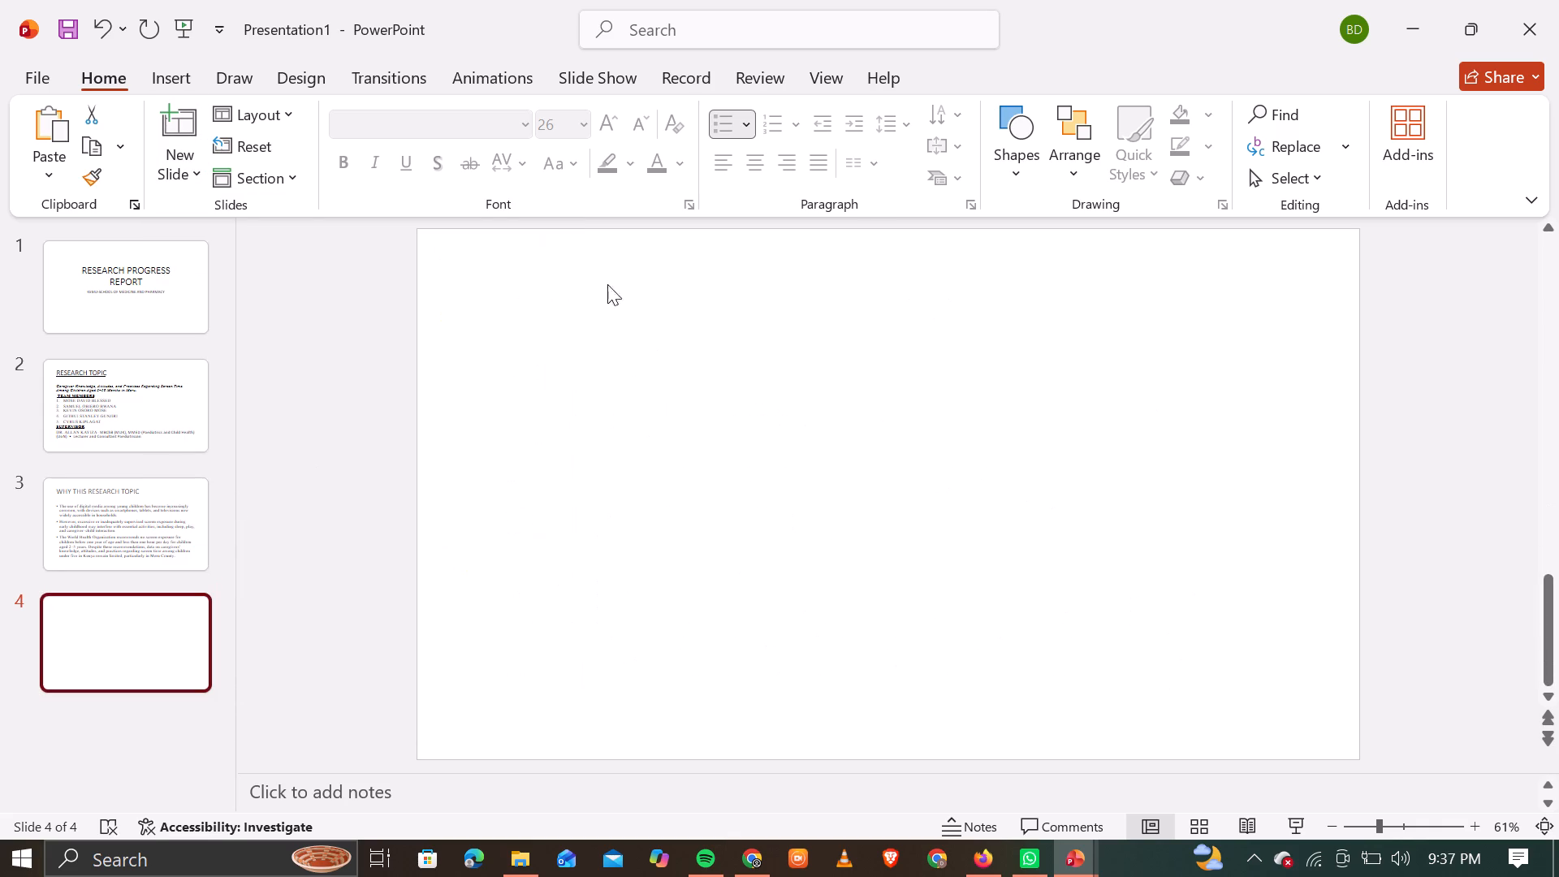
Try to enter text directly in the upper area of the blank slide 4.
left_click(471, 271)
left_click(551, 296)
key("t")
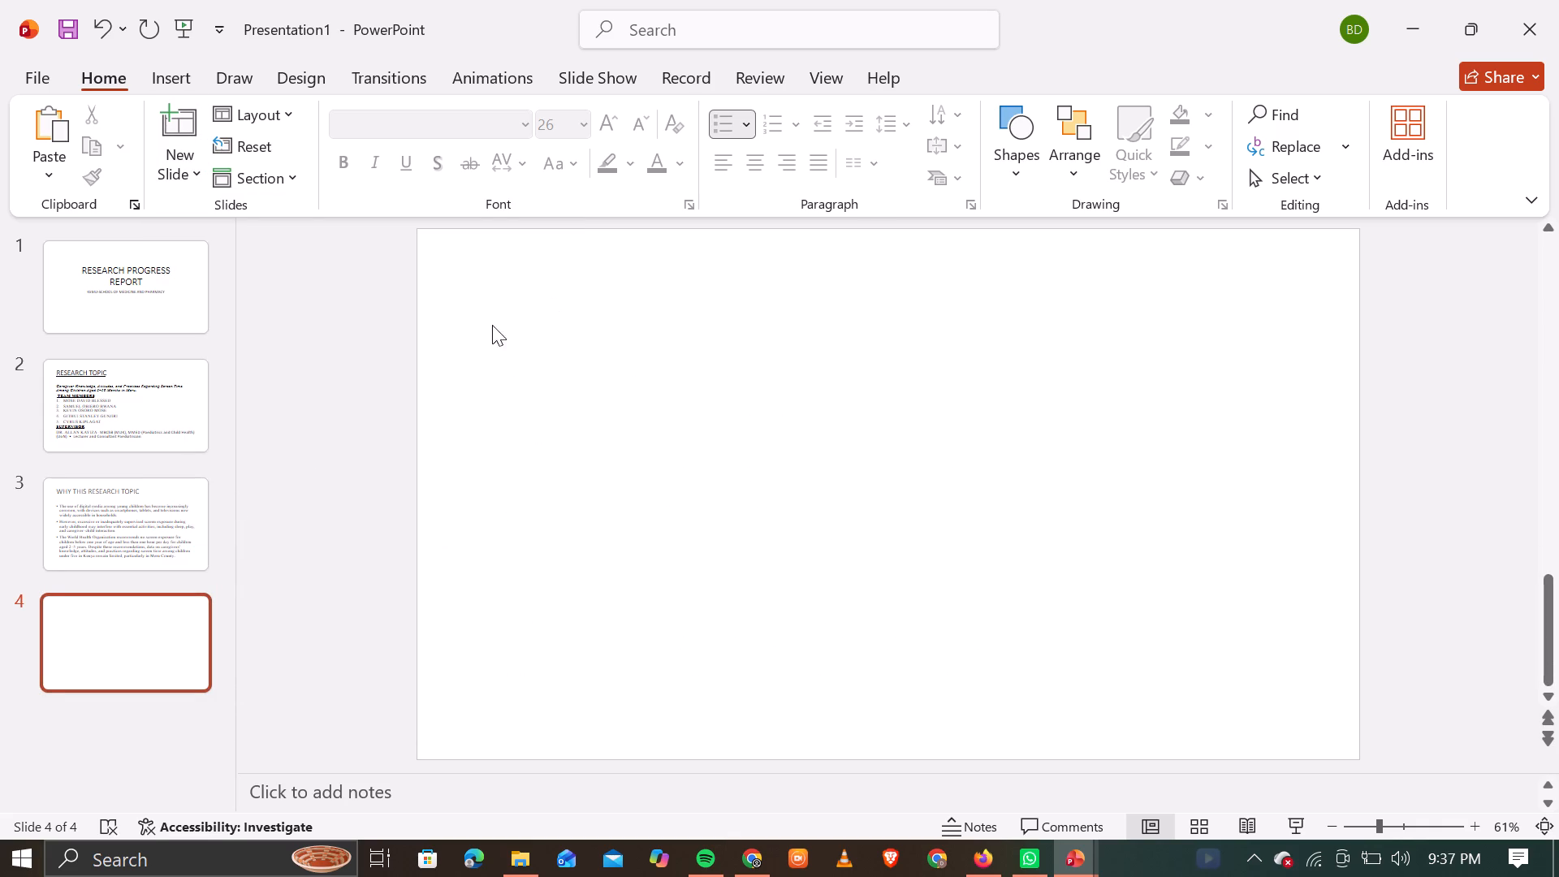
Delete the blank slide 4 from Presentation1.
right_click(146, 635)
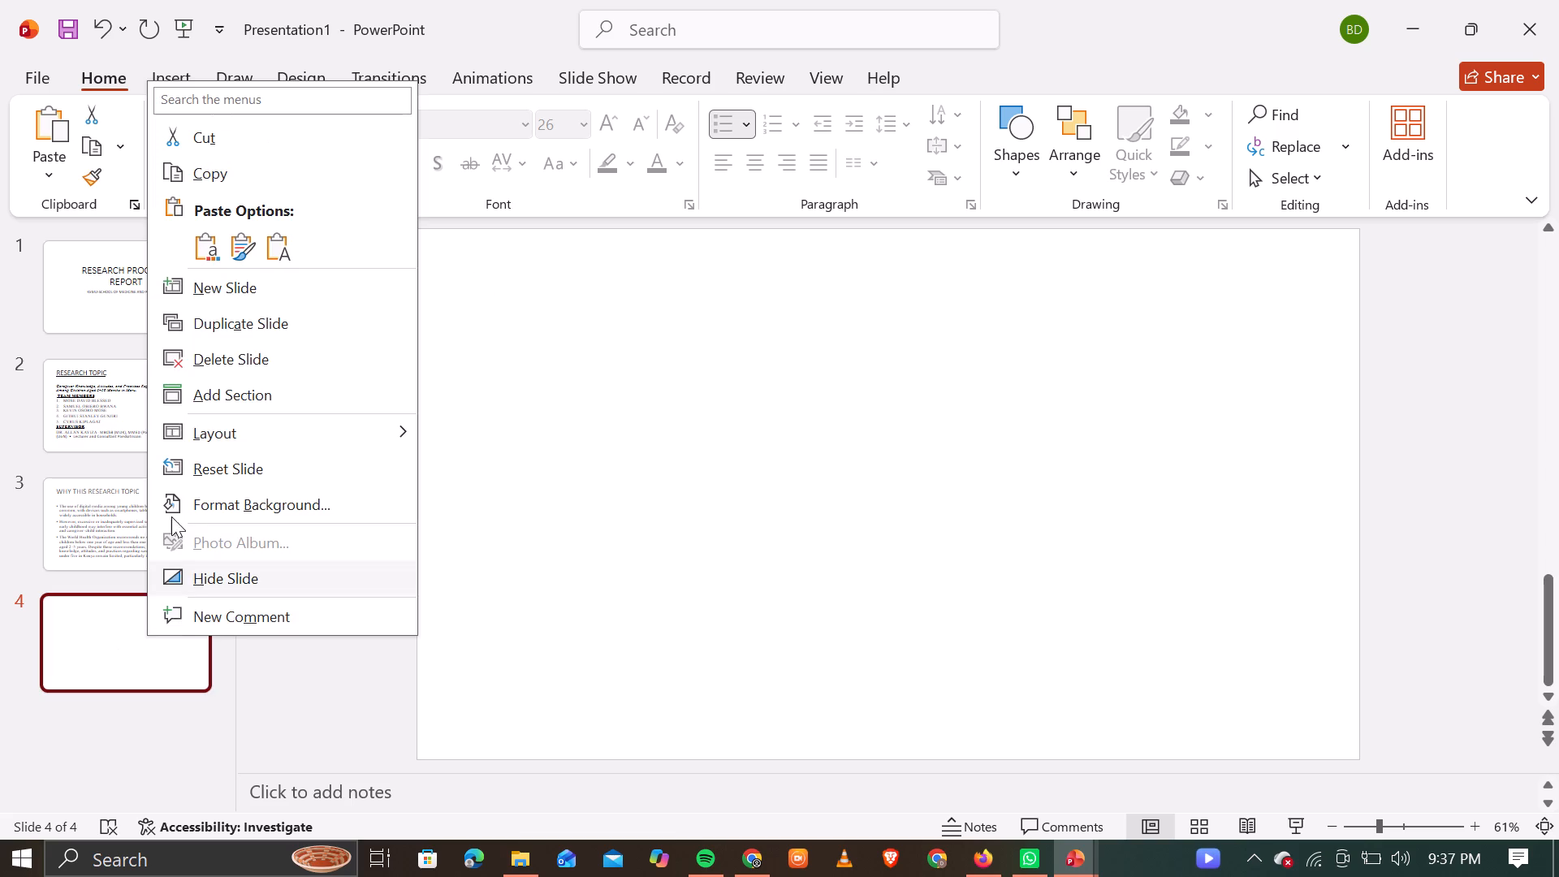
left_click(243, 357)
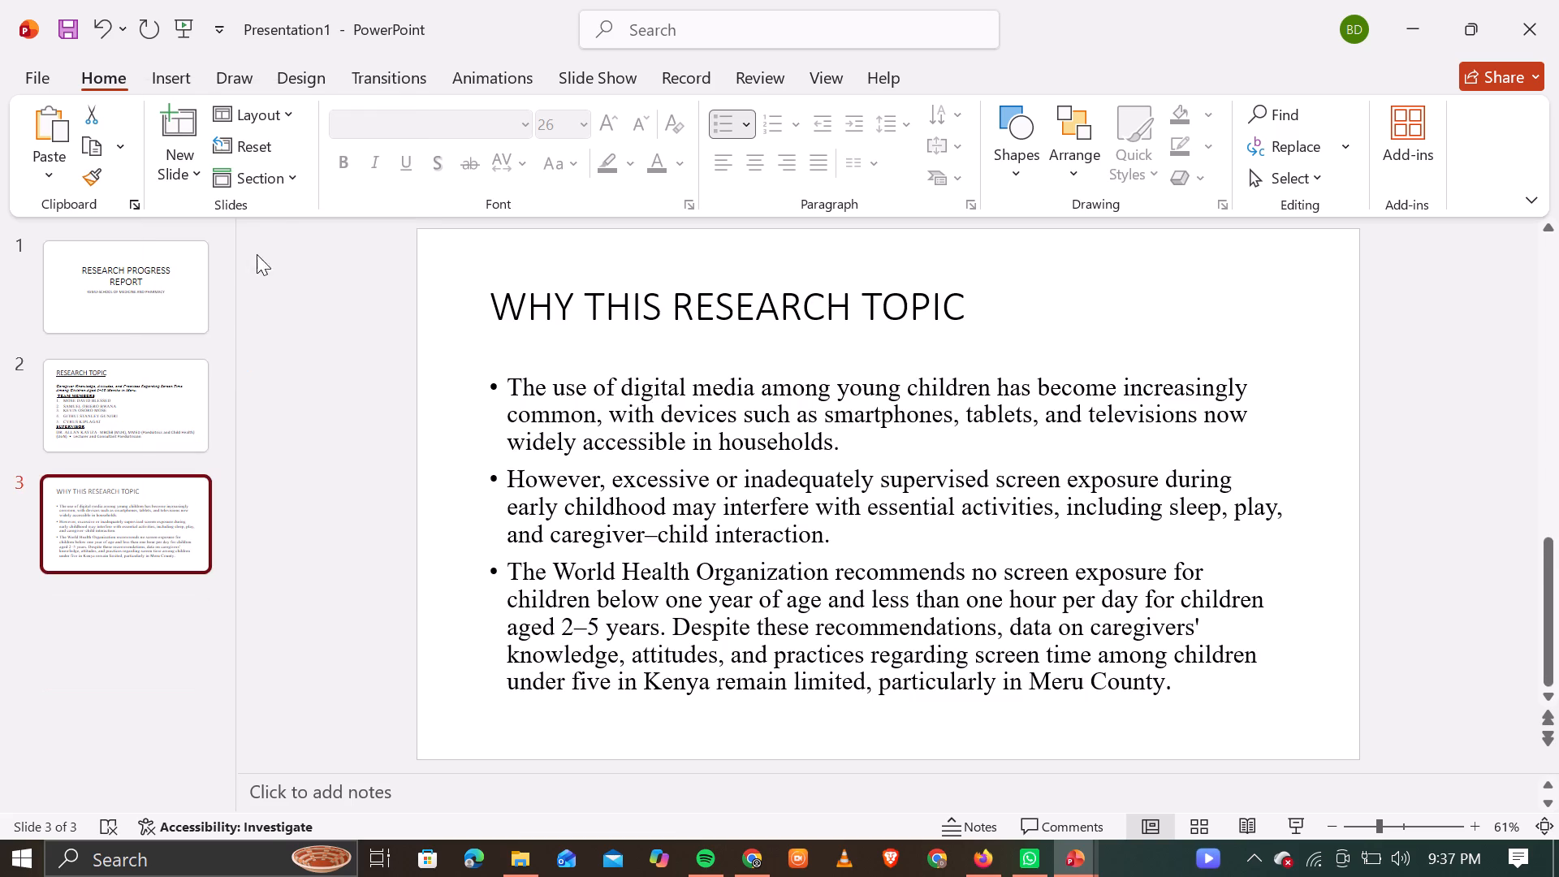
Add a new slide with the Title and Content layout after slide 3 and title it "THE GAP".
left_click(170, 168)
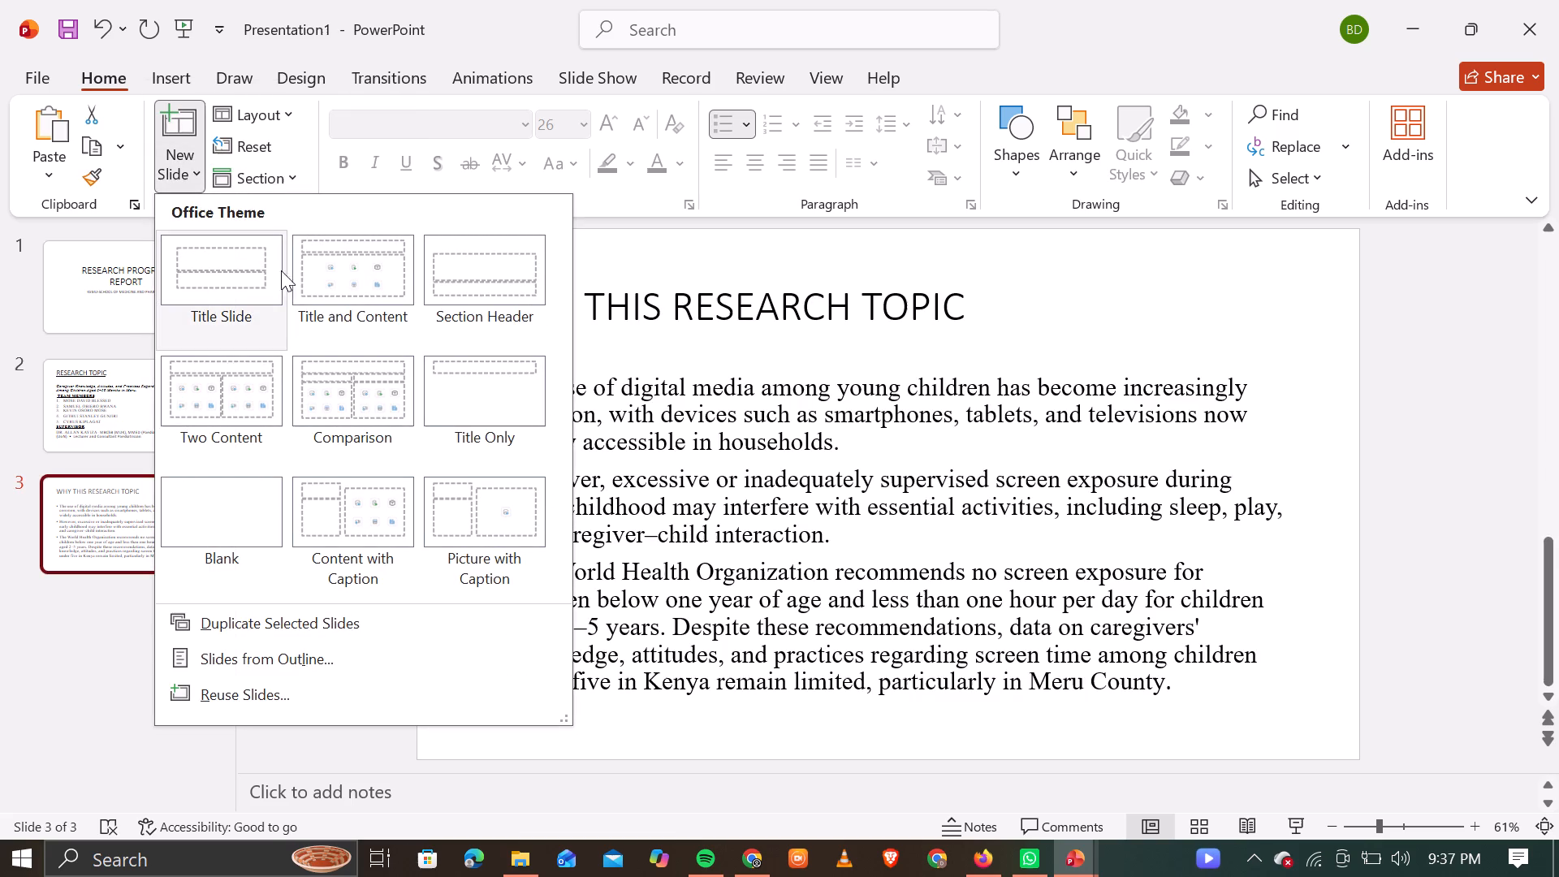
left_click(331, 258)
left_click(585, 306)
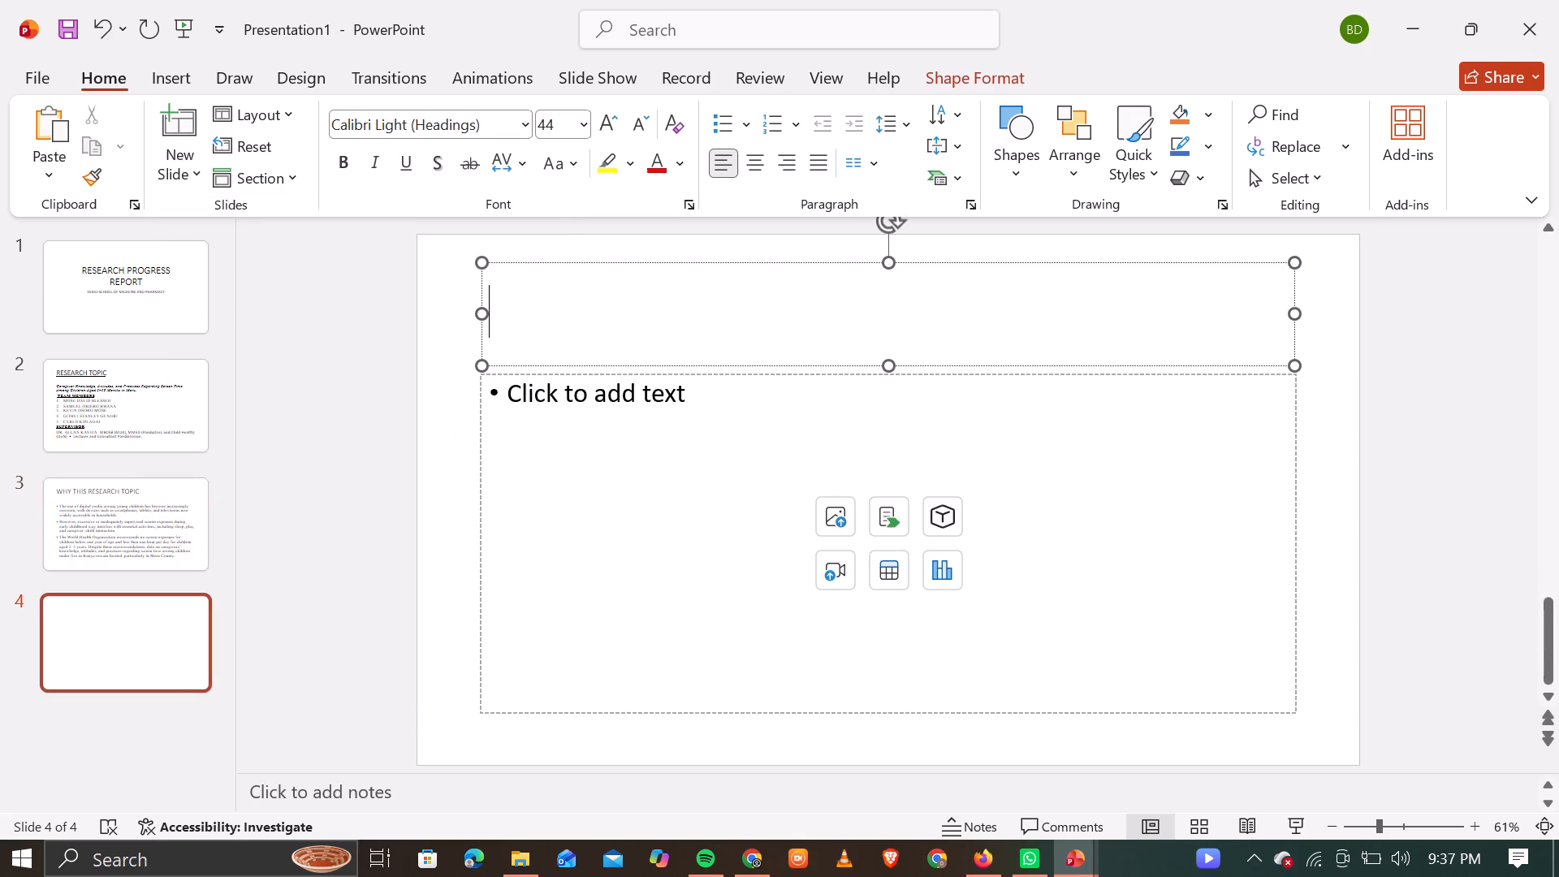
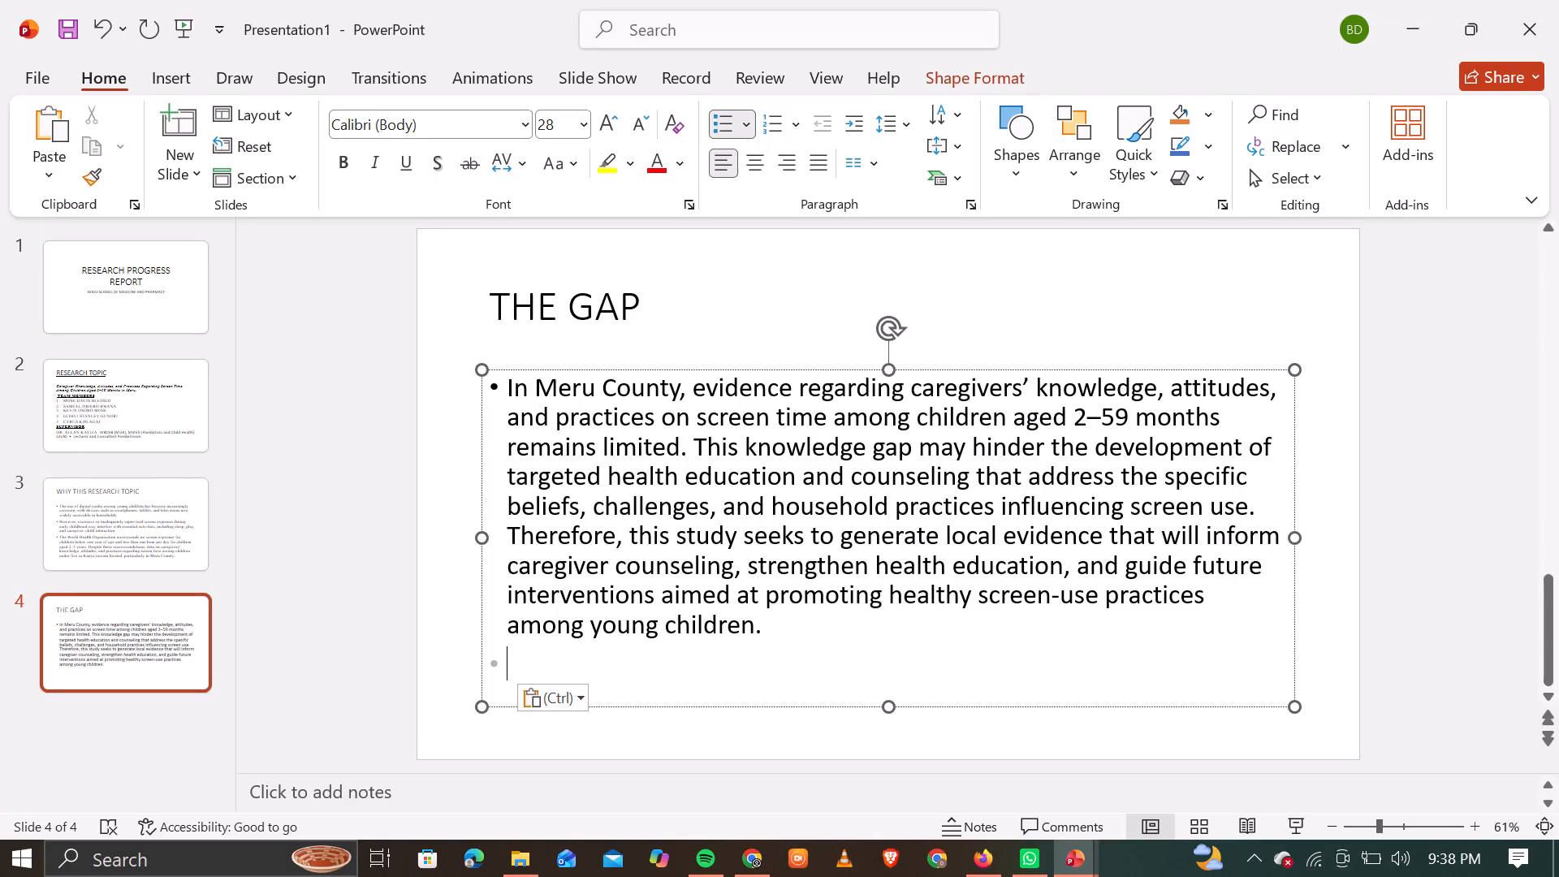
Set the font of the "In Meru County" body paragraph on slide 4, "THE GAP", to Times New Roman.
left_click_drag(507, 386, 749, 615)
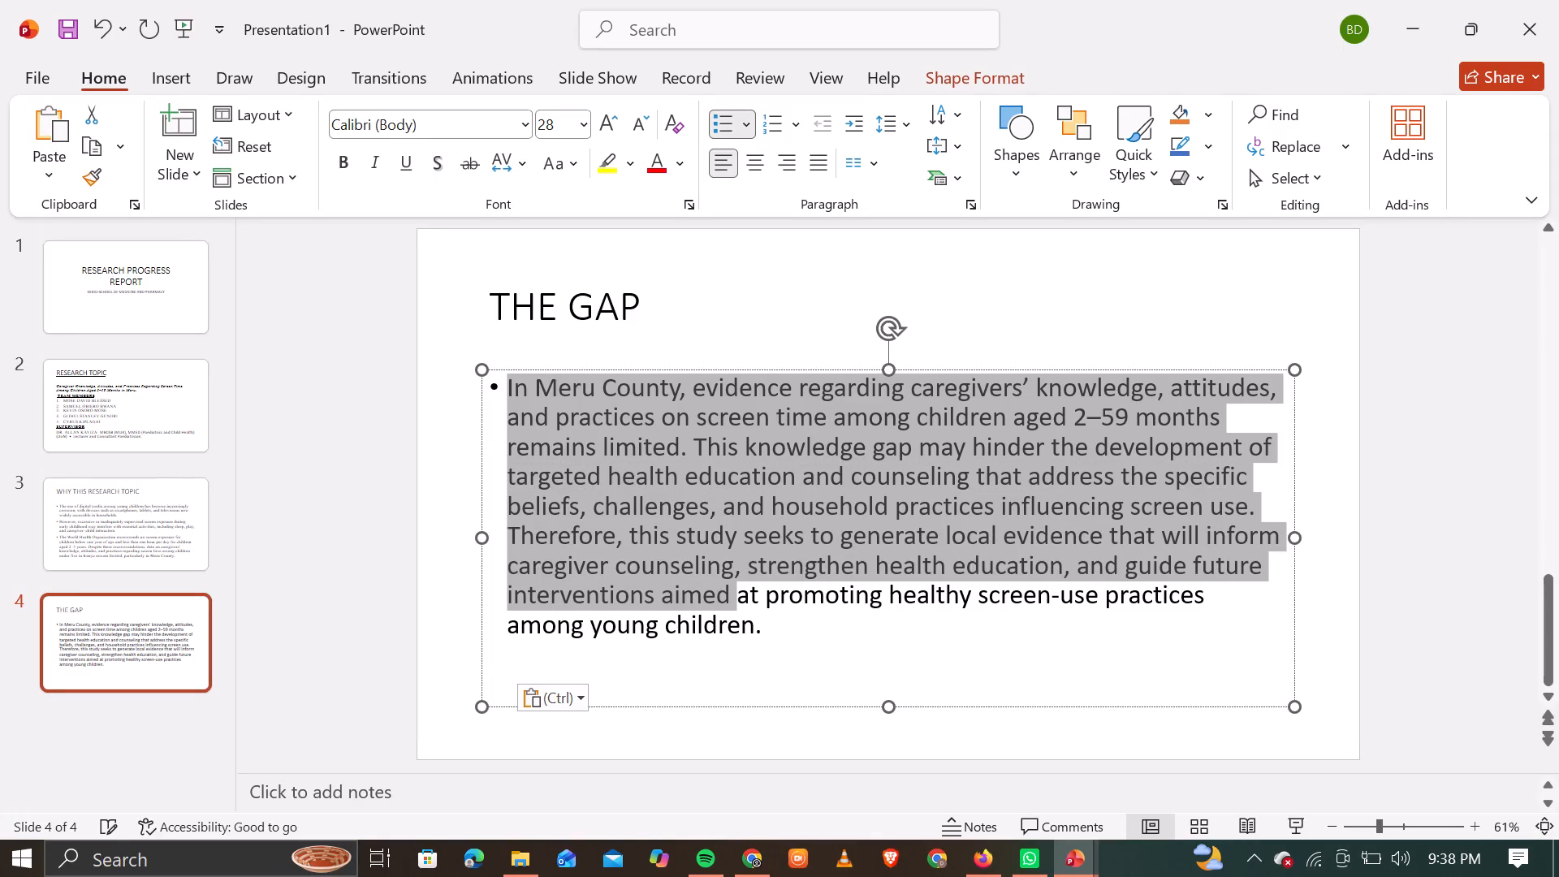
left_click_drag(749, 615, 765, 623)
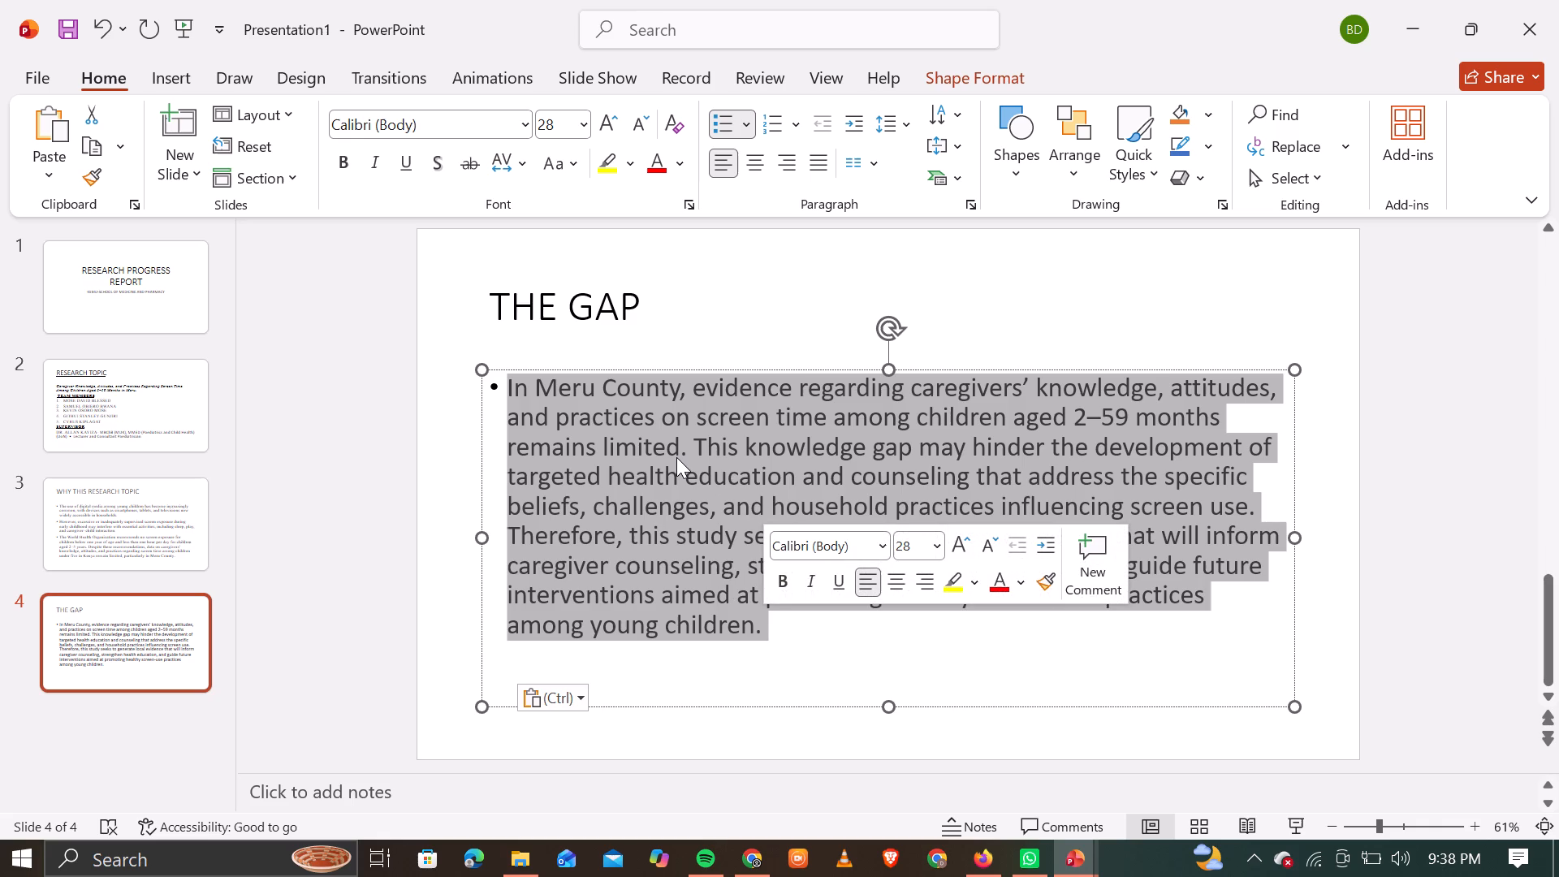
left_click(525, 125)
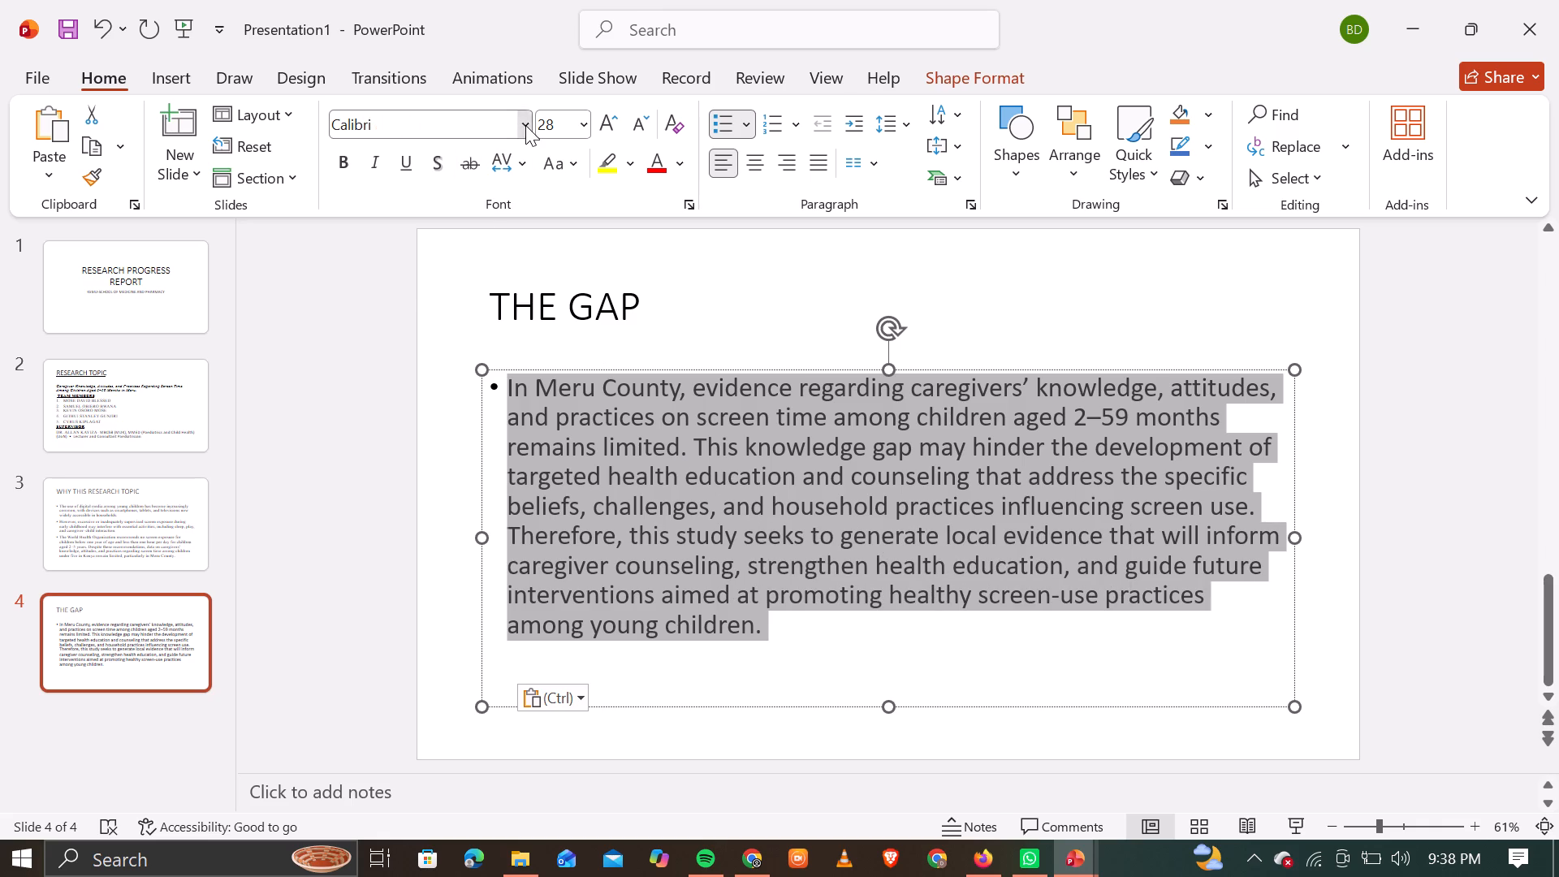
left_click(477, 301)
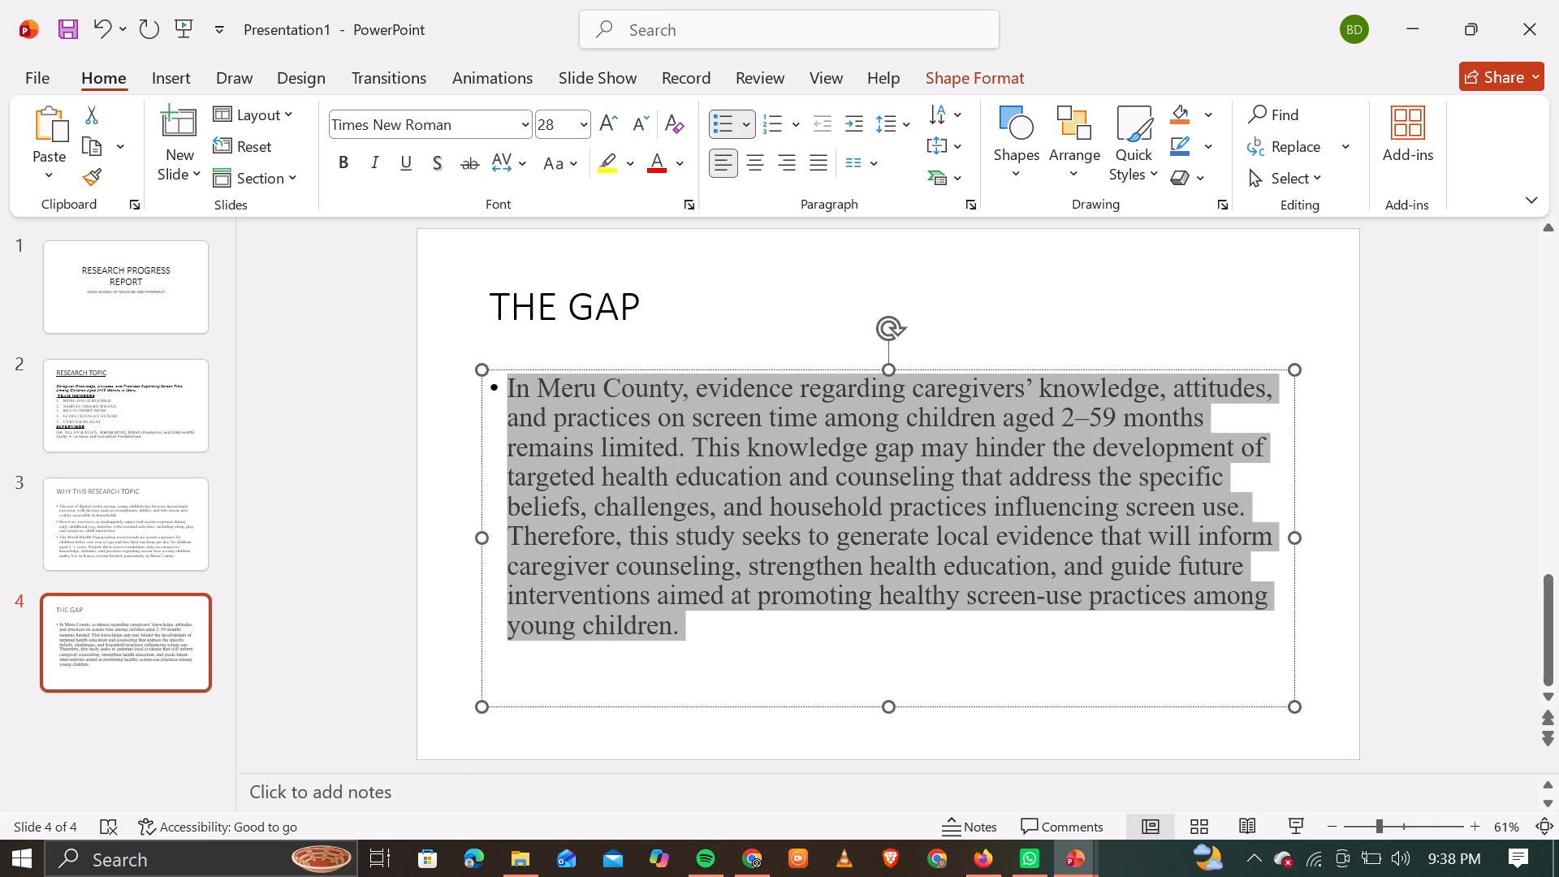
Split the body text of "THE GAP" slide so that a second bullet starts at "This knowledge gap may hinder".
left_click(683, 331)
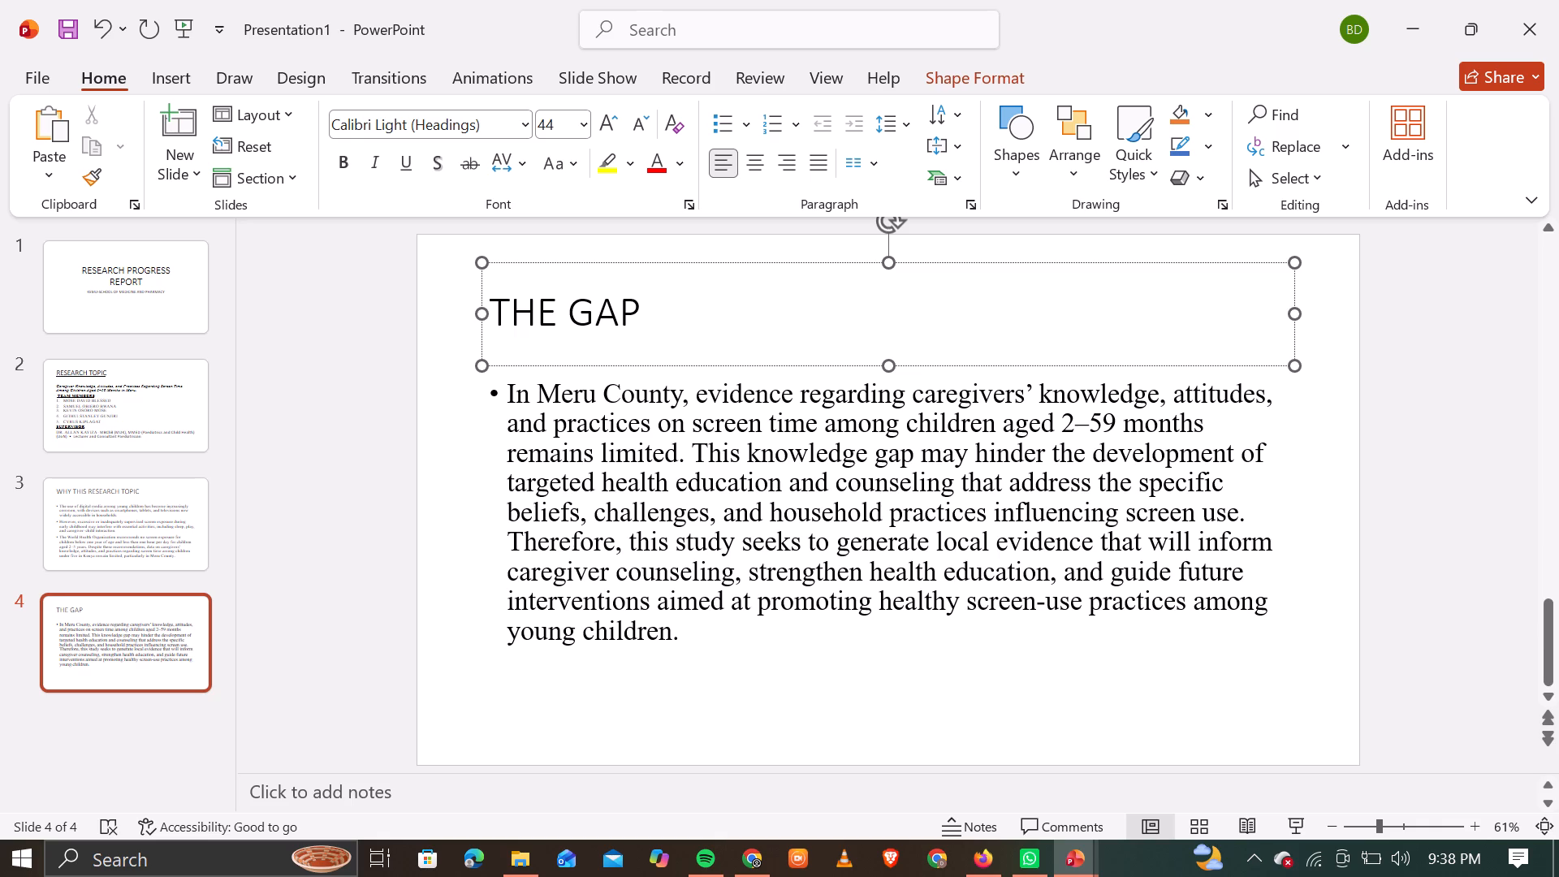
left_click(689, 455)
key("Return")
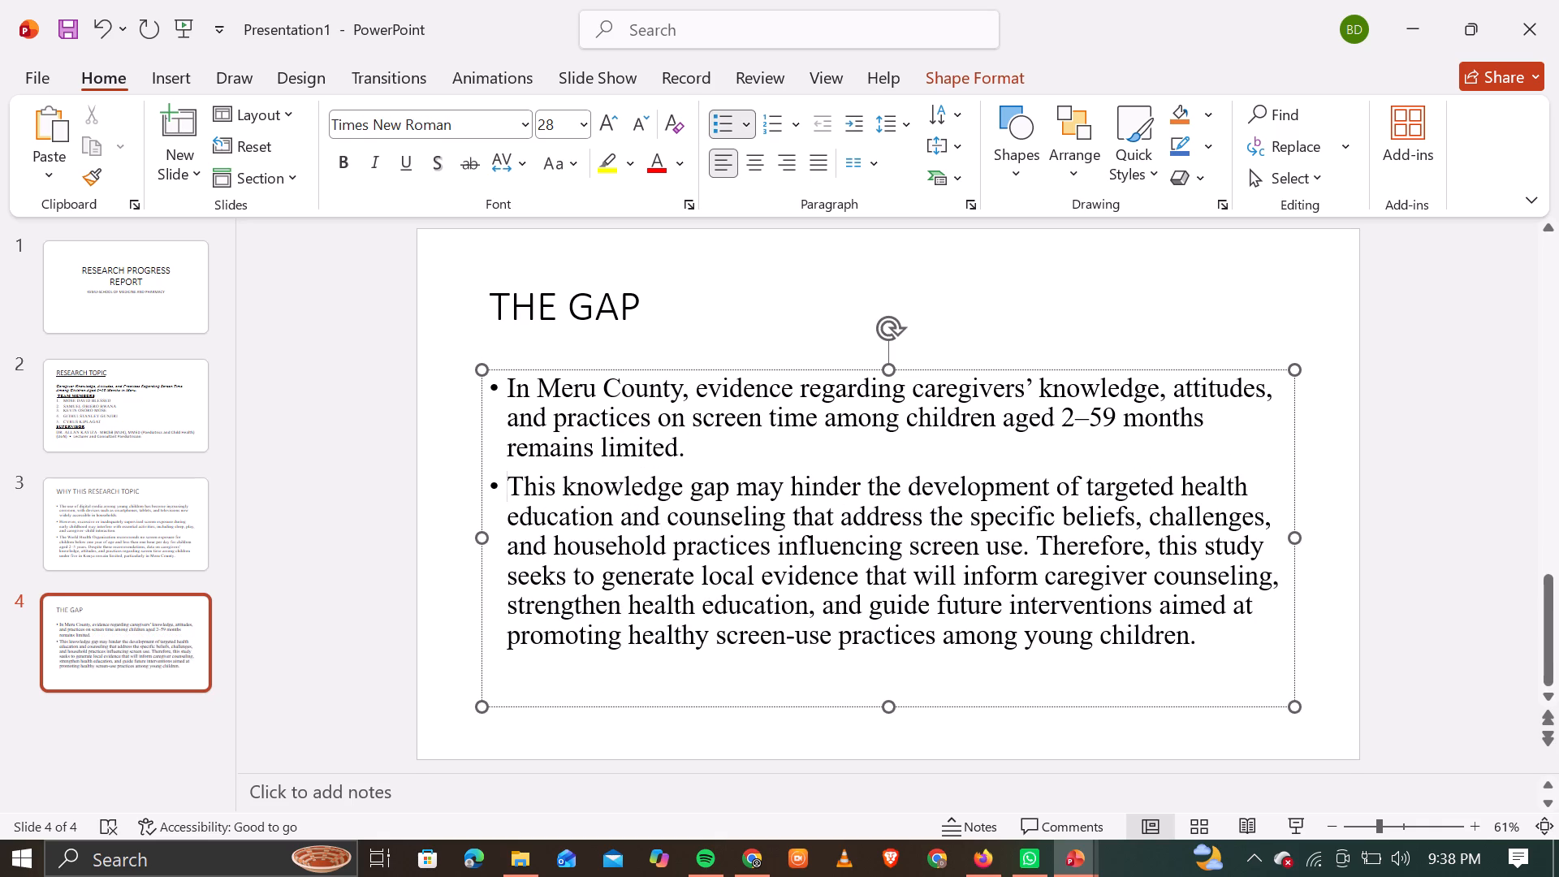
left_click(503, 389)
Add a new slide with the Title and Content layout after slide 4, "THE GAP".
scroll(764, 598, "down", 1)
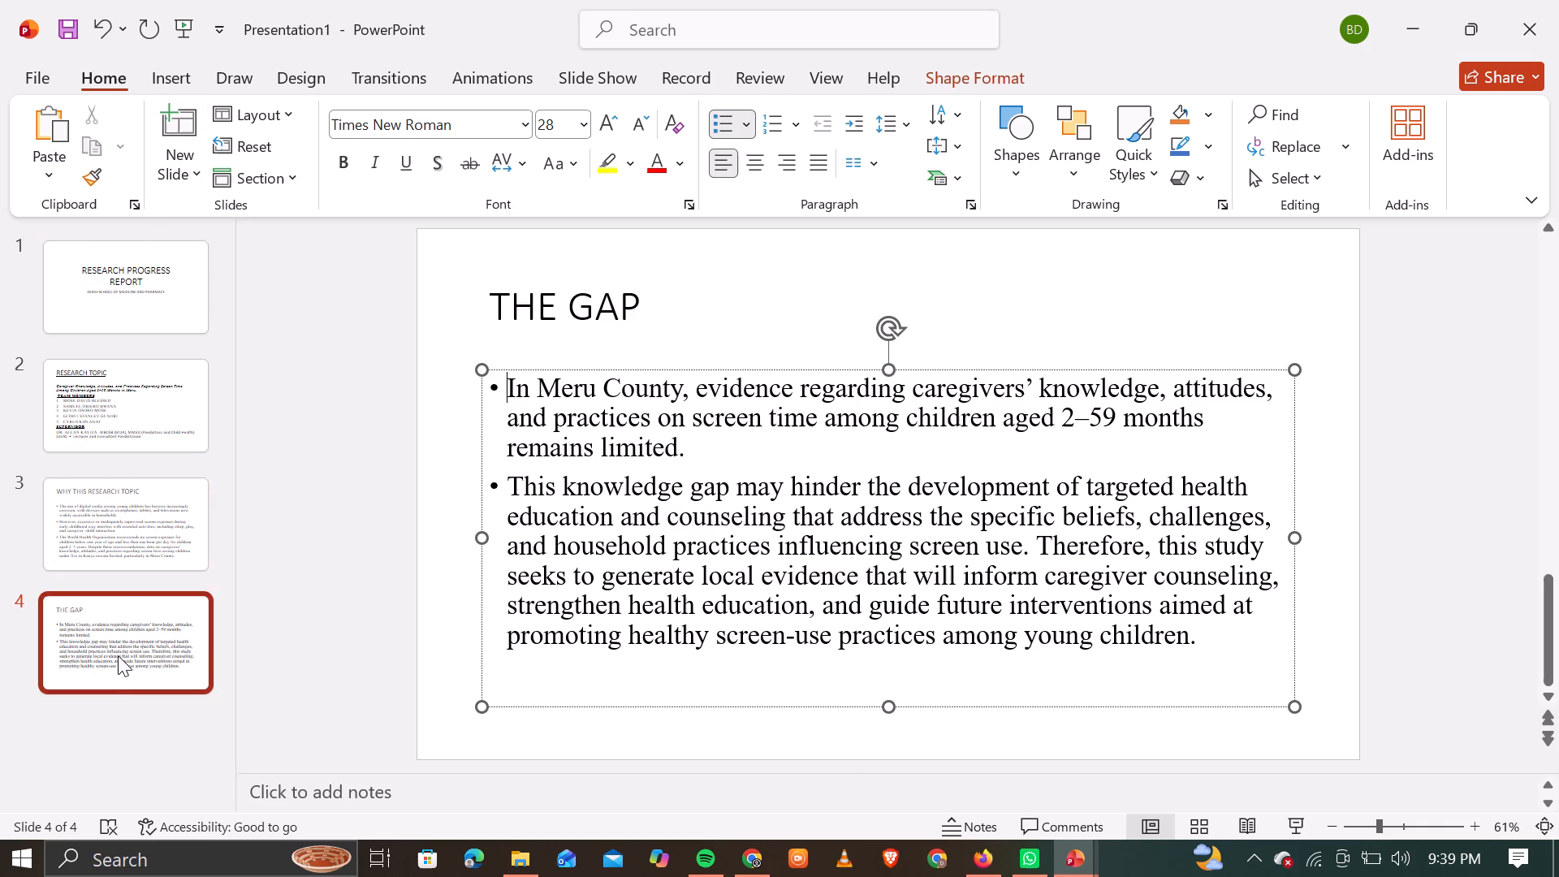
left_click(127, 756)
left_click(186, 166)
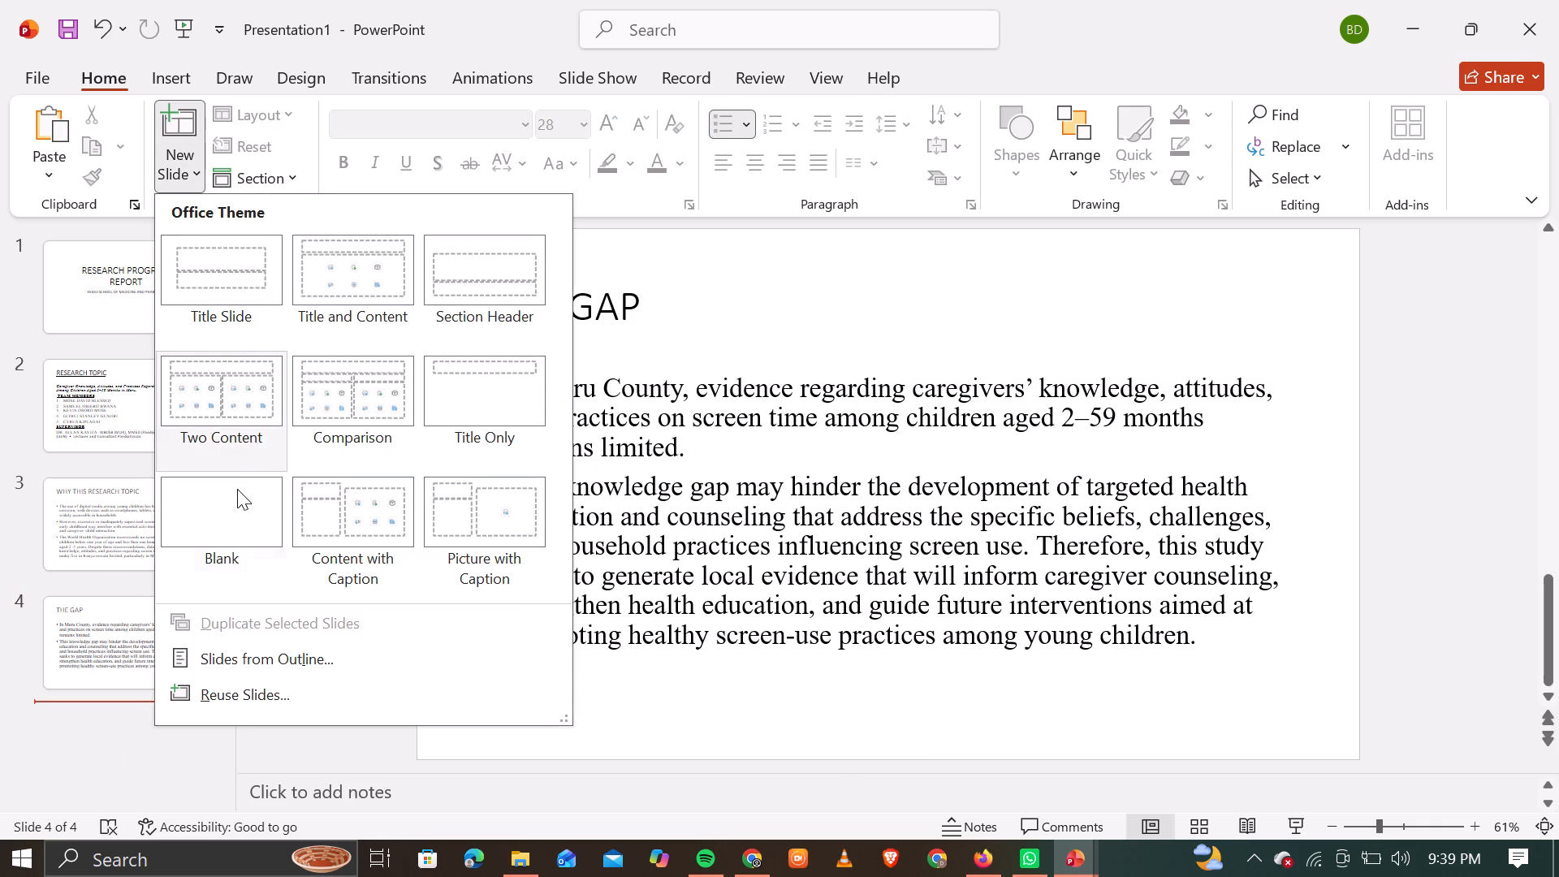
left_click(381, 259)
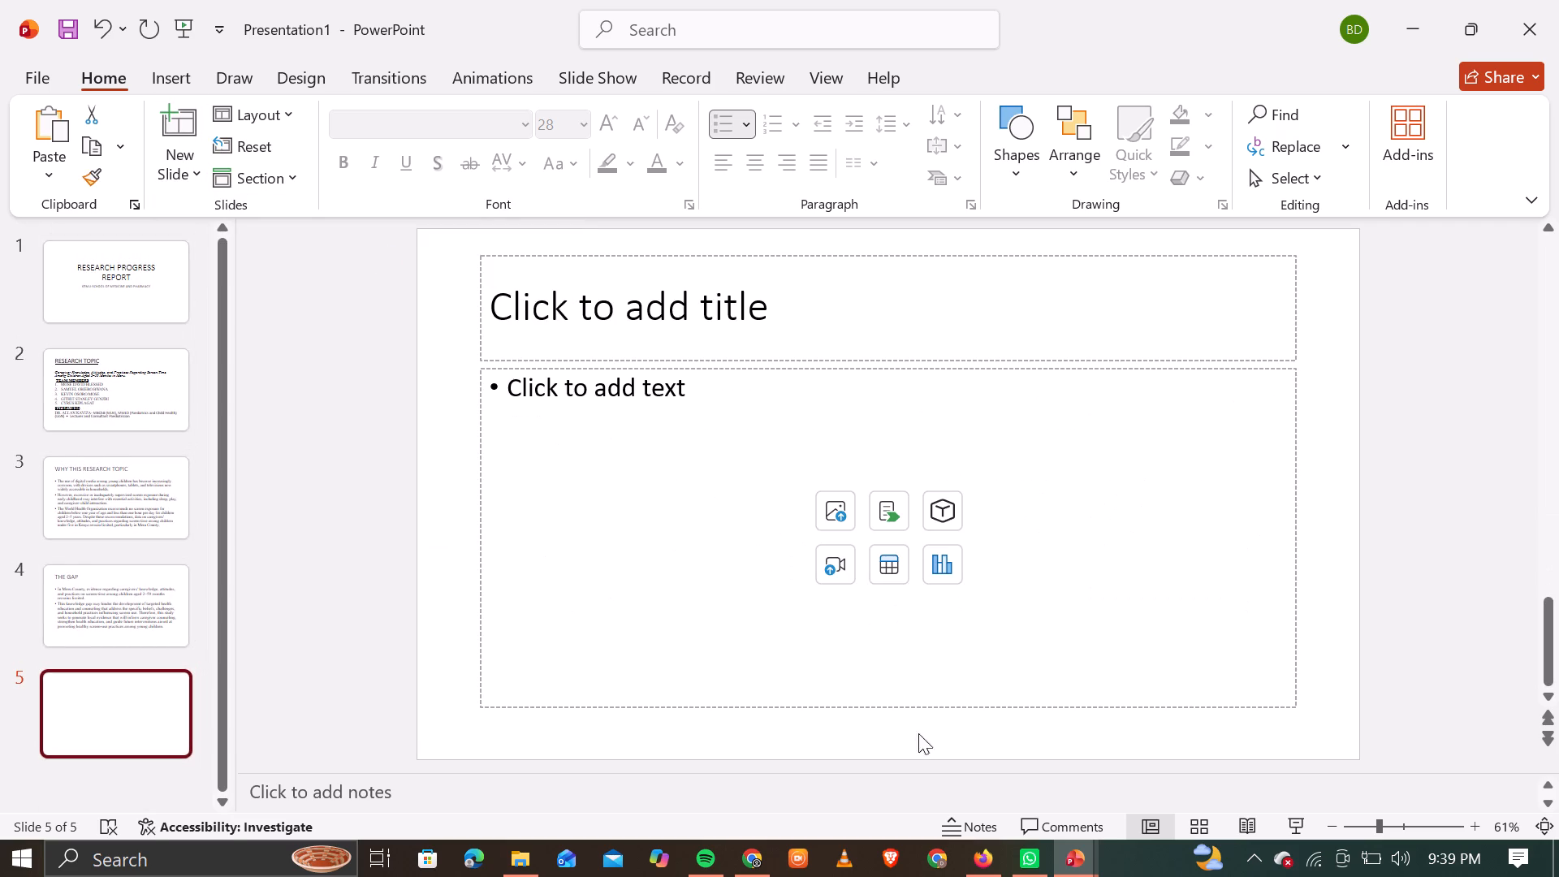
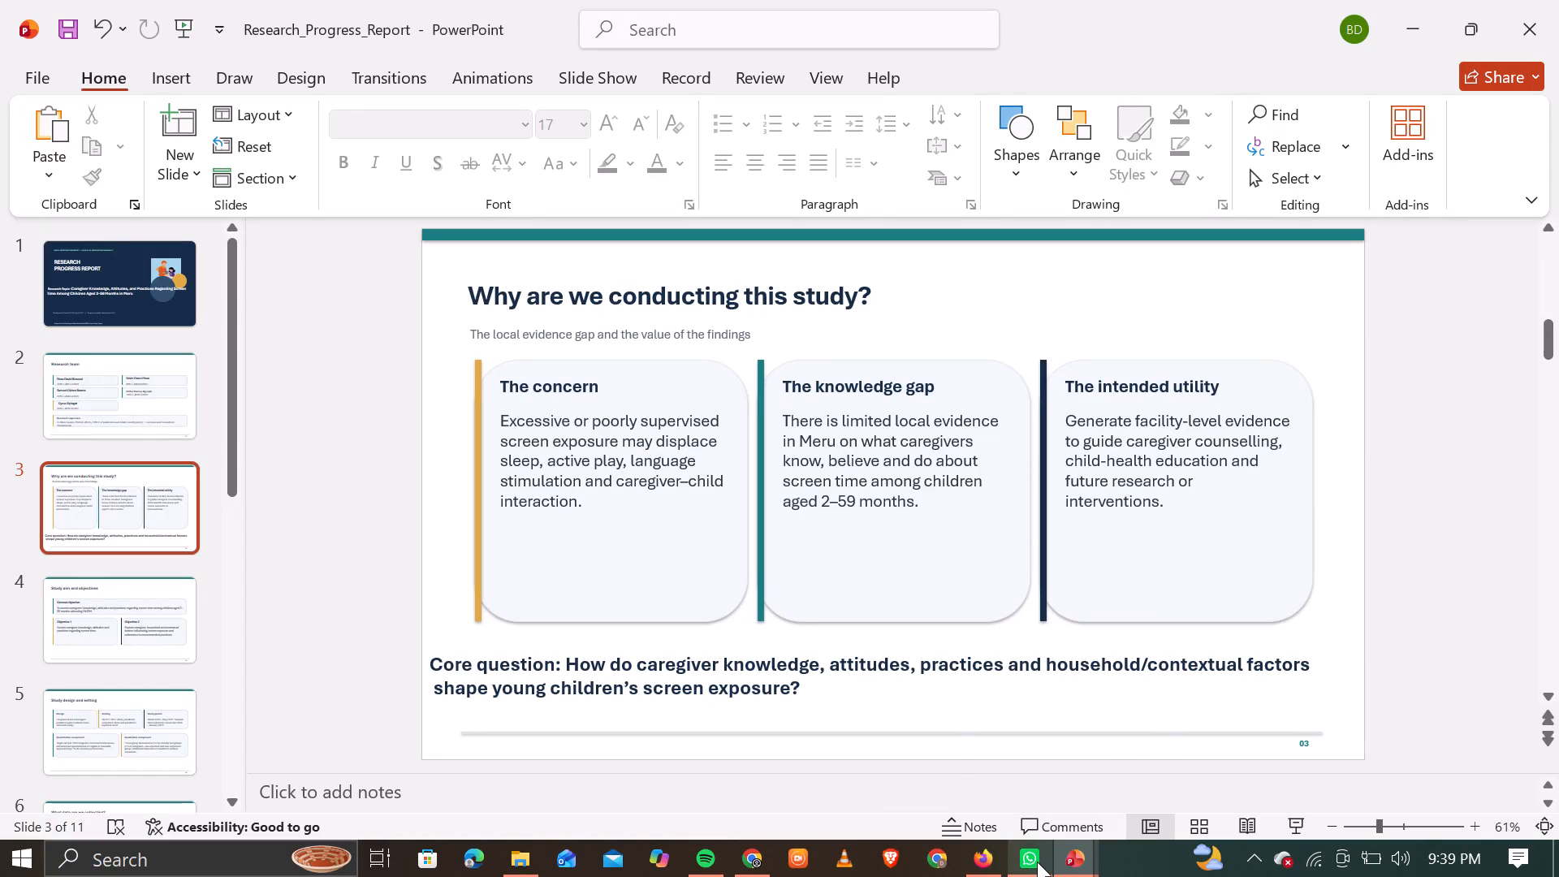
Review "THE GAP" and empty slide 5 in Presentation1, and compare with the rationale and objectives slides in Research_Progress_Report.
left_click(1172, 766)
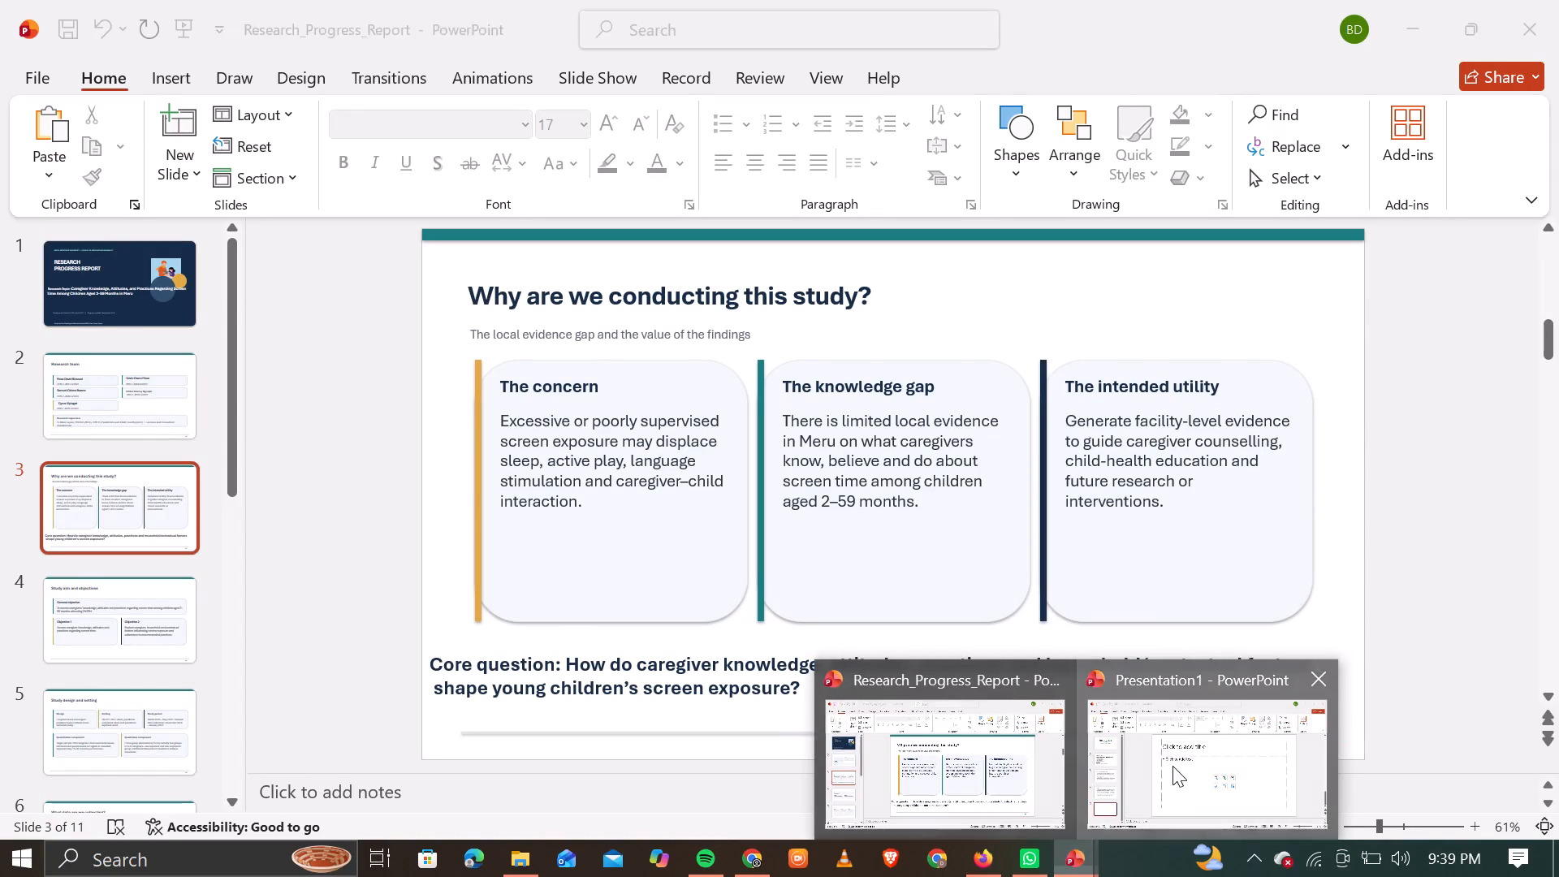
left_click(145, 599)
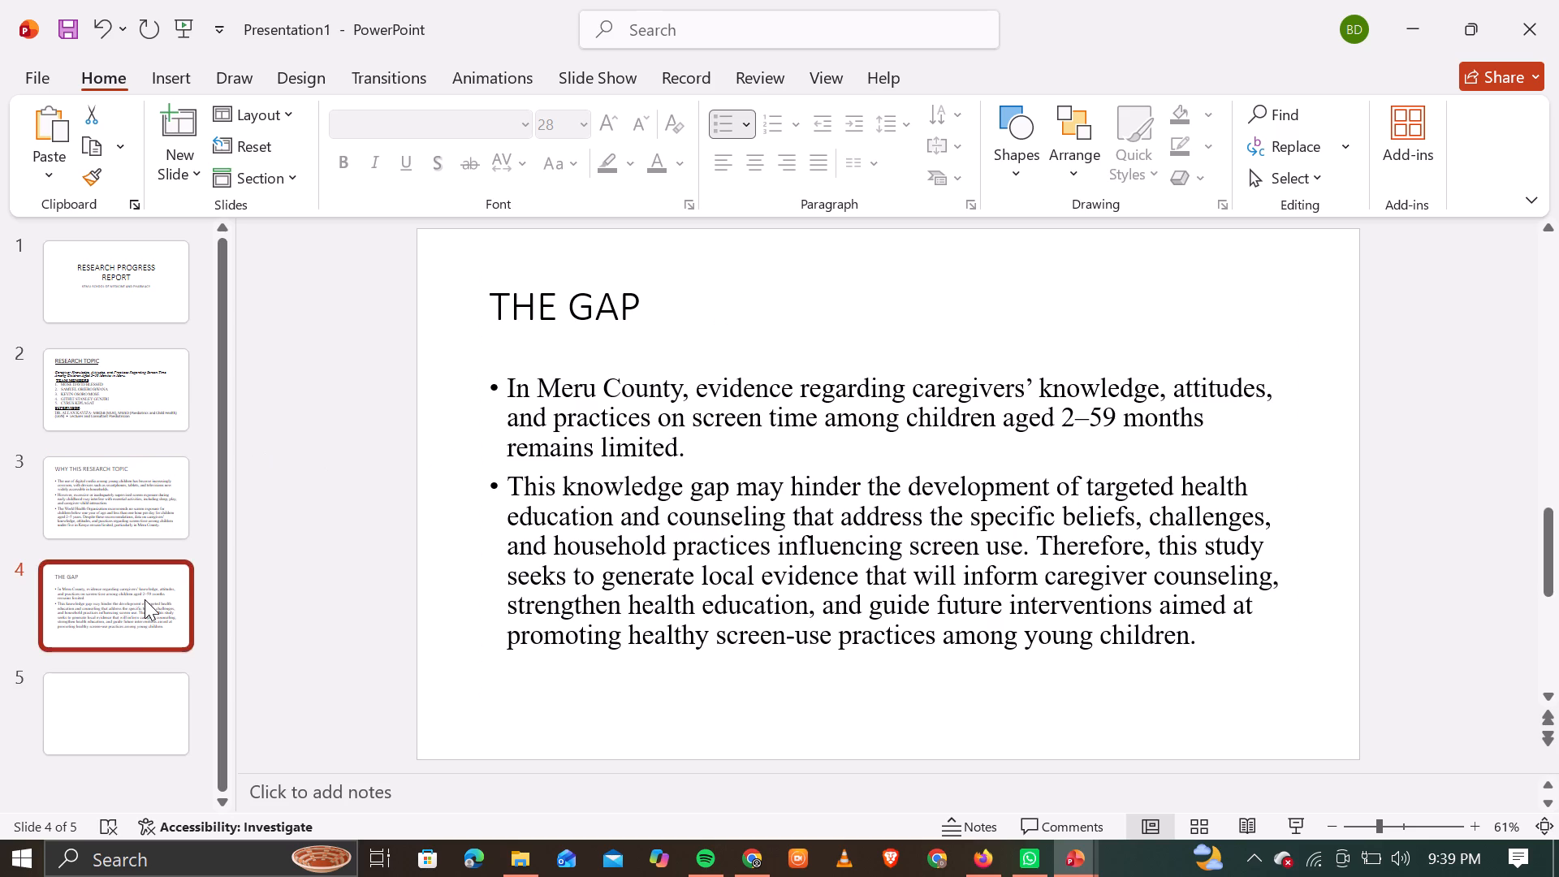
left_click(127, 705)
right_click(127, 705)
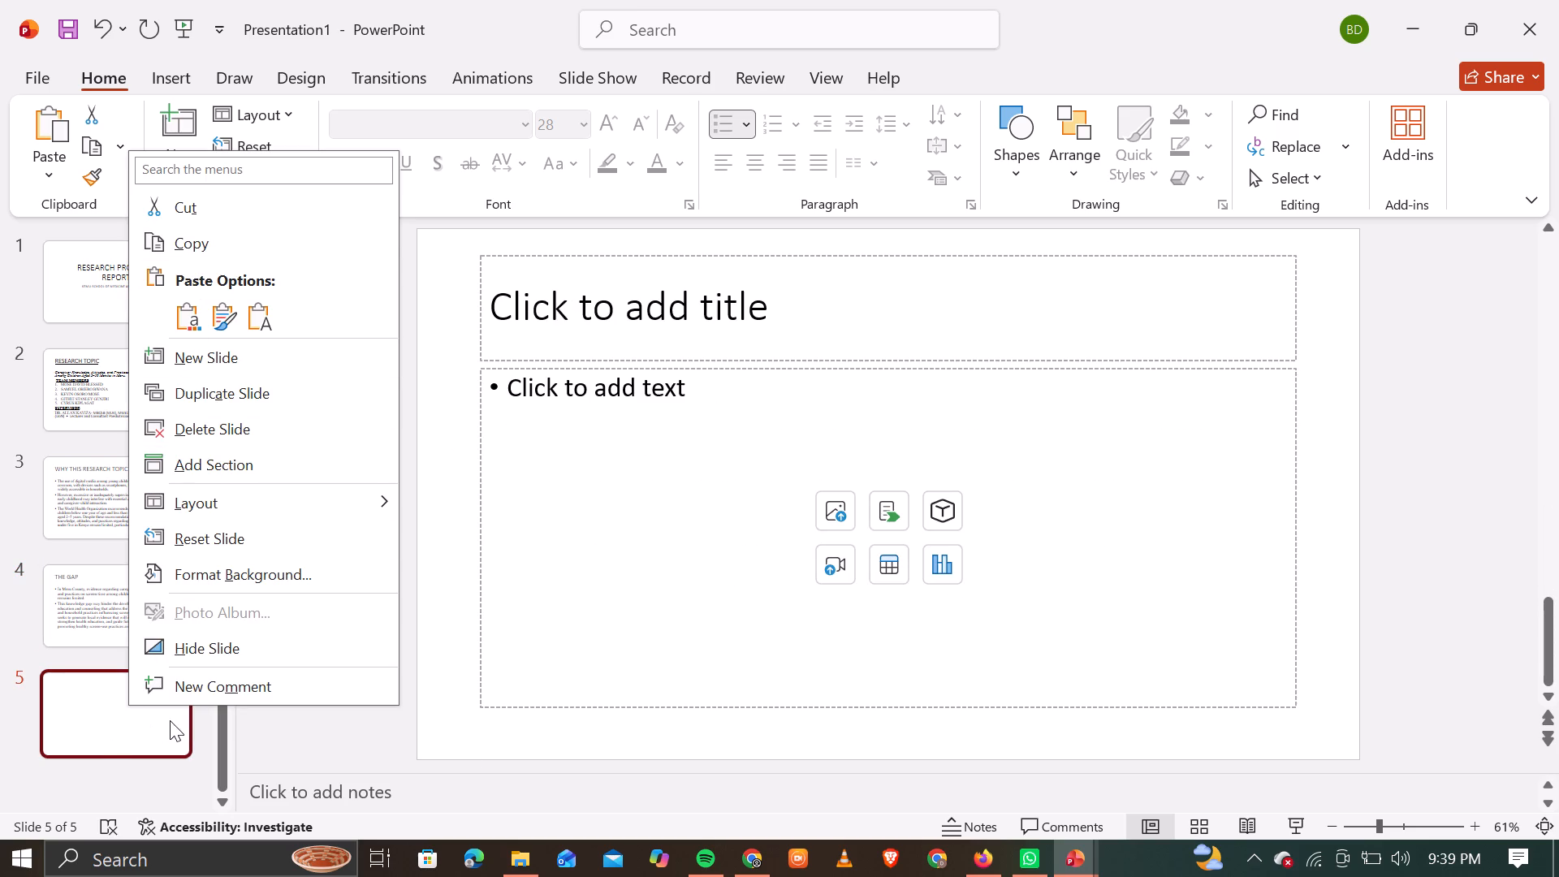
left_click(1083, 856)
left_click(999, 796)
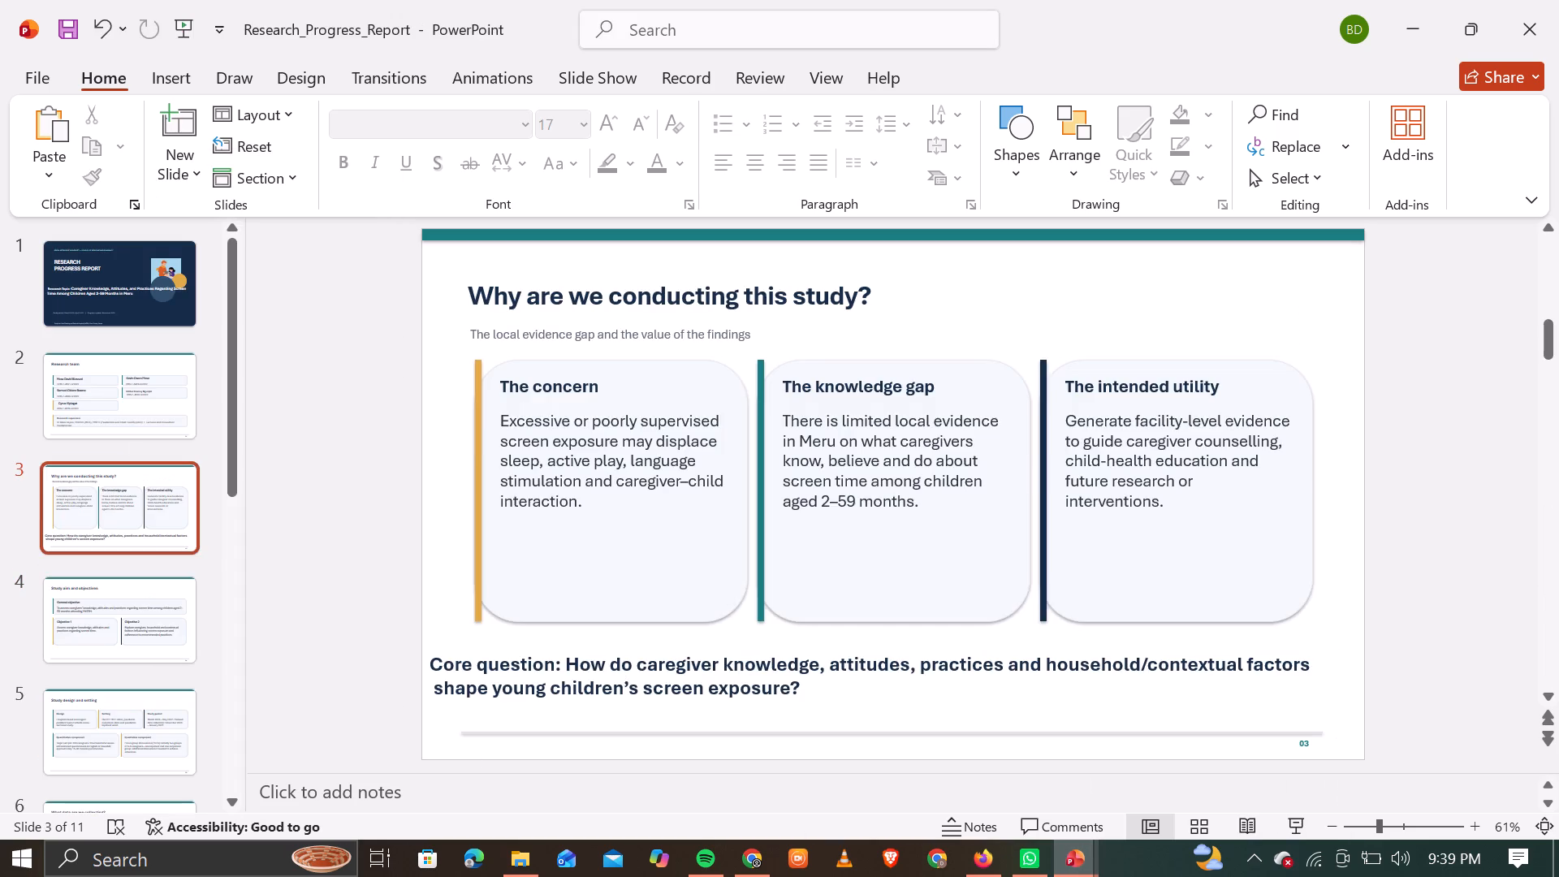
scroll(916, 668, "down", 1)
scroll(916, 667, "up", 1)
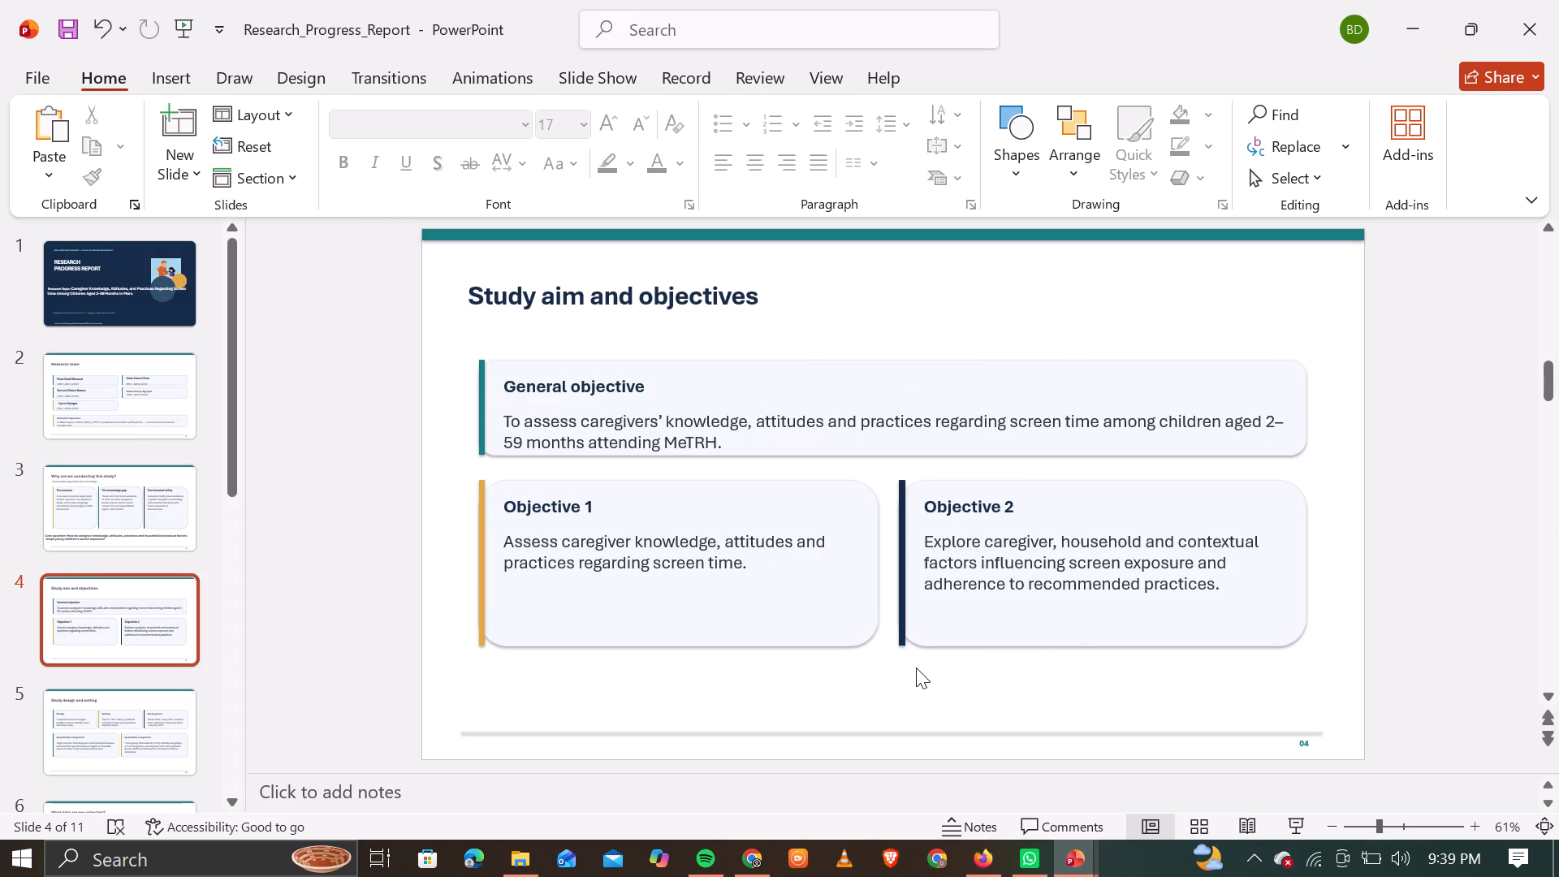
left_click(140, 594)
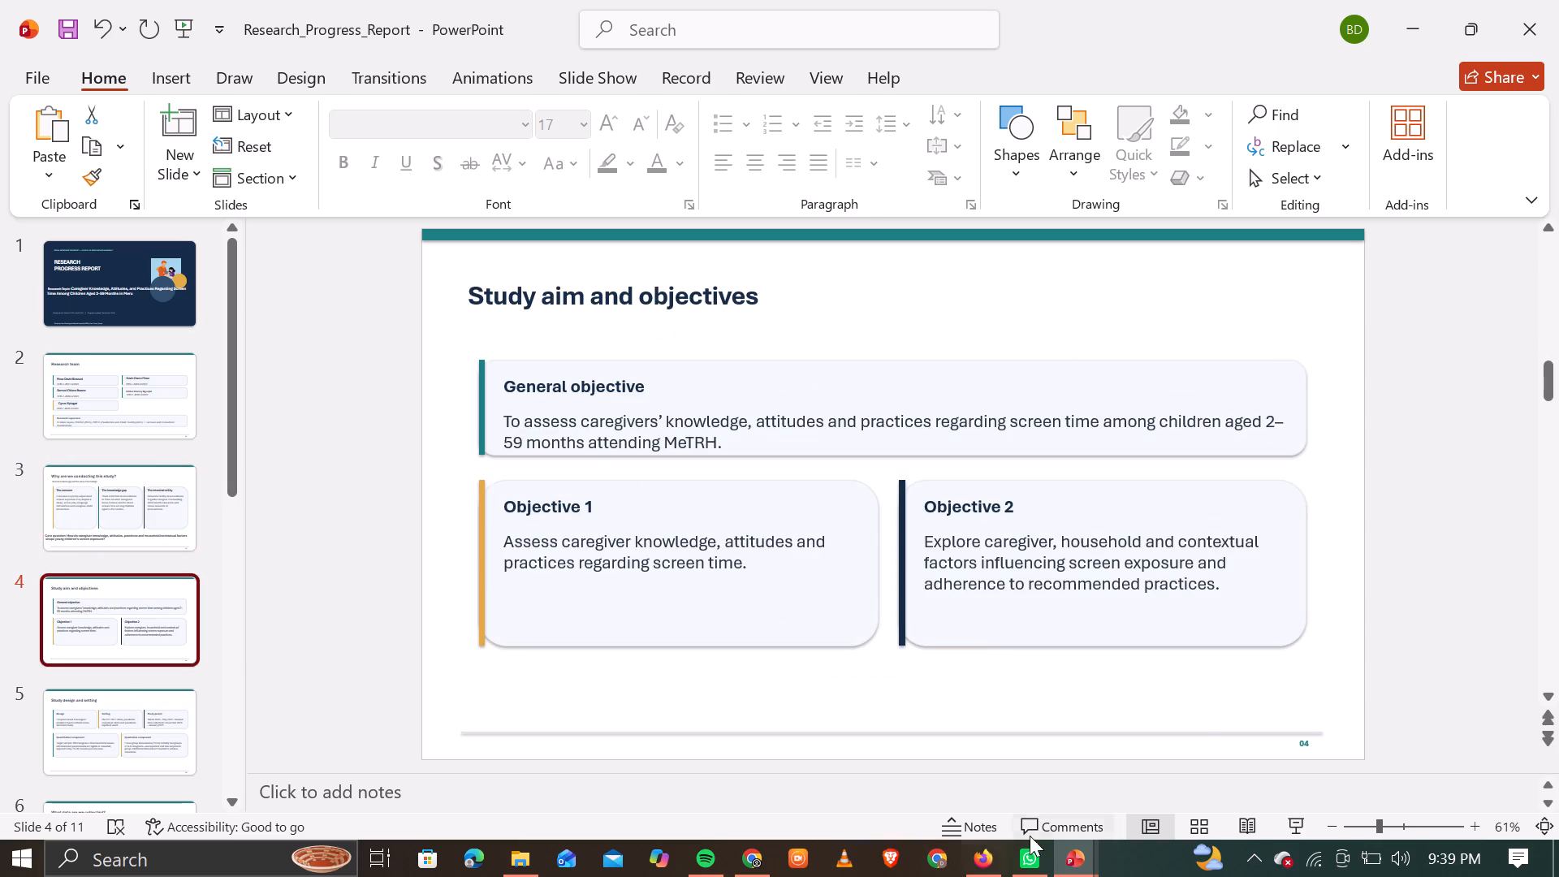
Switch back to Presentation1 and open the title placeholder of slide 5 for editing.
left_click(1060, 875)
left_click(1137, 755)
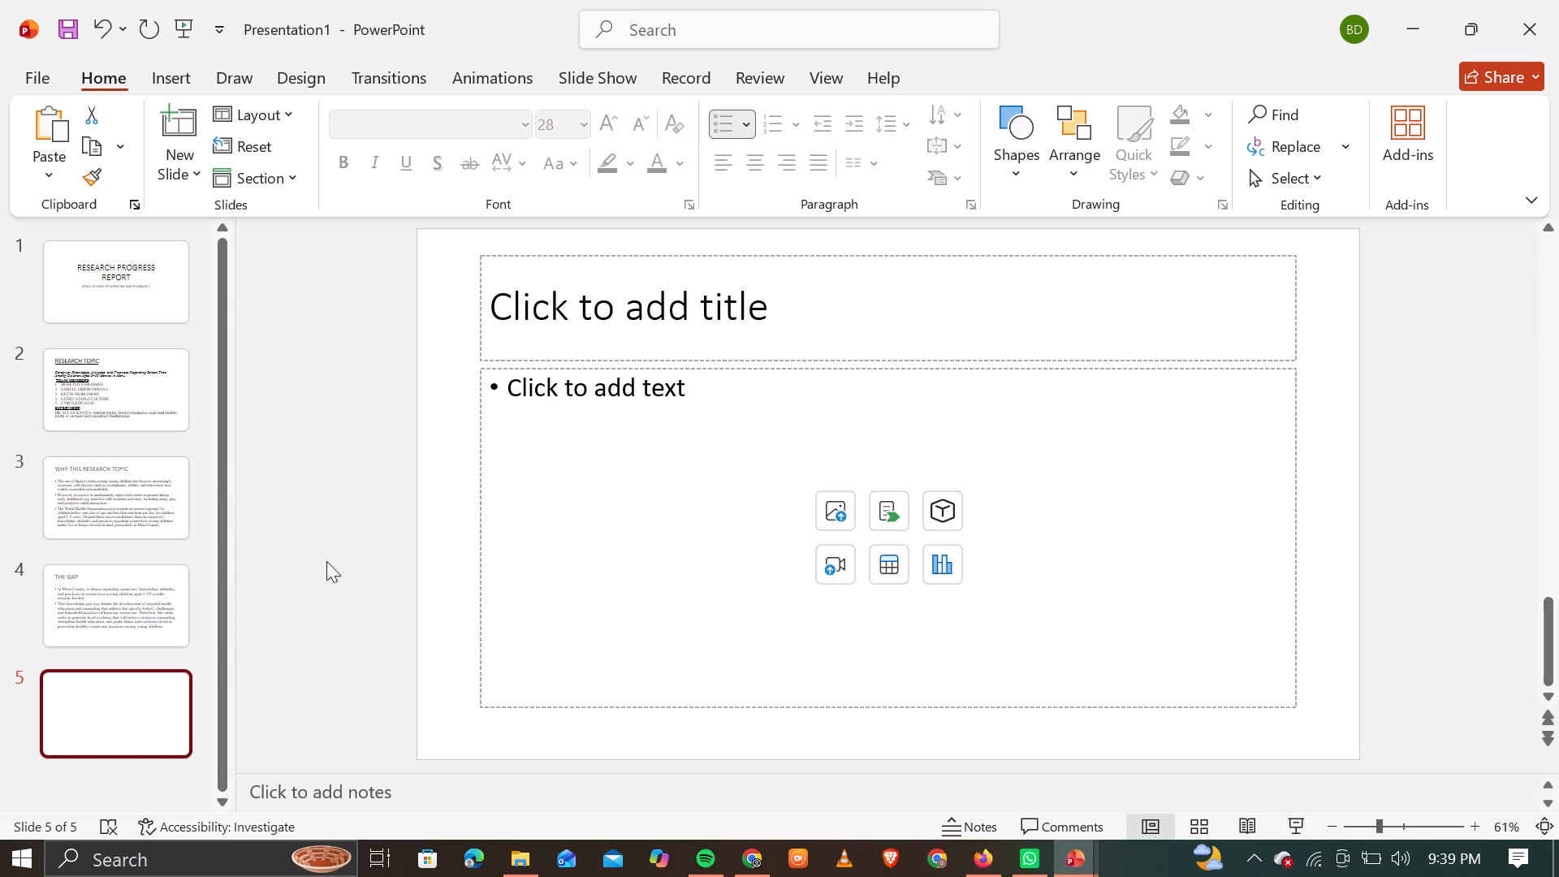
left_click(641, 296)
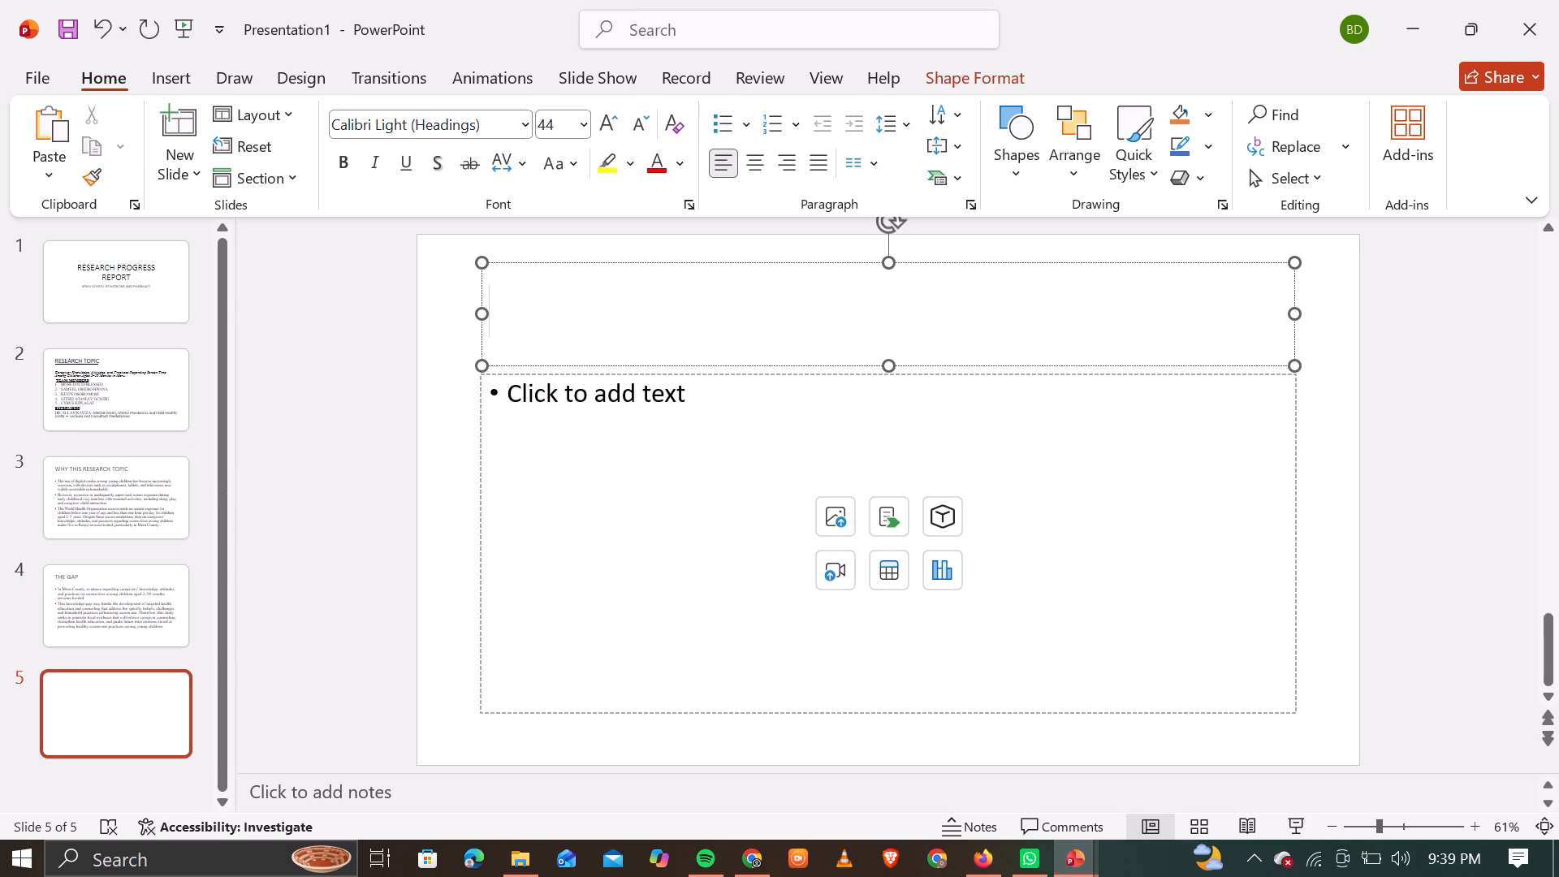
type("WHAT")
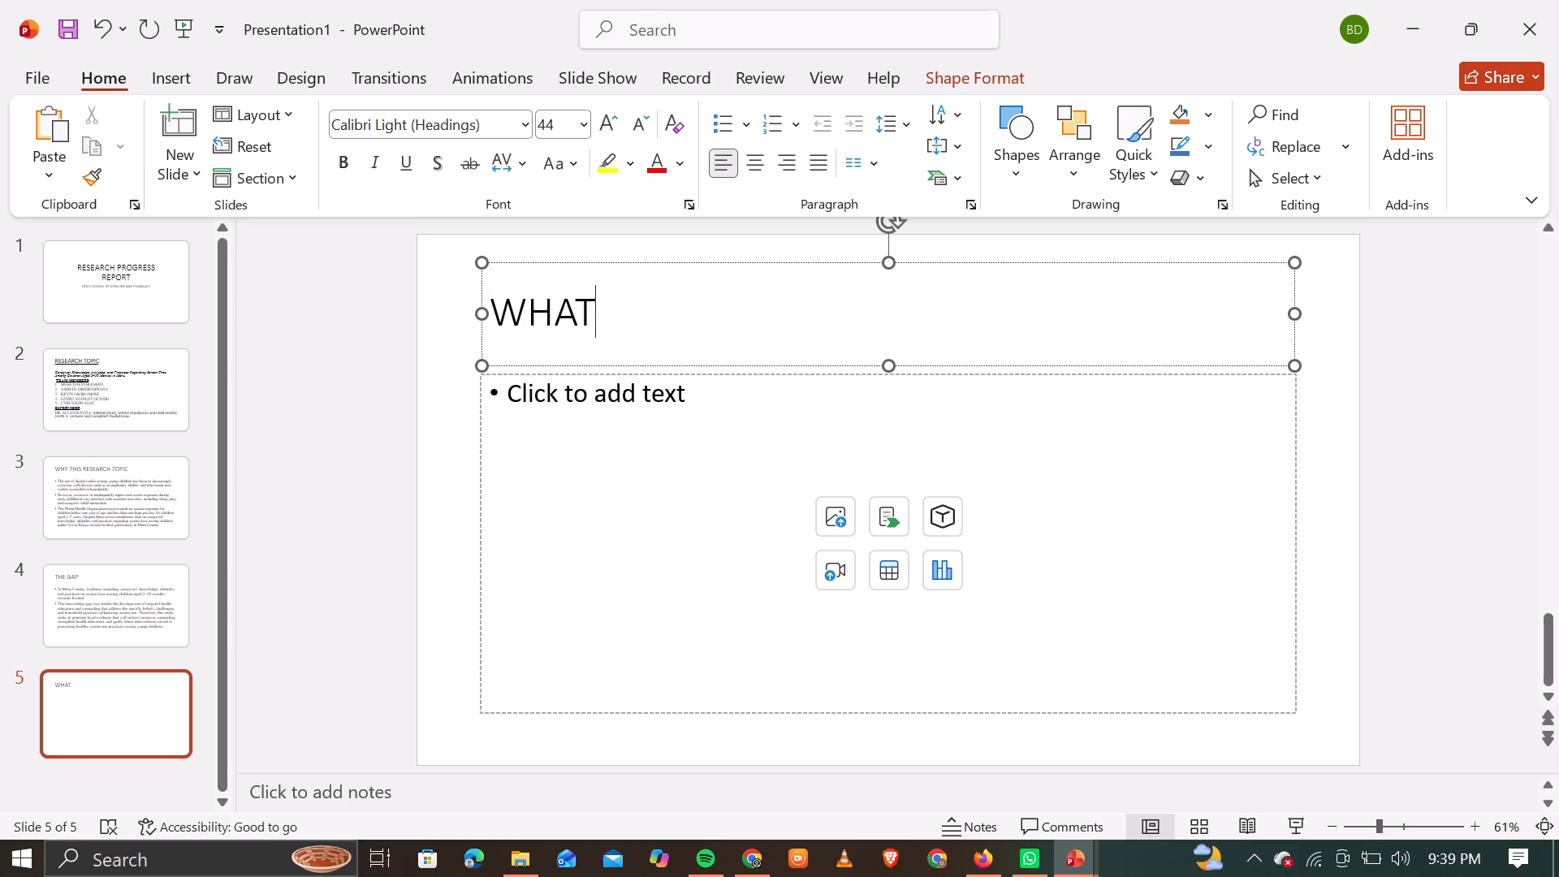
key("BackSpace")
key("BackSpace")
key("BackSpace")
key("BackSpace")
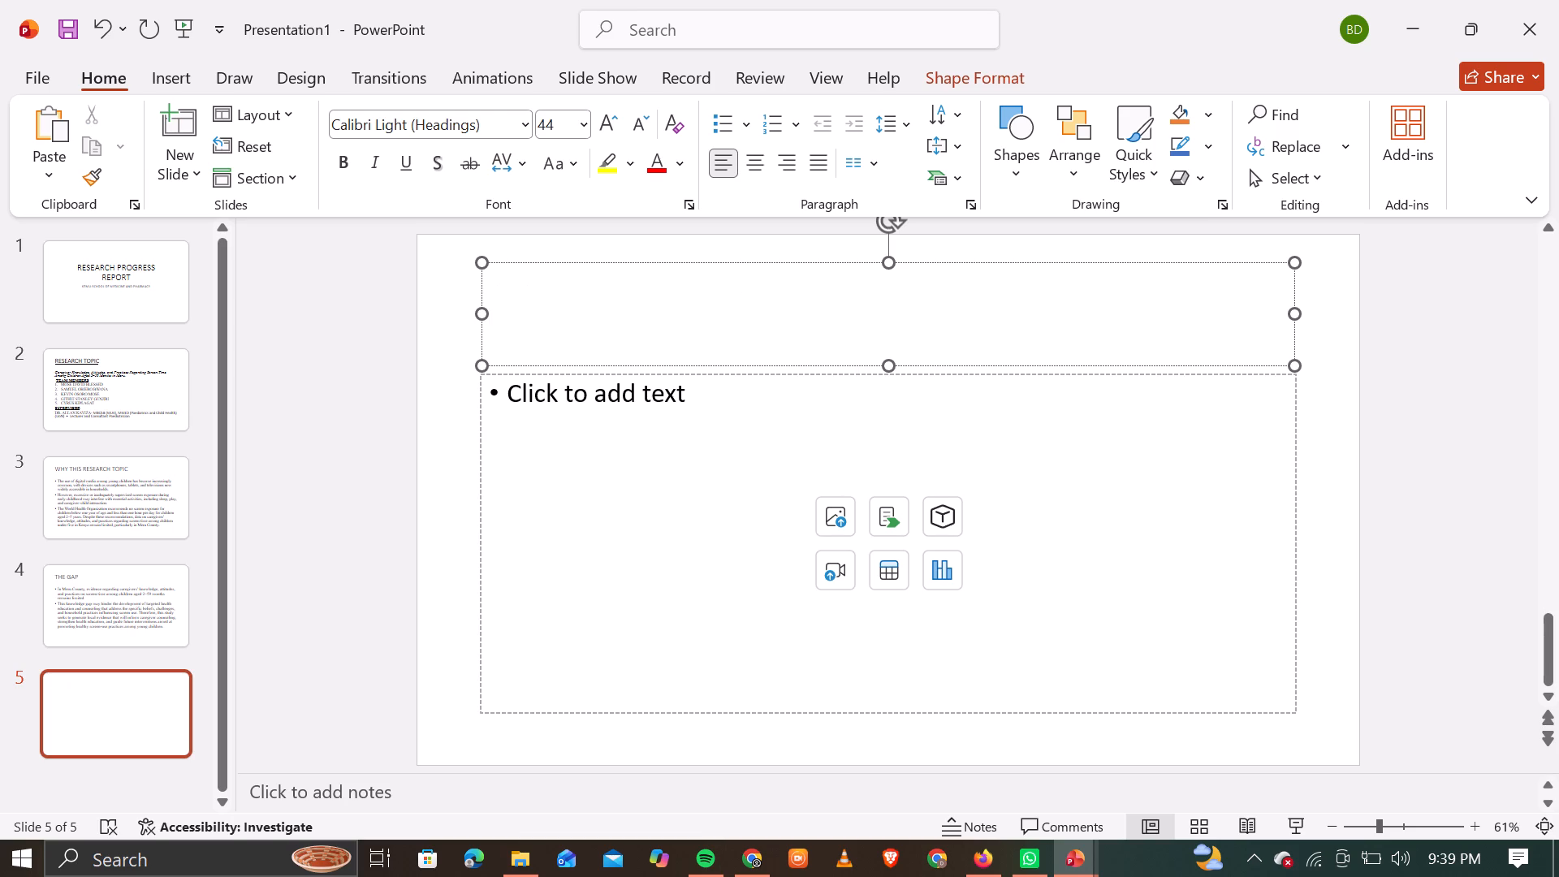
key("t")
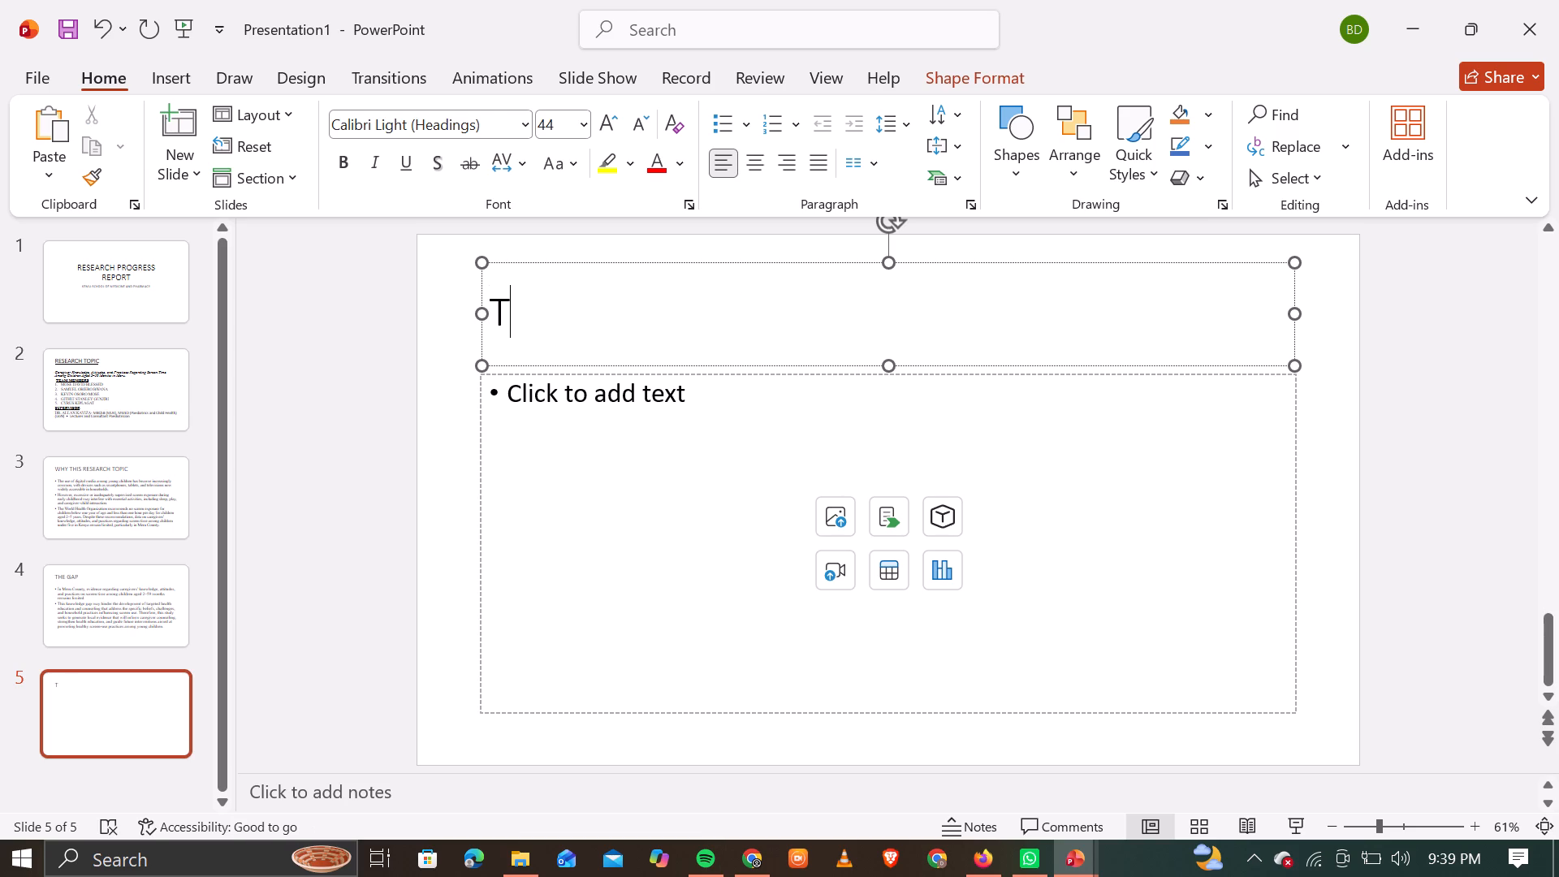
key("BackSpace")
Enter "UTILITY OF THIS STUDY" as the title of slide 5.
type("UTILITY OF THIS ST")
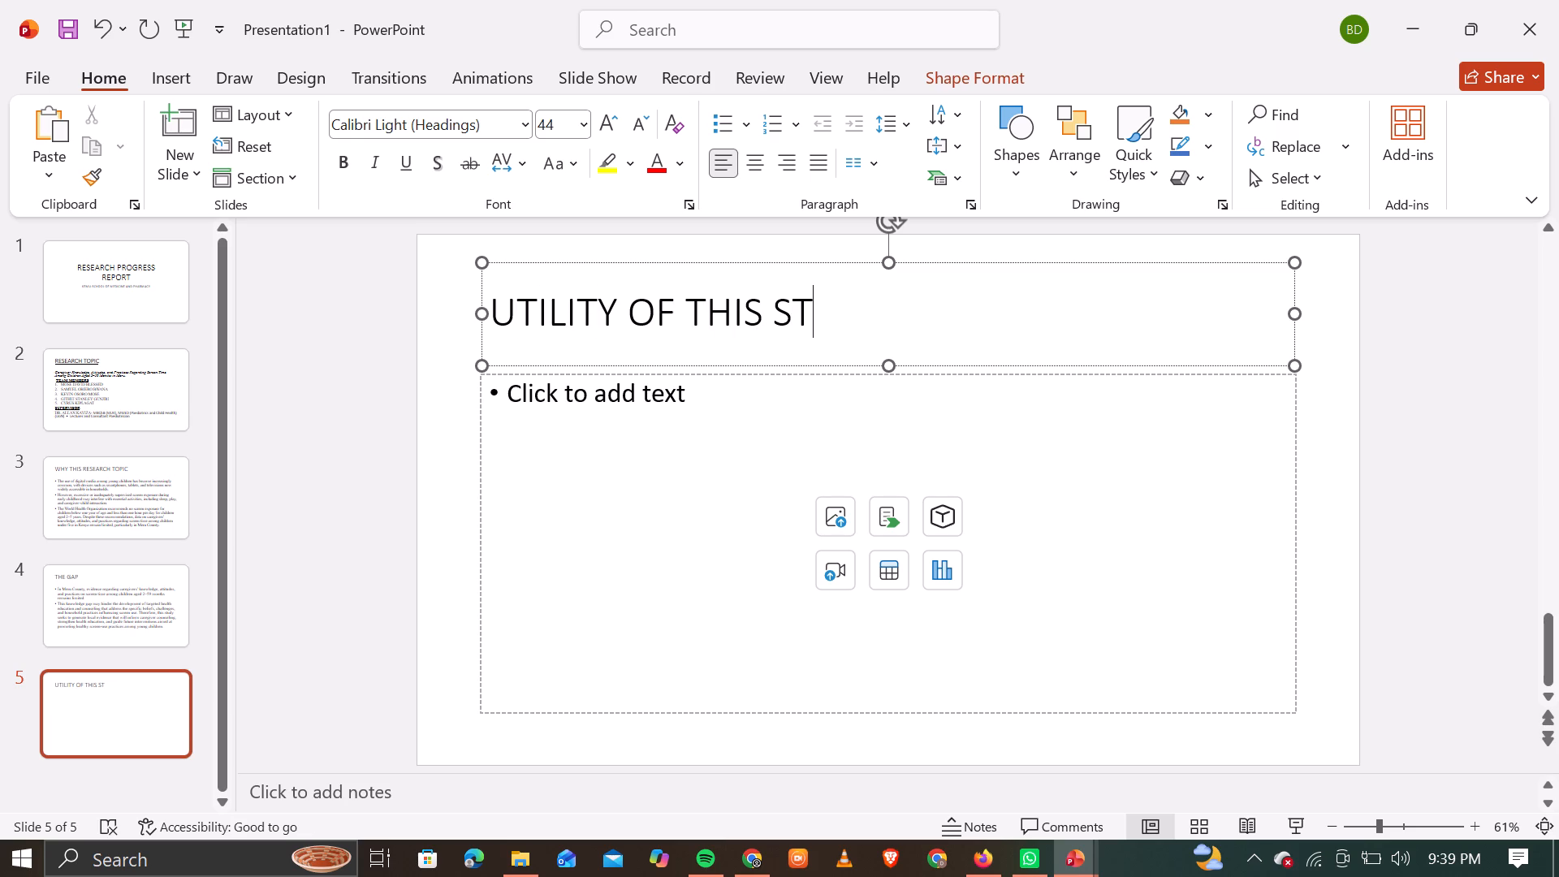
type("UDY")
key("space")
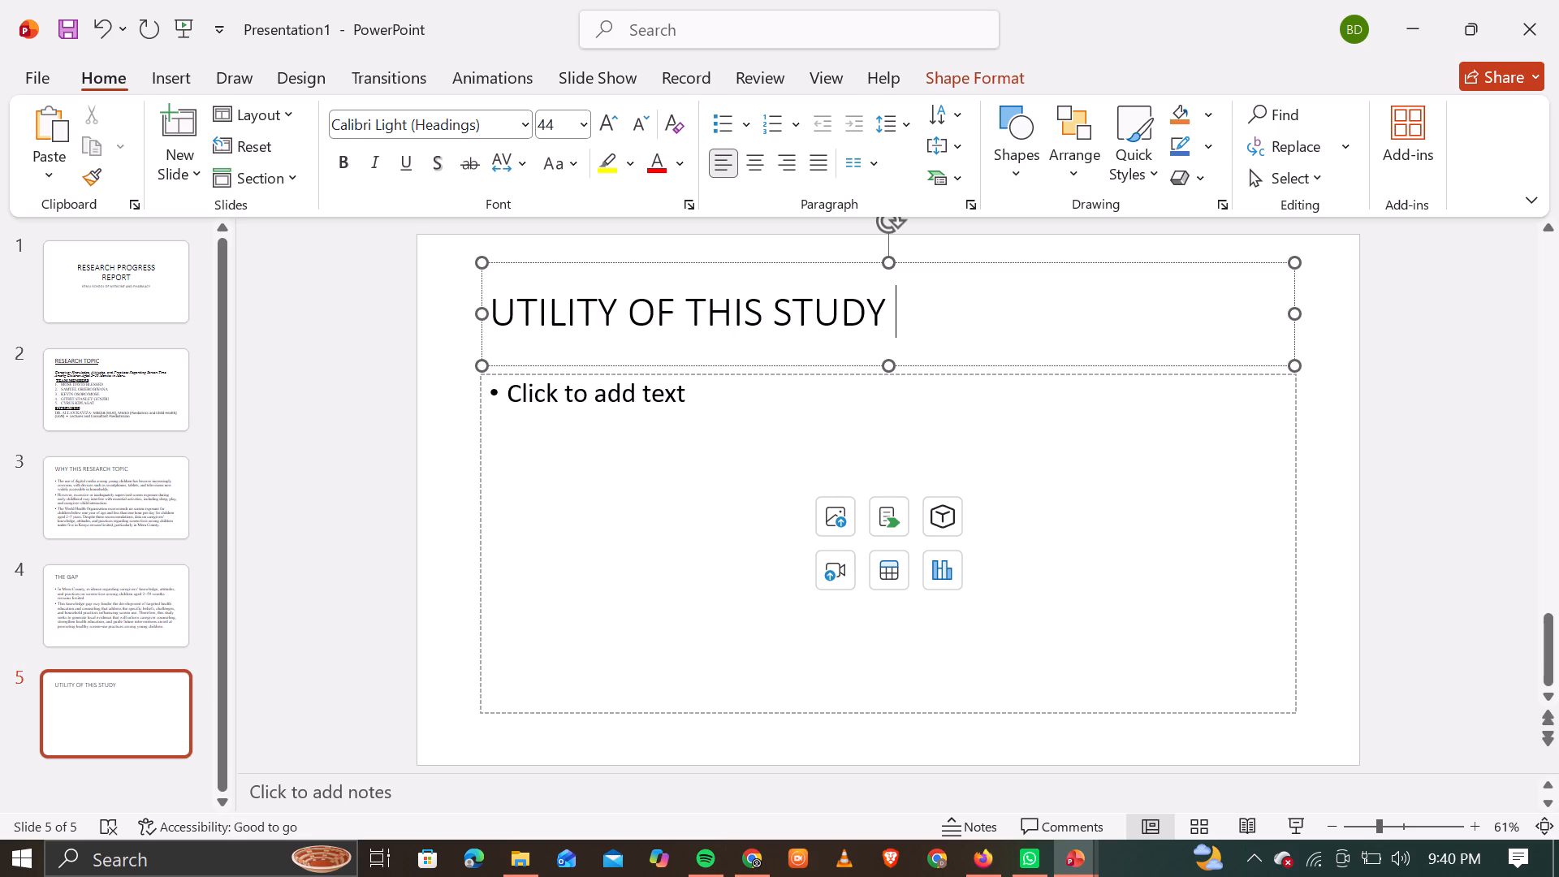
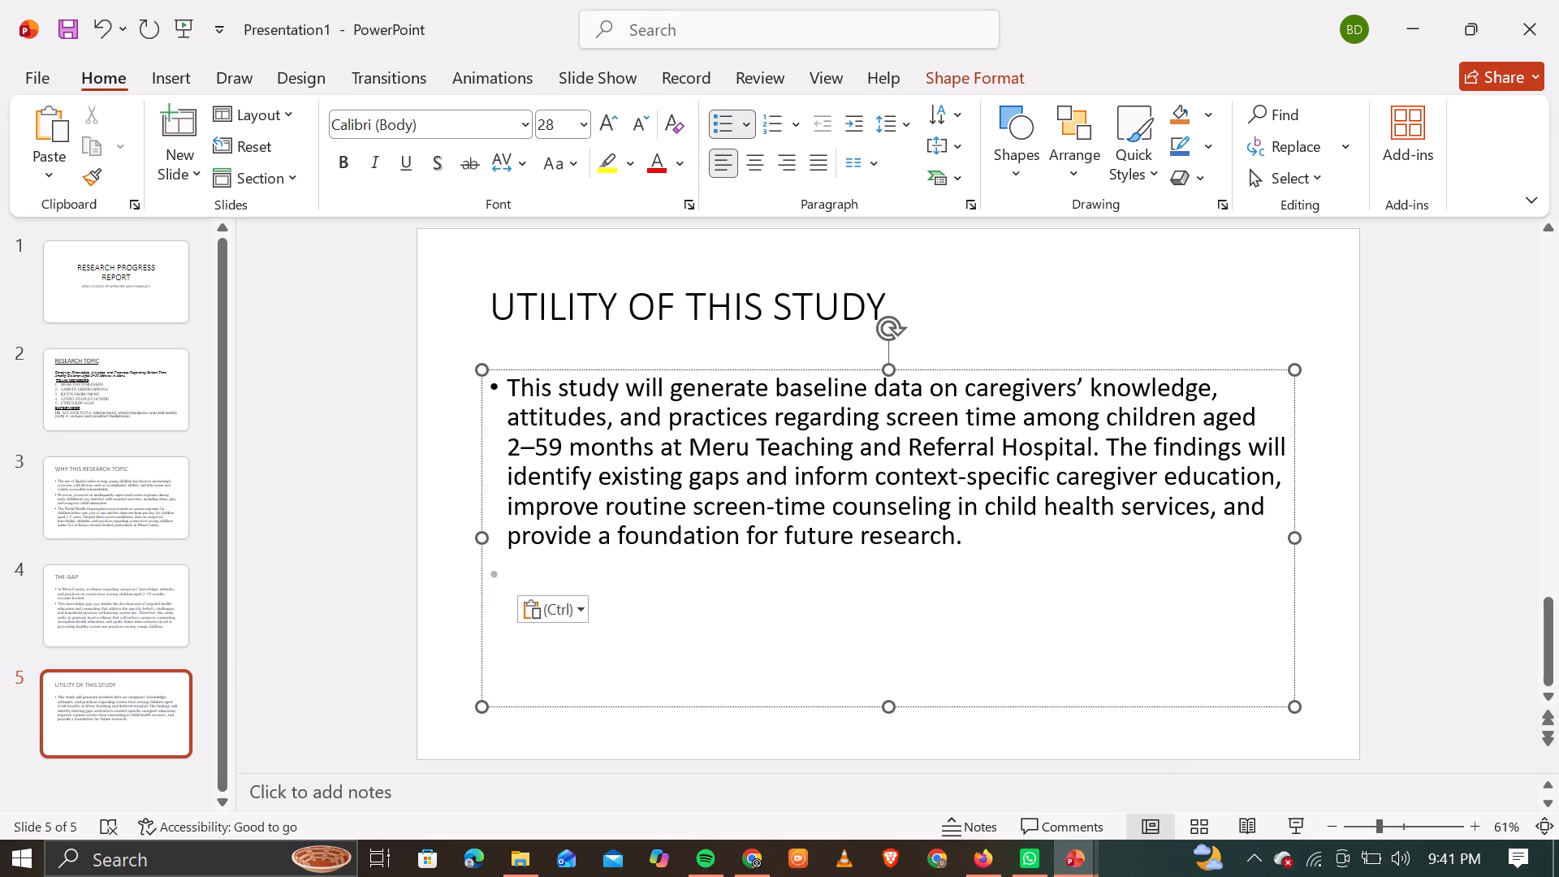
Split the pasted summary into two bullets, starting the second at "The findings will identify existing gaps".
left_click(1110, 448)
key("Return")
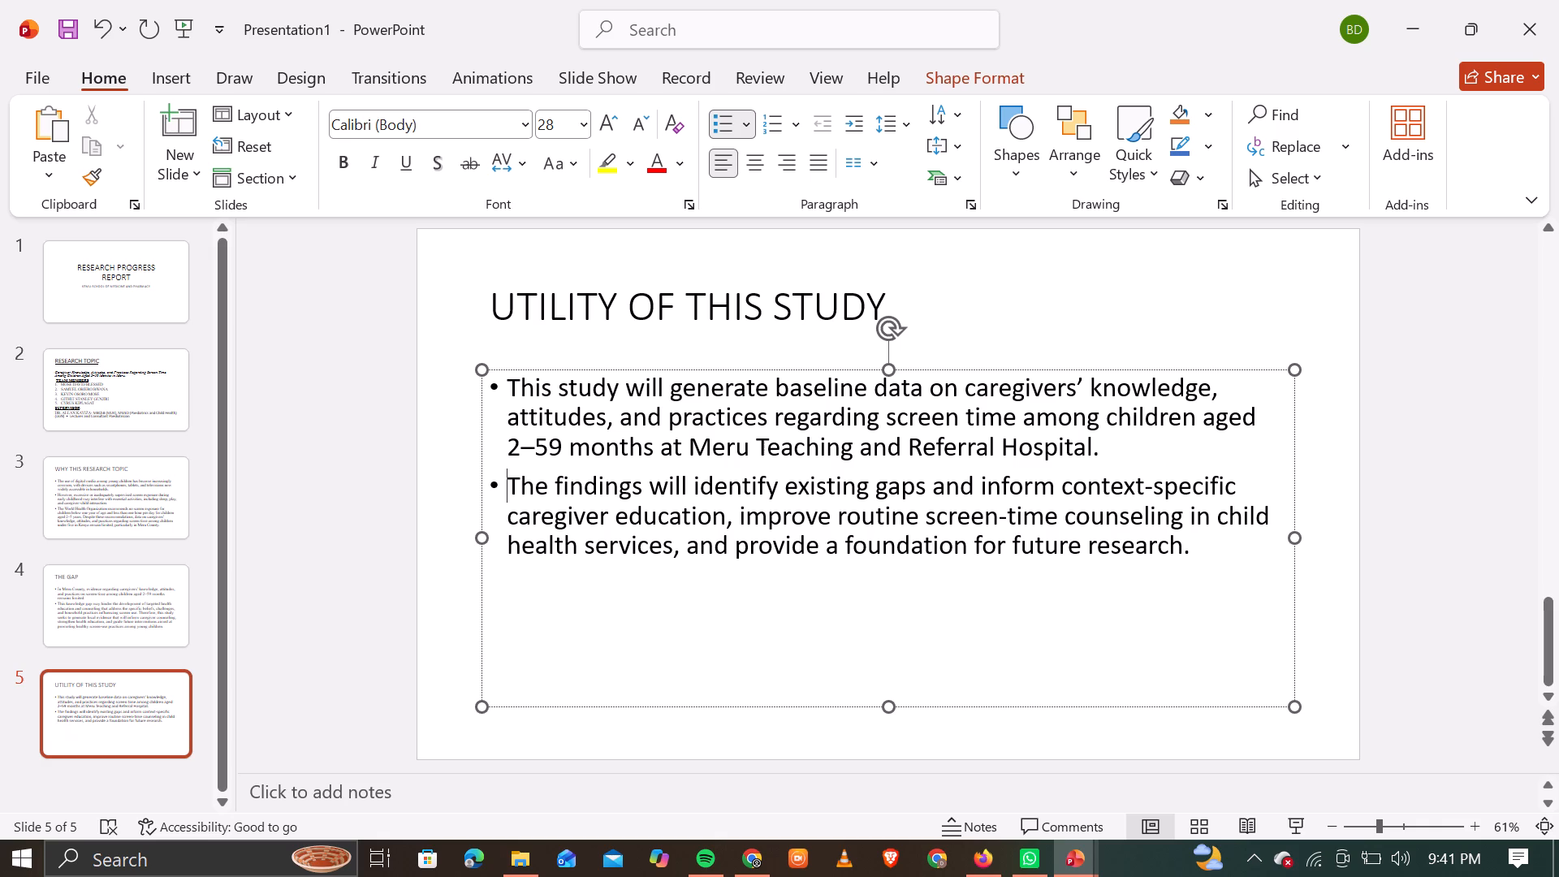
Review the content of slides 2 to 5, from "RESEARCH TOPIC" through "UTILITY OF THIS STUDY".
scroll(745, 564, "down", 1)
scroll(749, 568, "up", 2)
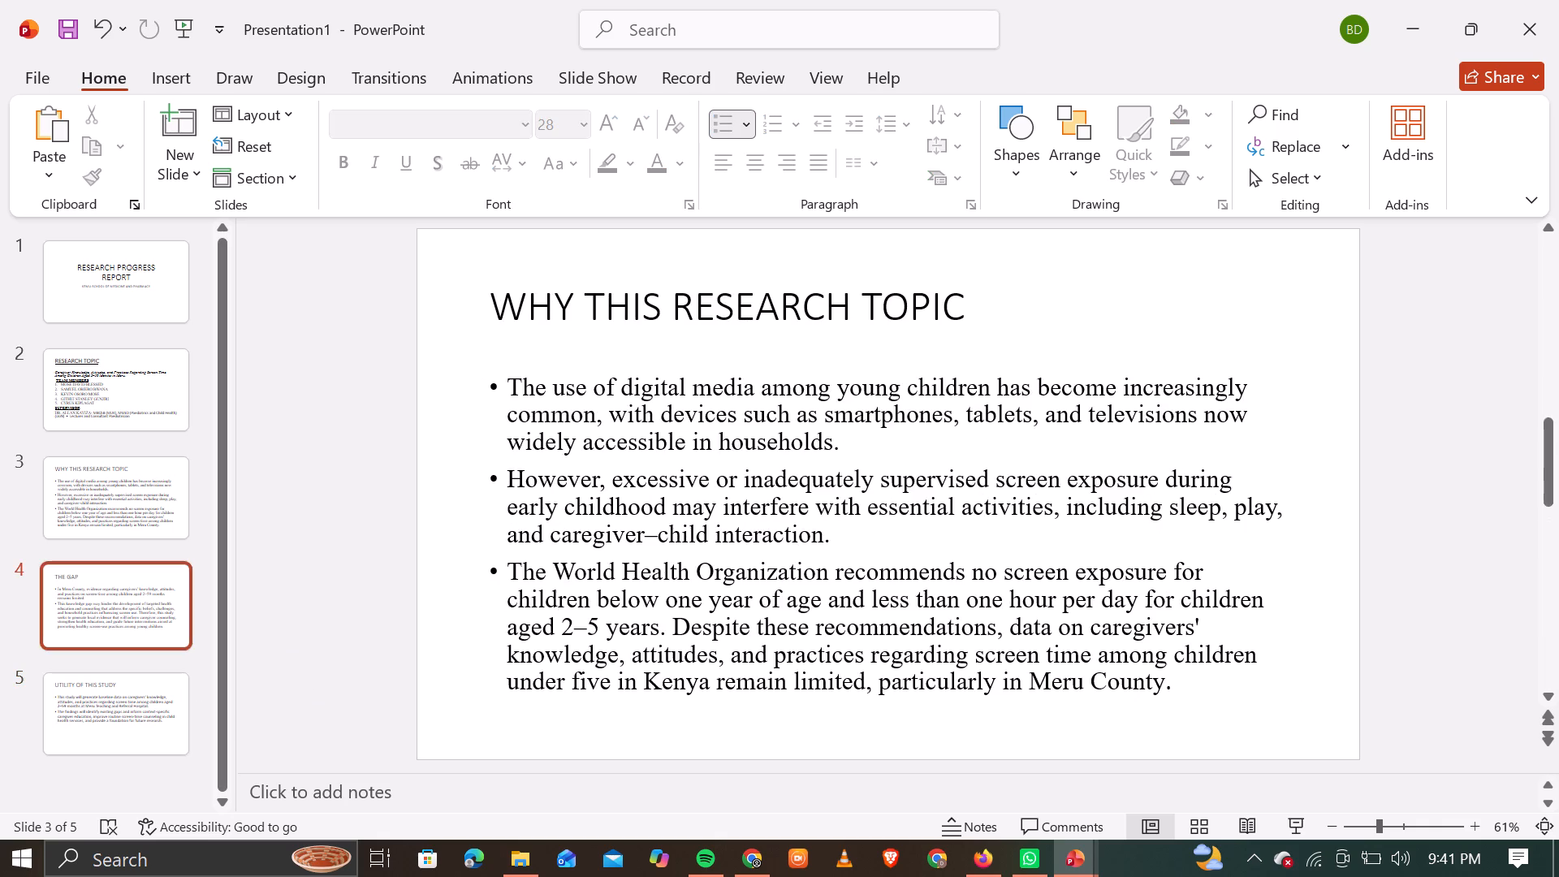
scroll(749, 568, "up", 1)
scroll(749, 568, "down", 2)
scroll(749, 568, "up", 2)
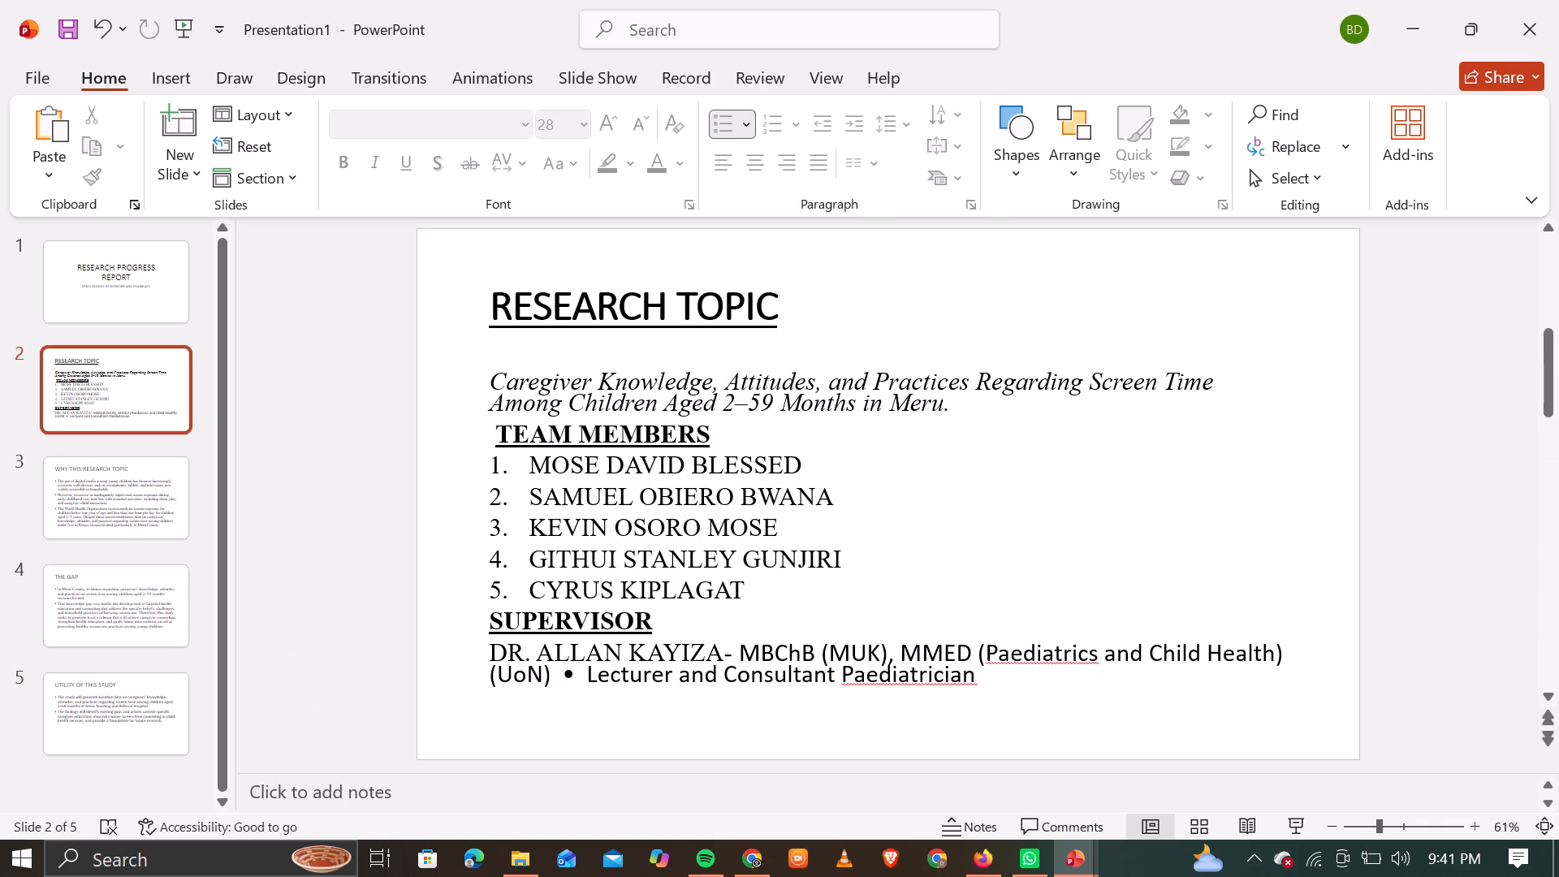
scroll(749, 568, "down", 4)
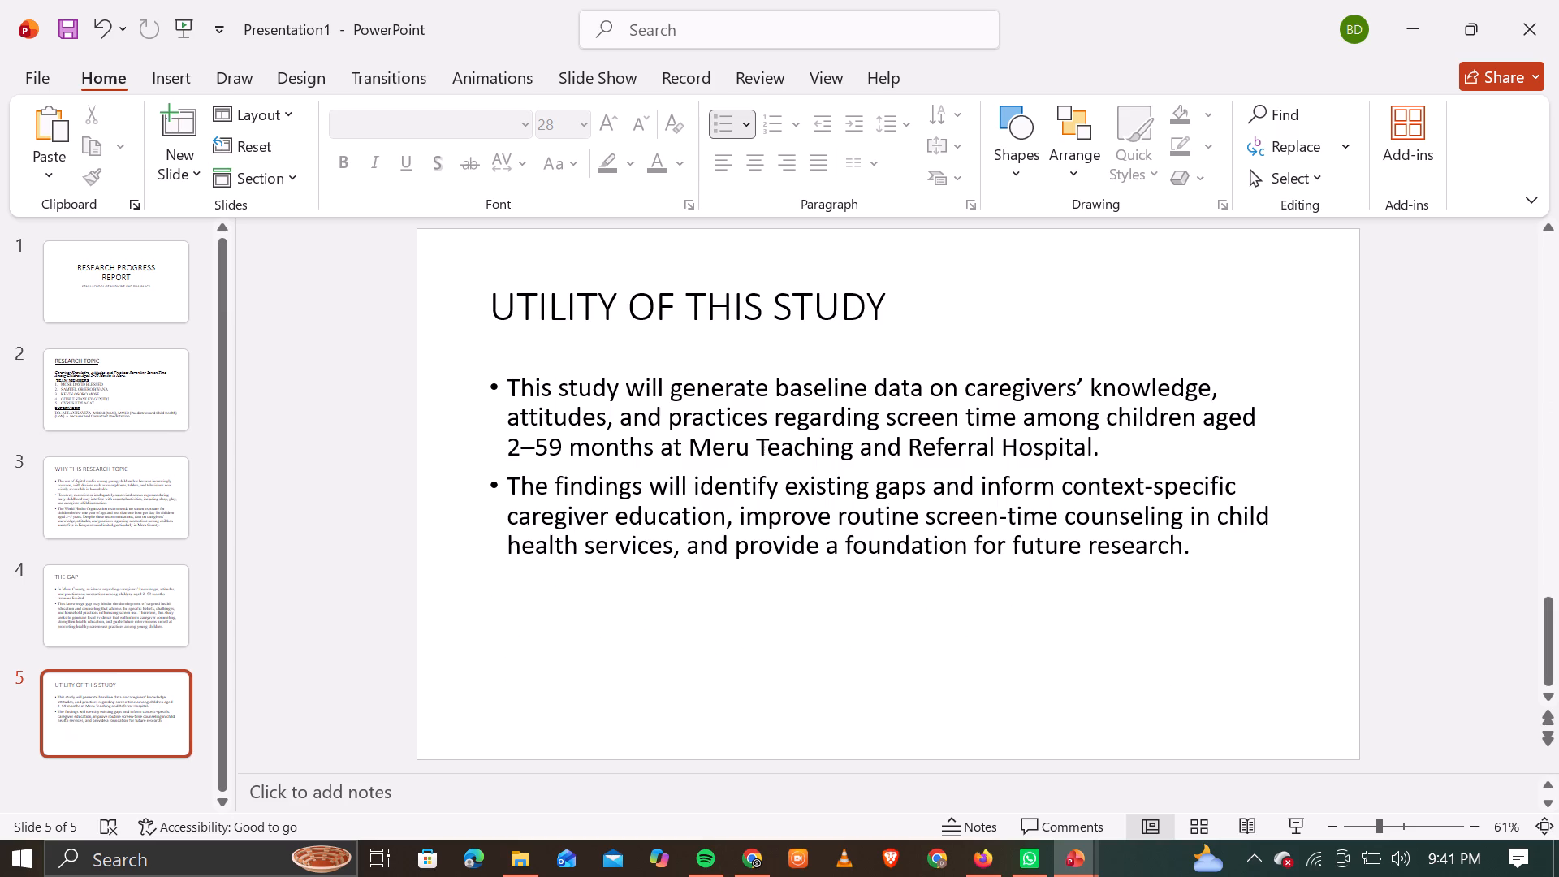
scroll(730, 631, "down", 1)
Add a new slide with the Content with Caption layout after the "UTILITY OF THIS STUDY" slide.
left_click(138, 786)
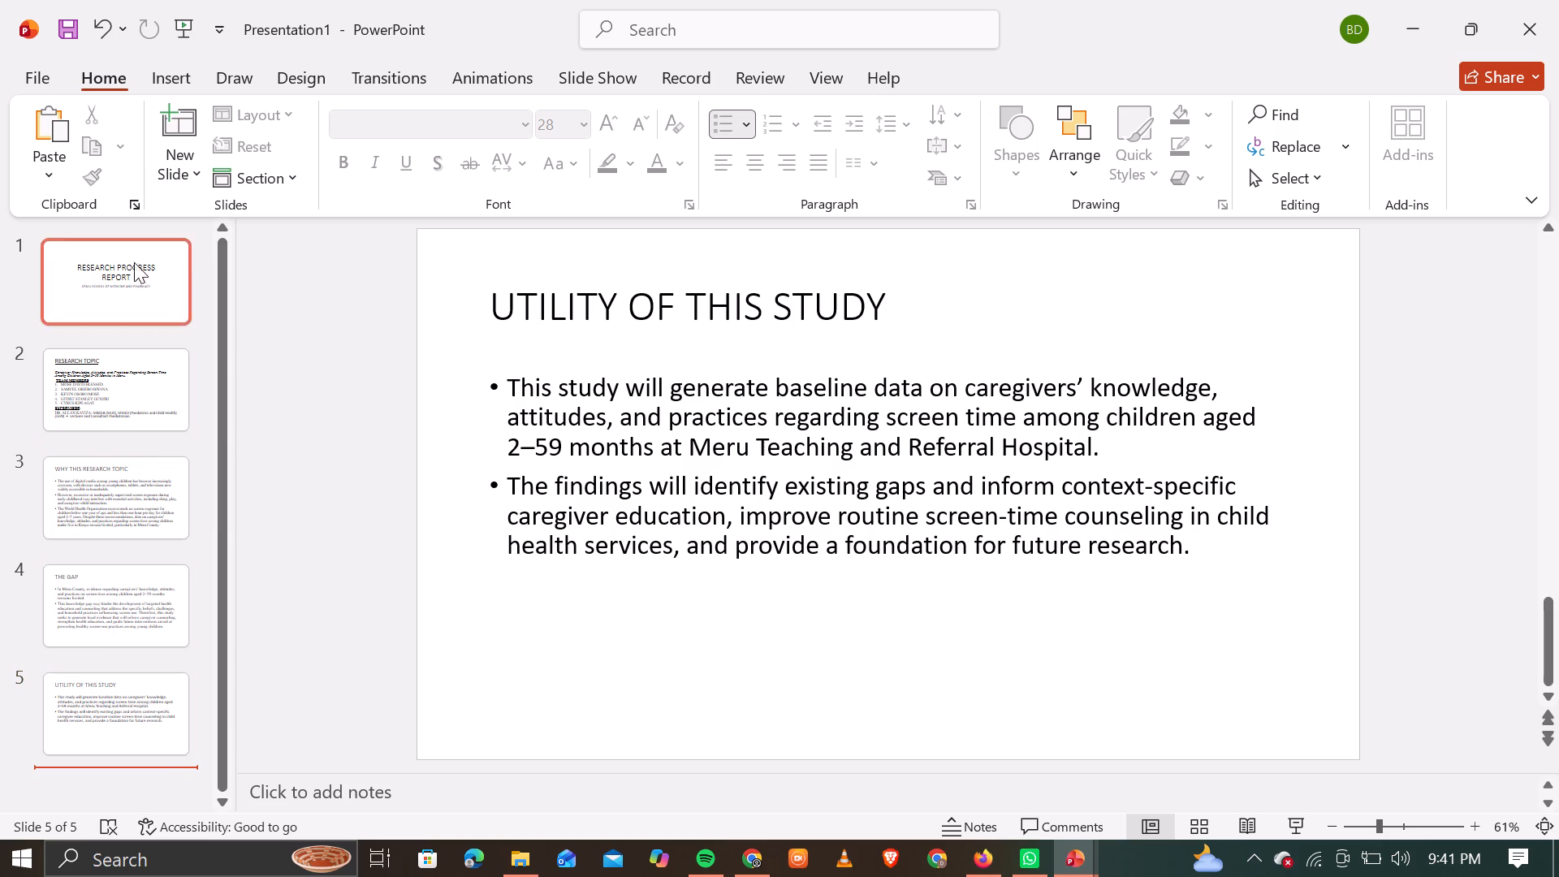
left_click(181, 168)
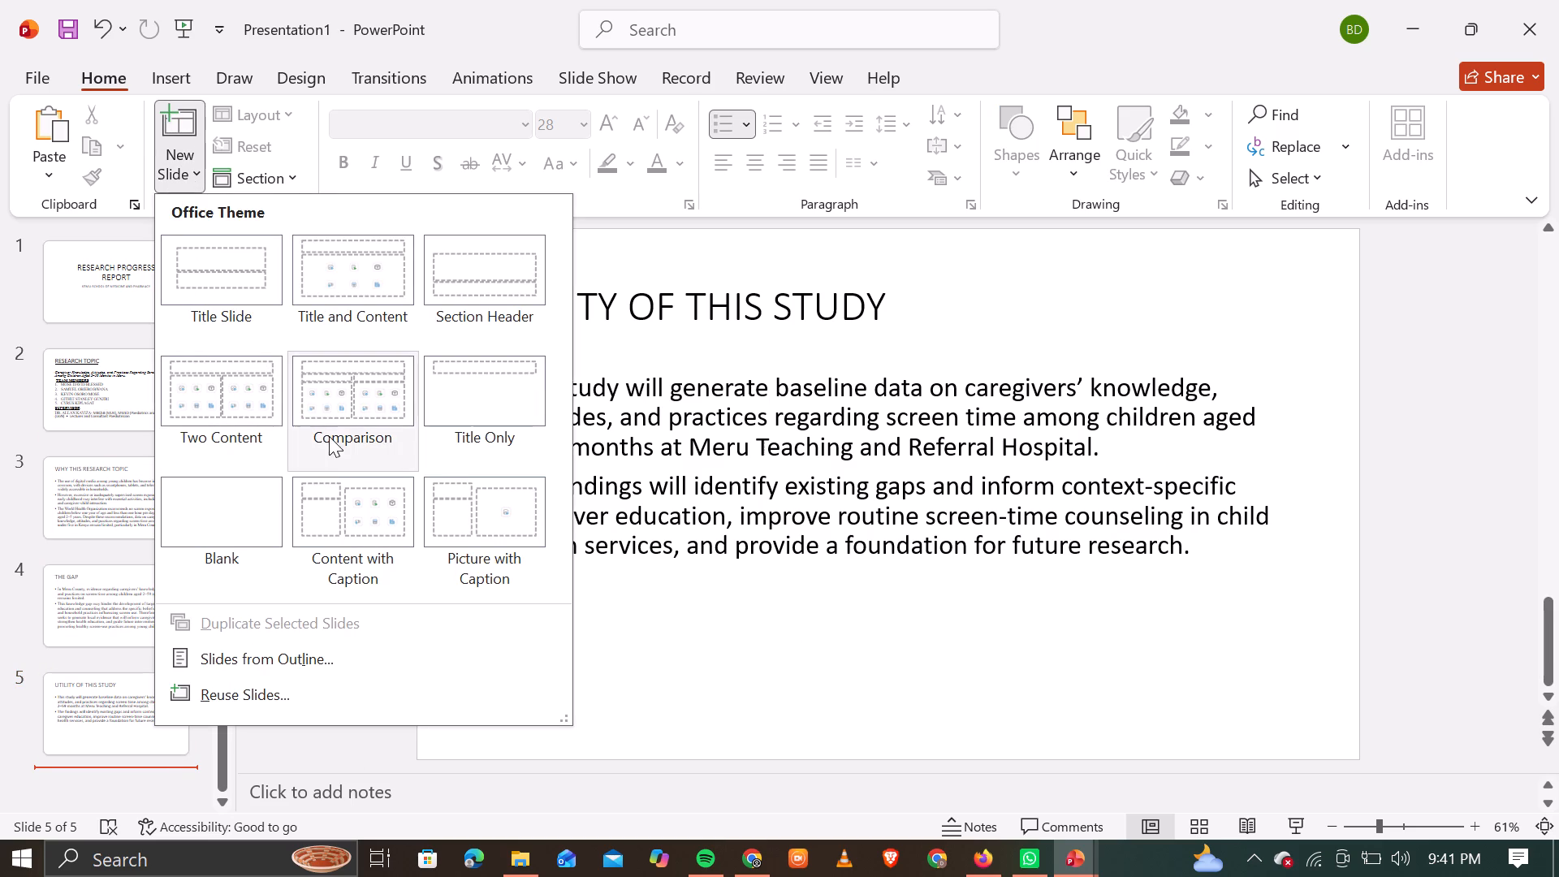
left_click(369, 491)
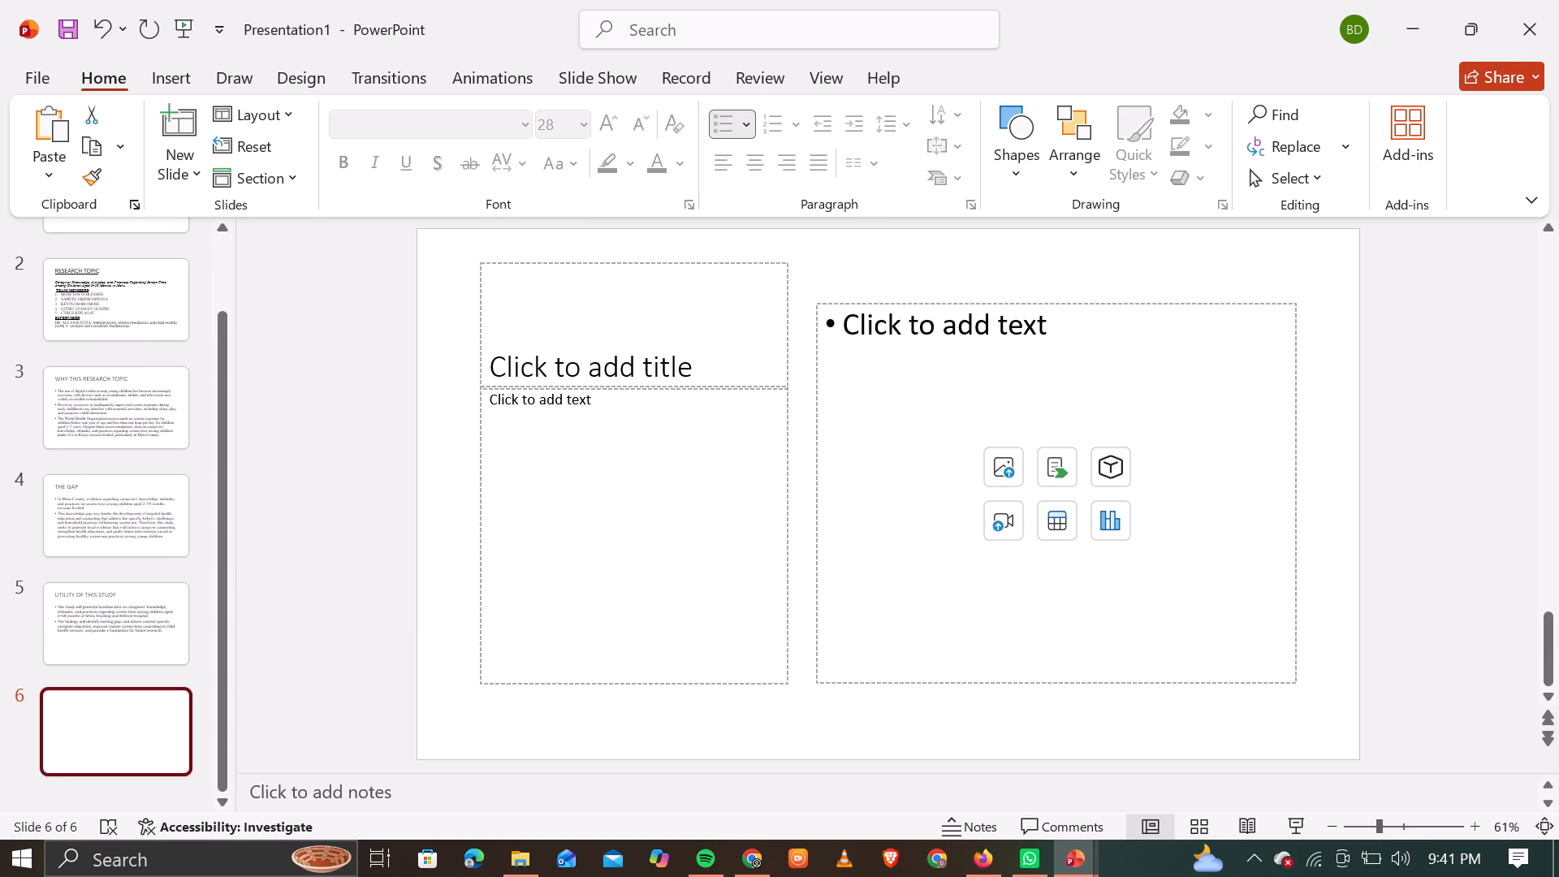
Enter "OBJECTIVES" as the title of slide 6.
left_click(596, 429)
left_click(533, 324)
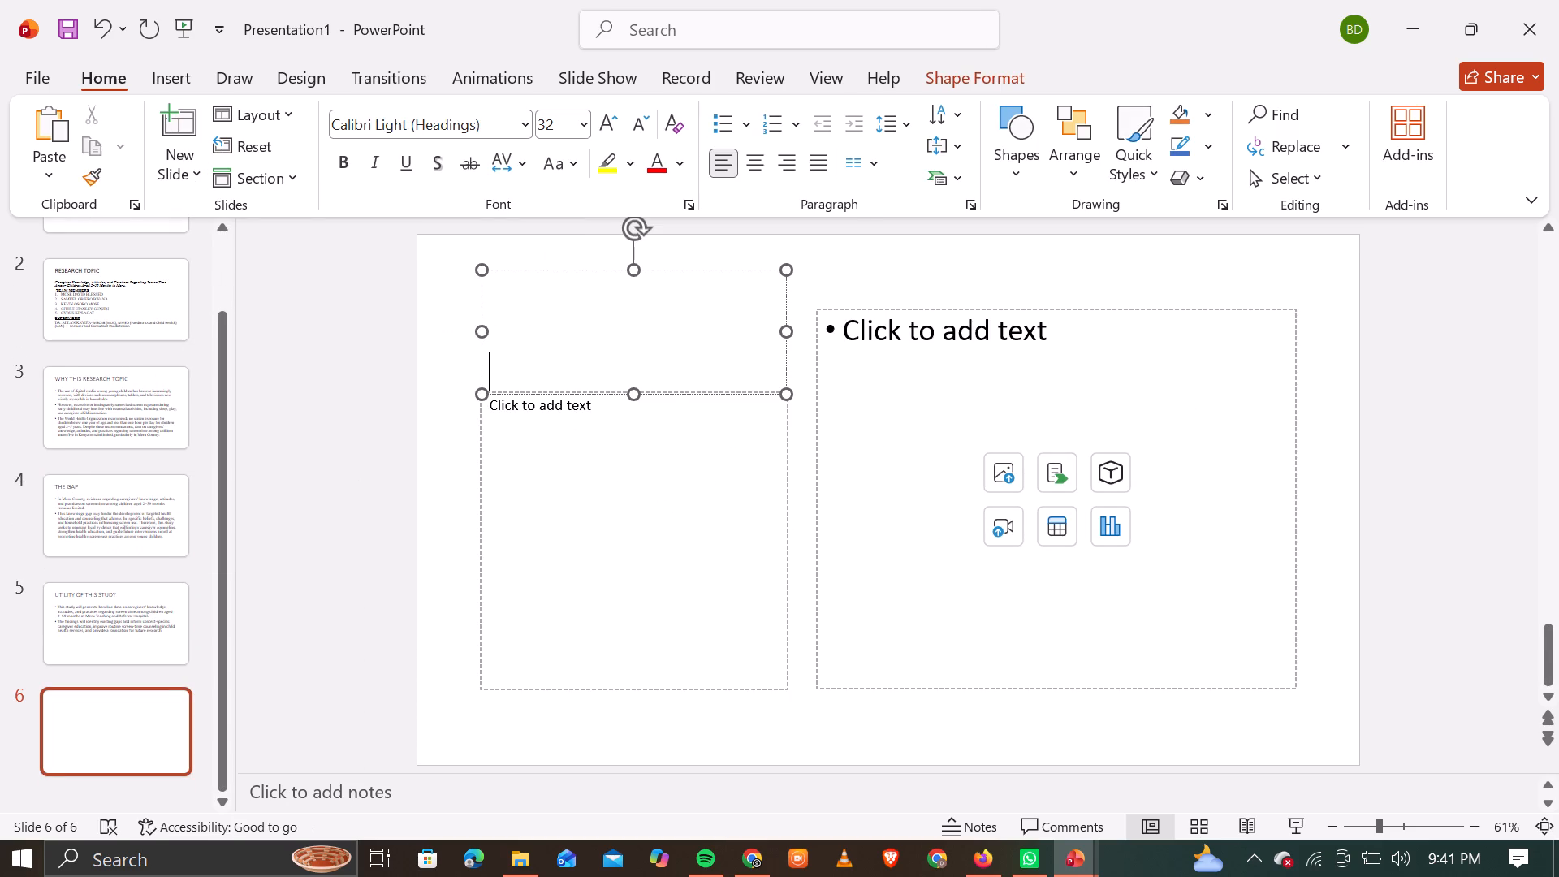
type("OBJ")
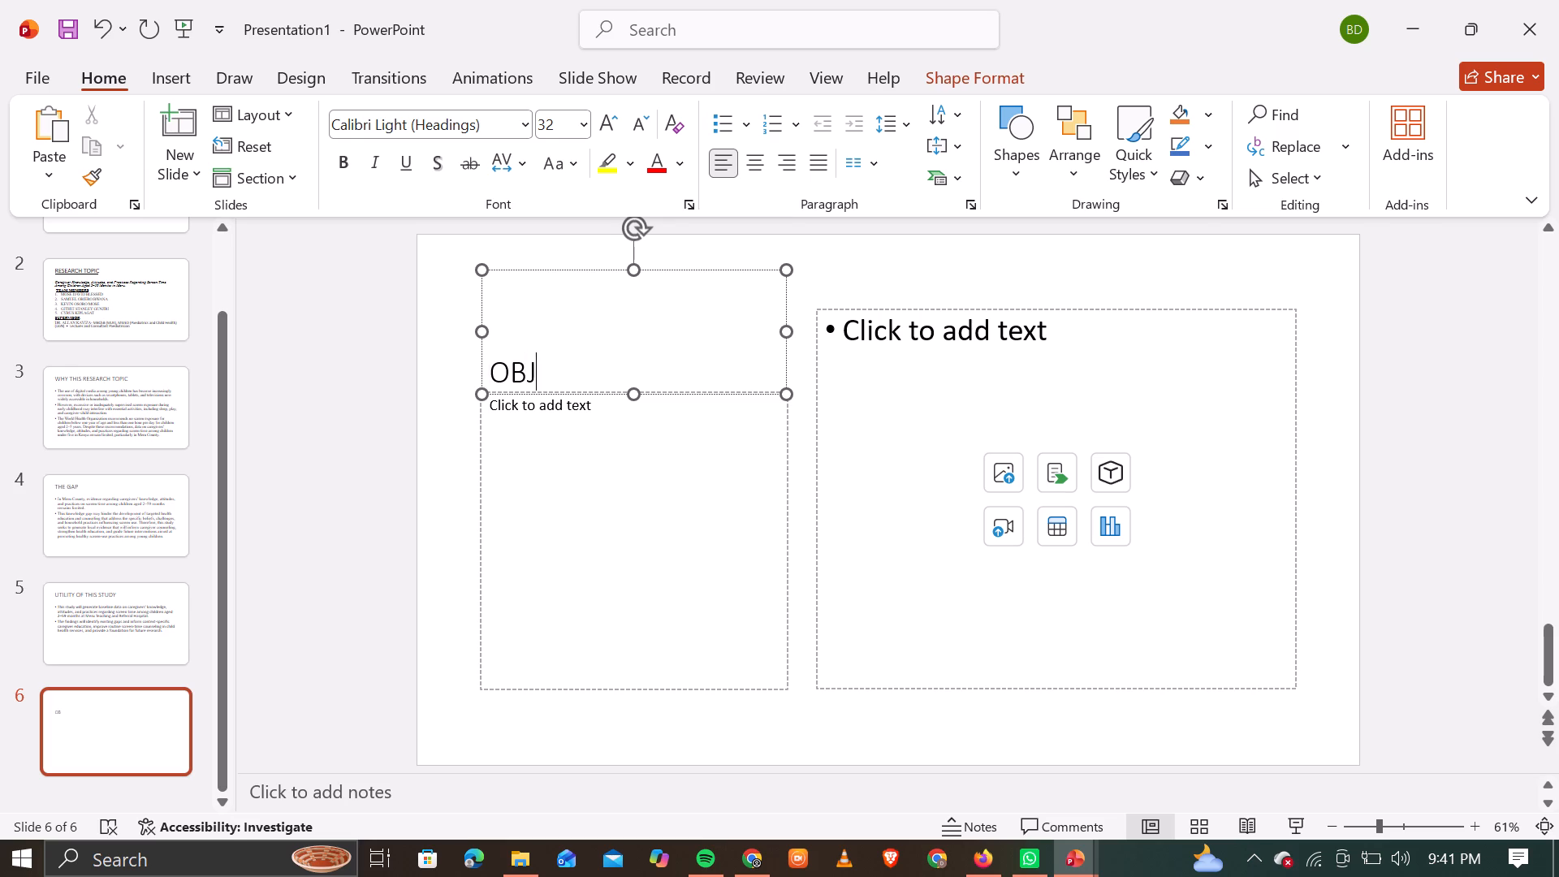
type("ECTIVES")
Open the caption text placeholder on the "OBJECTIVES" slide, and copy the general objective sentence from the "Study aim and objectives" slide in Research_Progress_Report.
left_click(547, 421)
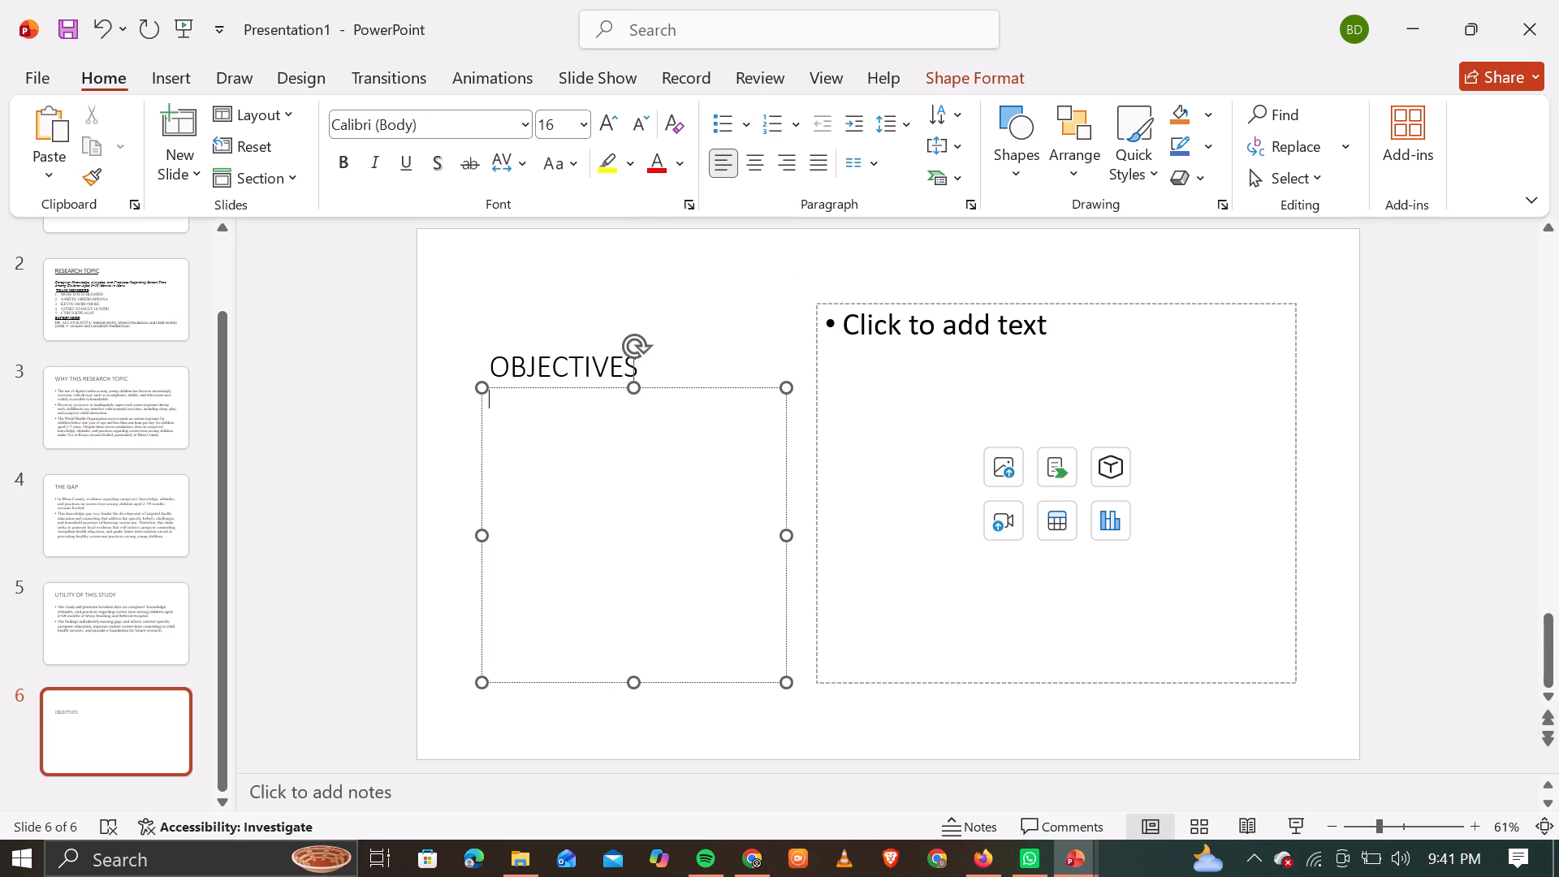
left_click(1072, 862)
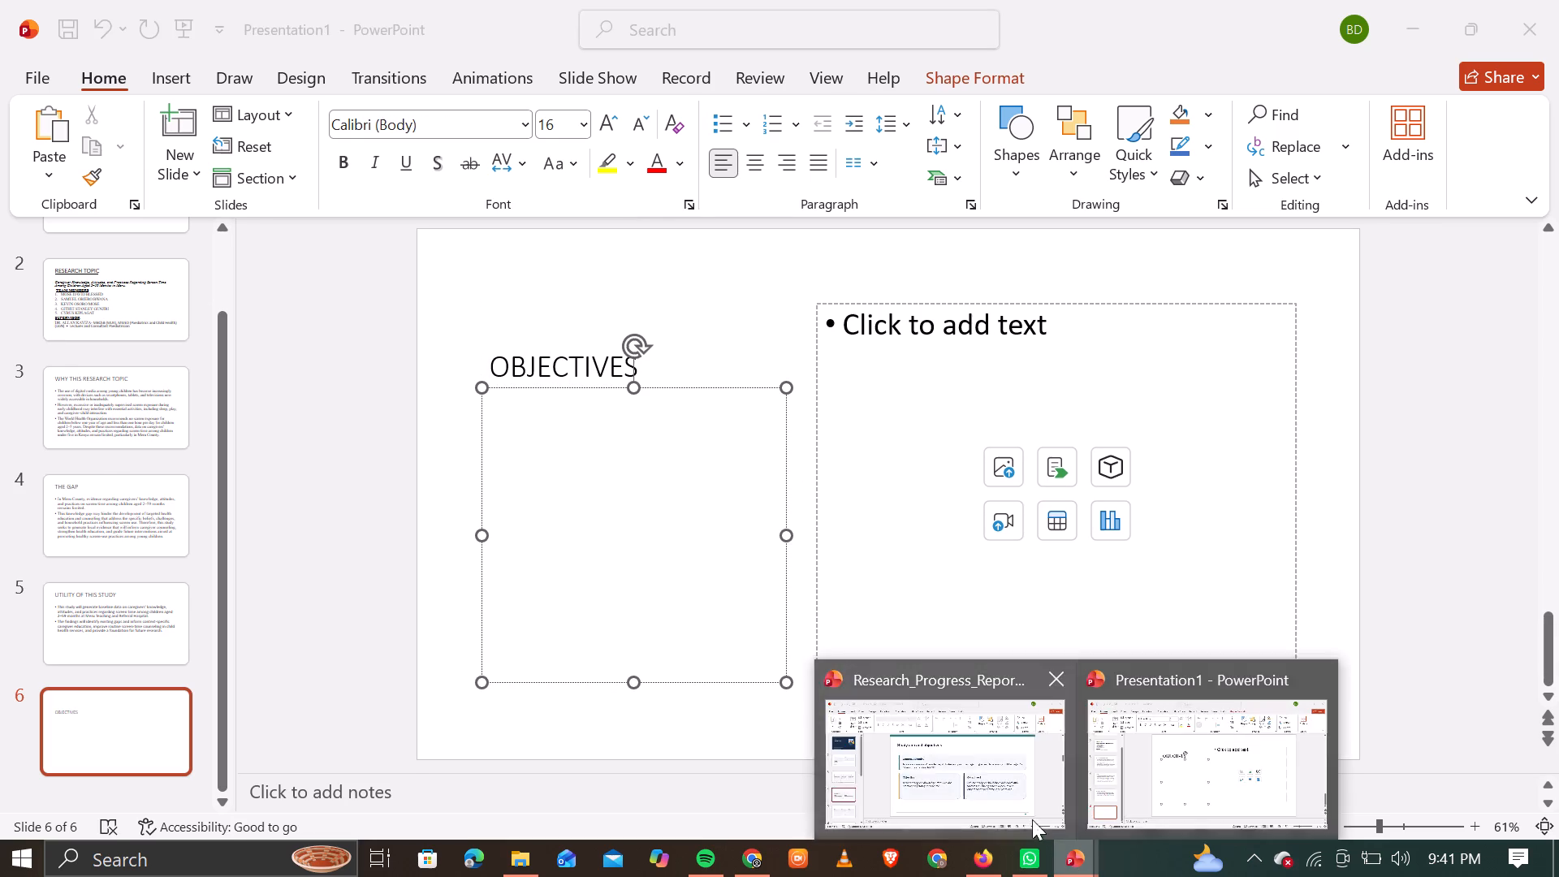
left_click(1031, 808)
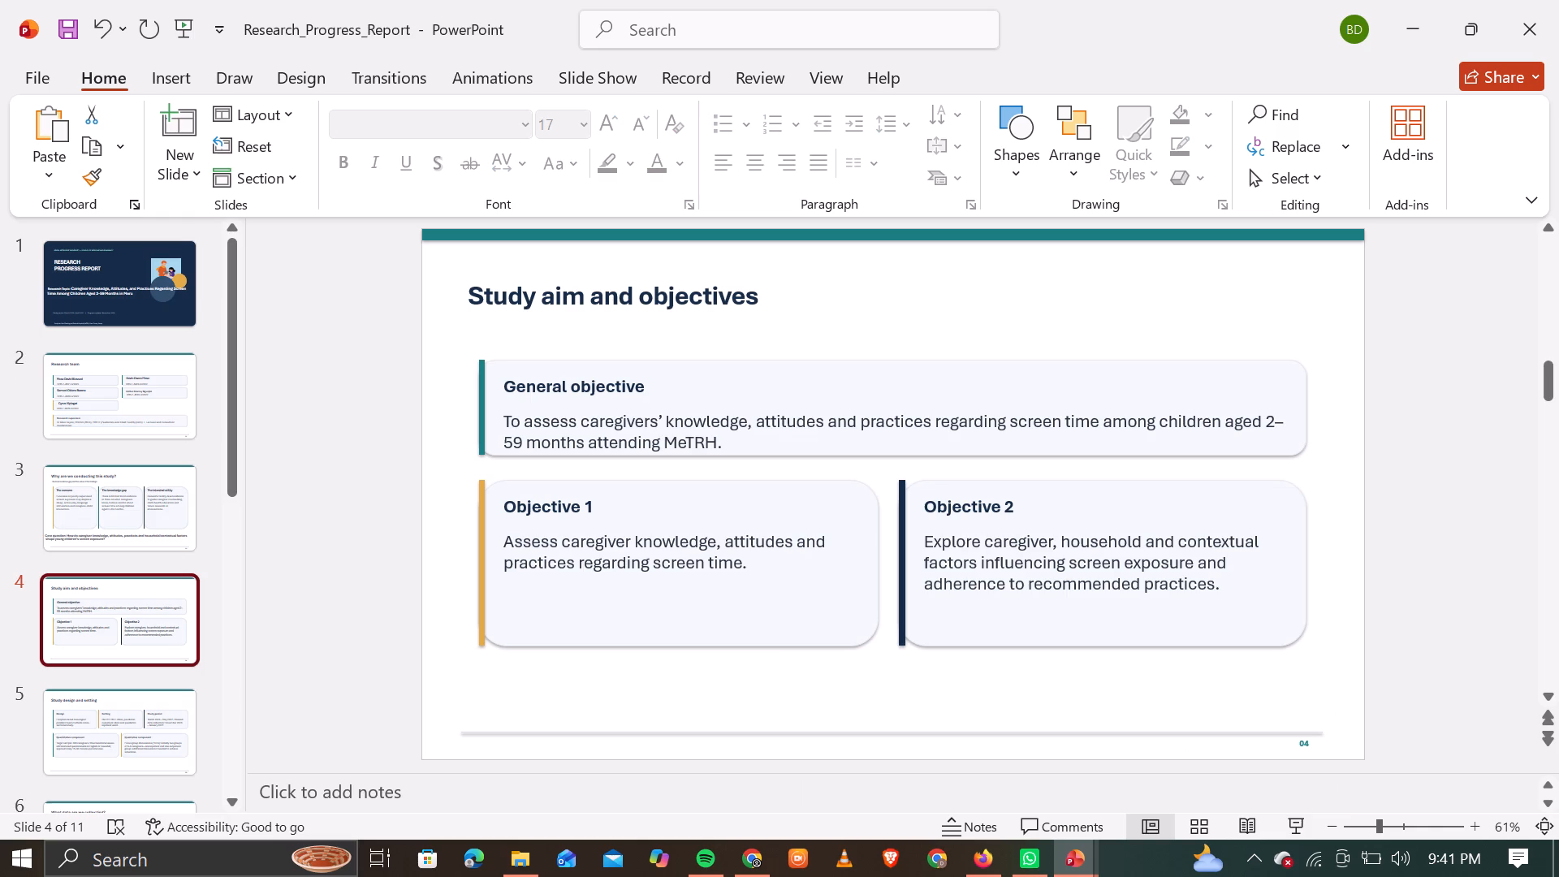
left_click(503, 381)
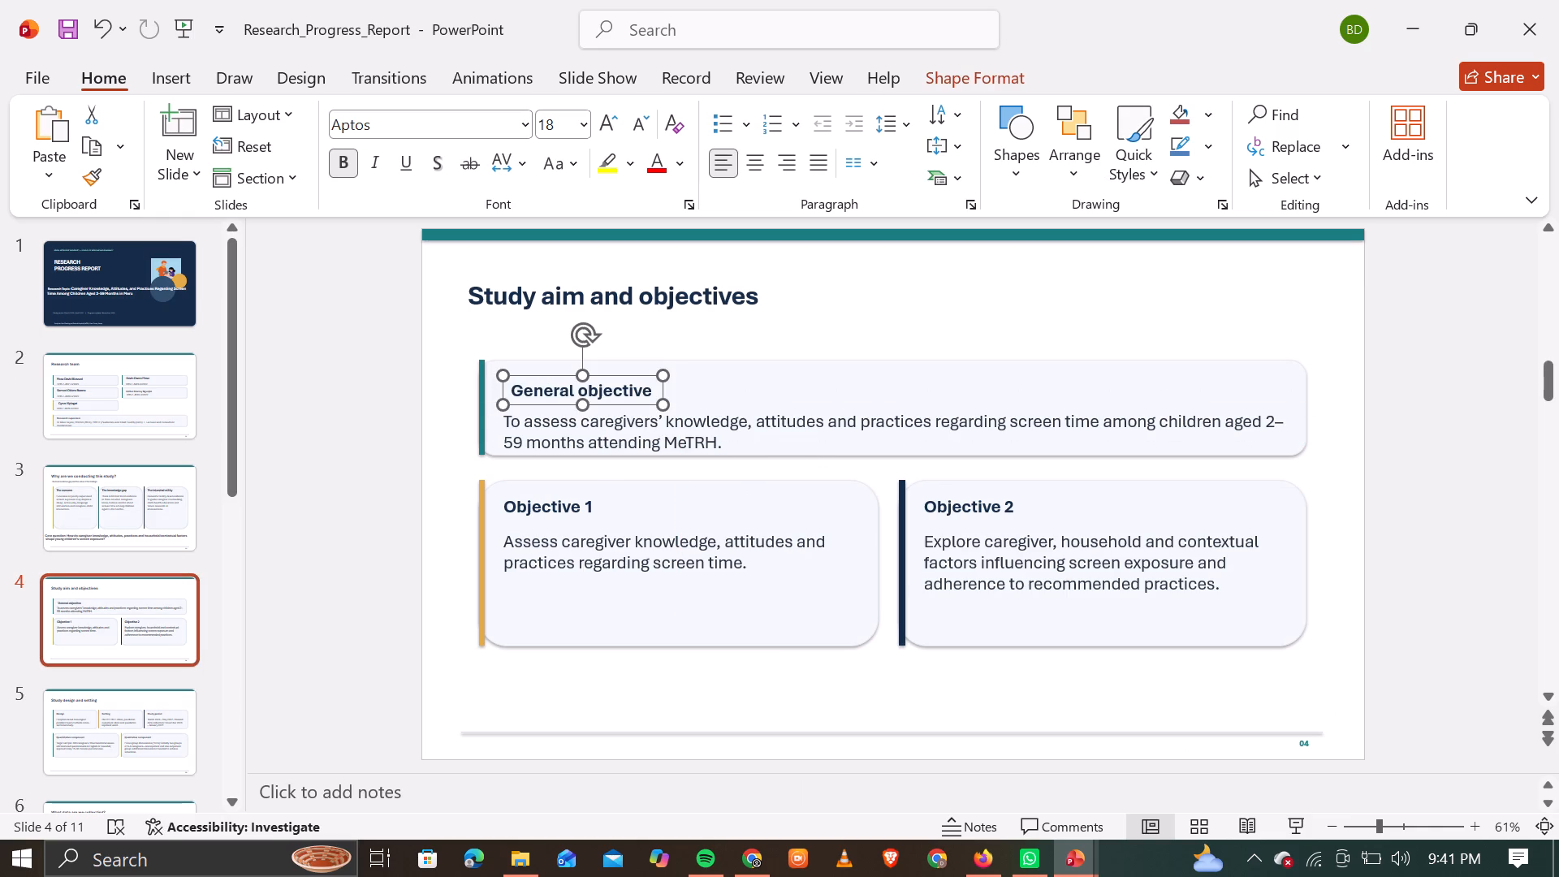
left_click_drag(723, 447, 507, 425)
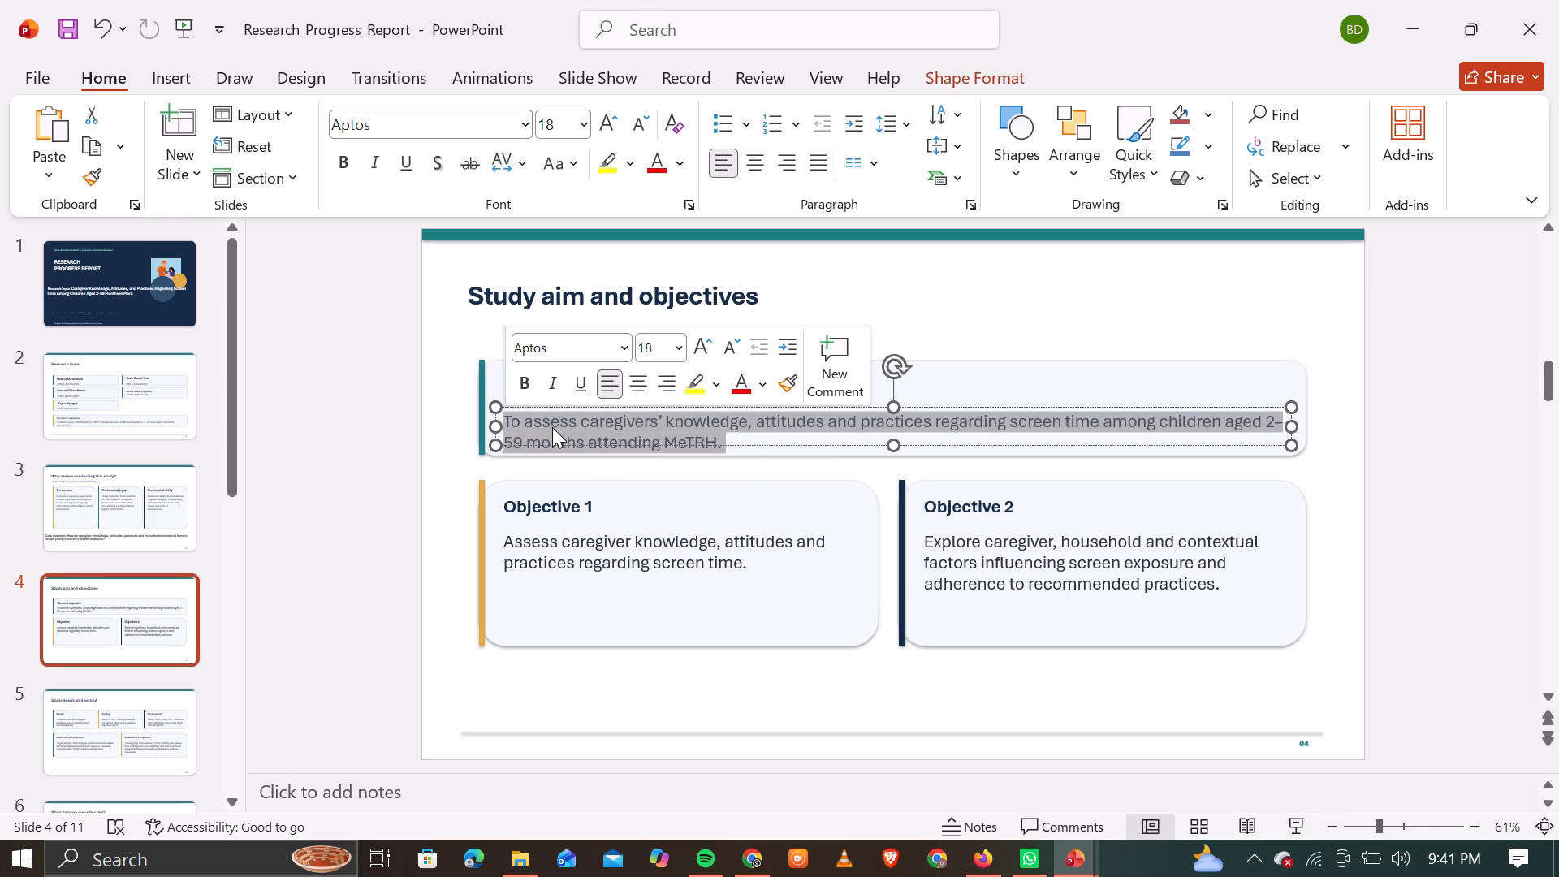
right_click(561, 421)
left_click(602, 296)
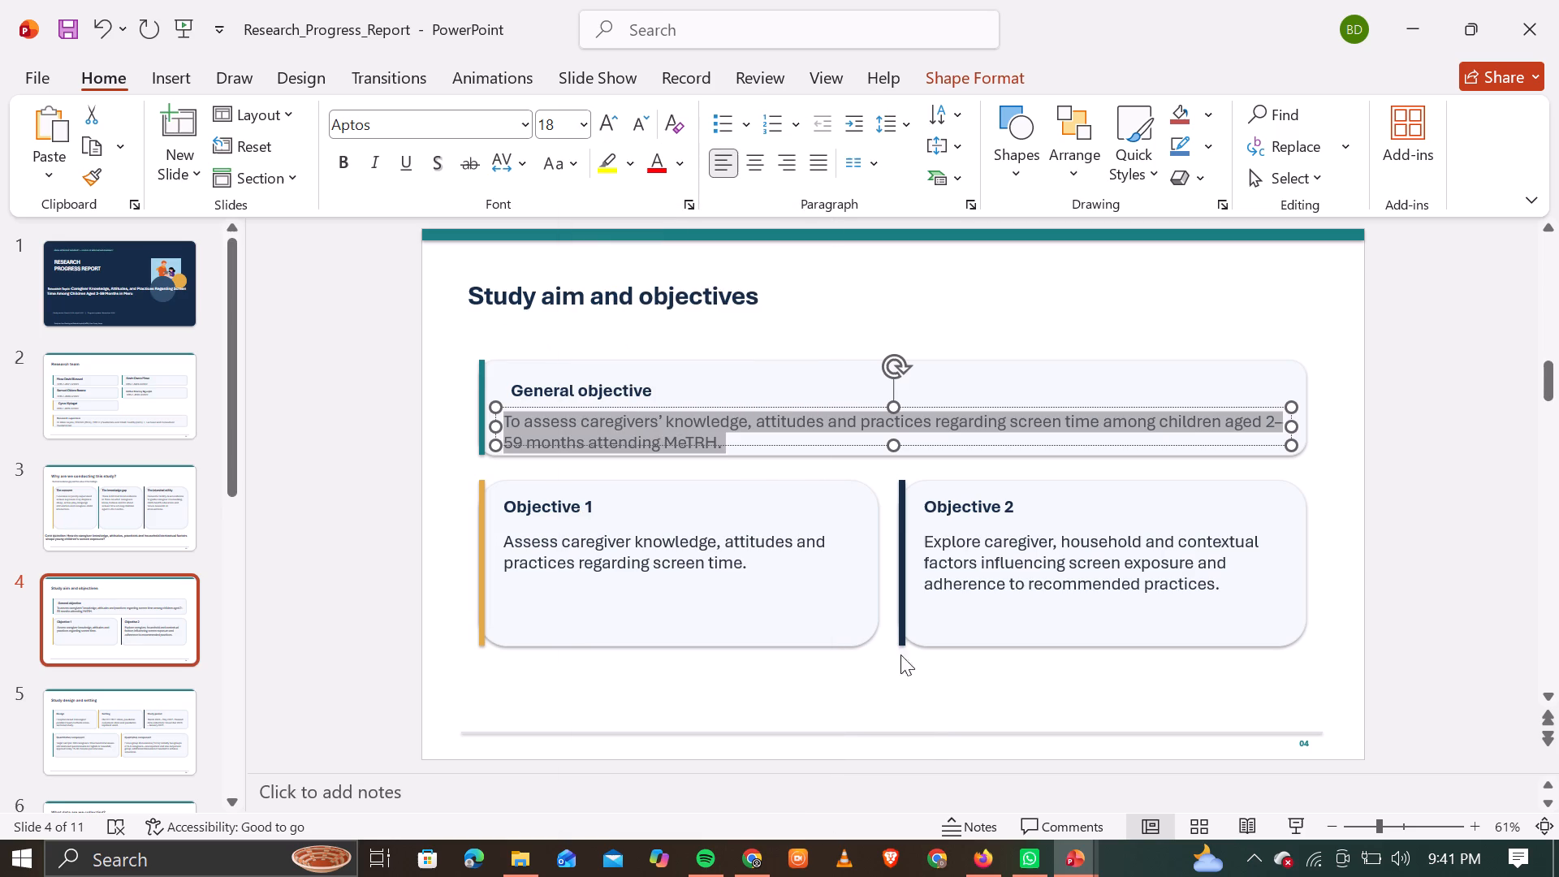
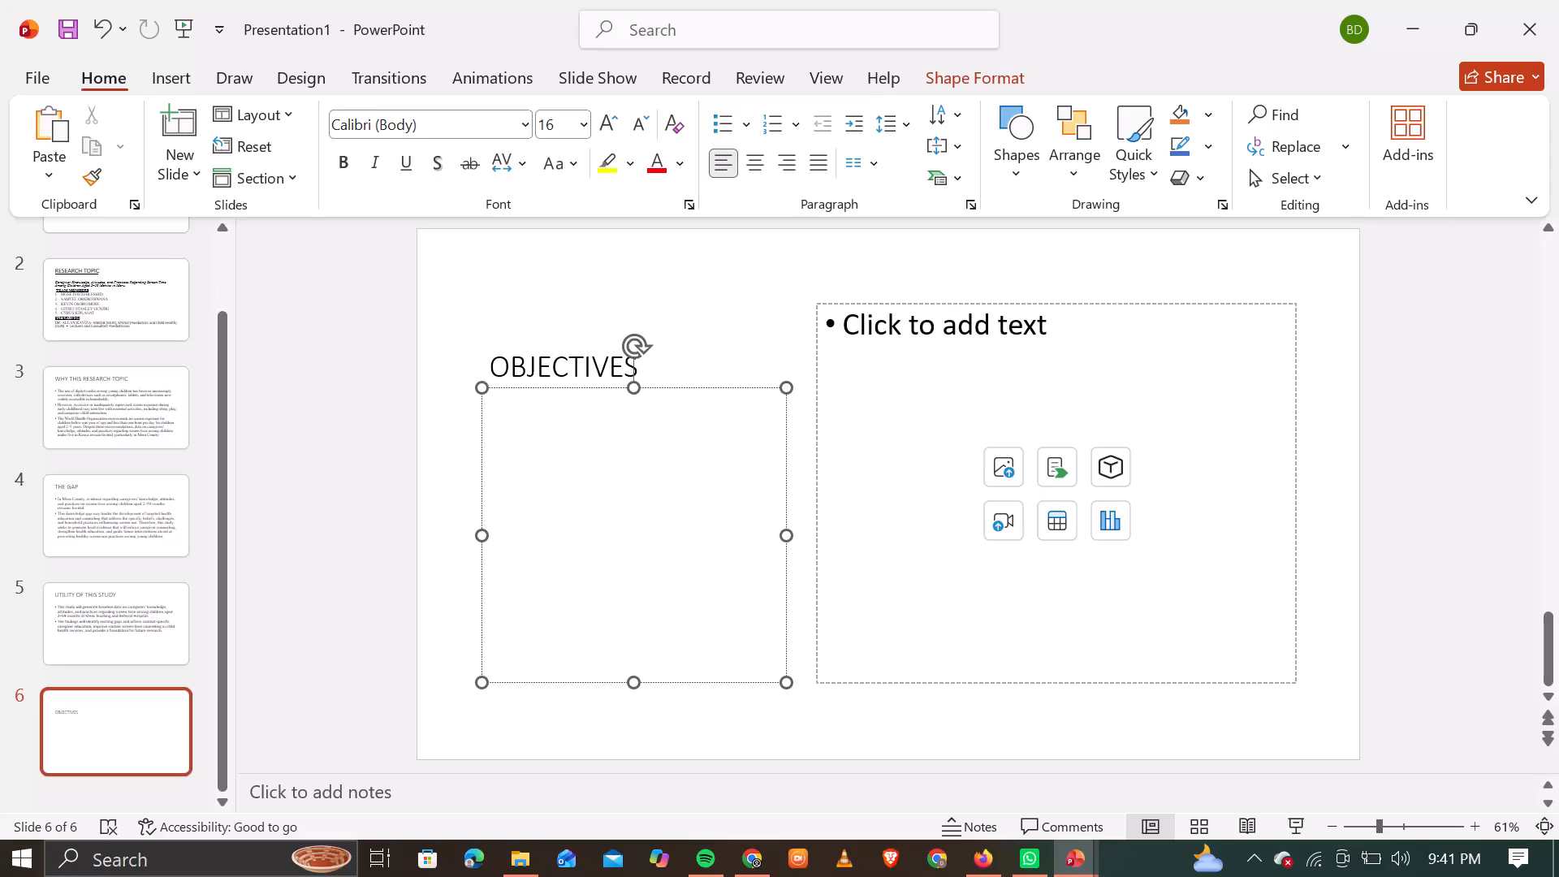
Enter the heading "GENERAL OBJECTIVE:" in the caption text of slide 6 and paste the copied general objective sentence below it.
type("GEN")
type("ERAL")
key("space")
type("OBJECTIV")
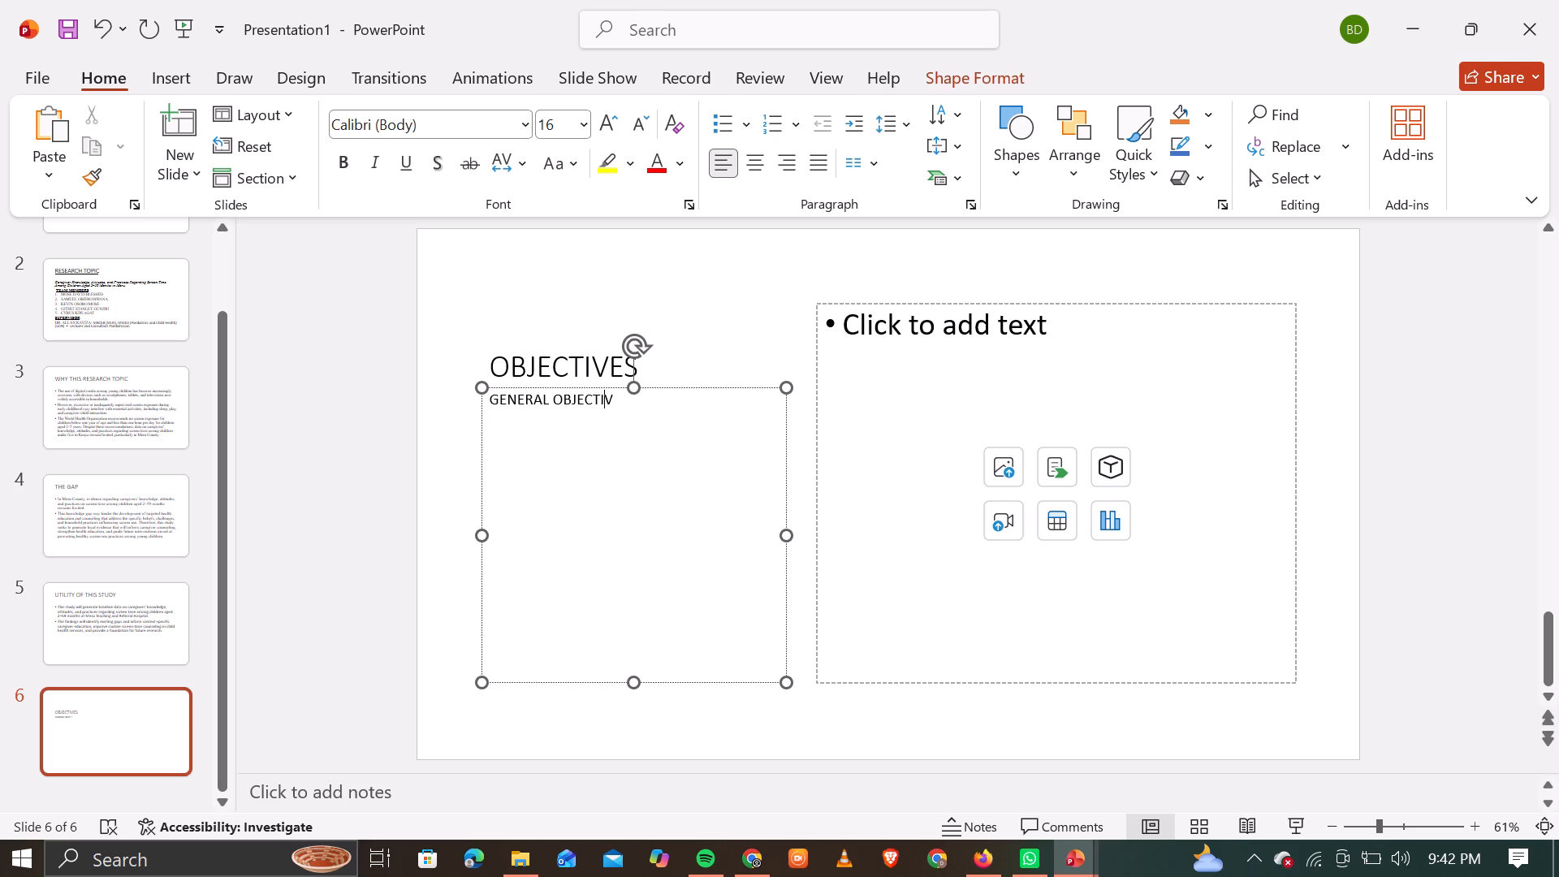
key("e")
key("shift+colon")
key("space")
key("Return")
key("ctrl+v")
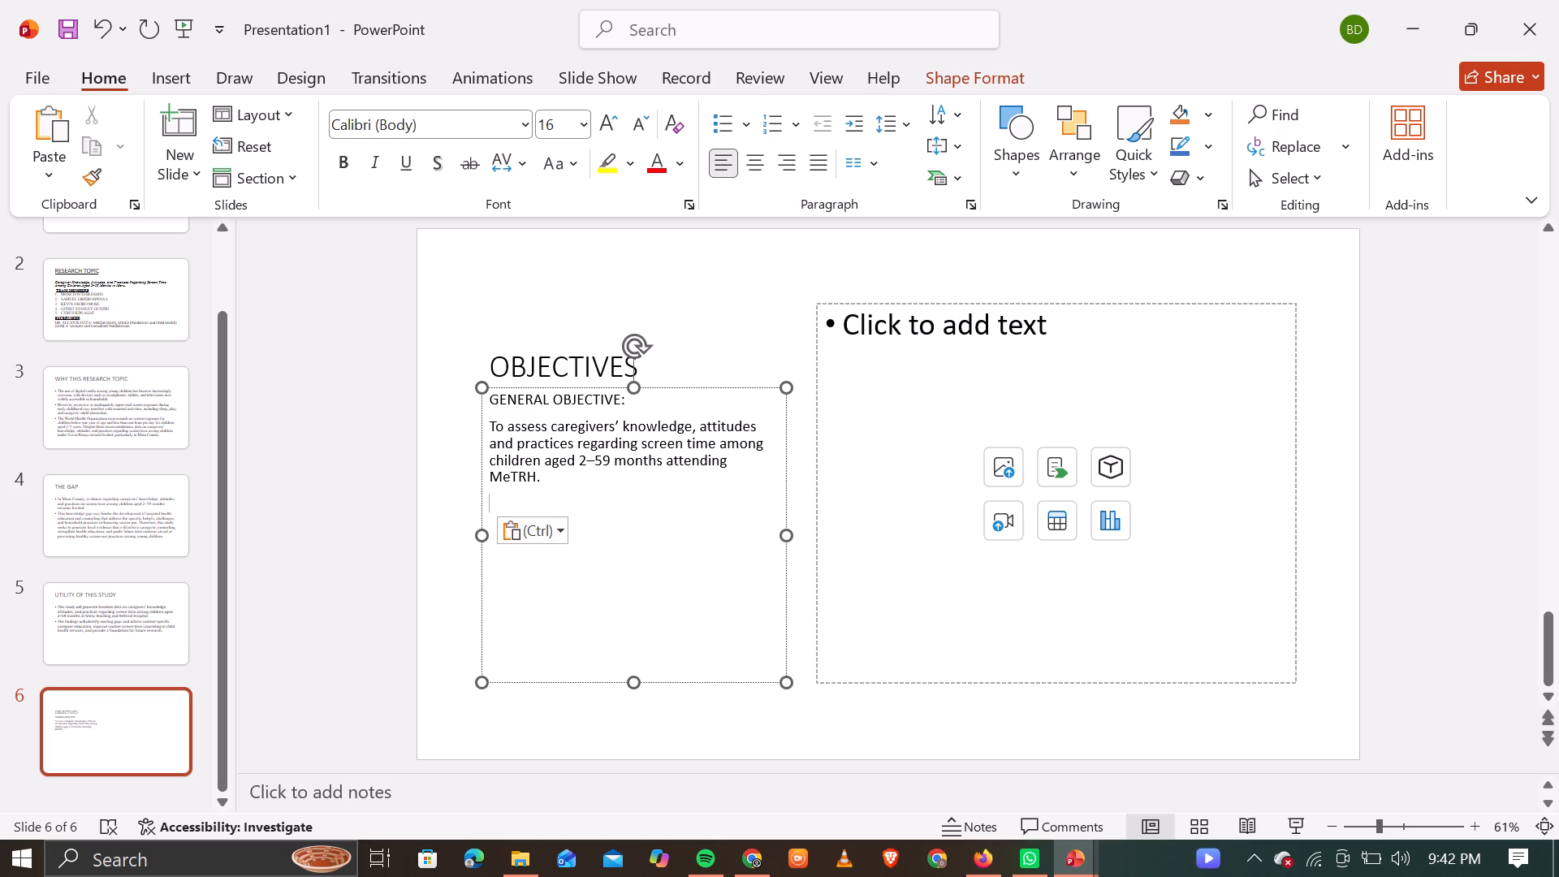
Make the "OBJECTIVES" title on slide 6 bold.
left_click(849, 361)
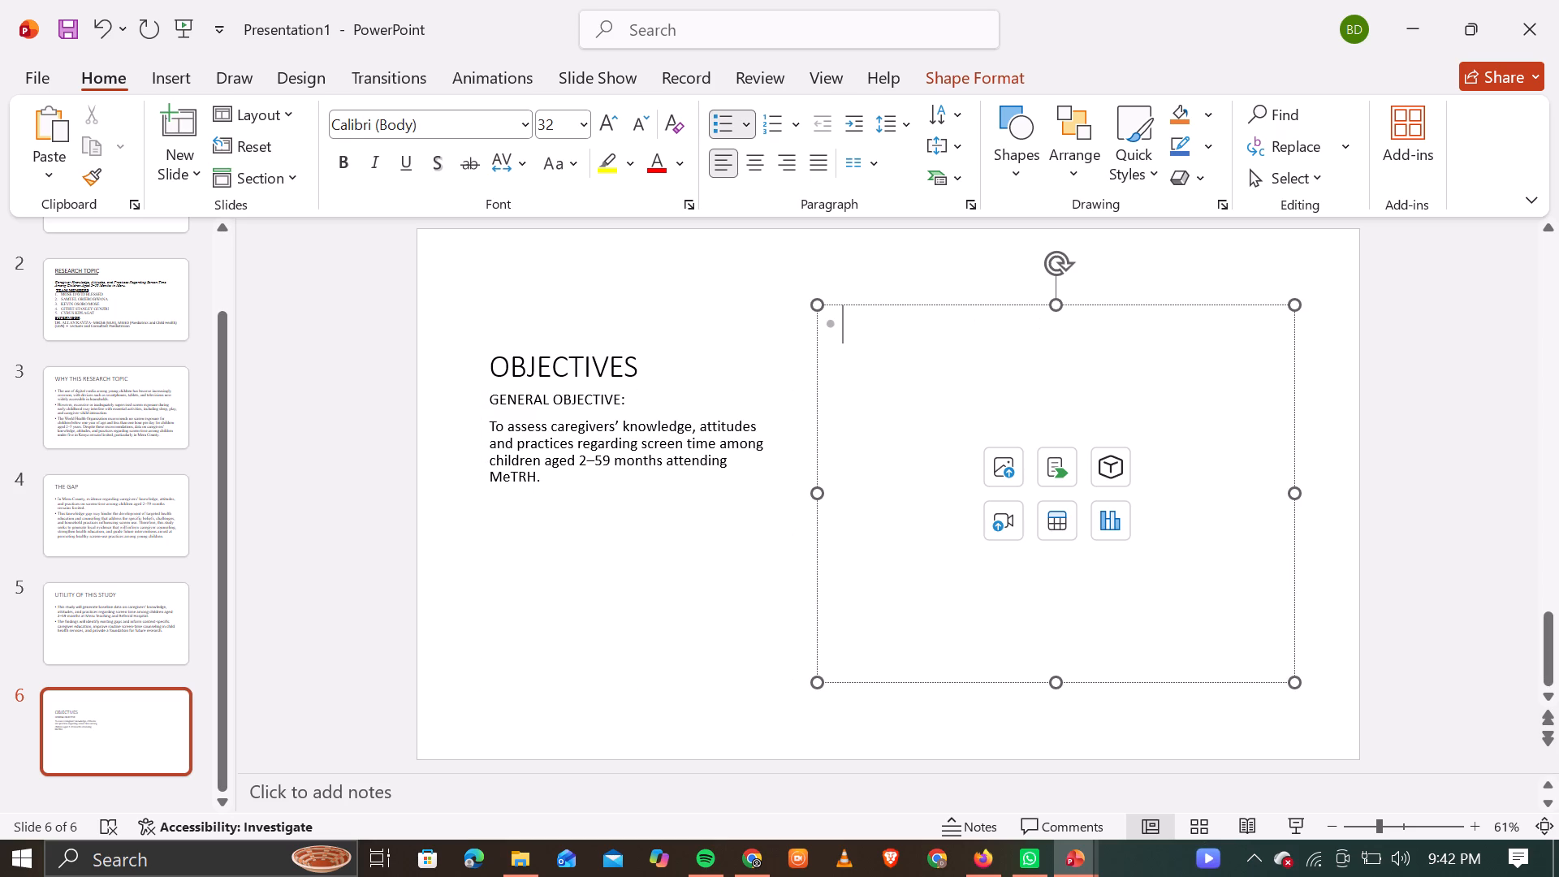
left_click_drag(490, 363, 641, 368)
left_click(656, 320)
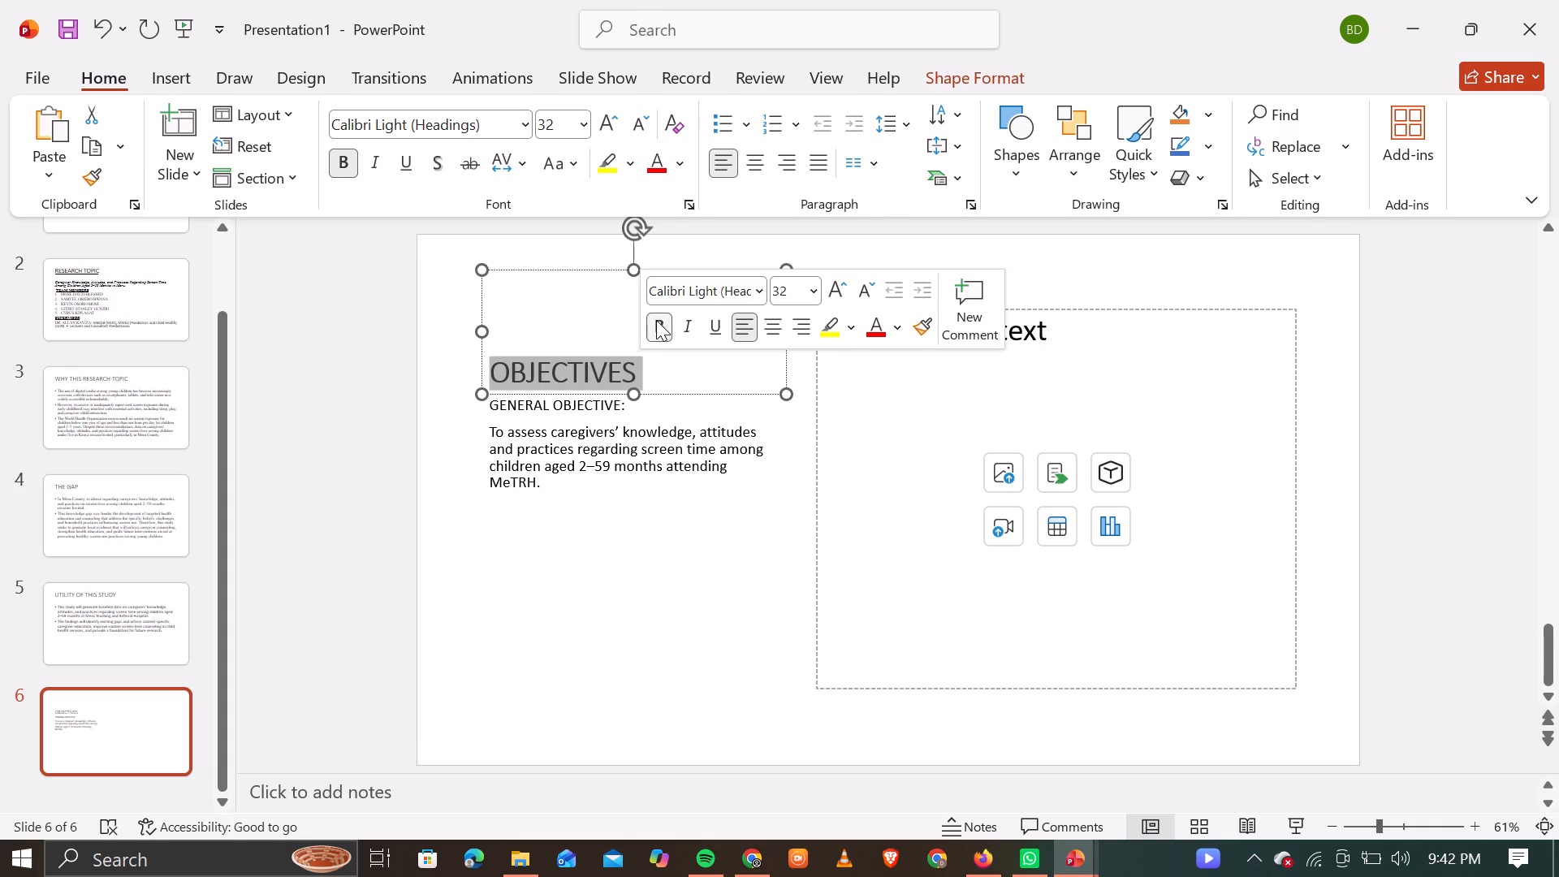
Set the font size of the general objective sentence, "To assess caregivers' knowledge...", to 28.
left_click(636, 495)
left_click_drag(487, 426, 519, 447)
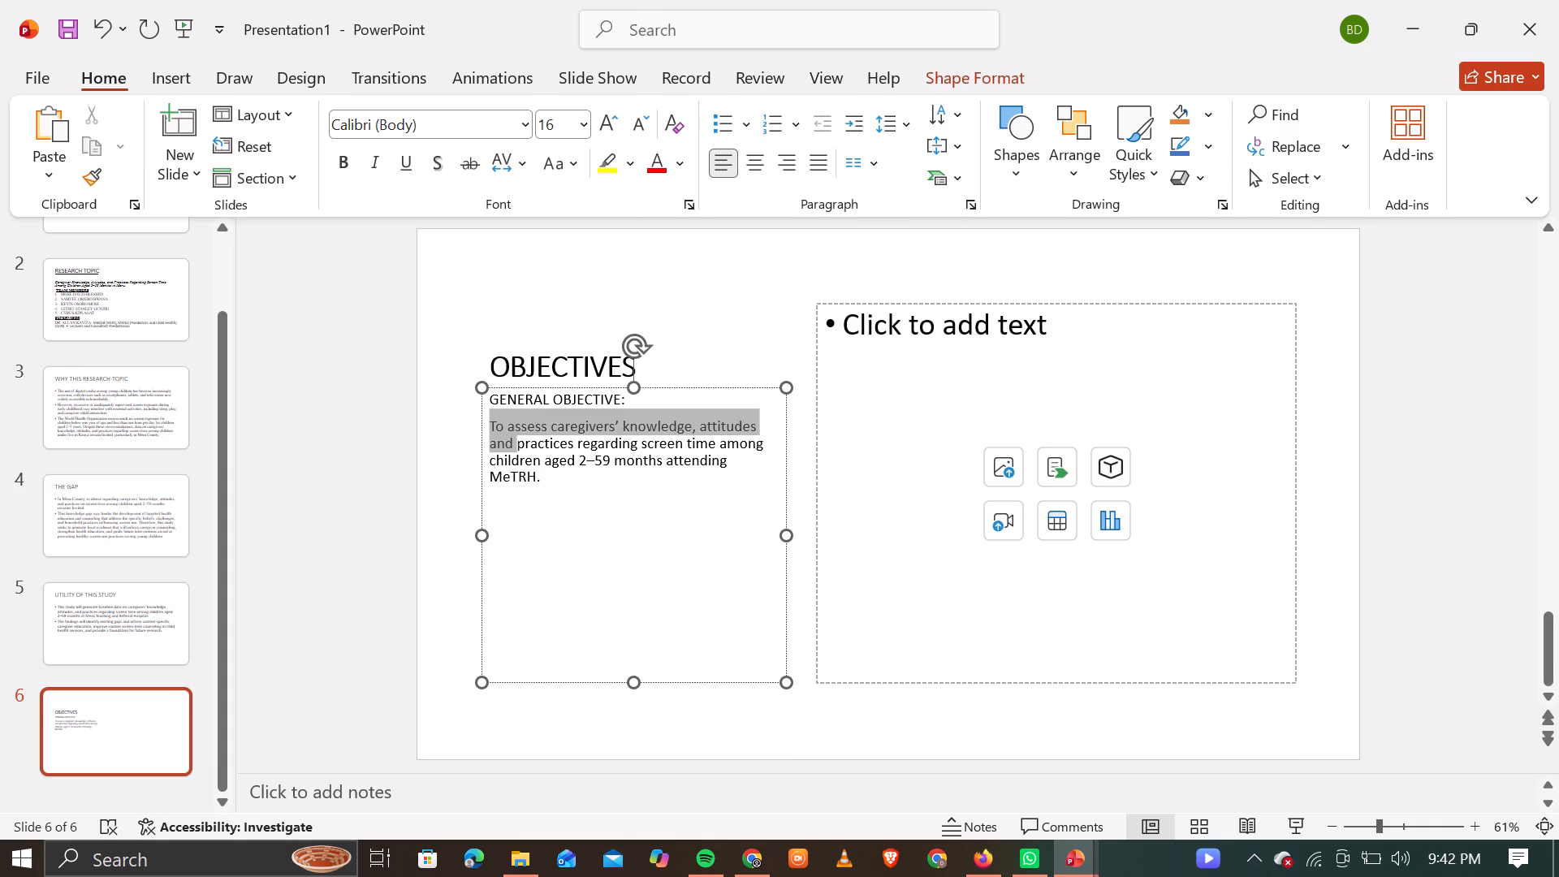
left_click_drag(519, 447, 547, 476)
left_click(584, 122)
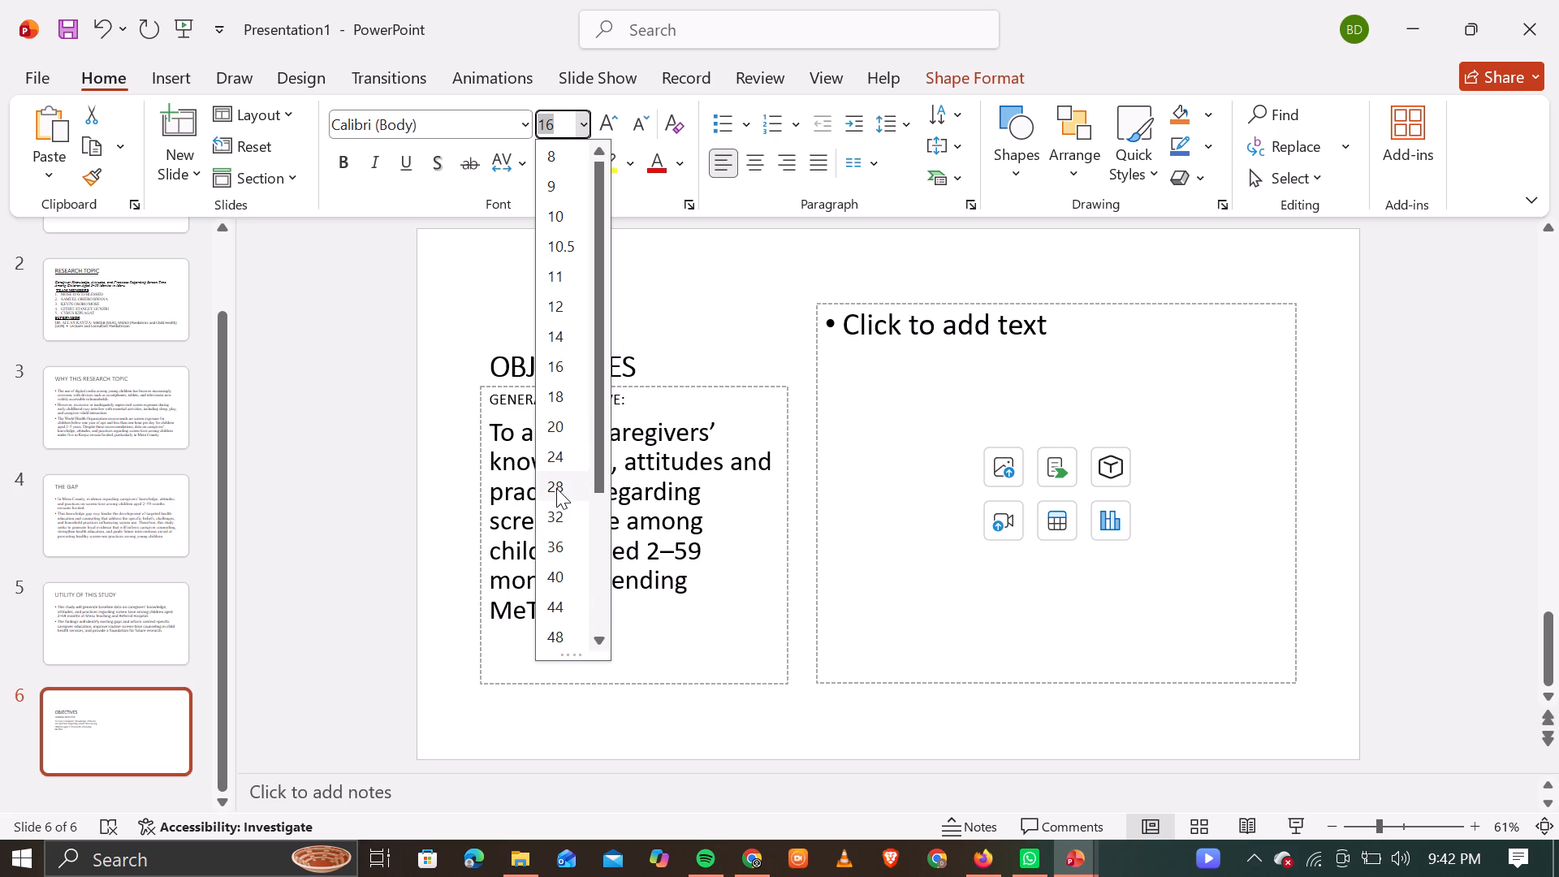
left_click(556, 484)
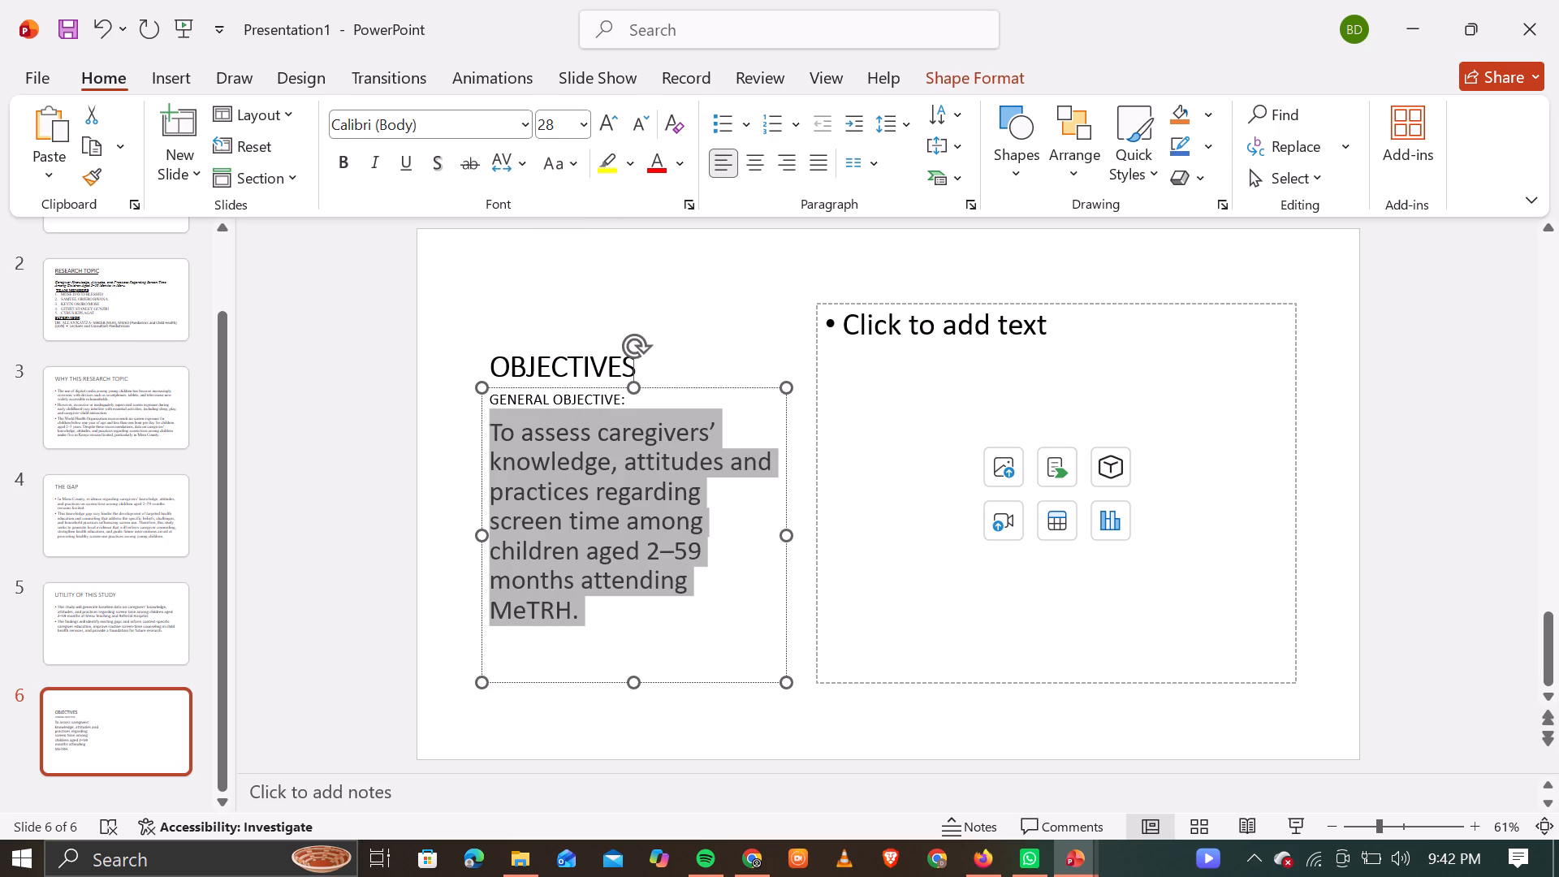
left_click(672, 650)
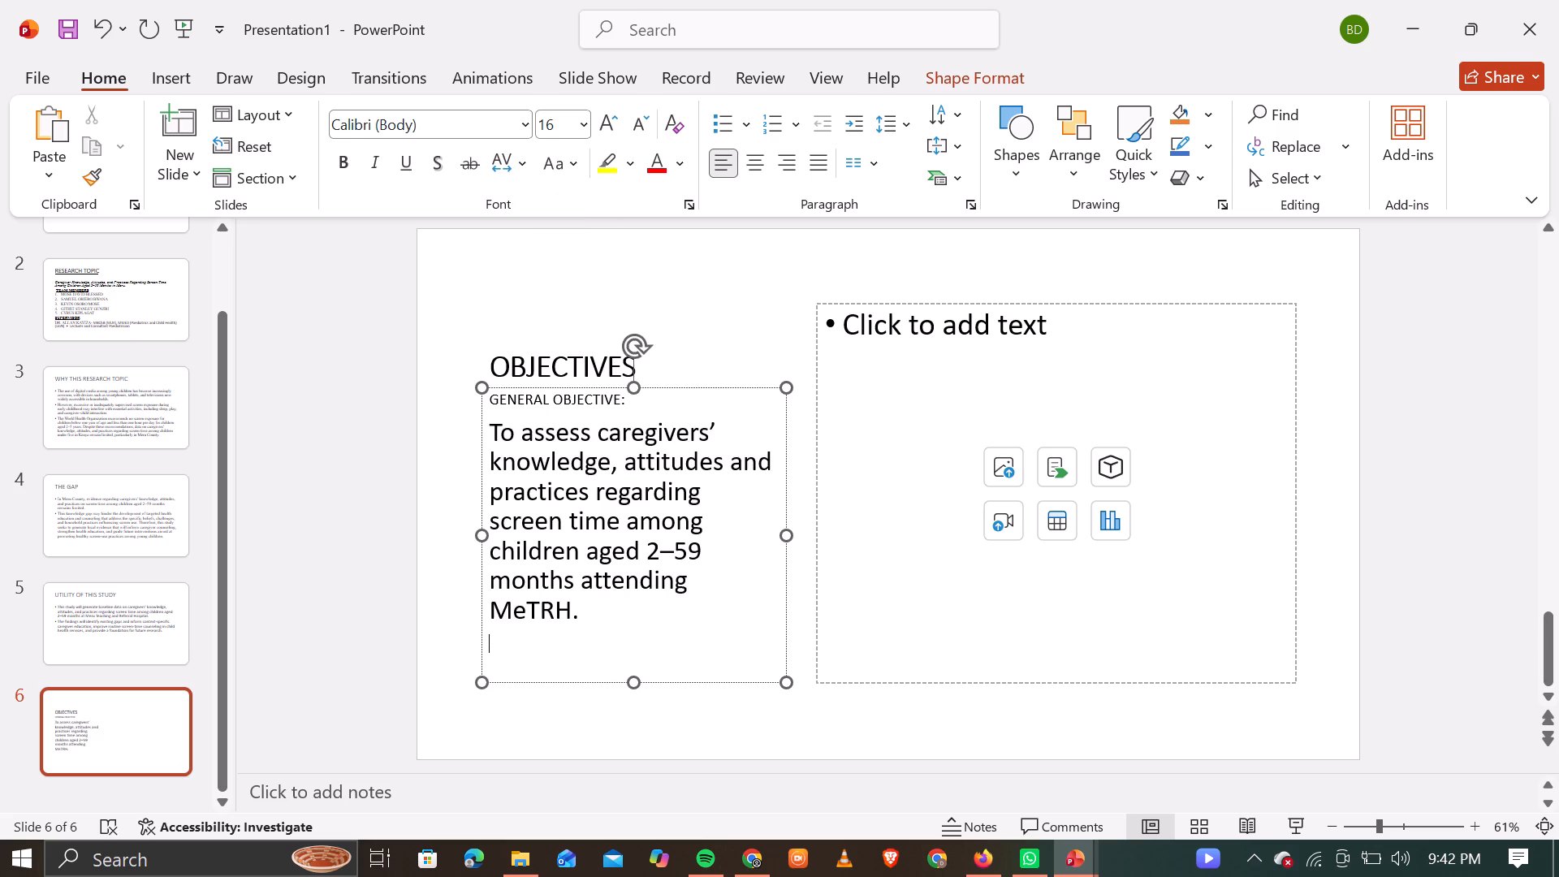
Underline the "GENERAL OBJECTIVE:" heading in the caption text.
left_click_drag(625, 400, 491, 395)
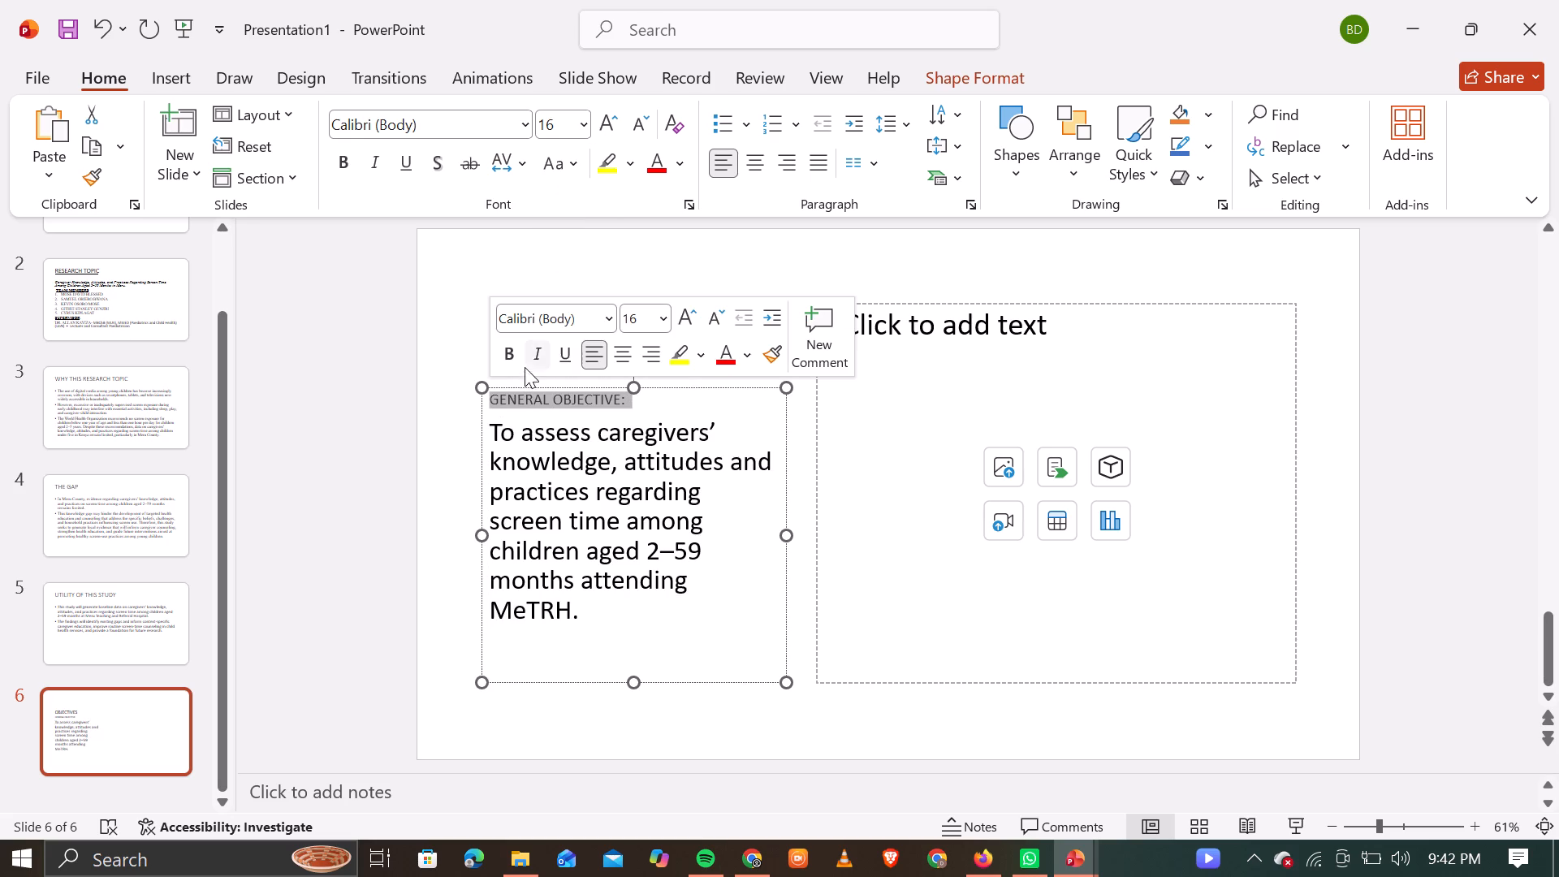
left_click(564, 353)
left_click(658, 419)
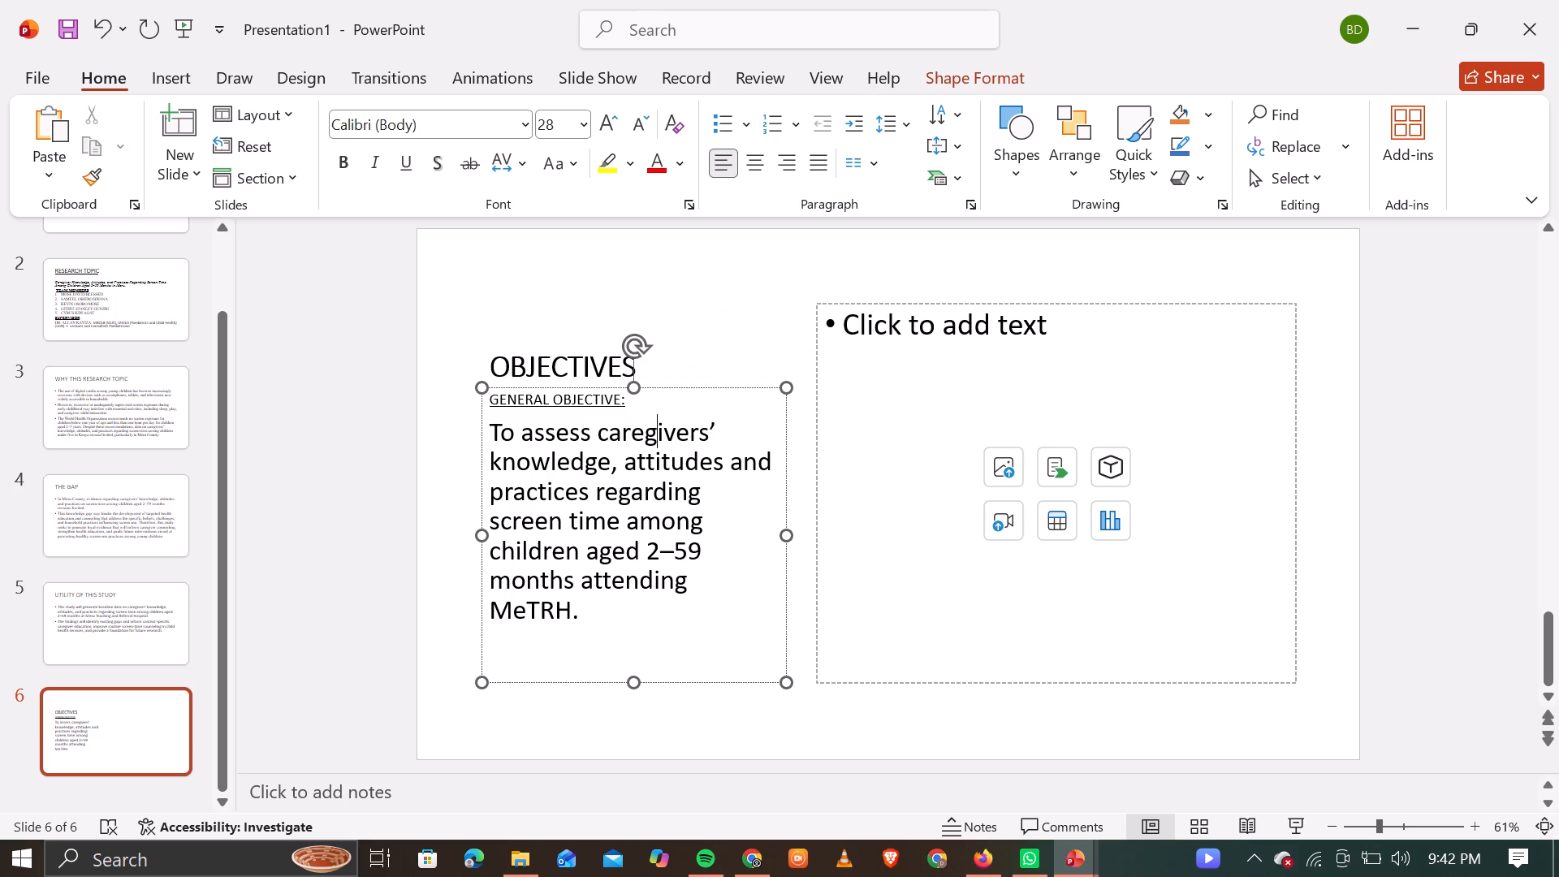
Enter "SPECIFIC OBJECTIVES" as the first line of the content placeholder on slide 6 and underline it.
left_click(857, 361)
type("SPECIFI")
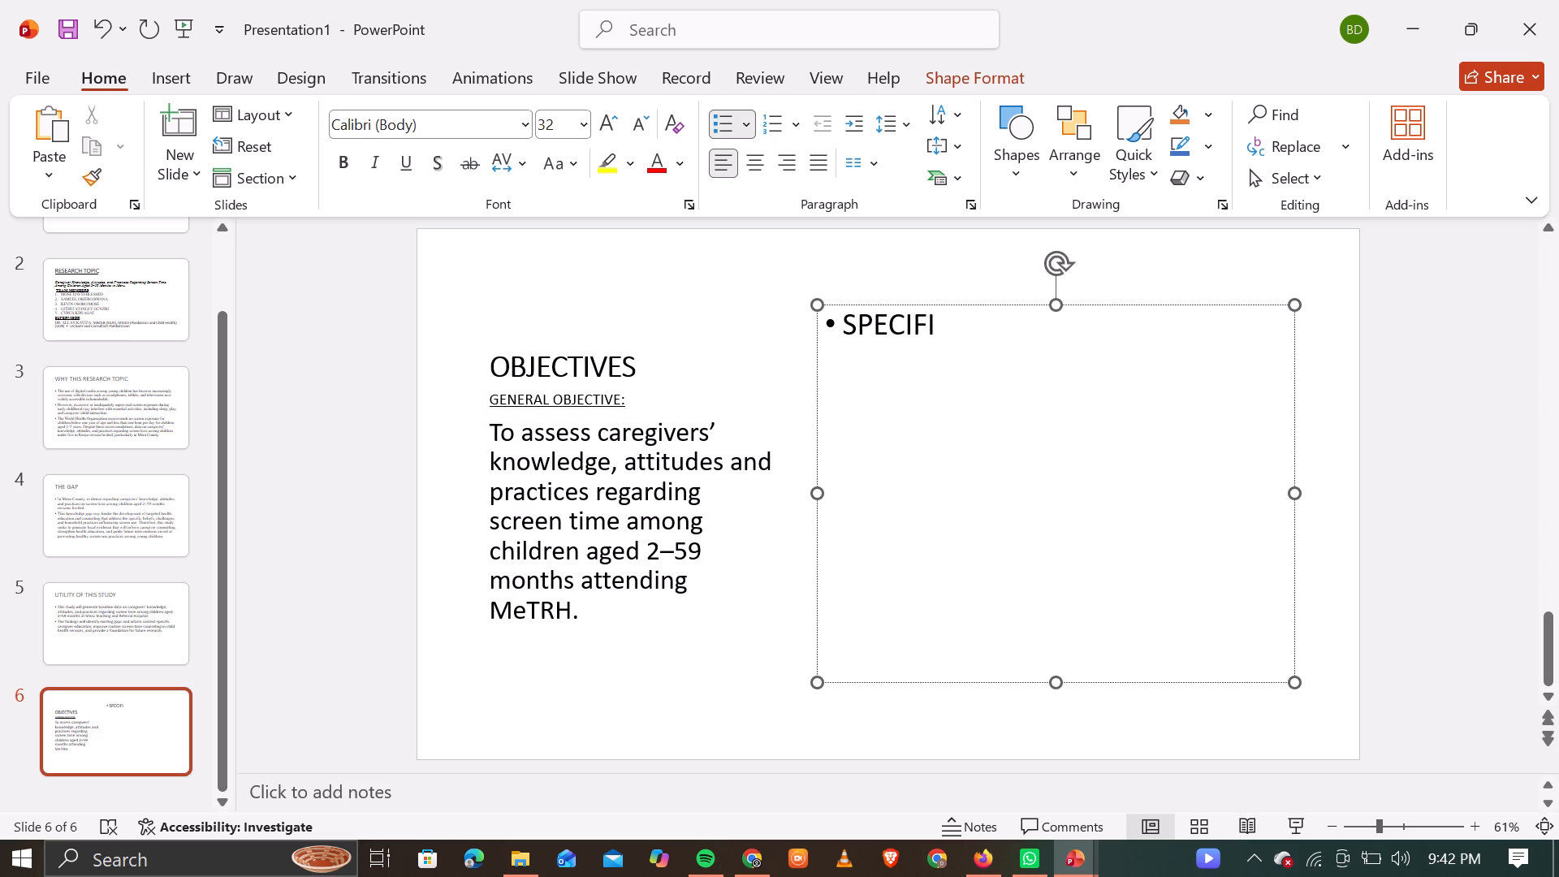
type("C")
key("space")
type("OB")
key("j")
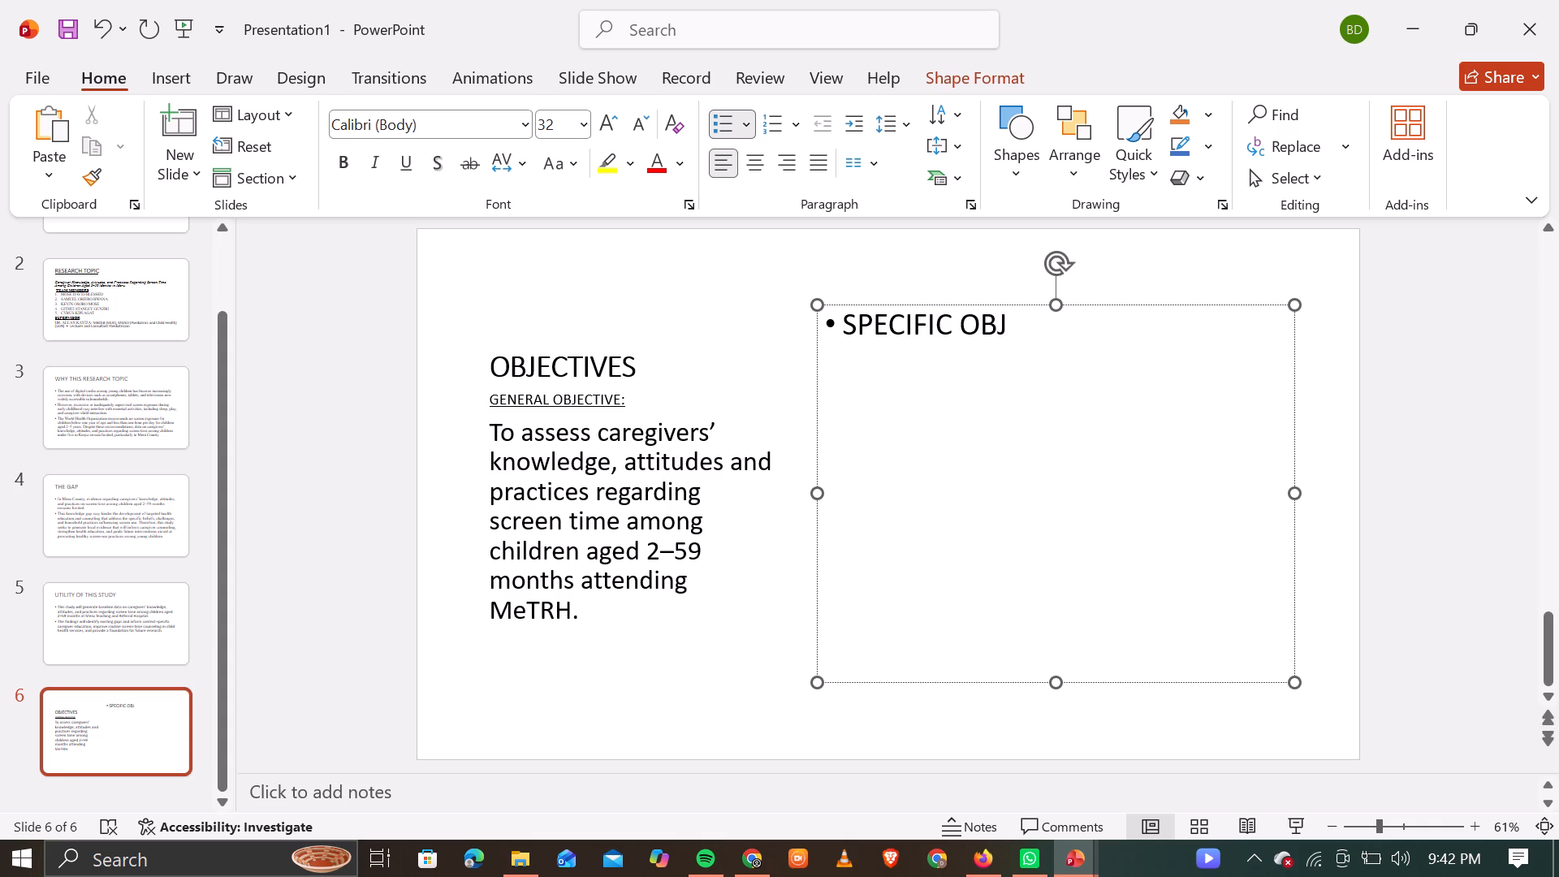
type("ECTIVES")
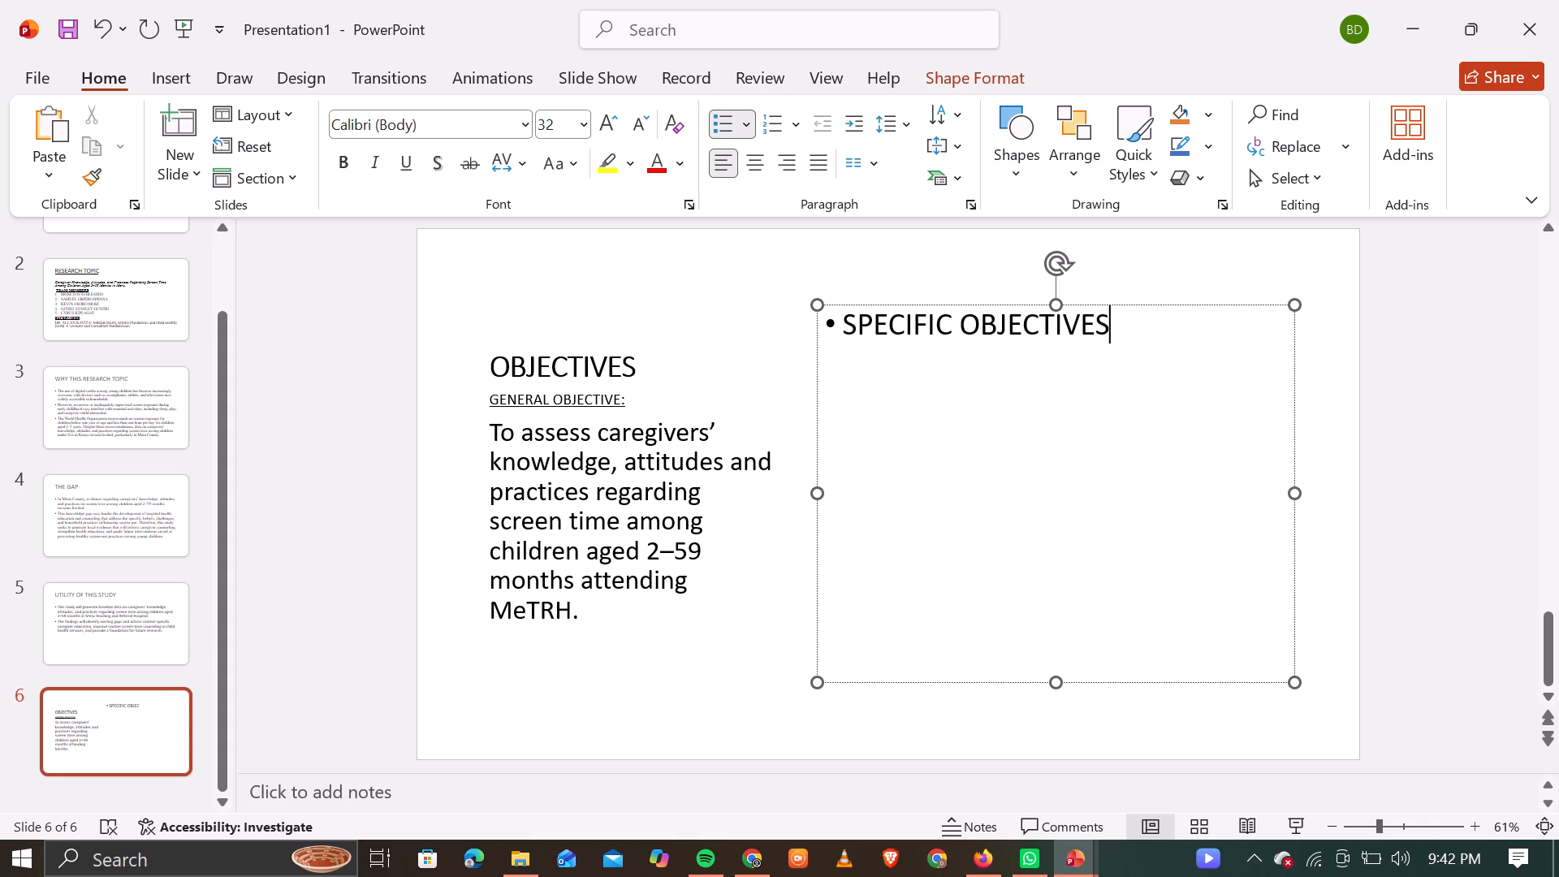
key("space")
key("BackSpace")
key("ctrl+a")
key("ctrl+u")
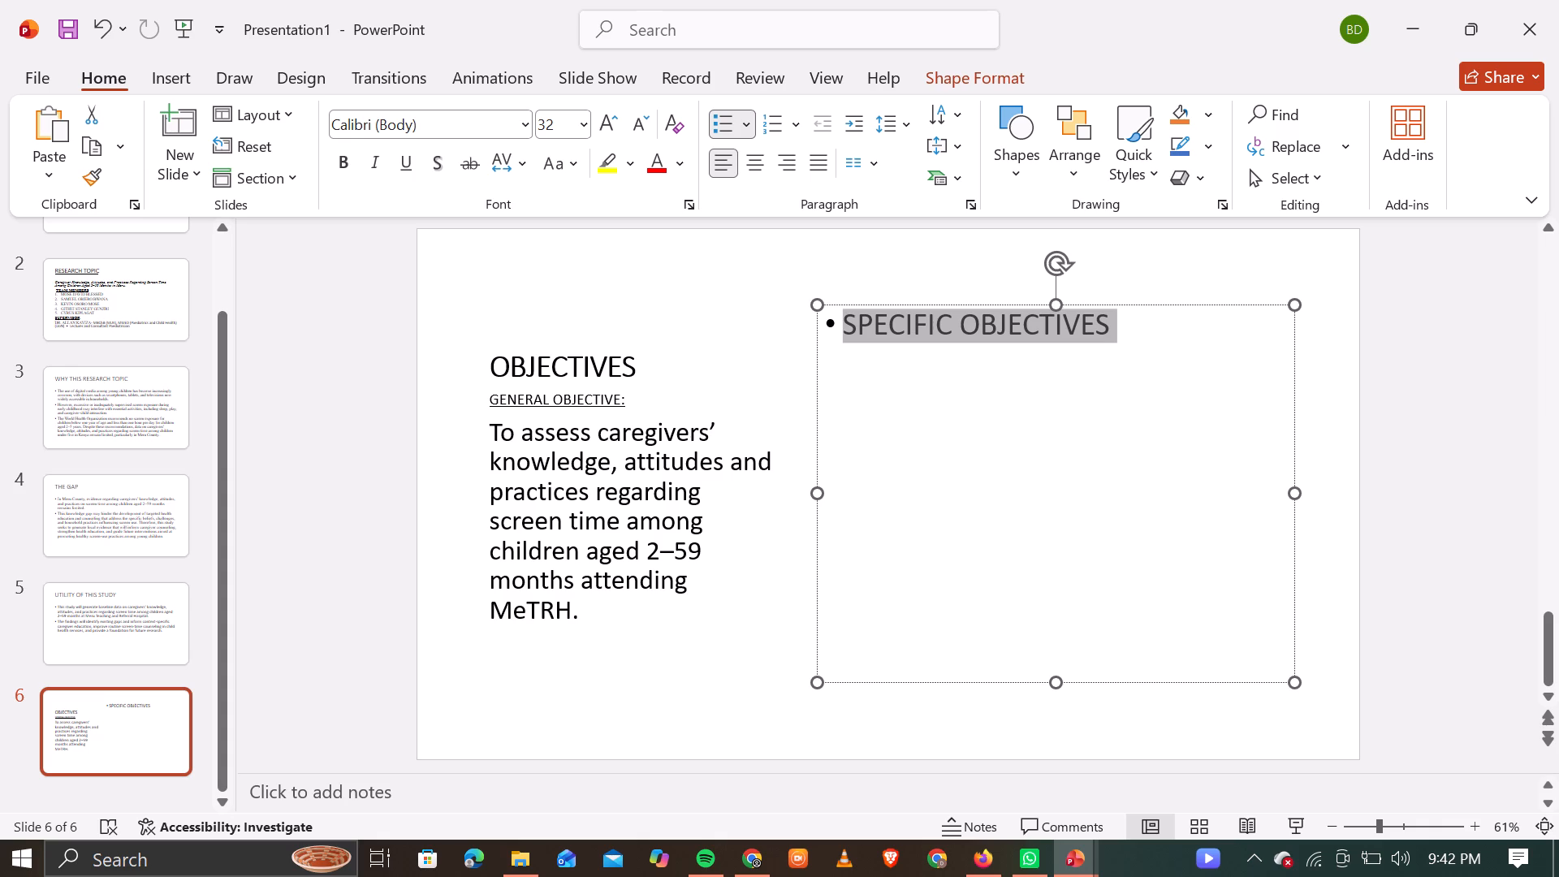
left_click(918, 378)
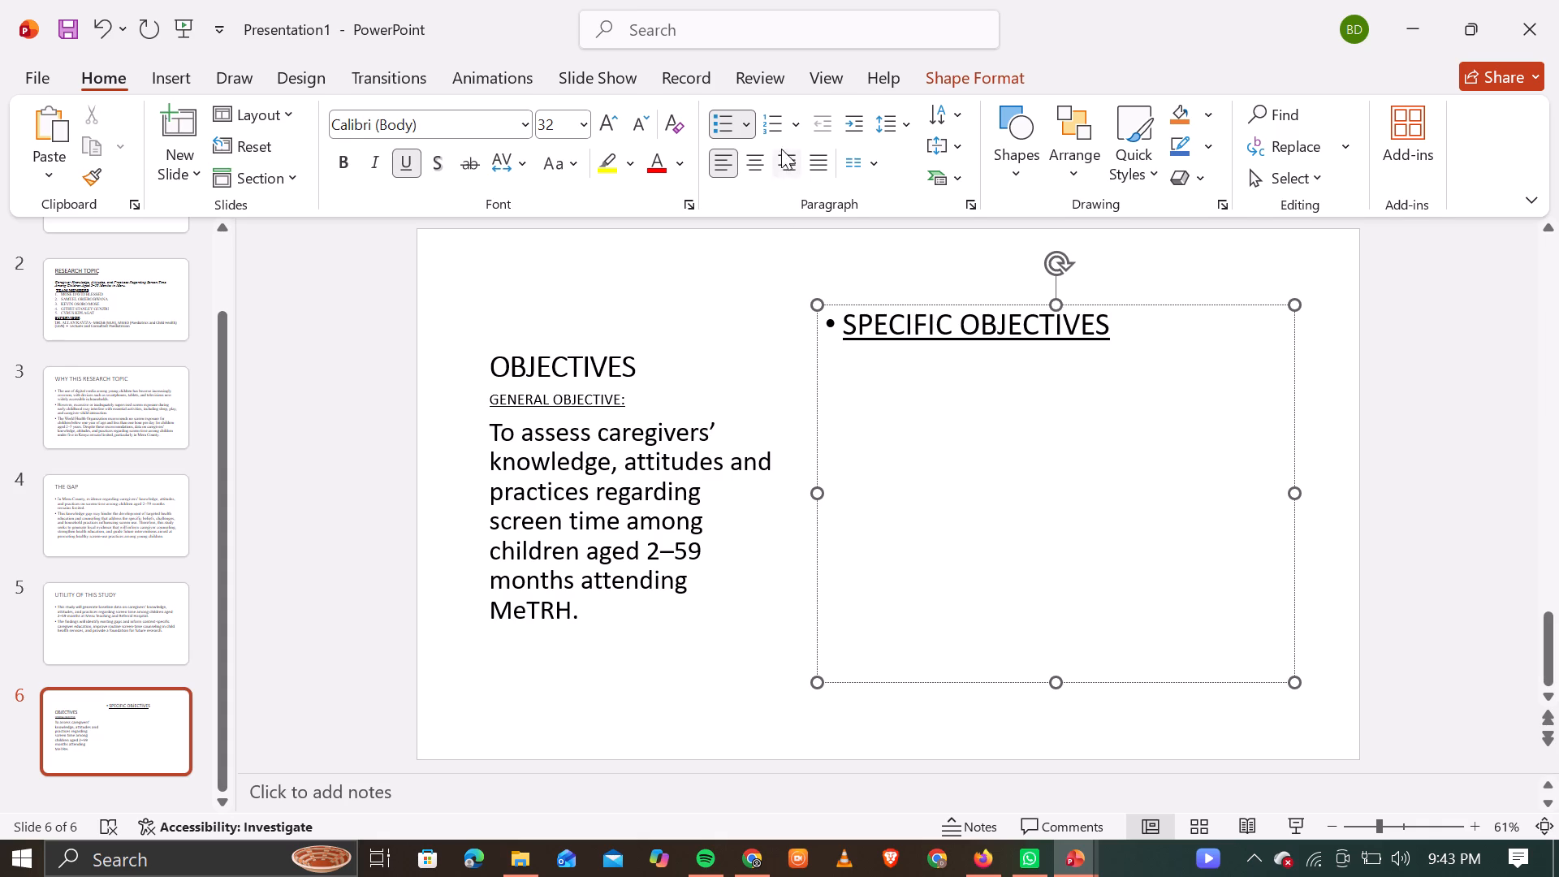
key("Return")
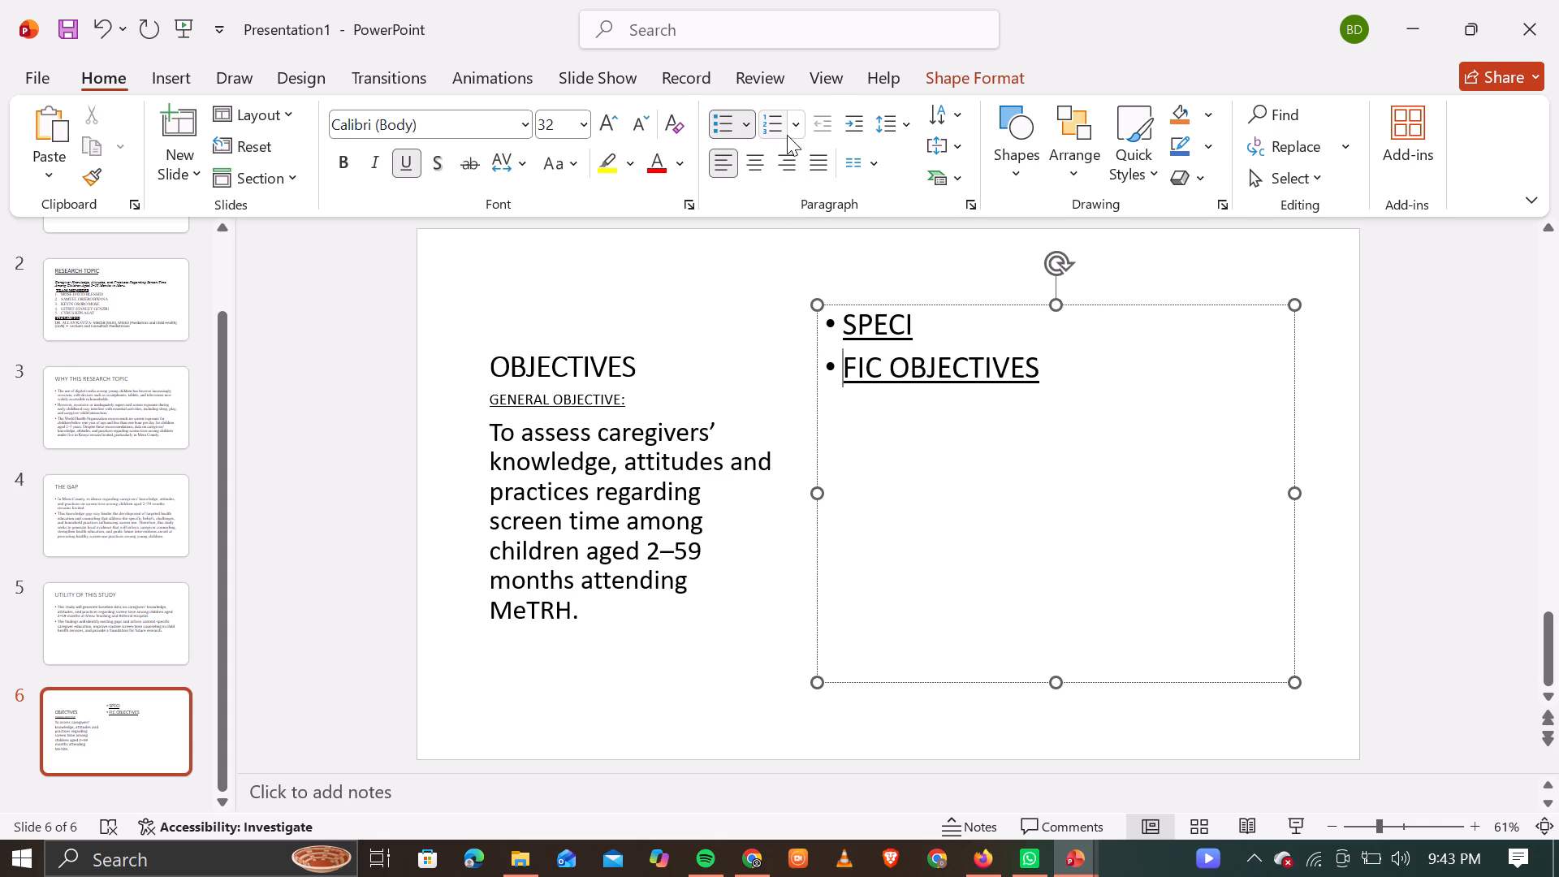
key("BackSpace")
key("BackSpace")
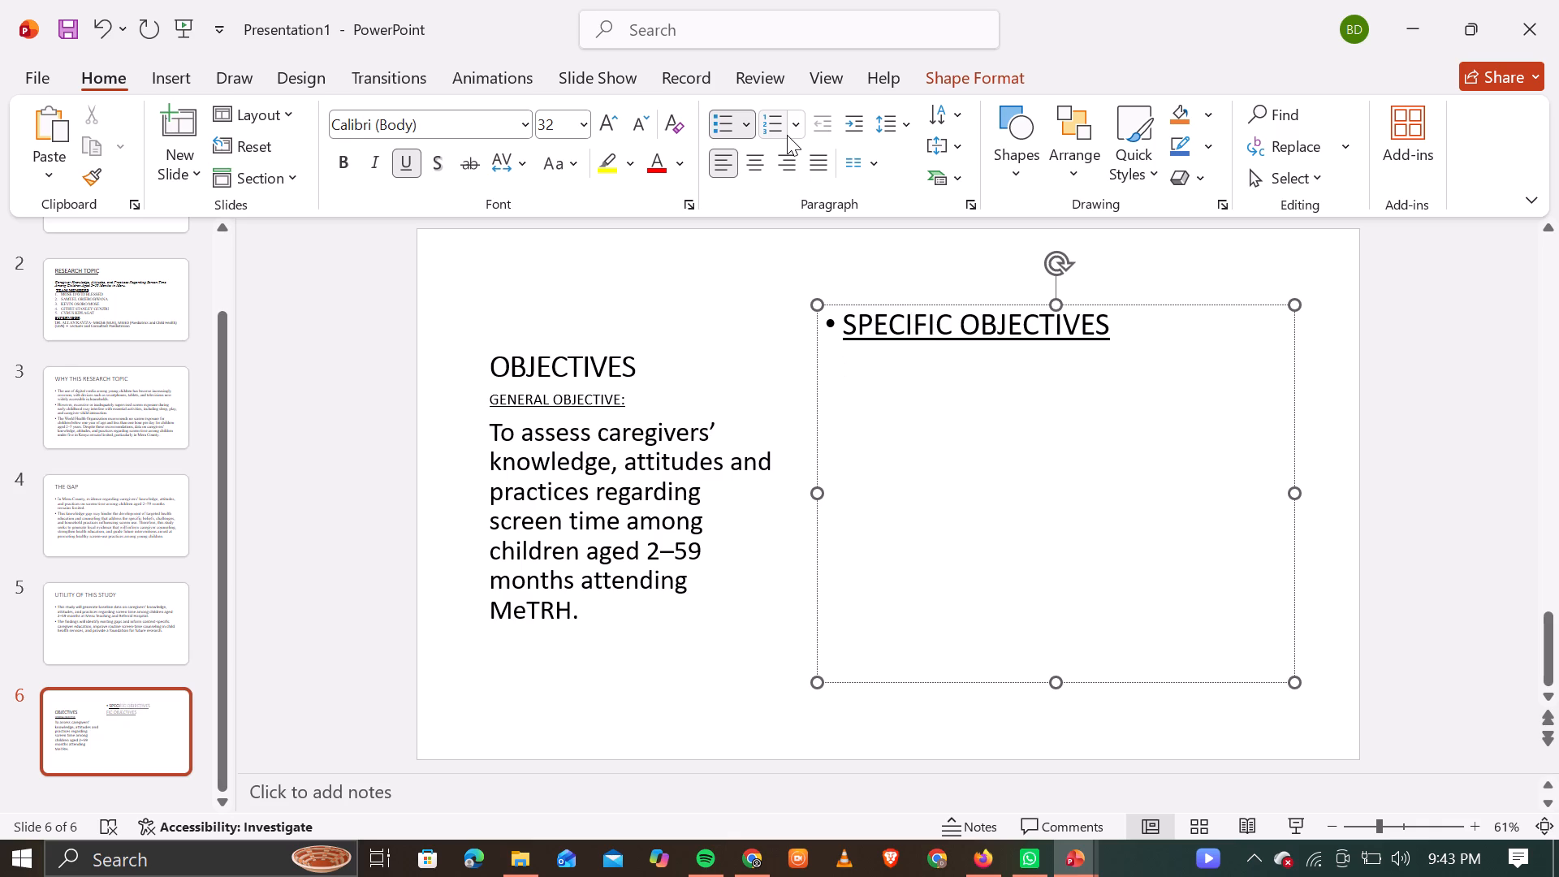
End the "SPECIFIC OBJECTIVES" heading with a period and start a numbered list on a new line below it.
left_click(1115, 326)
key("period")
key("Return")
left_click(781, 124)
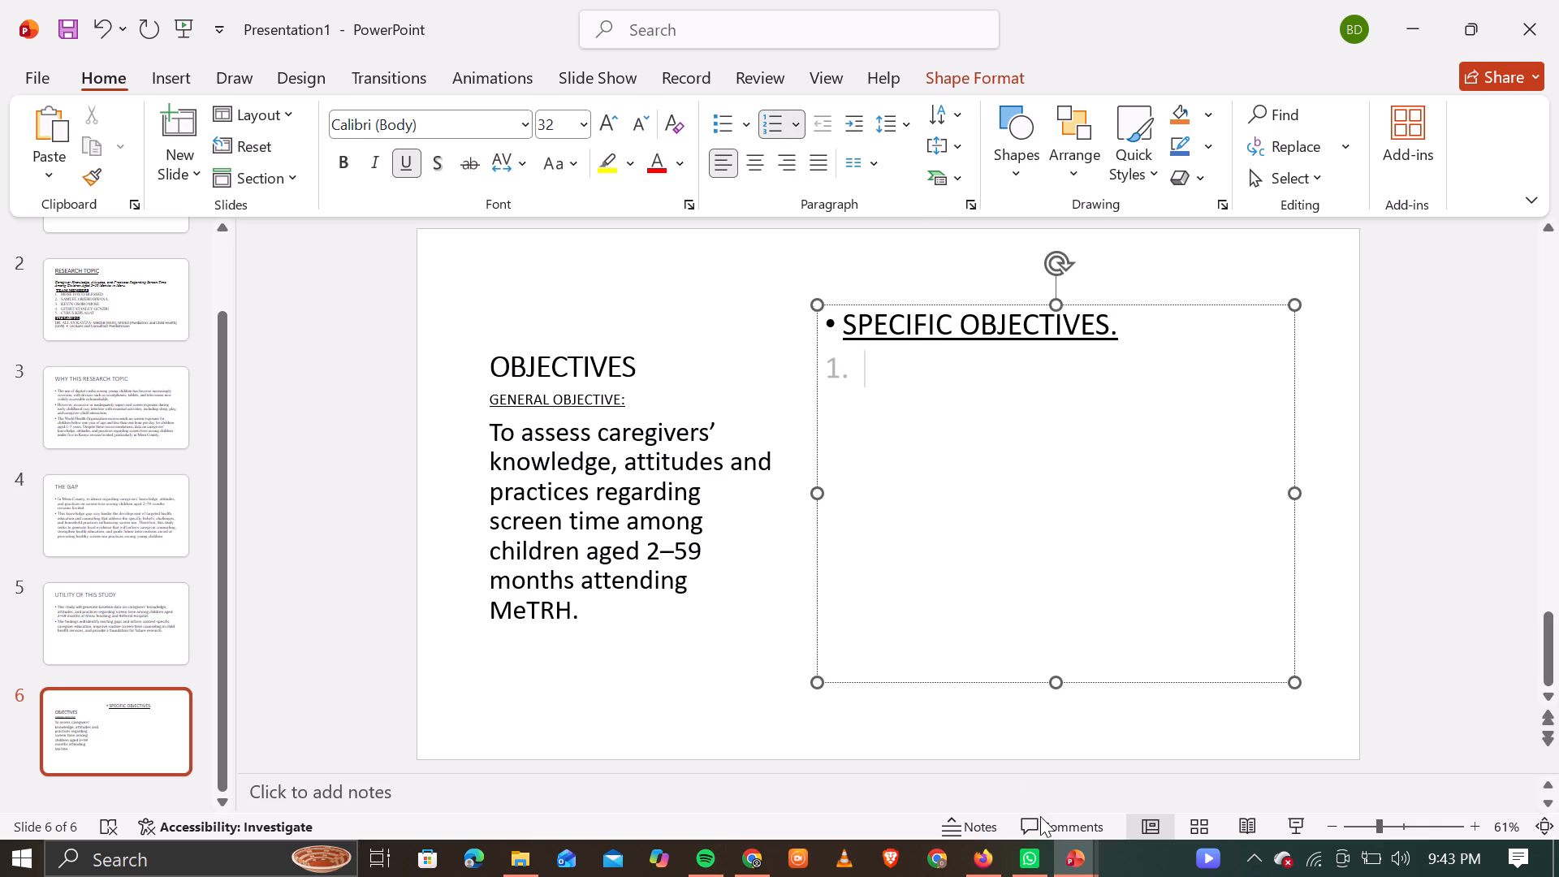
Switch to the Chrome browser.
left_click(941, 861)
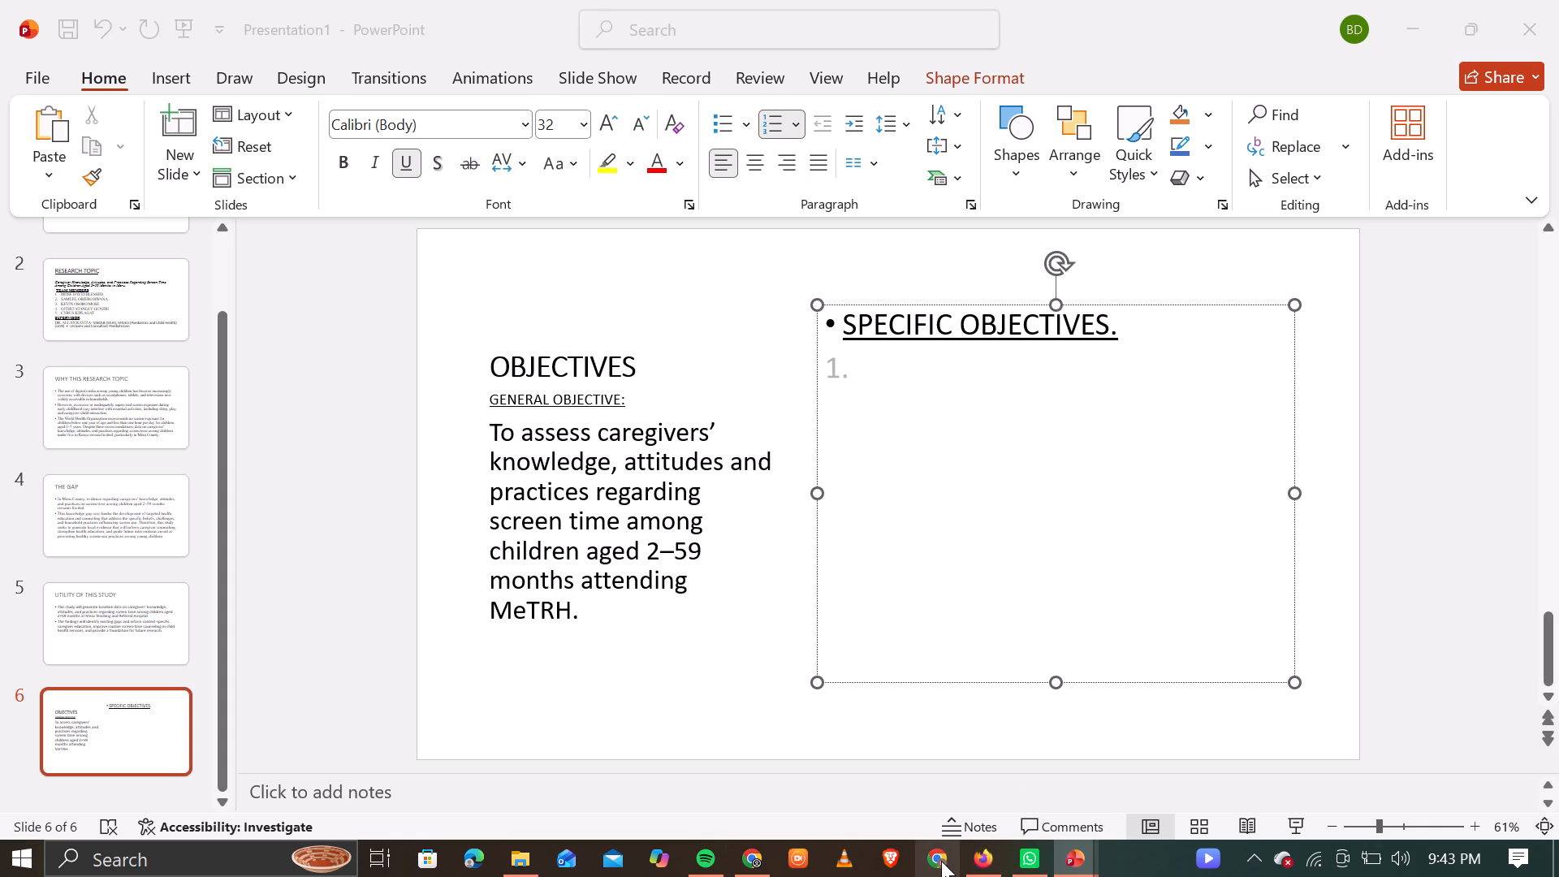
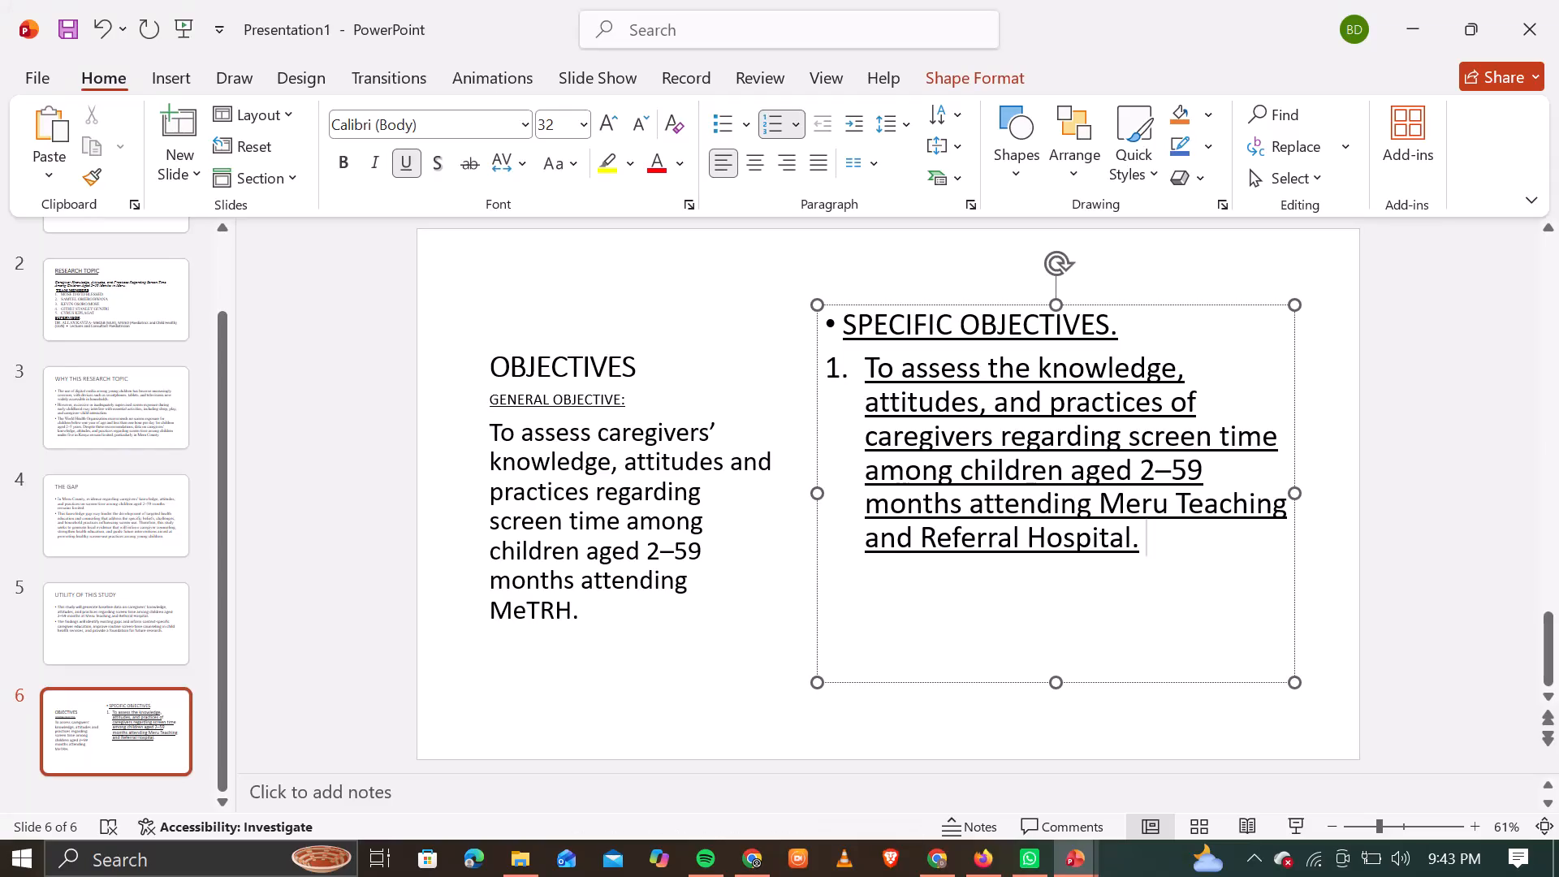
Remove the underline from the first numbered objective beneath the "SPECIFIC OBJECTIVES." heading on slide 6.
left_click(976, 551)
left_click_drag(1143, 546, 870, 355)
left_click(940, 309)
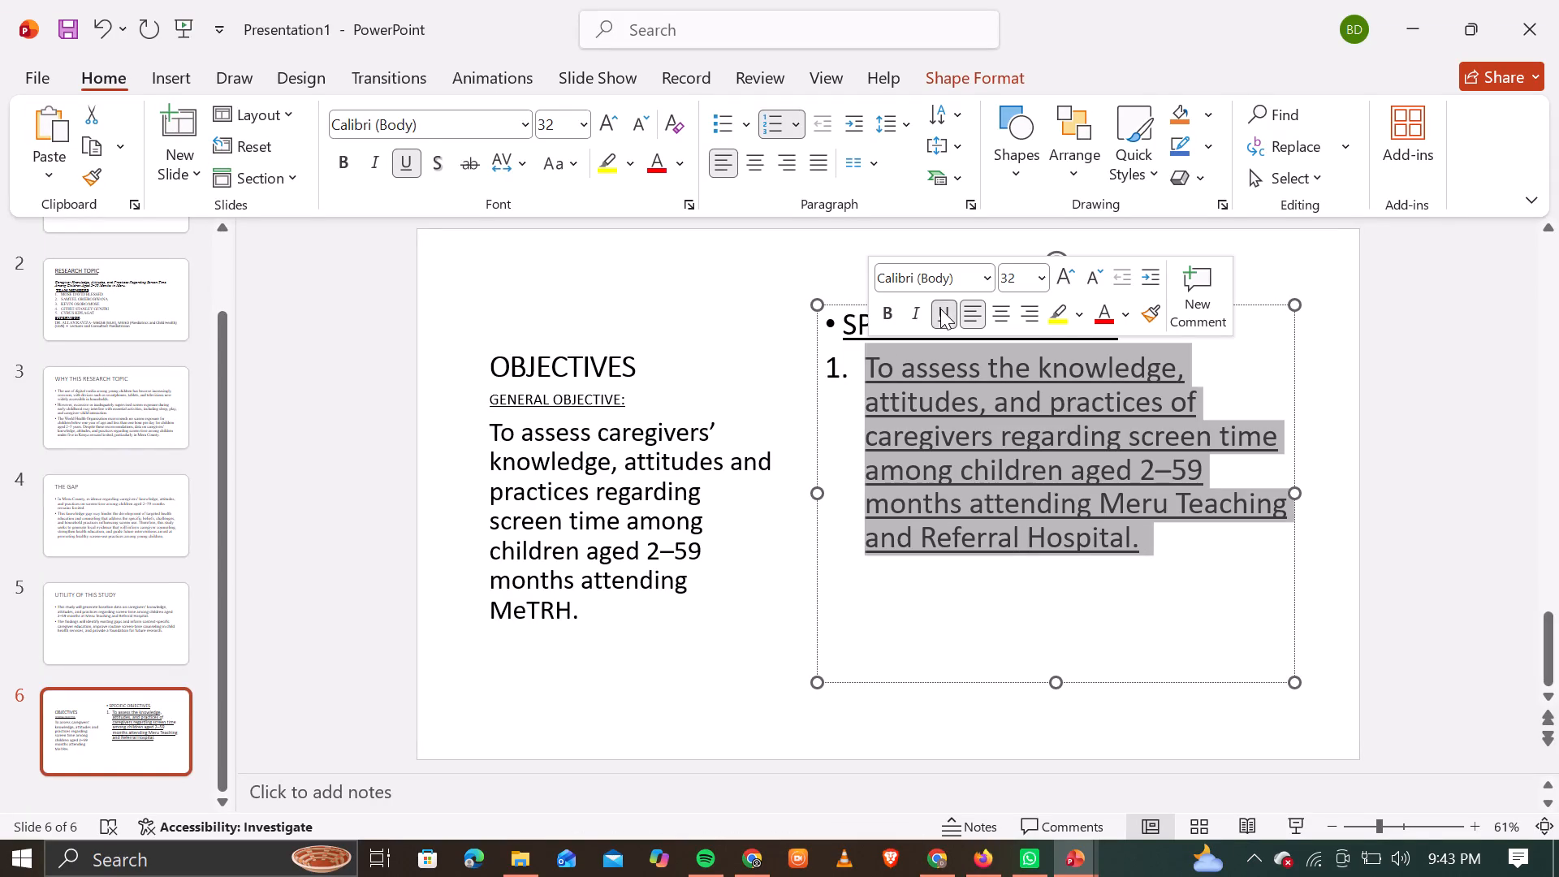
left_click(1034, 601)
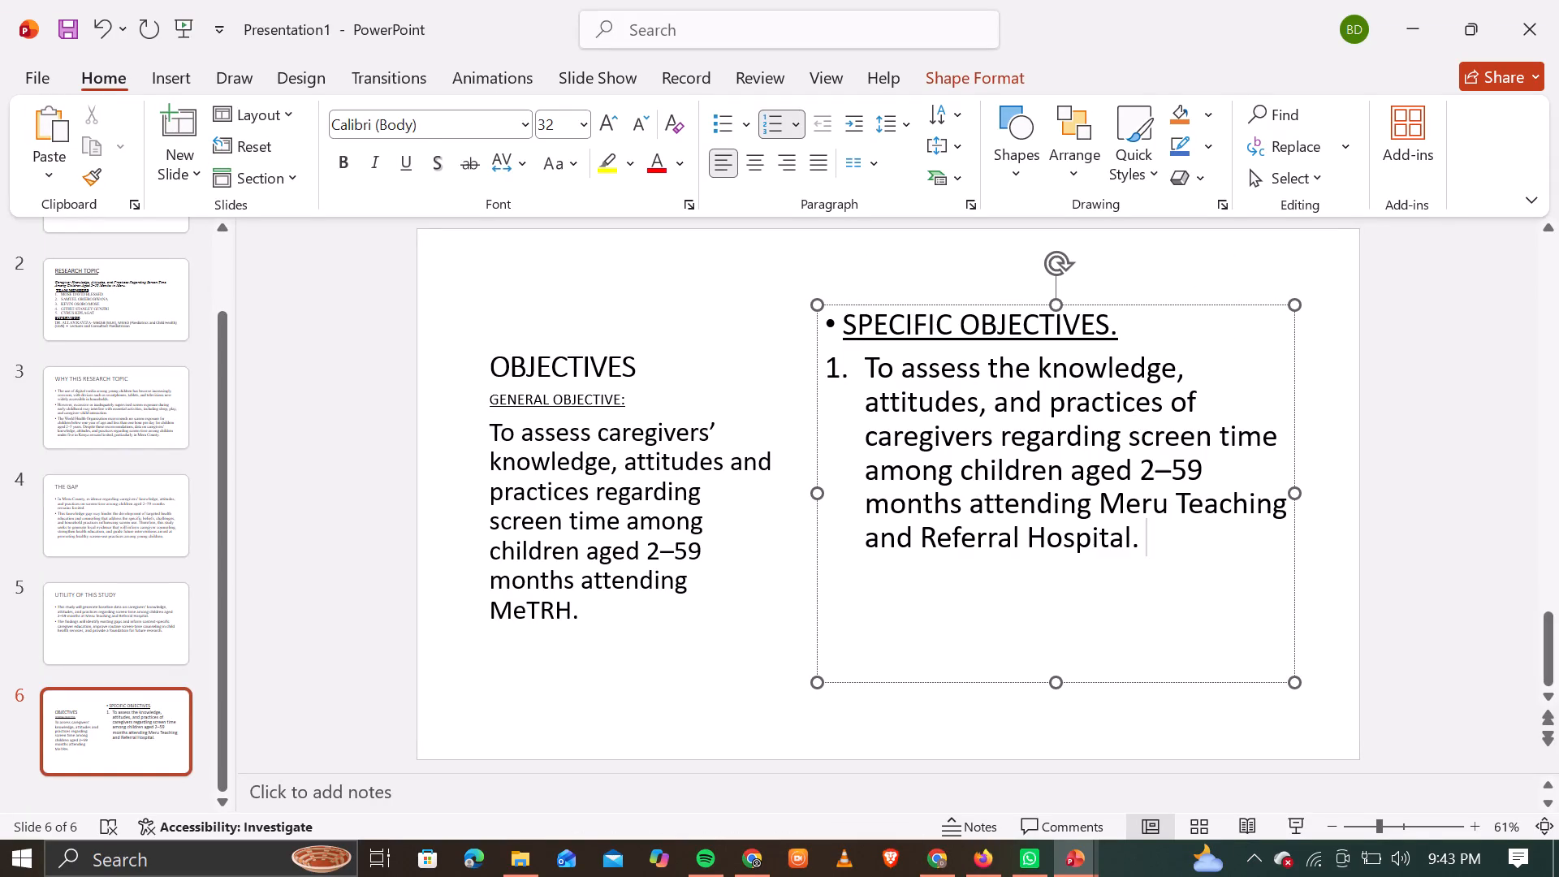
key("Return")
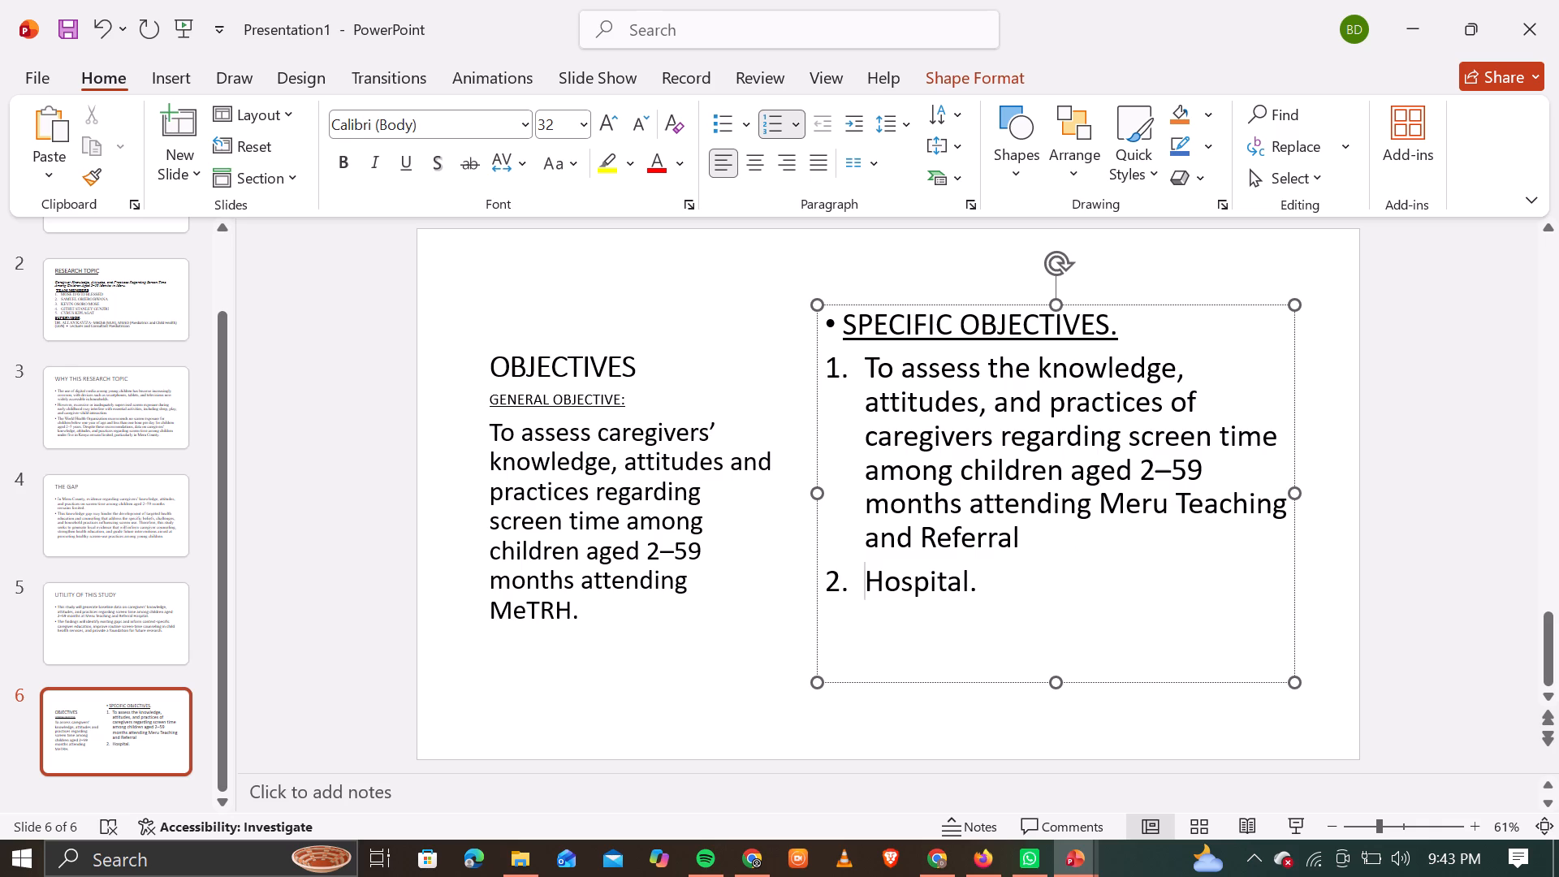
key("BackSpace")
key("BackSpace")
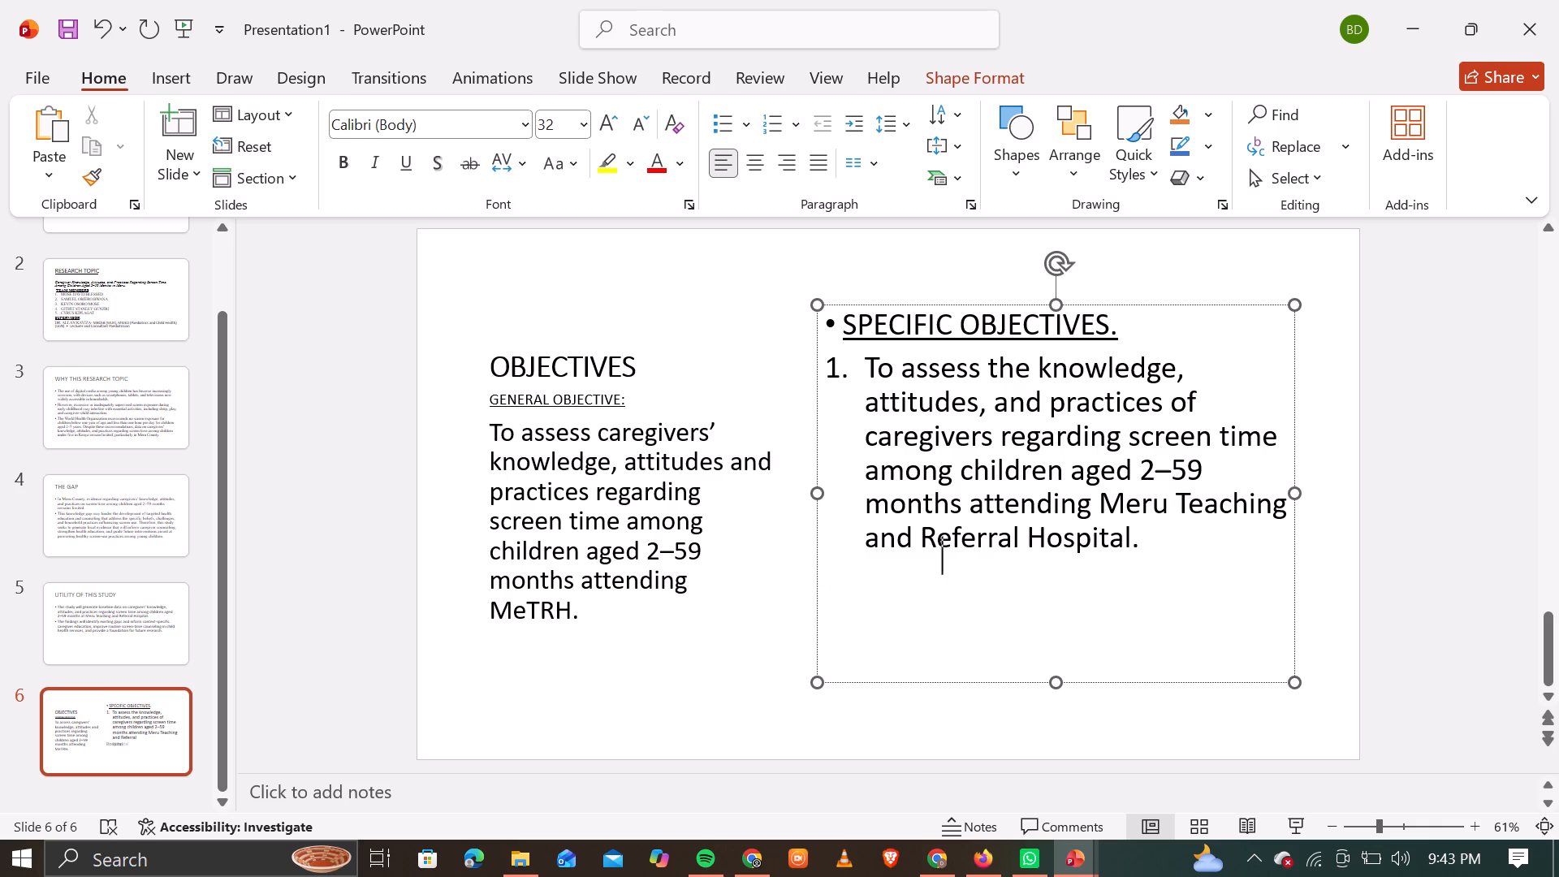
Start numbered item 2 on a new line after "Meru Teaching and Referral Hospital." in the specific objectives list.
left_click(1162, 546)
key("Return")
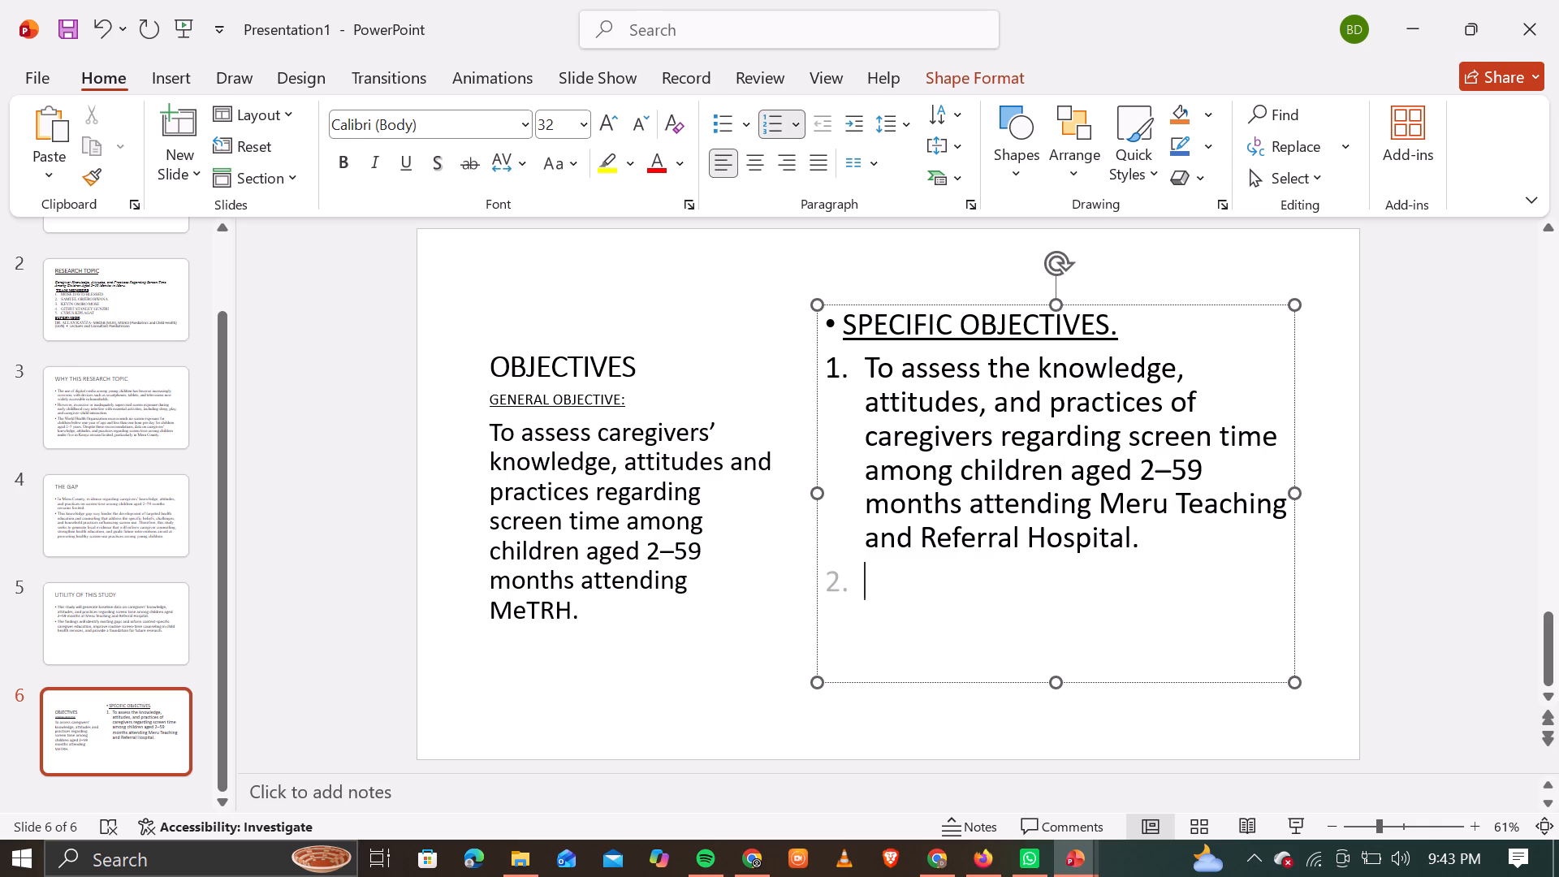
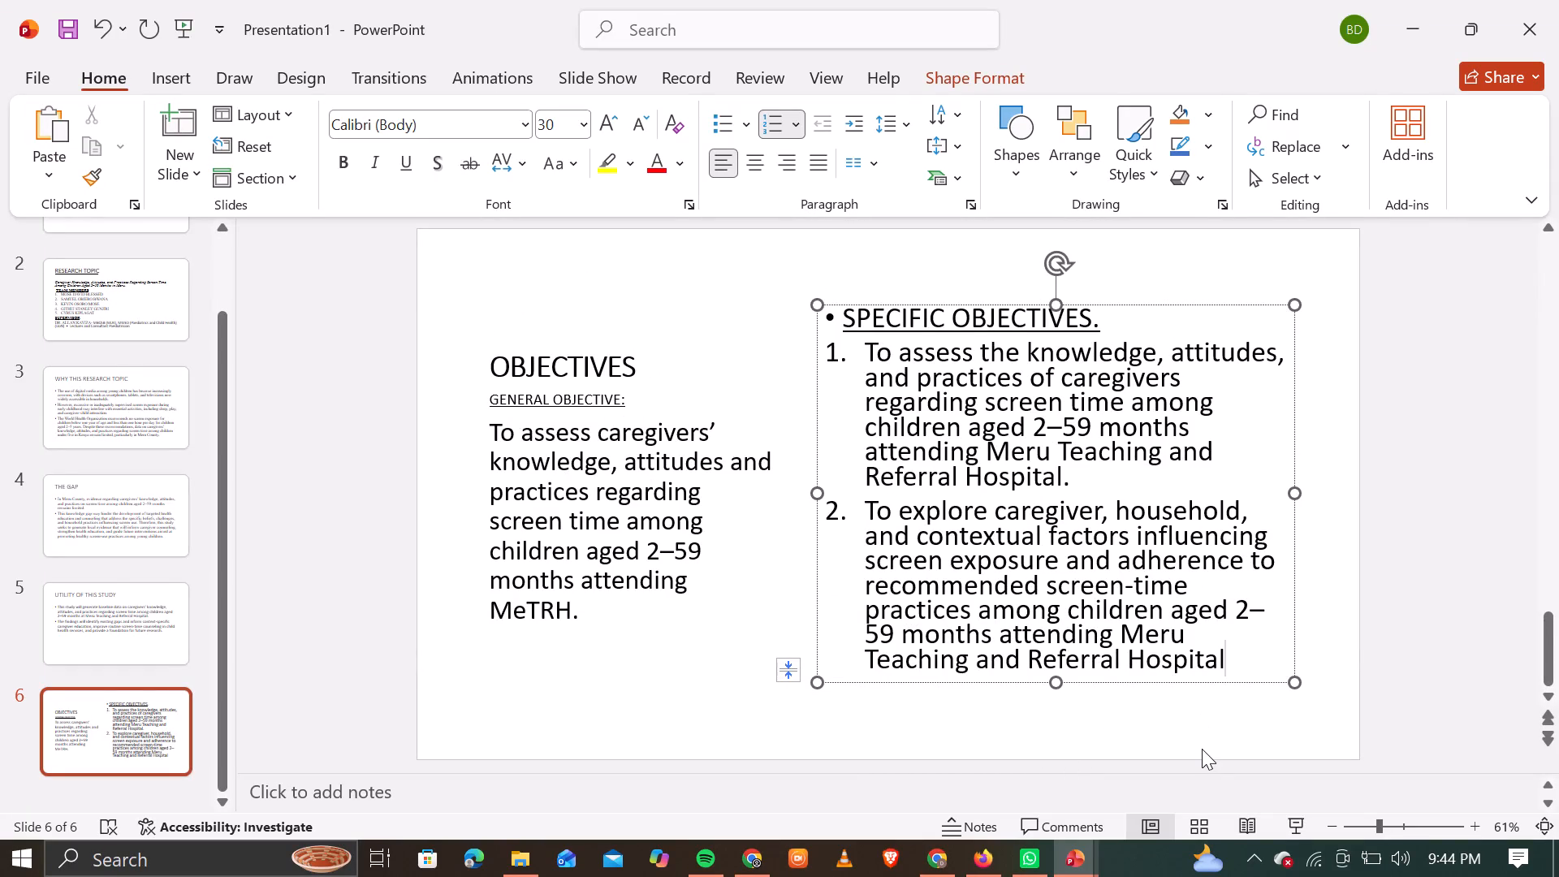
End the second specific objective on slide 6 with a full stop after "Meru Teaching and Referral Hospital".
key("period")
left_click(1028, 732)
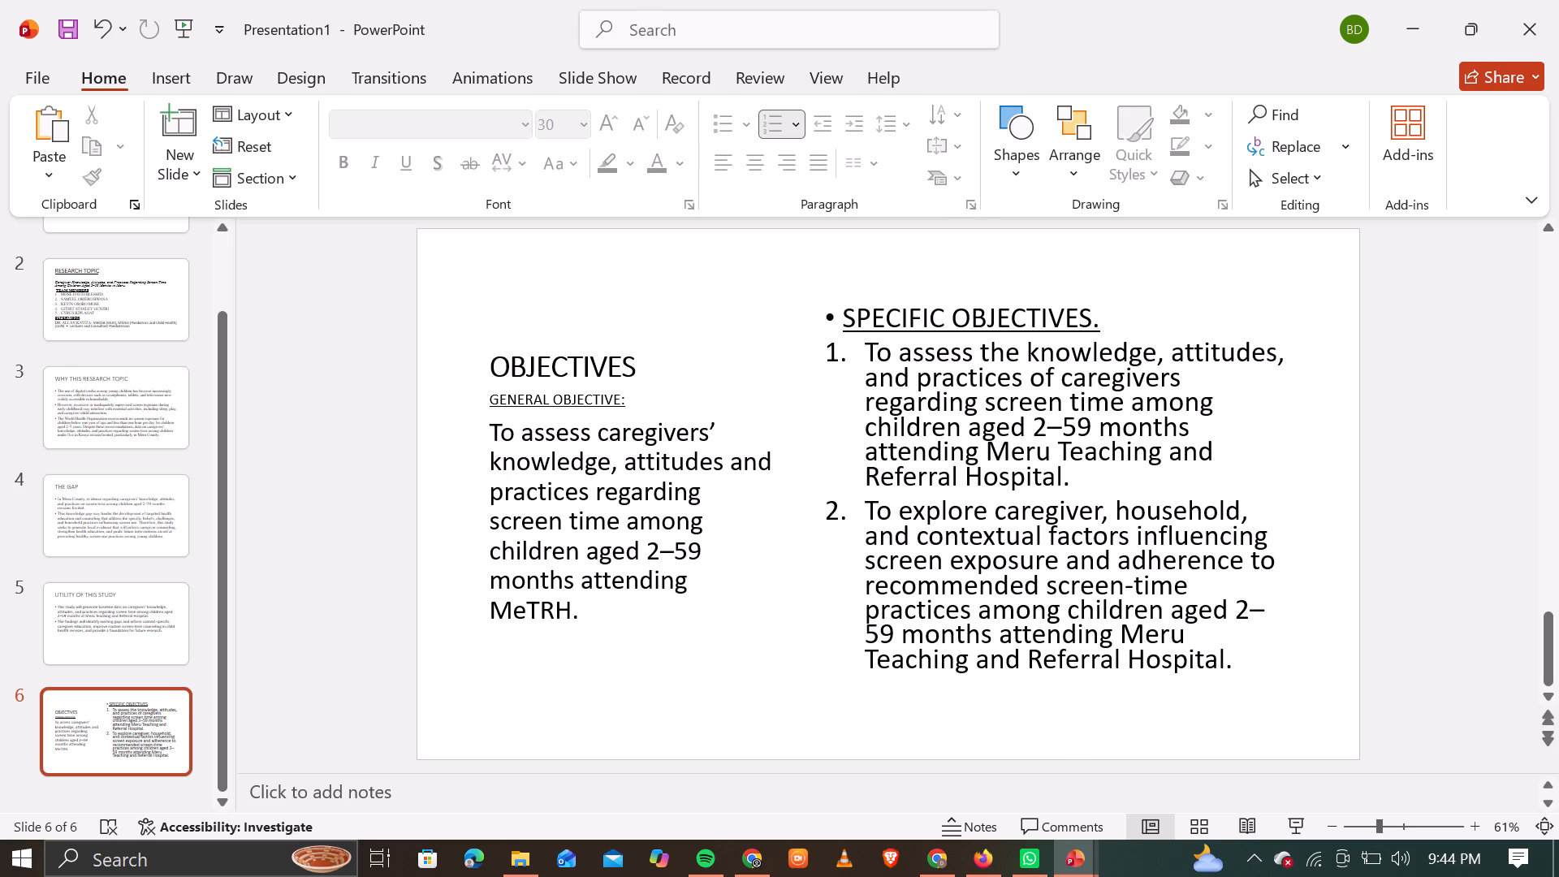
Shift the title box "UTILITY OF THIS STUDY" on slide 5 slightly upward and toward the slide's left edge.
scroll(776, 581, "down", 1)
scroll(774, 583, "up", 1)
scroll(774, 583, "down", 2)
left_click(134, 604)
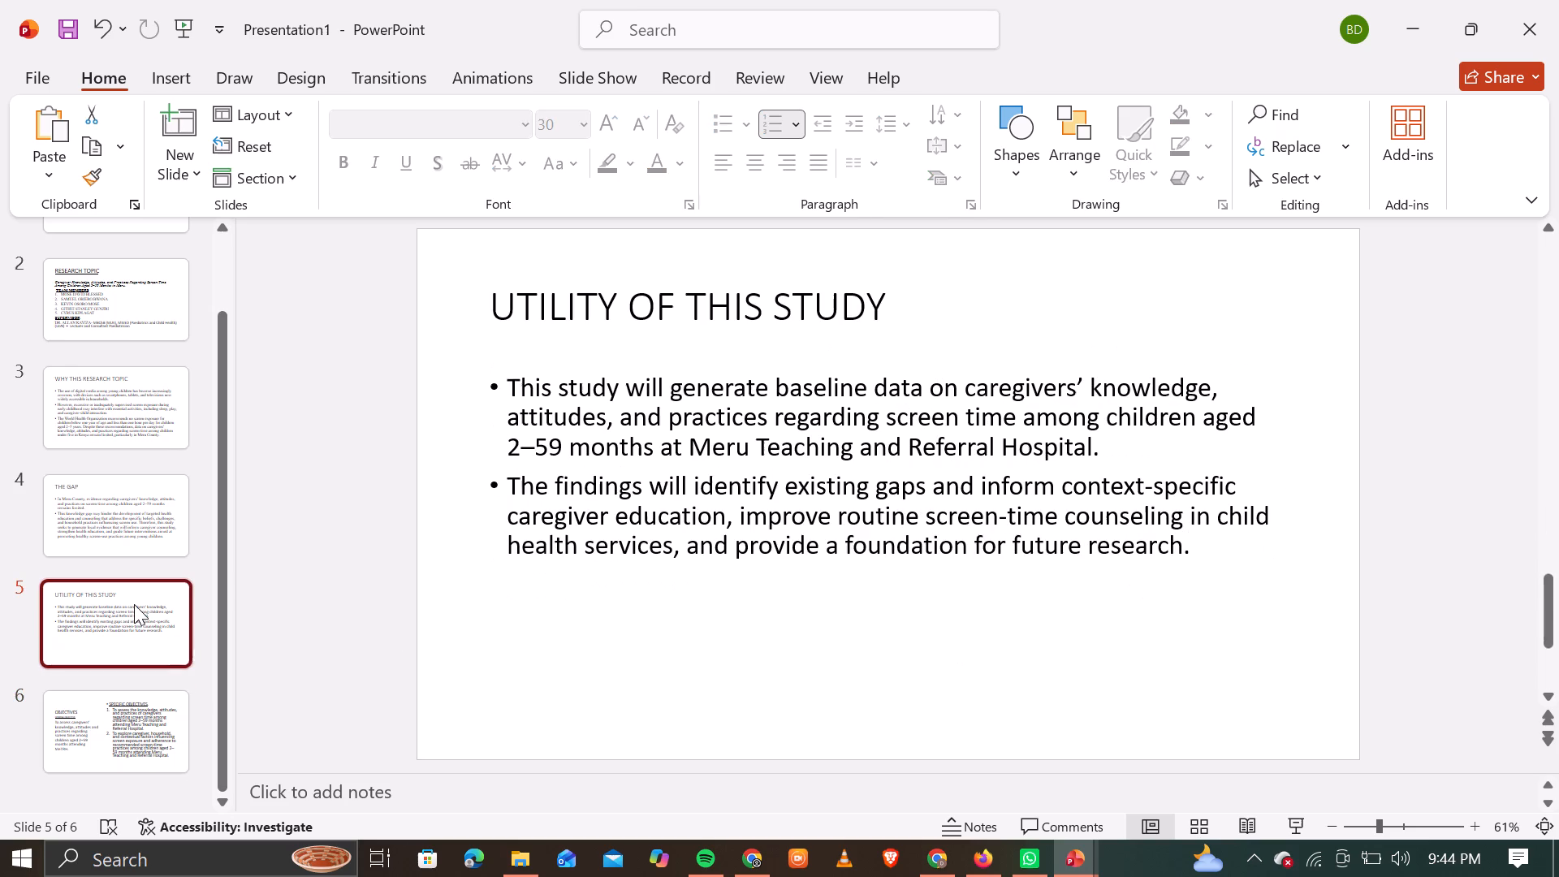
left_click_drag(485, 287, 659, 332)
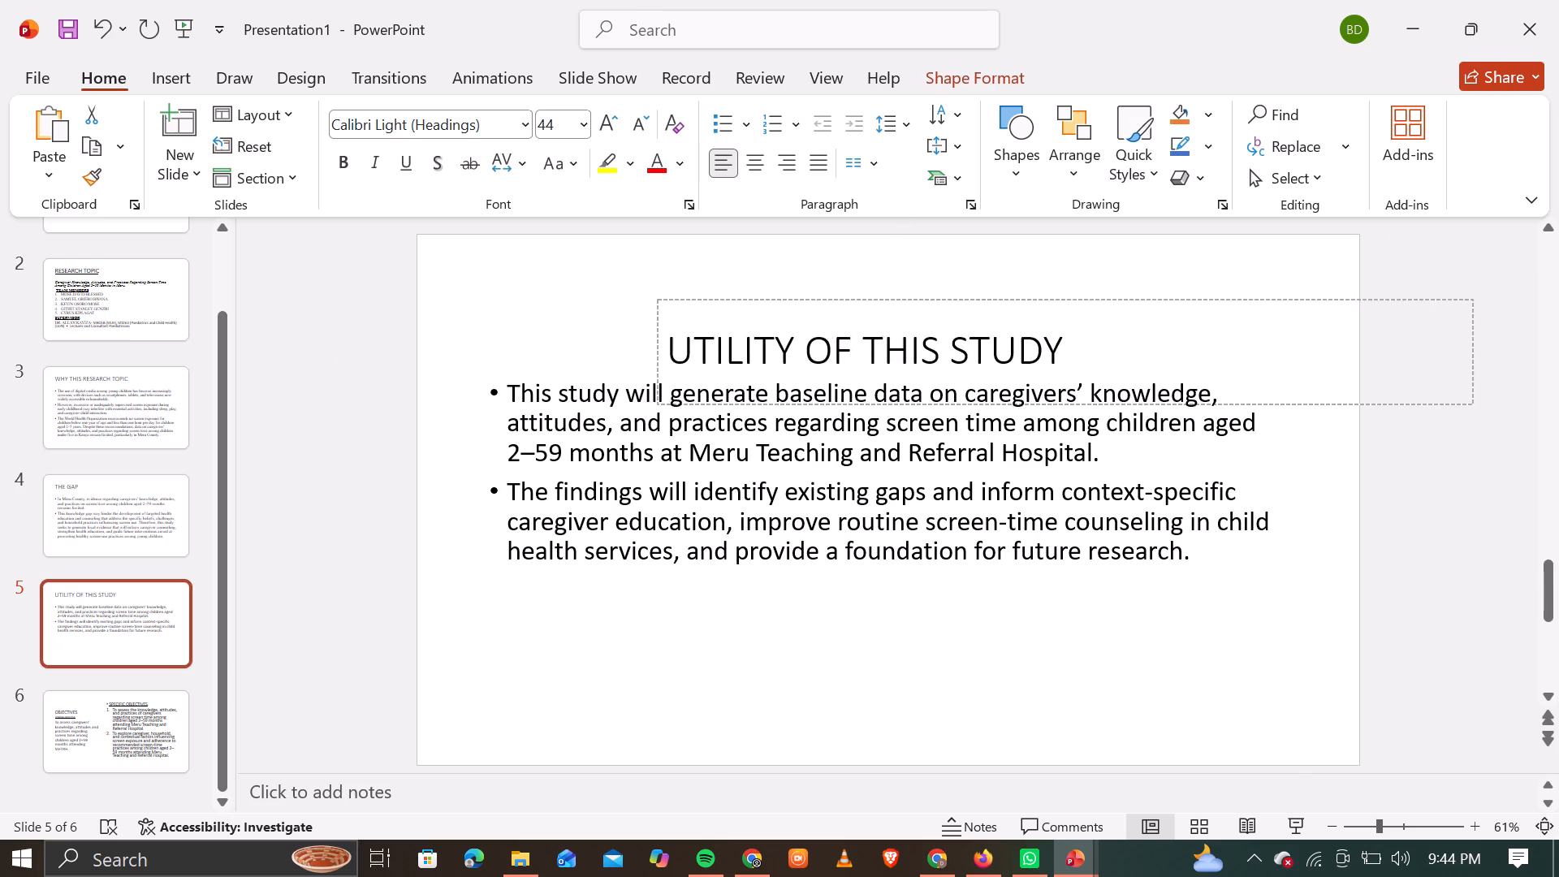
left_click_drag(659, 332, 469, 274)
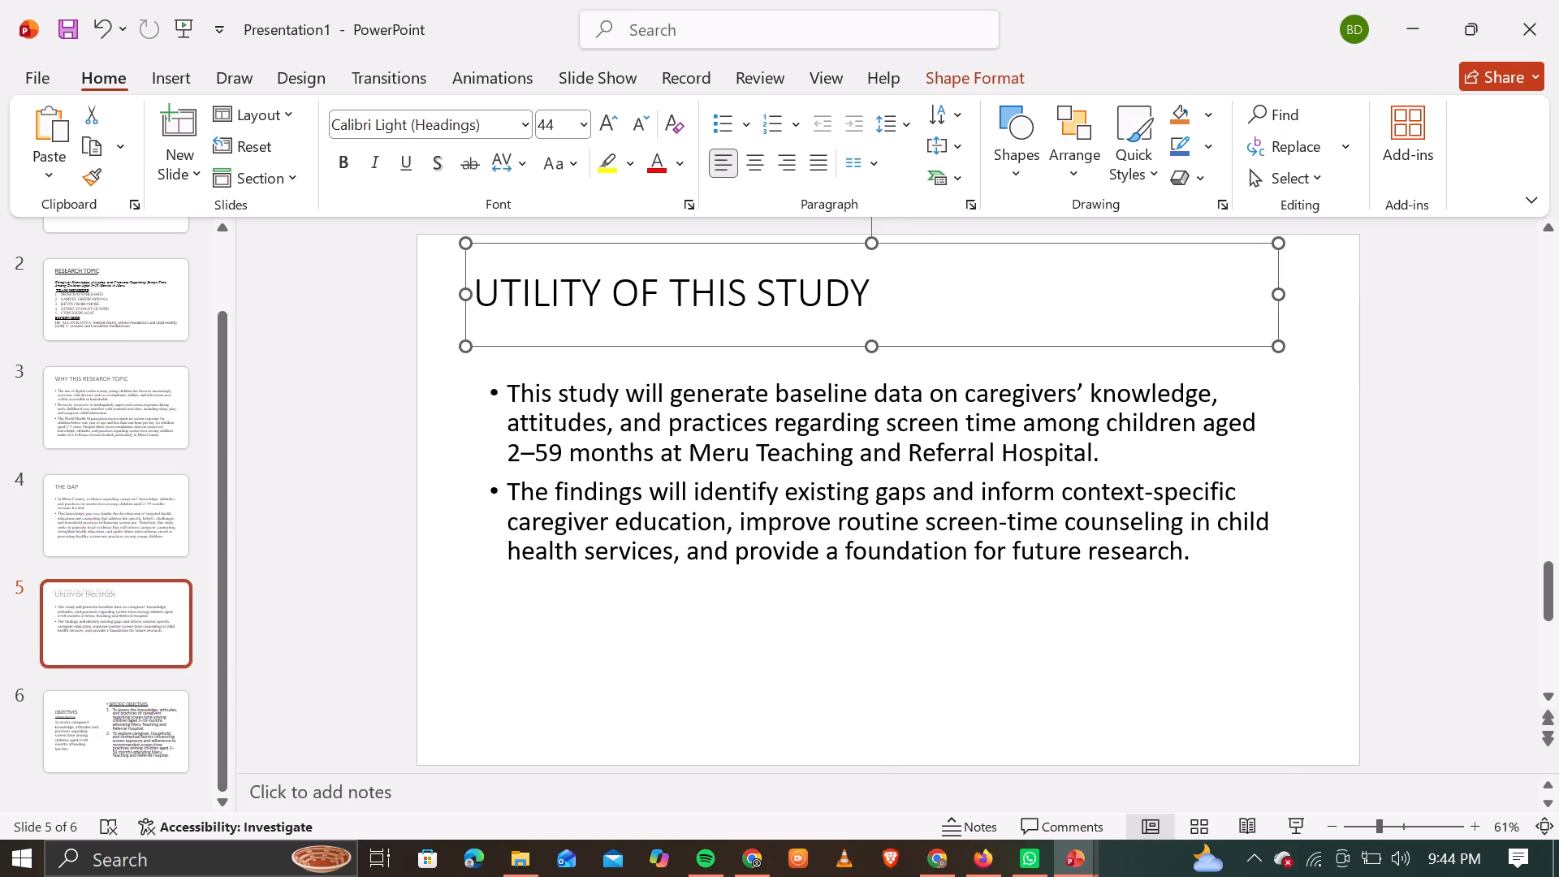
Format the whole slide 5 title "UTILITY OF THIS STUDY" as underlined and bold.
left_click(563, 299)
key("ctrl+a")
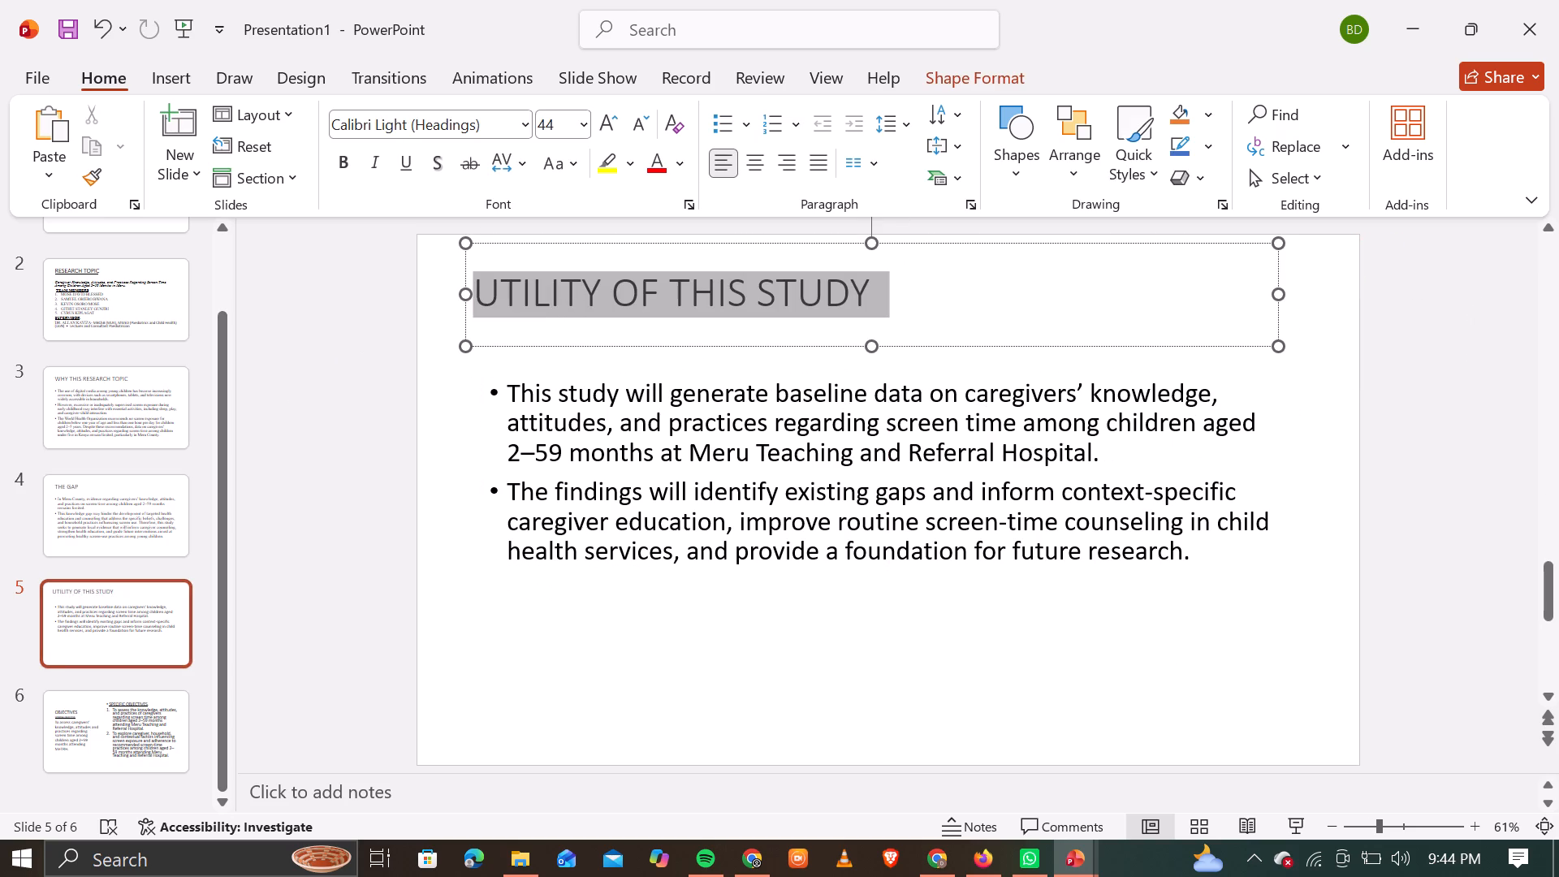
left_click(410, 158)
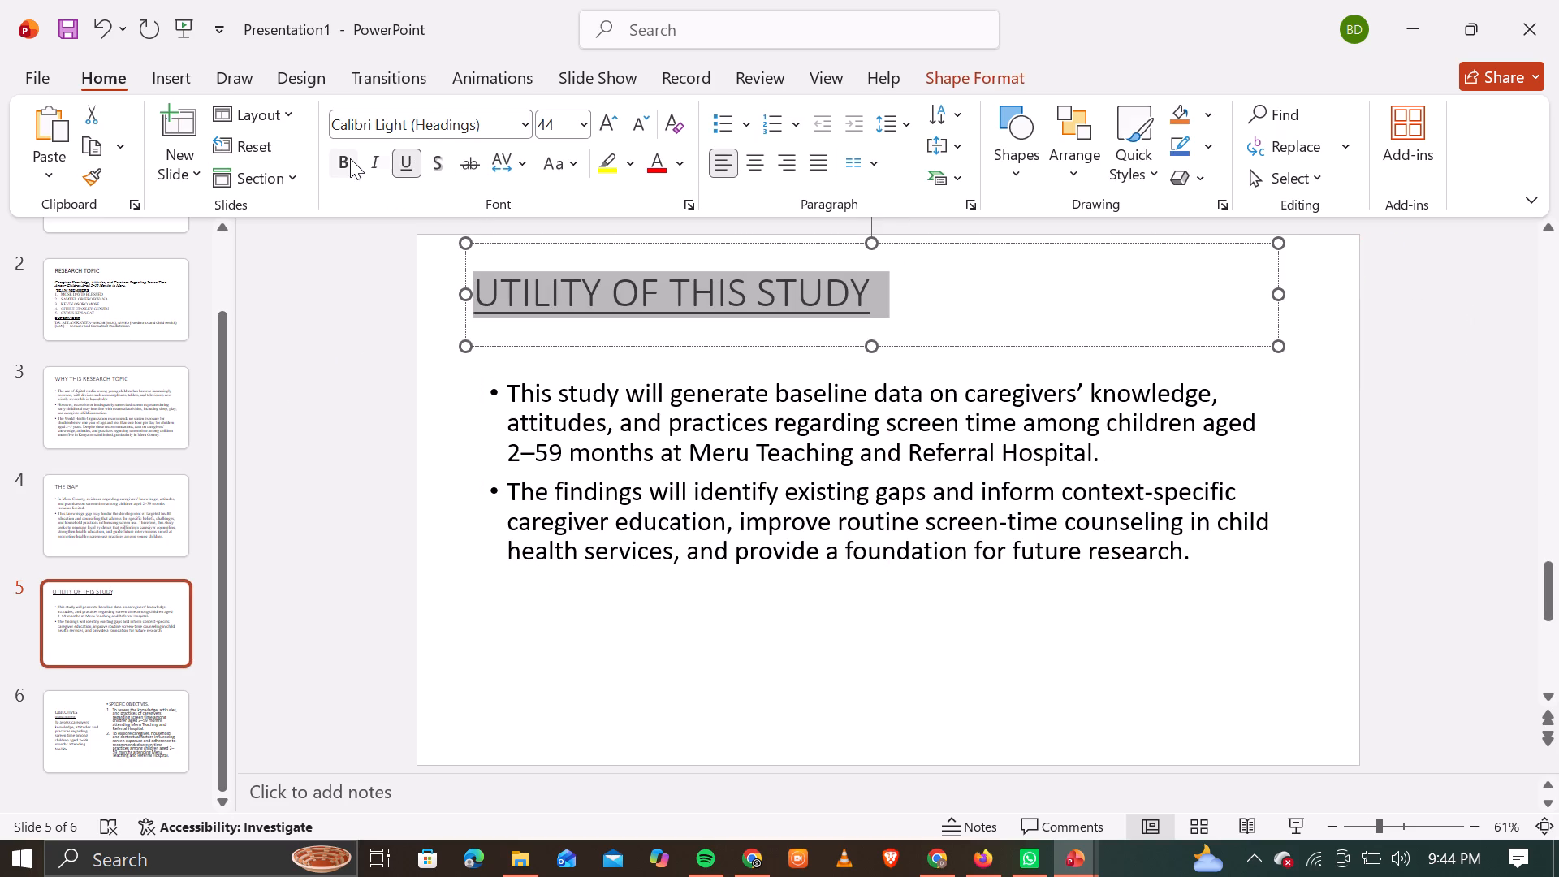
left_click(350, 158)
left_click(572, 378)
Format the whole slide 4 title "THE GAP" as bold and underlined.
scroll(733, 577, "up", 1)
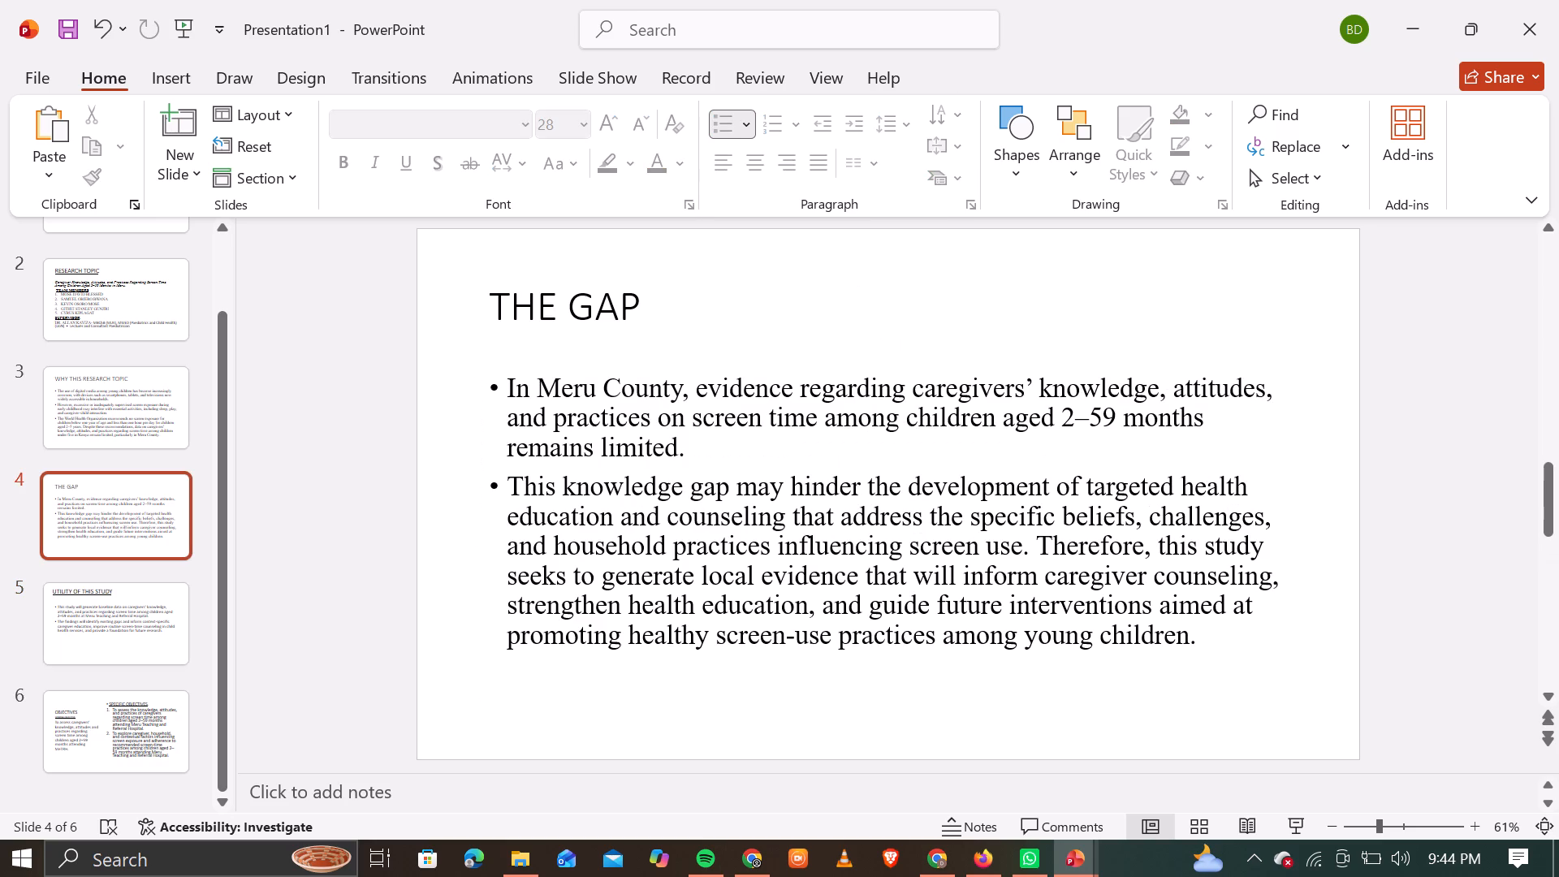
left_click(572, 330)
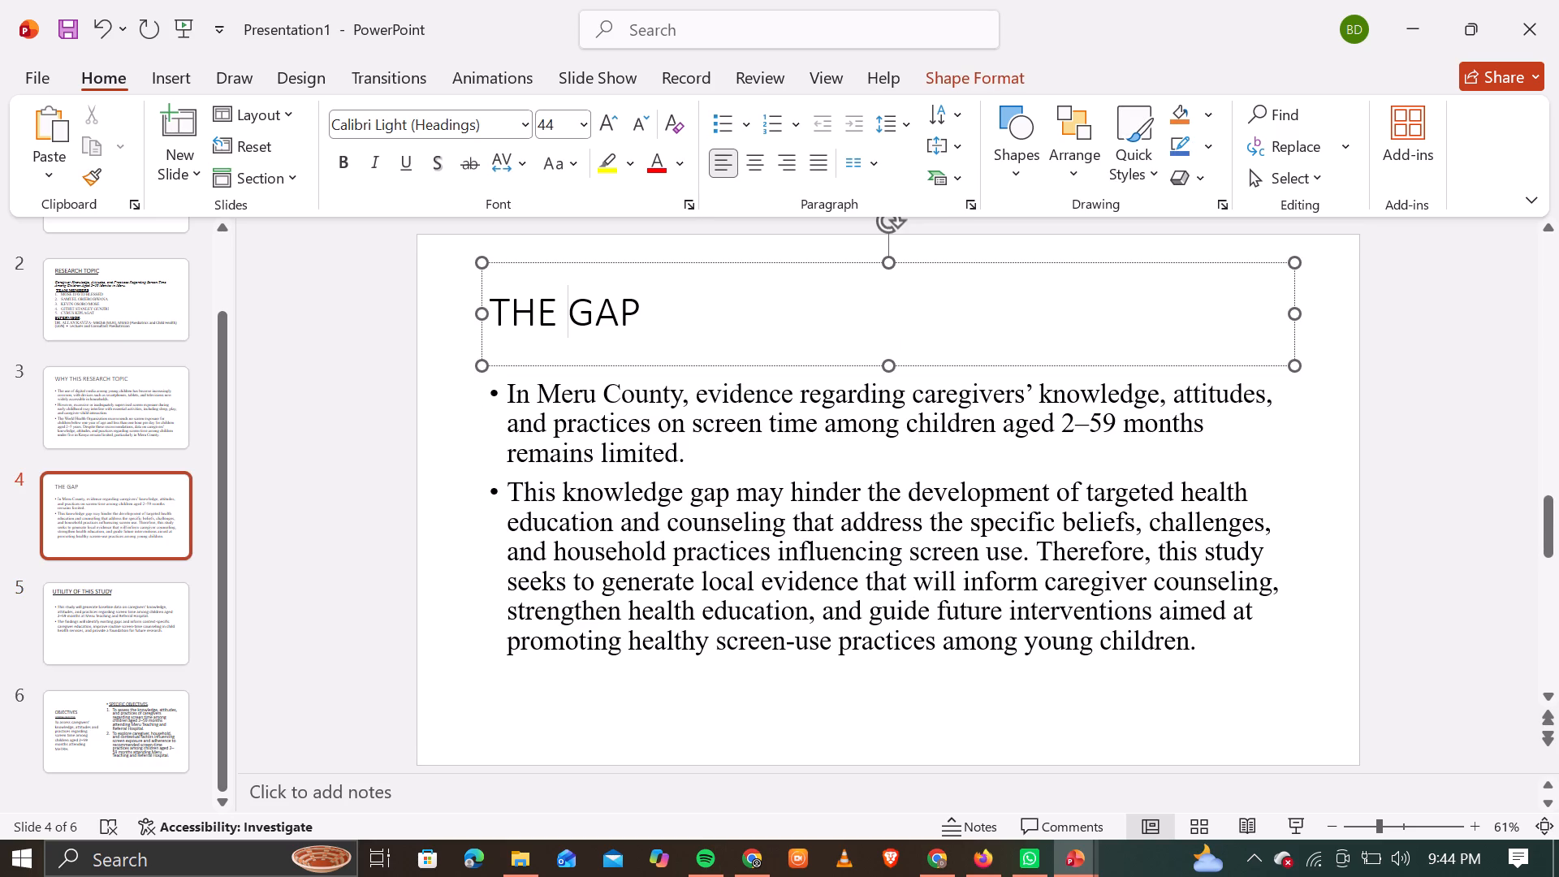
key("ctrl+a")
left_click(348, 171)
left_click(412, 167)
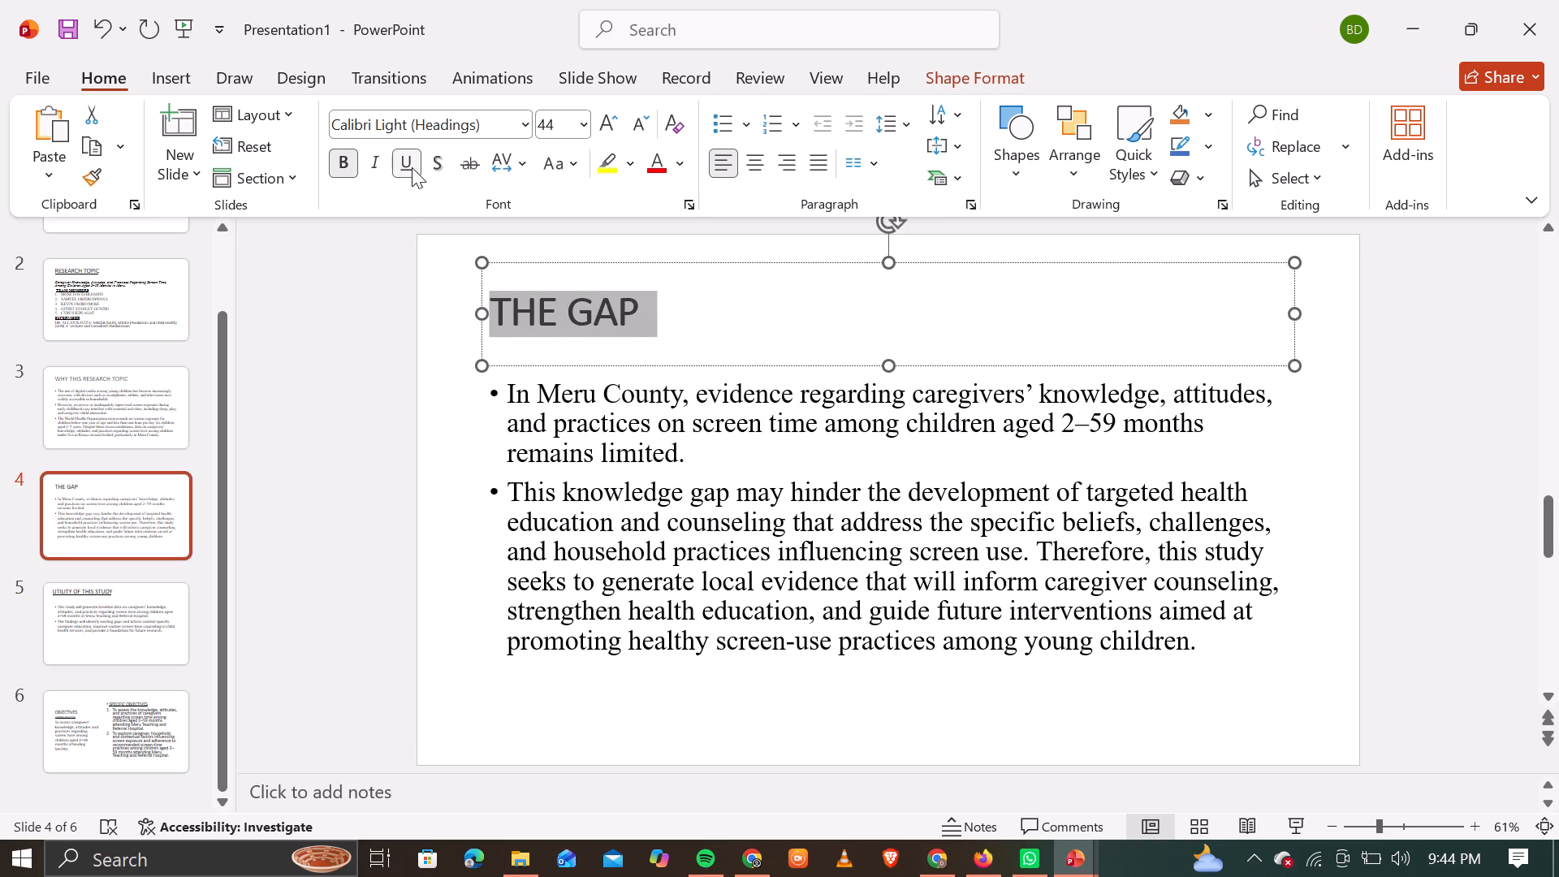
left_click(622, 365)
Set the slide insertion point after slide 6, "OBJECTIVES", and open the layout choices for a new slide.
scroll(723, 624, "up", 1)
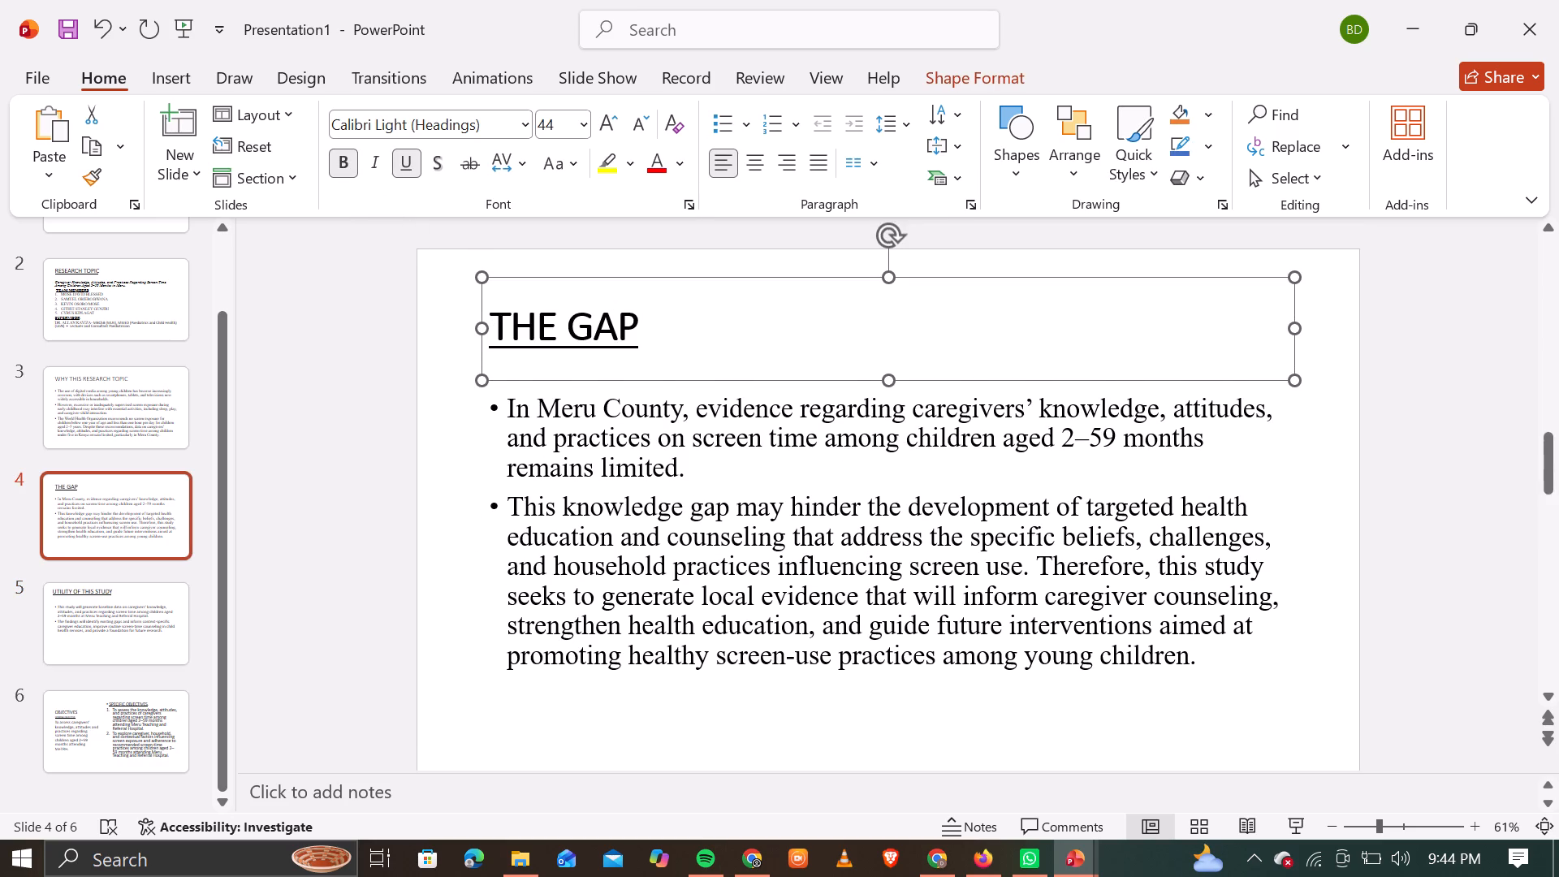
scroll(723, 624, "down", 4)
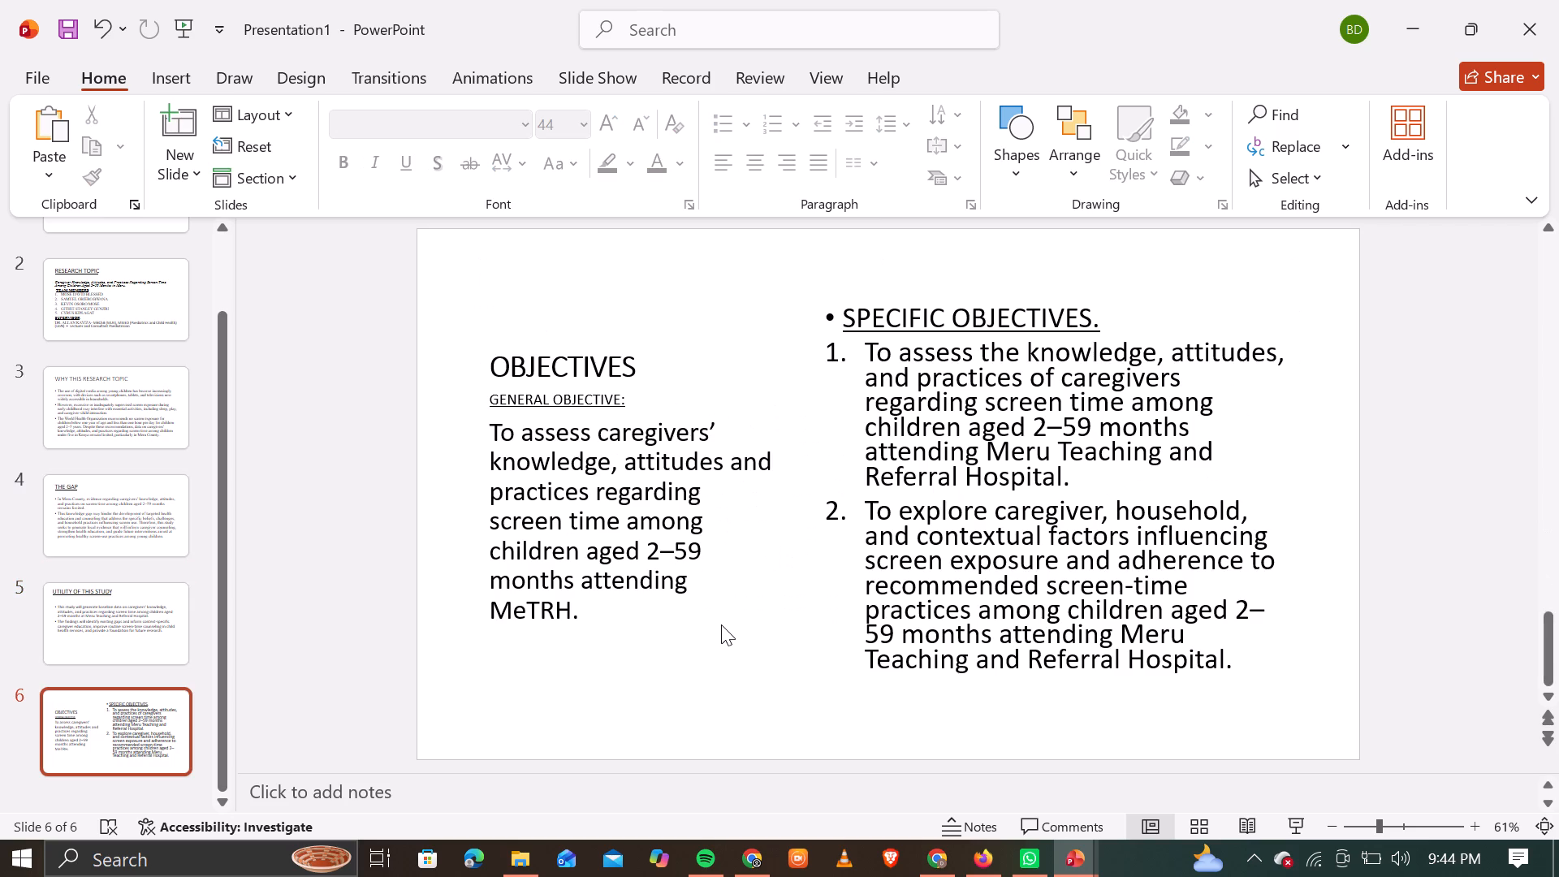
scroll(95, 598, "down", 2)
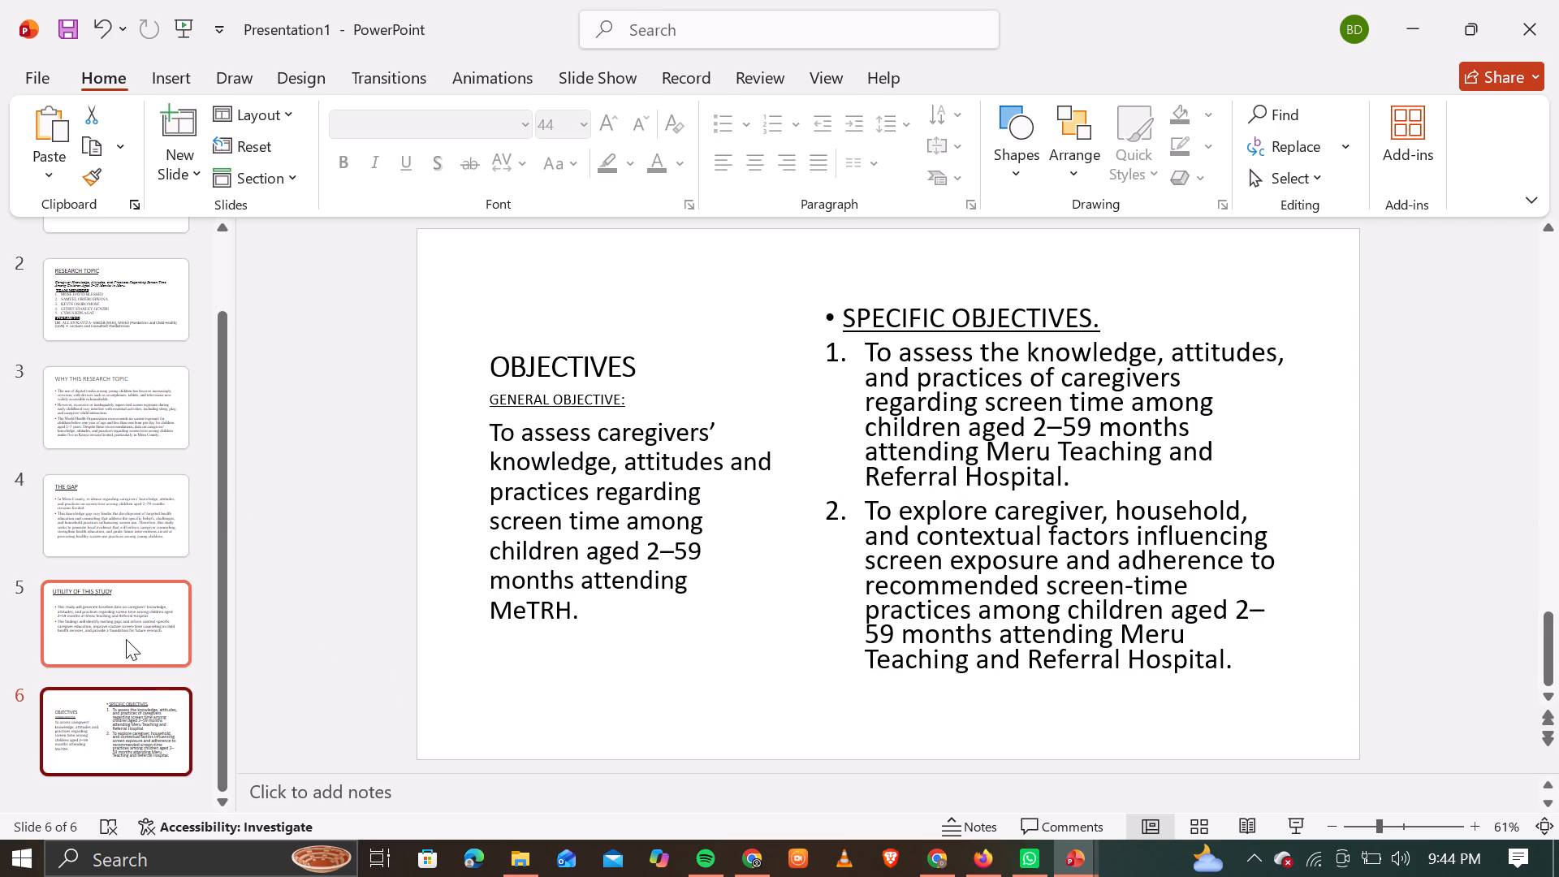
left_click(140, 789)
scroll(106, 585, "down", 3)
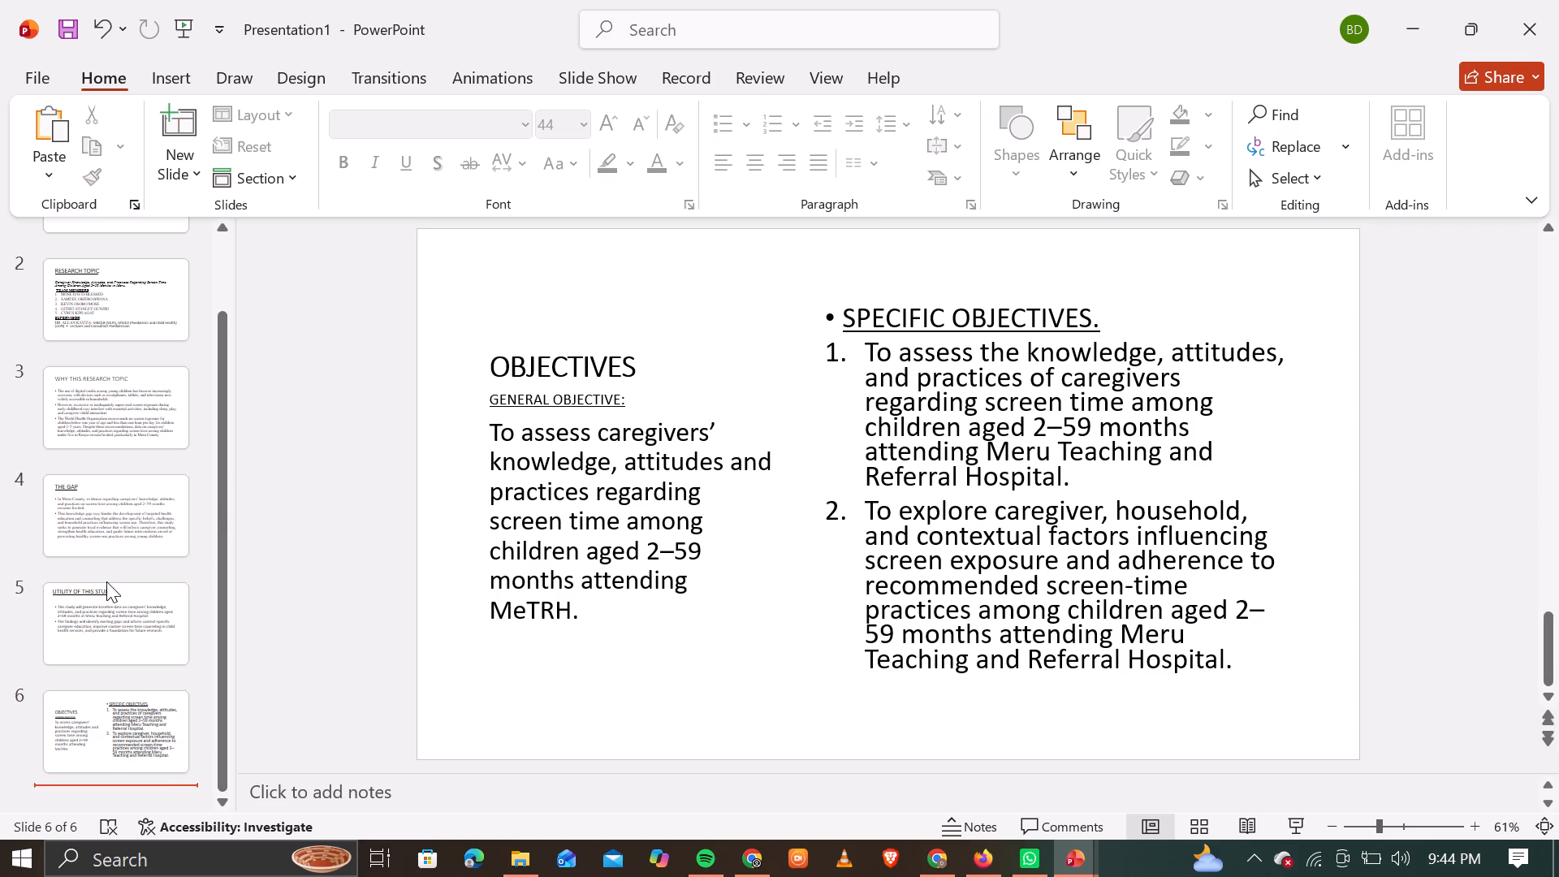
scroll(106, 581, "down", 1)
left_click(179, 157)
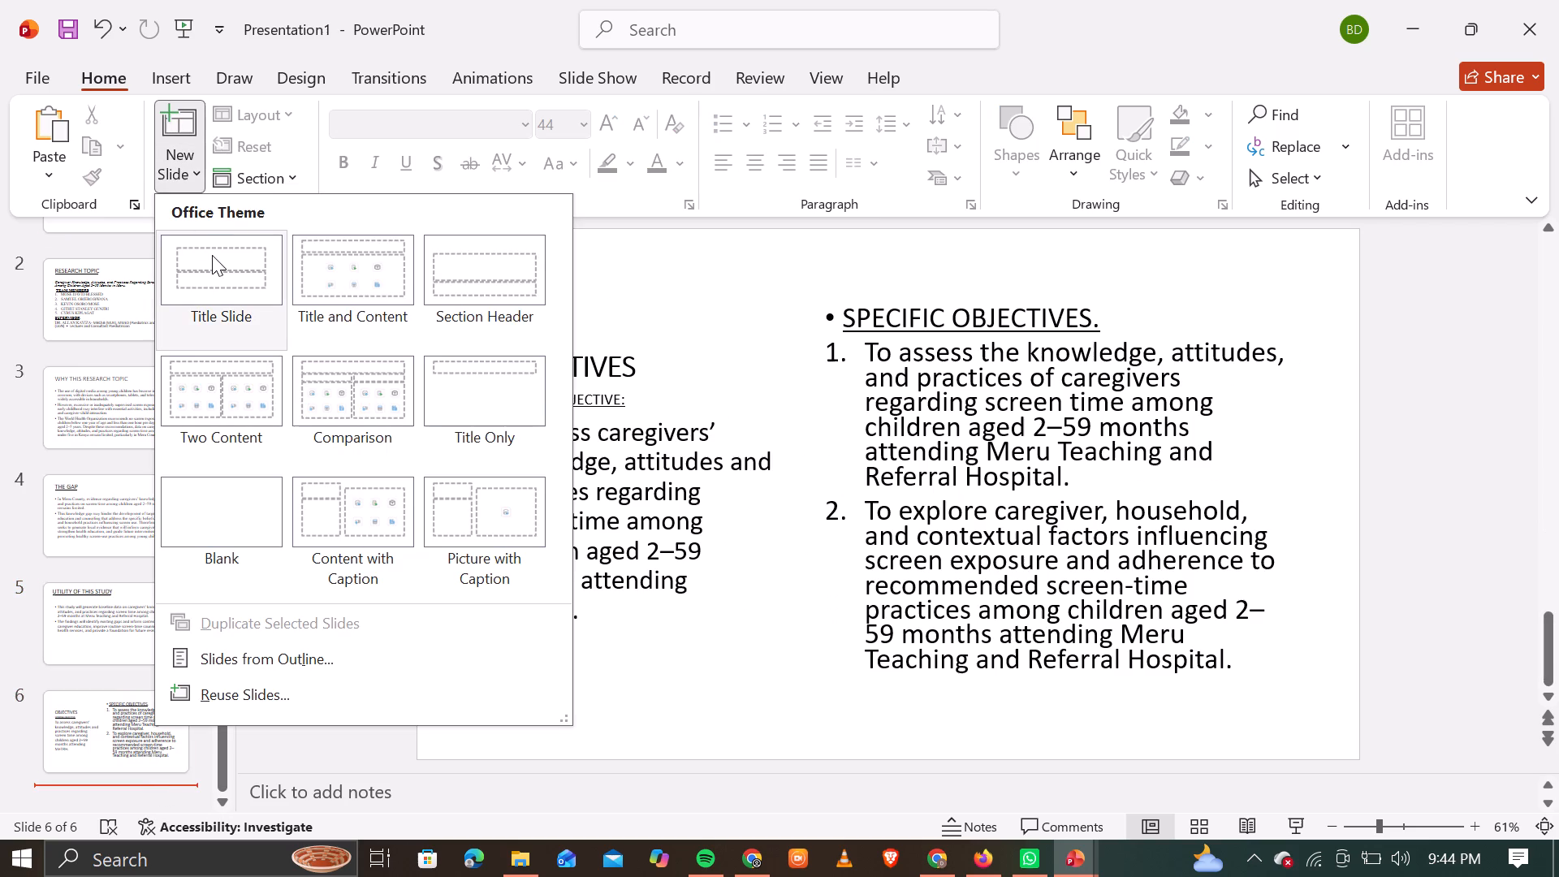
Switch to the Research_Progress_Report presentation and consult its "Study design and setting" slide.
left_click(1064, 858)
left_click(973, 782)
scroll(912, 613, "down", 1)
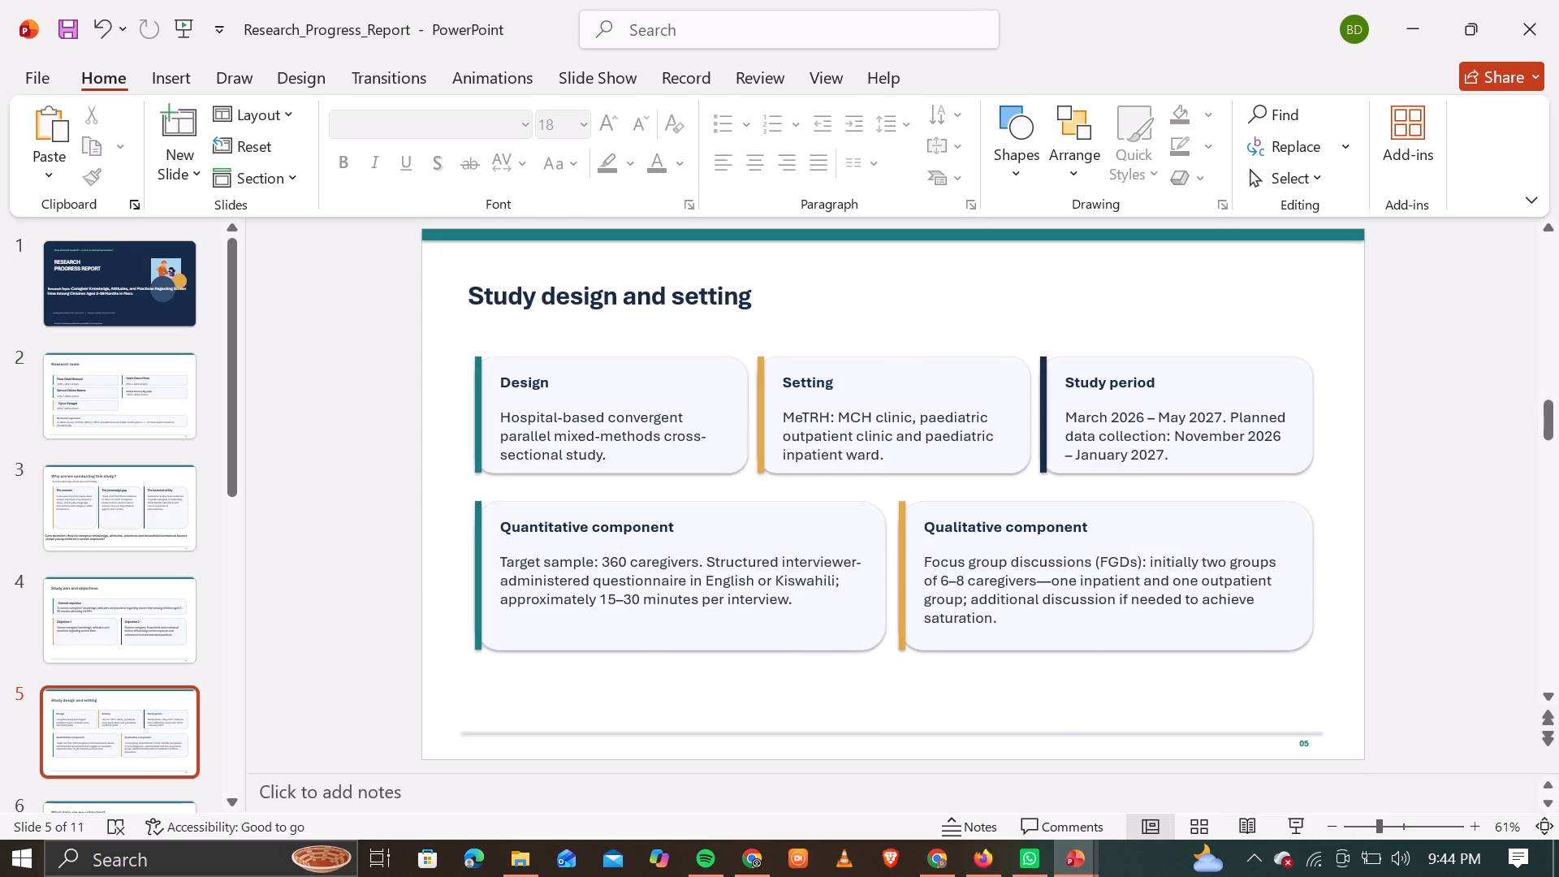
scroll(784, 589, "down", 1)
scroll(784, 589, "up", 1)
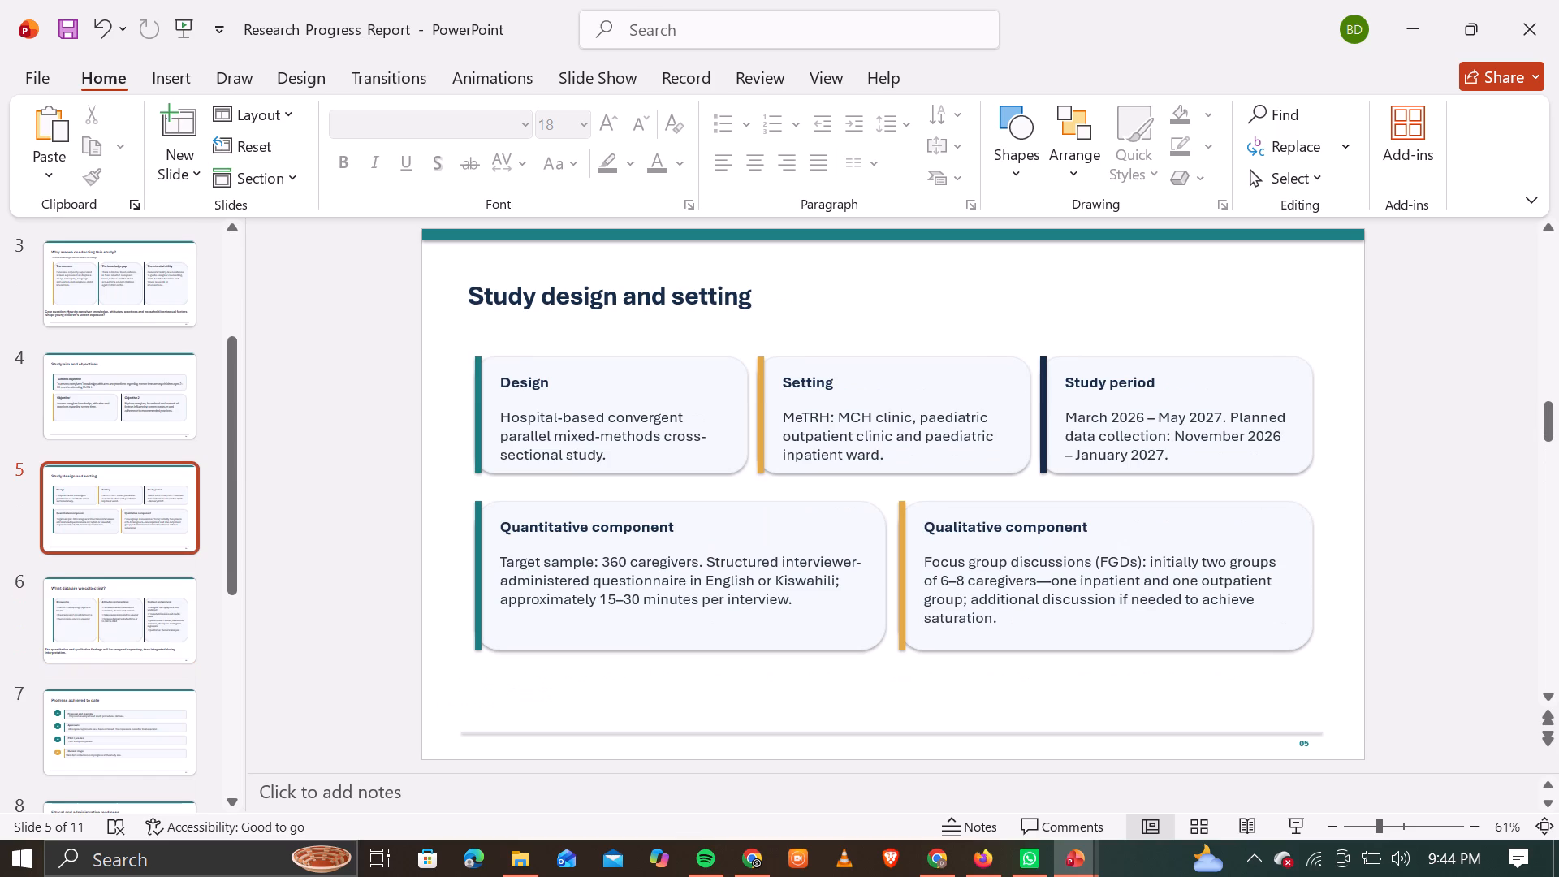
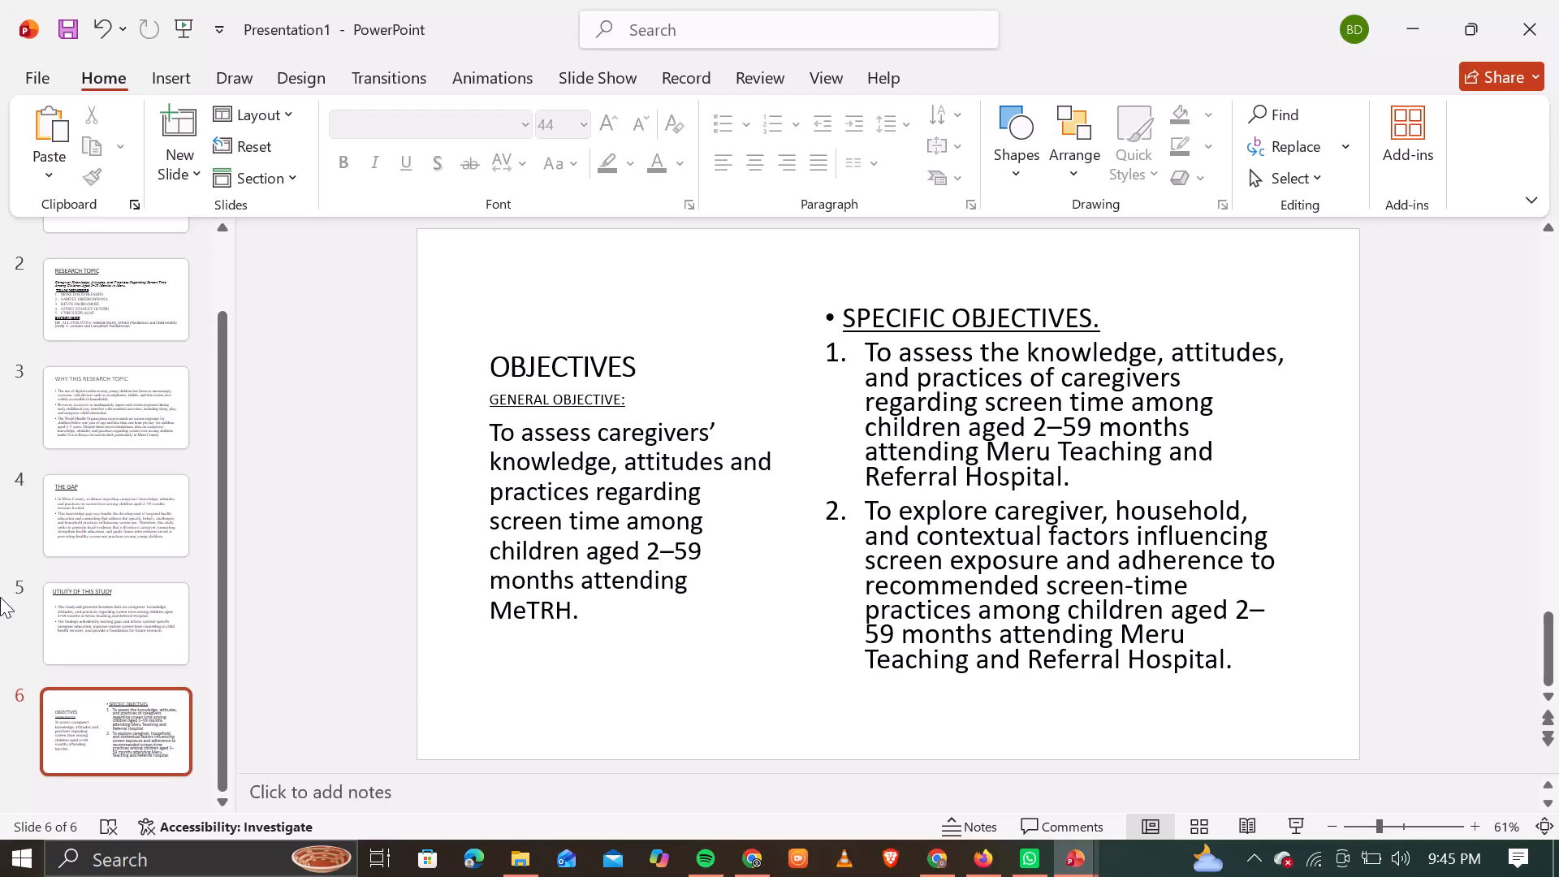
Add a Title and Content slide after slide 6, "OBJECTIVES", and activate its title placeholder for text entry.
scroll(0, 597, "down", 3)
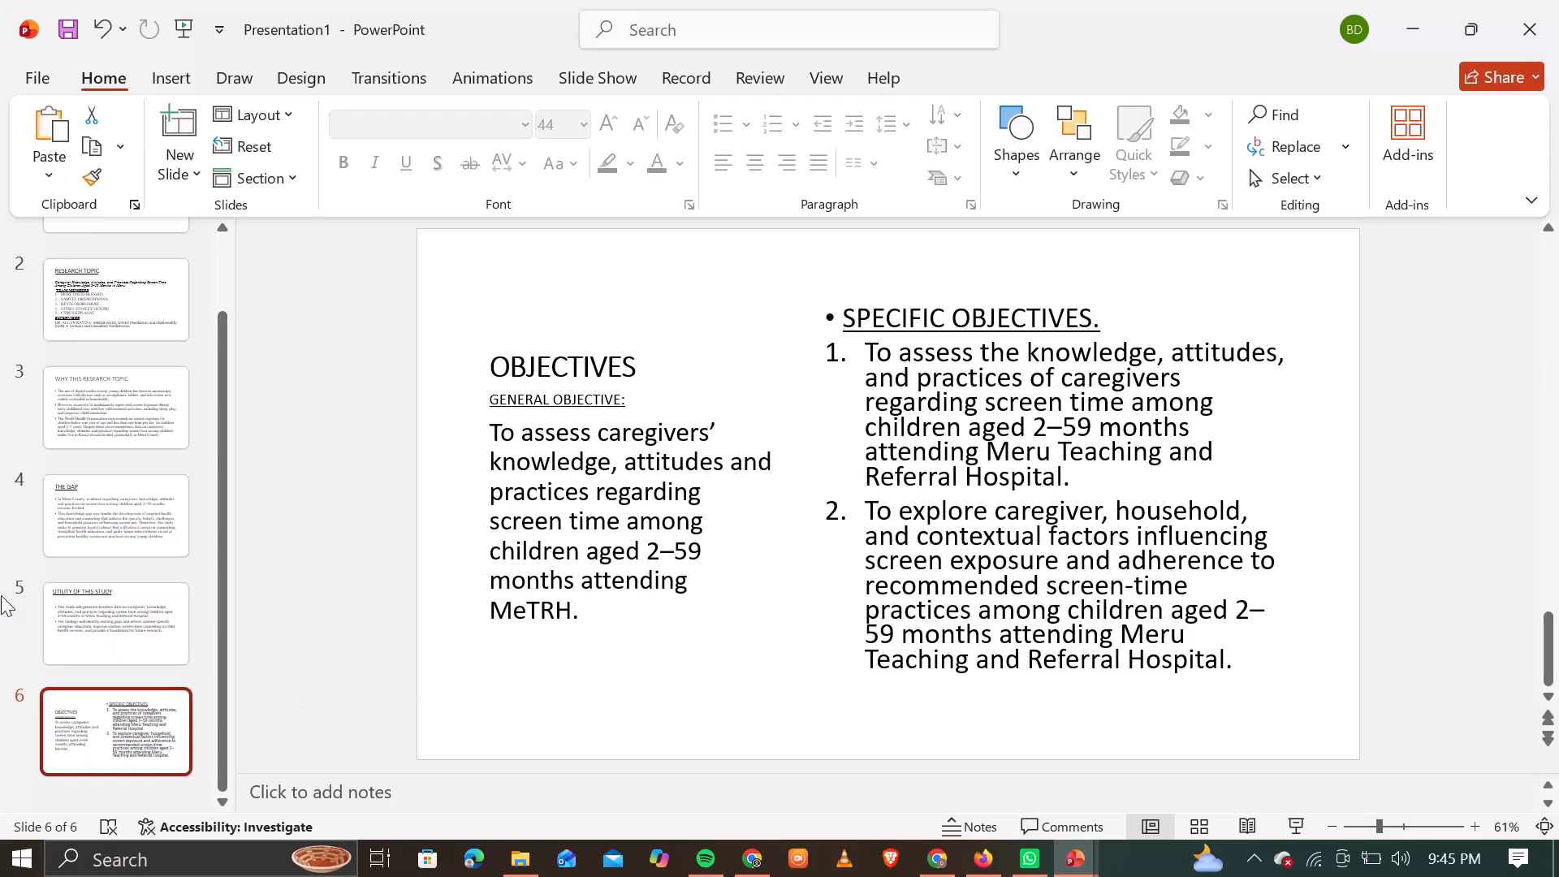
left_click(179, 159)
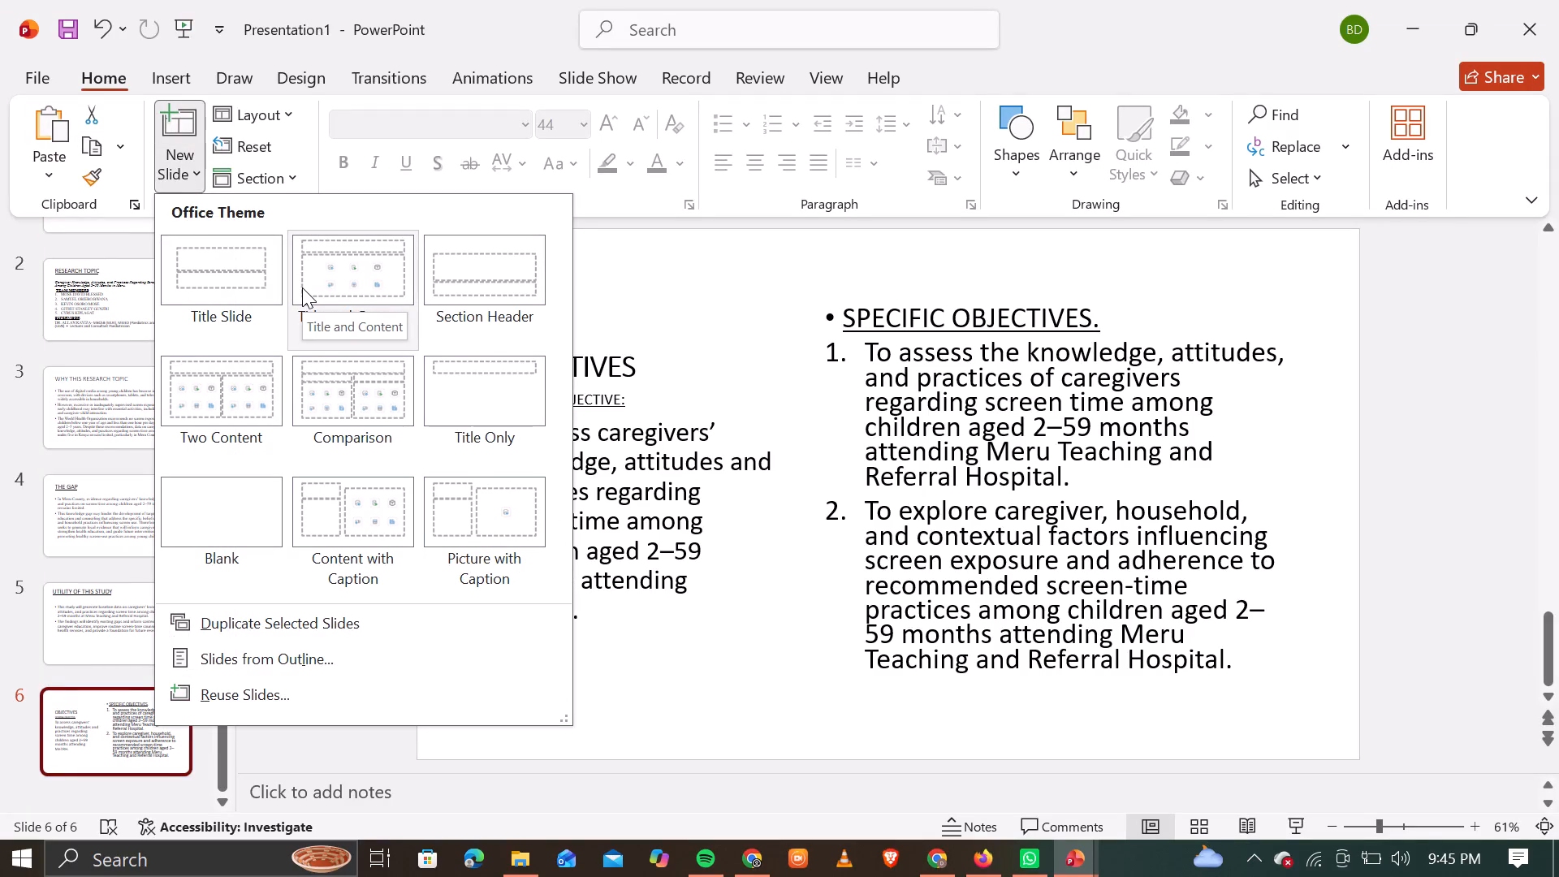
left_click(363, 250)
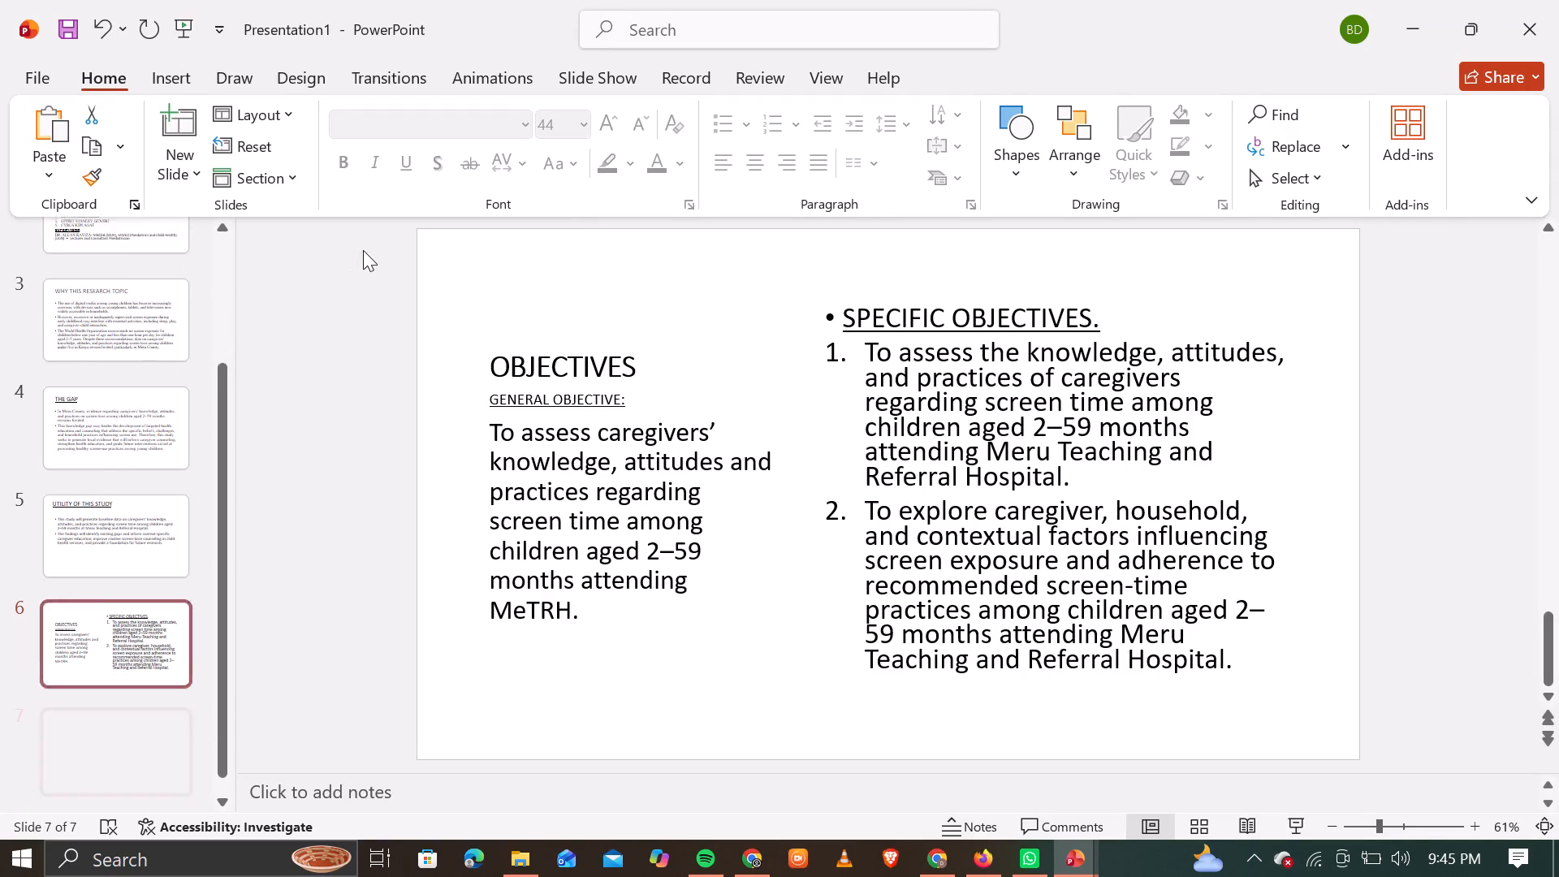
left_click(591, 319)
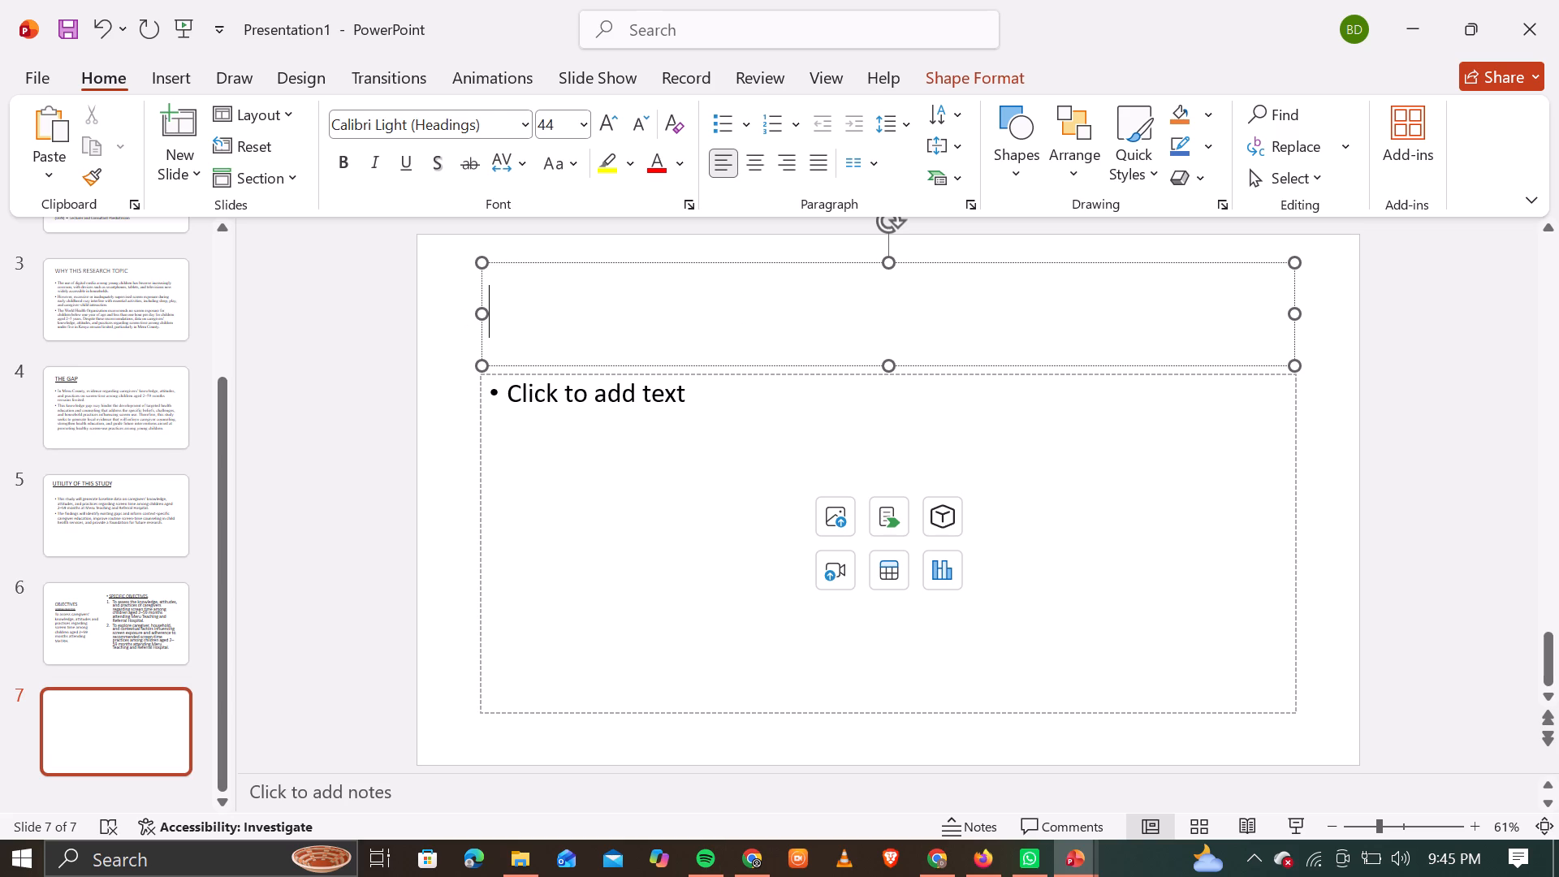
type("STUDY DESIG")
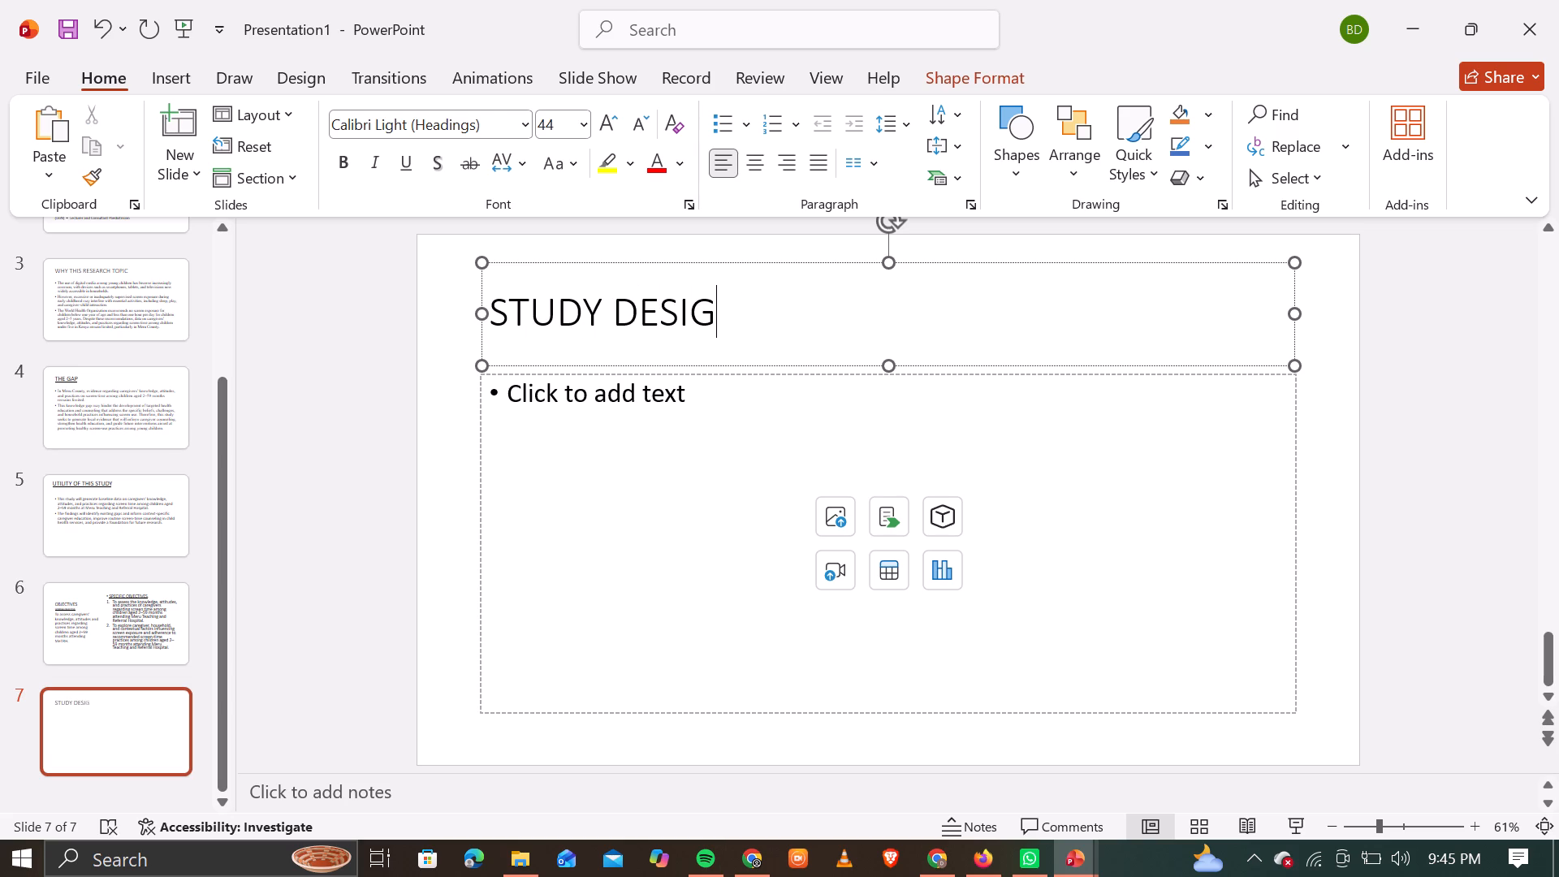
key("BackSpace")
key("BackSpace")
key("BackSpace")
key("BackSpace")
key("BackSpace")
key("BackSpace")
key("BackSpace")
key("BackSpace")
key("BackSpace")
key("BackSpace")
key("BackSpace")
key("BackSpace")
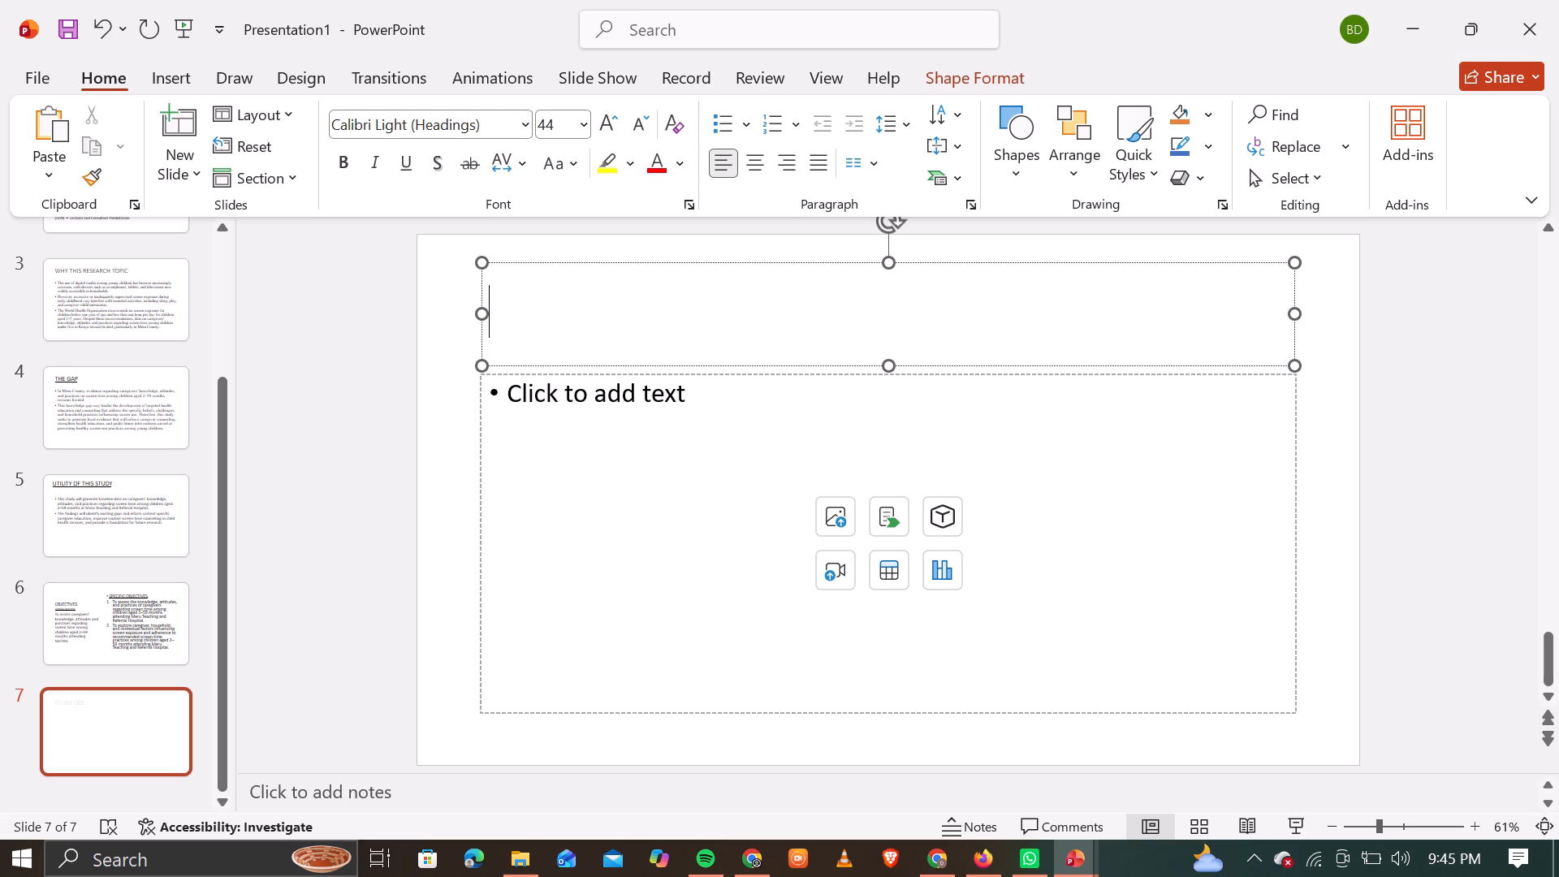
Enter "METHODOLOGY" as the title of slide 7.
key("m")
type("ETHODOLOGY")
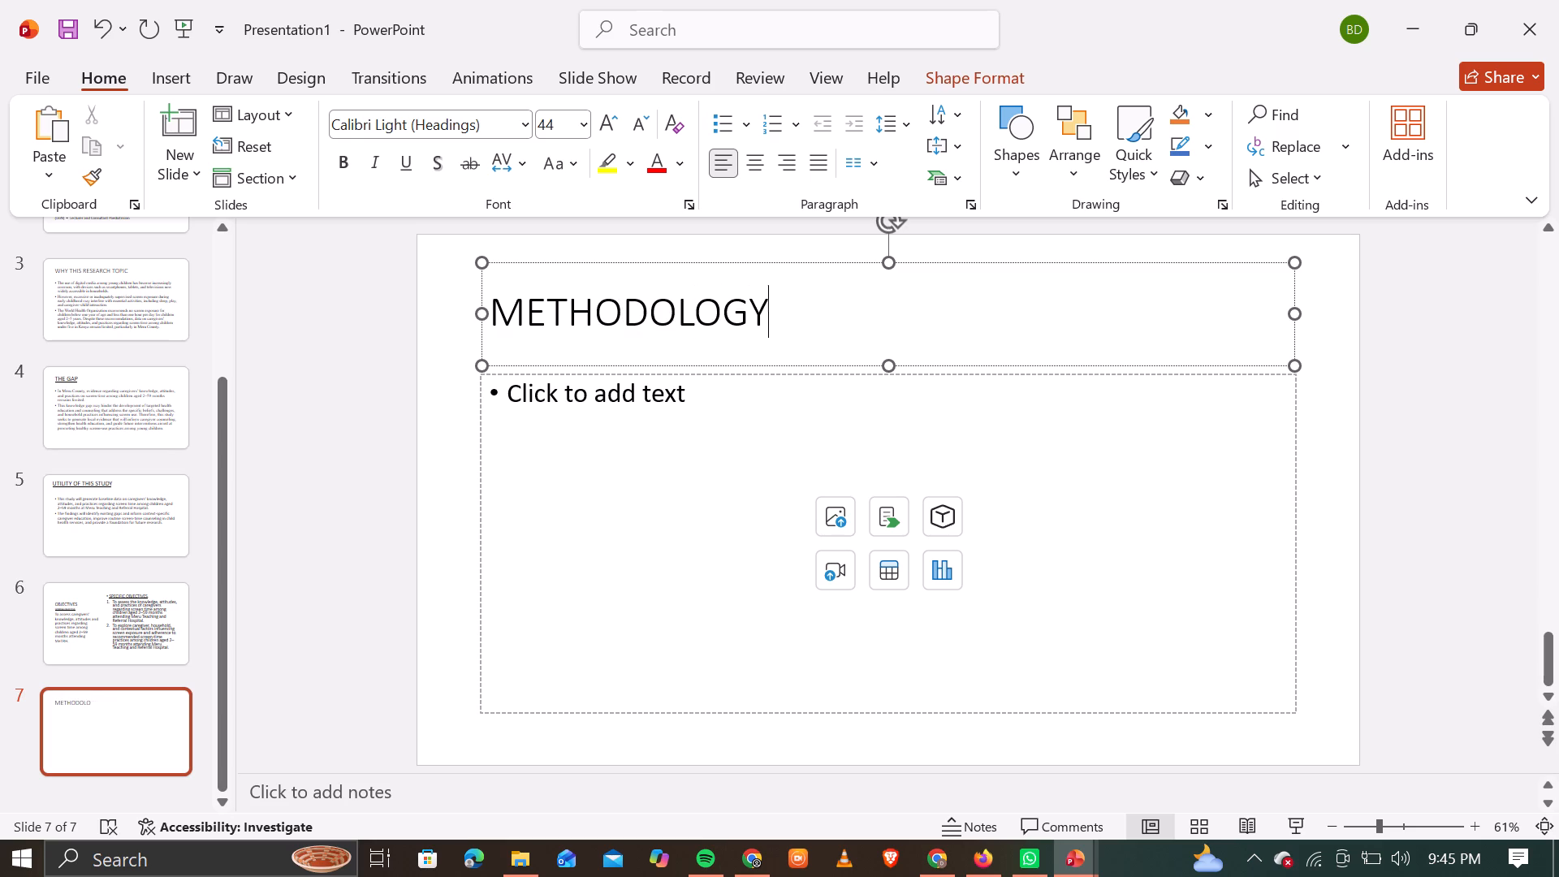
Start the first bullet in the body placeholder of the "METHODOLOGY" slide.
left_click(563, 400)
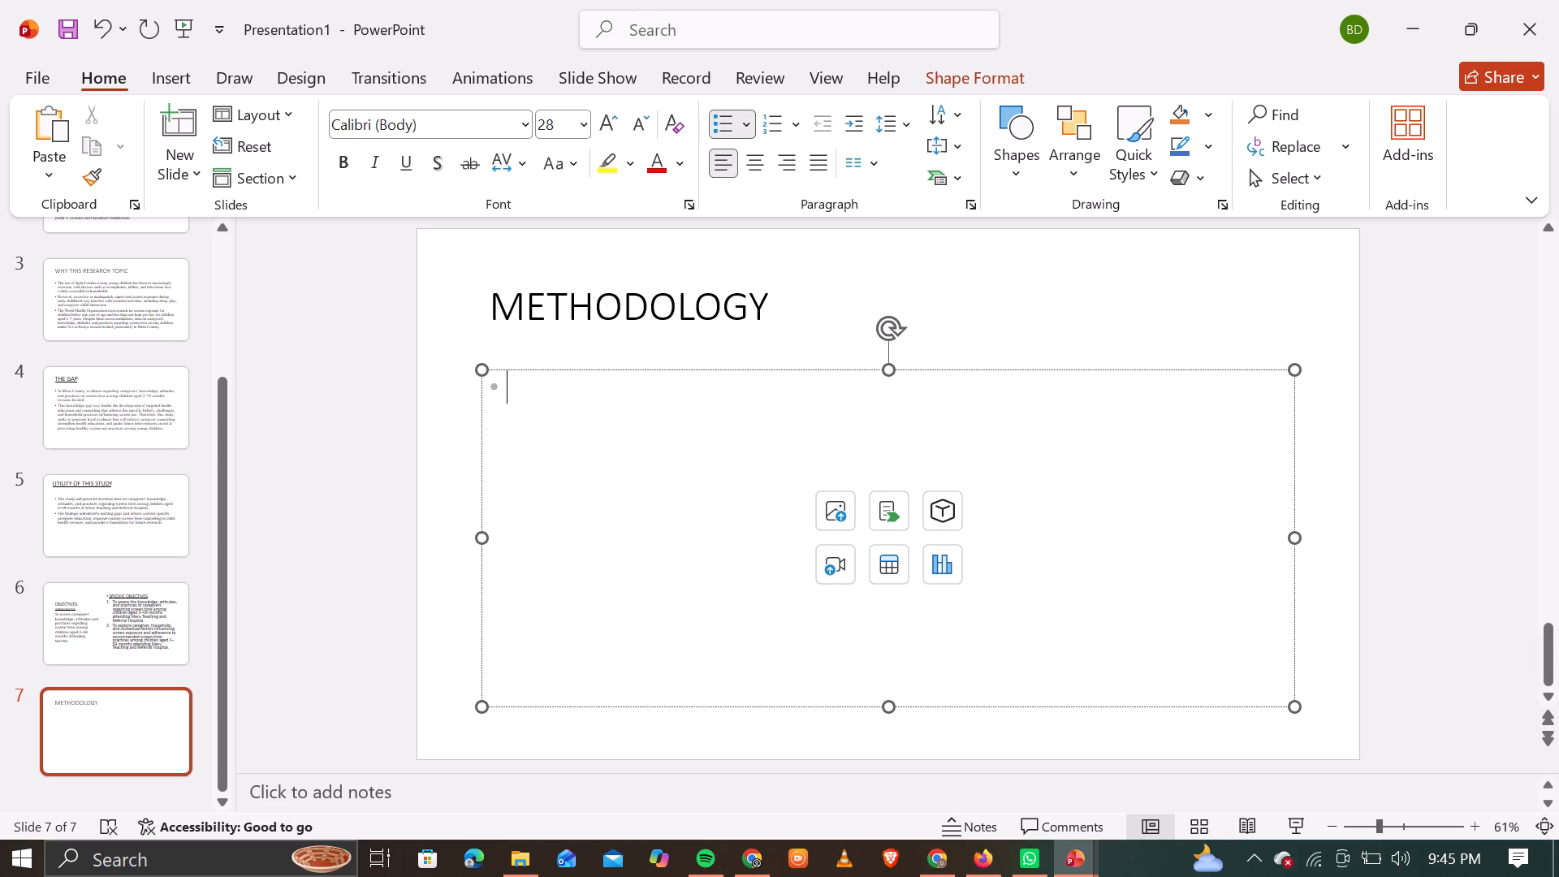
type("ST")
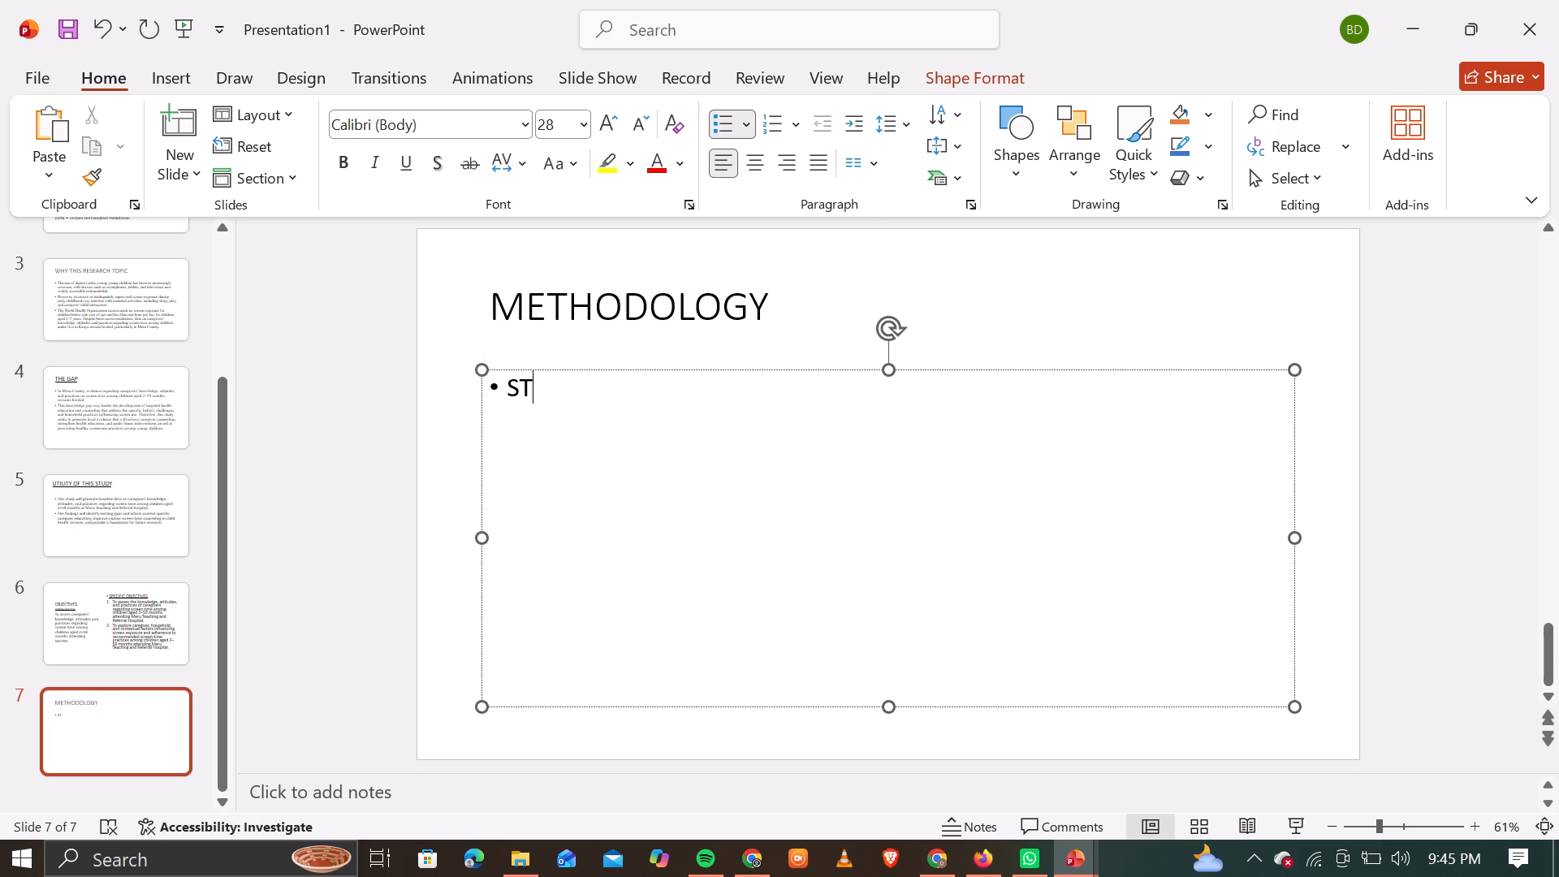
key("BackSpace")
key("BackSpace")
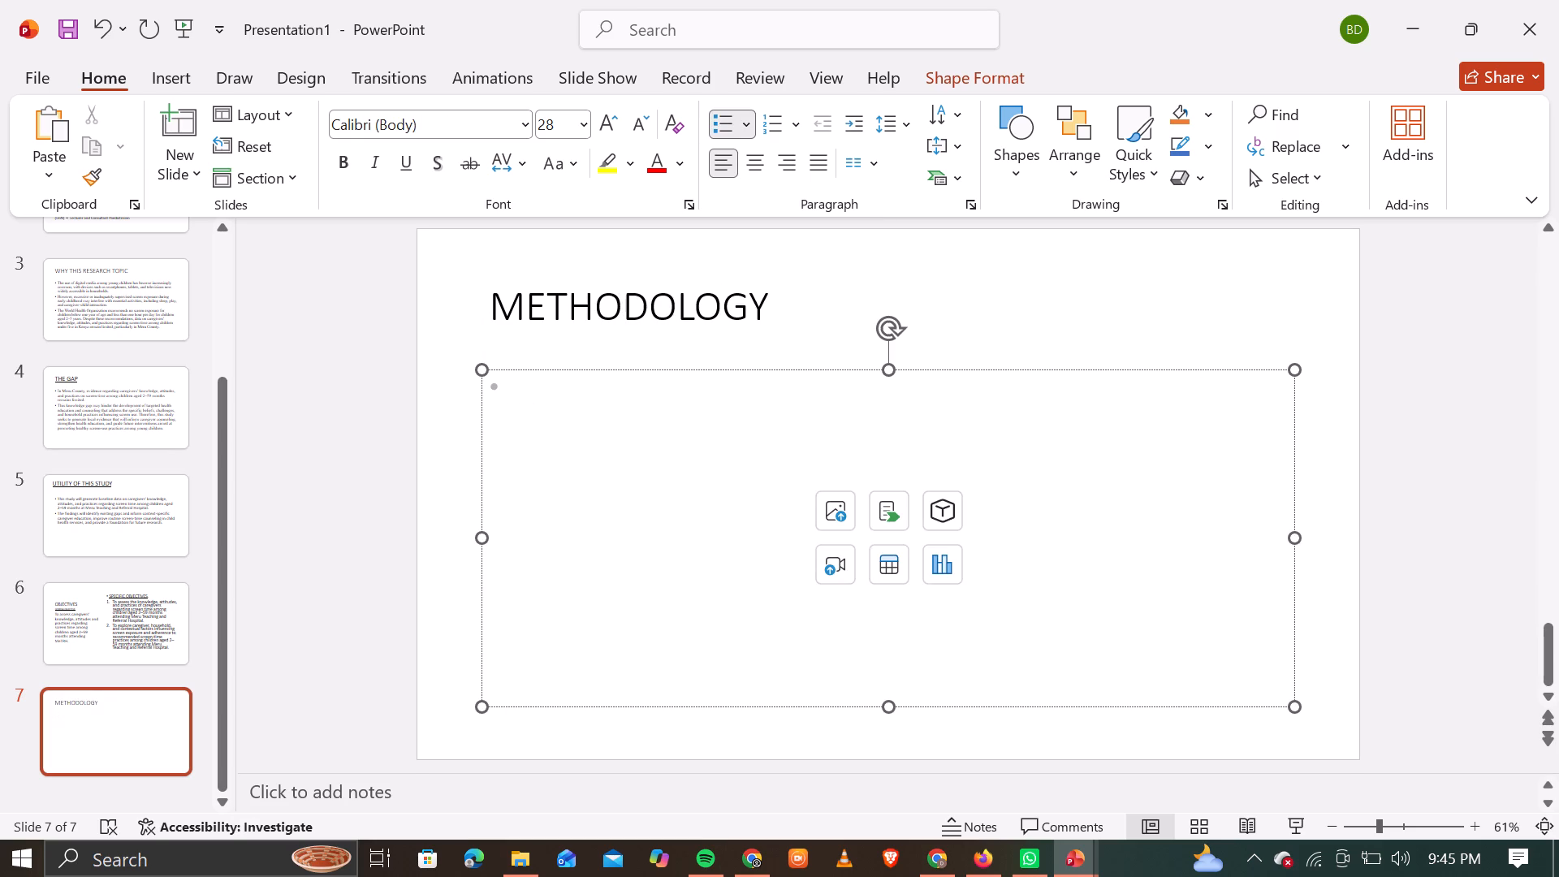
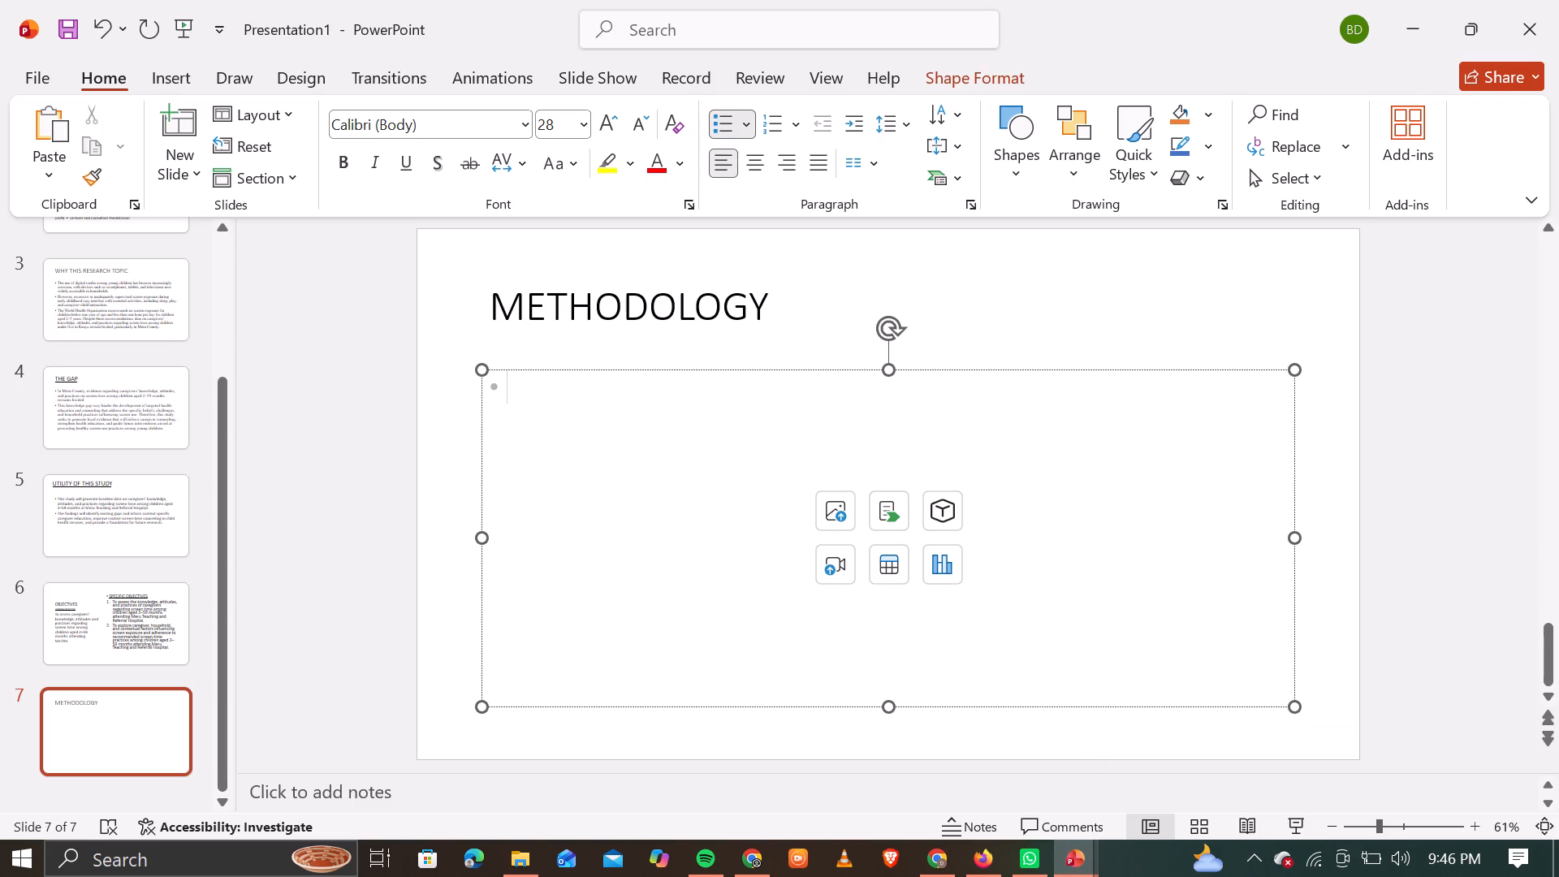
key("ctrl+v")
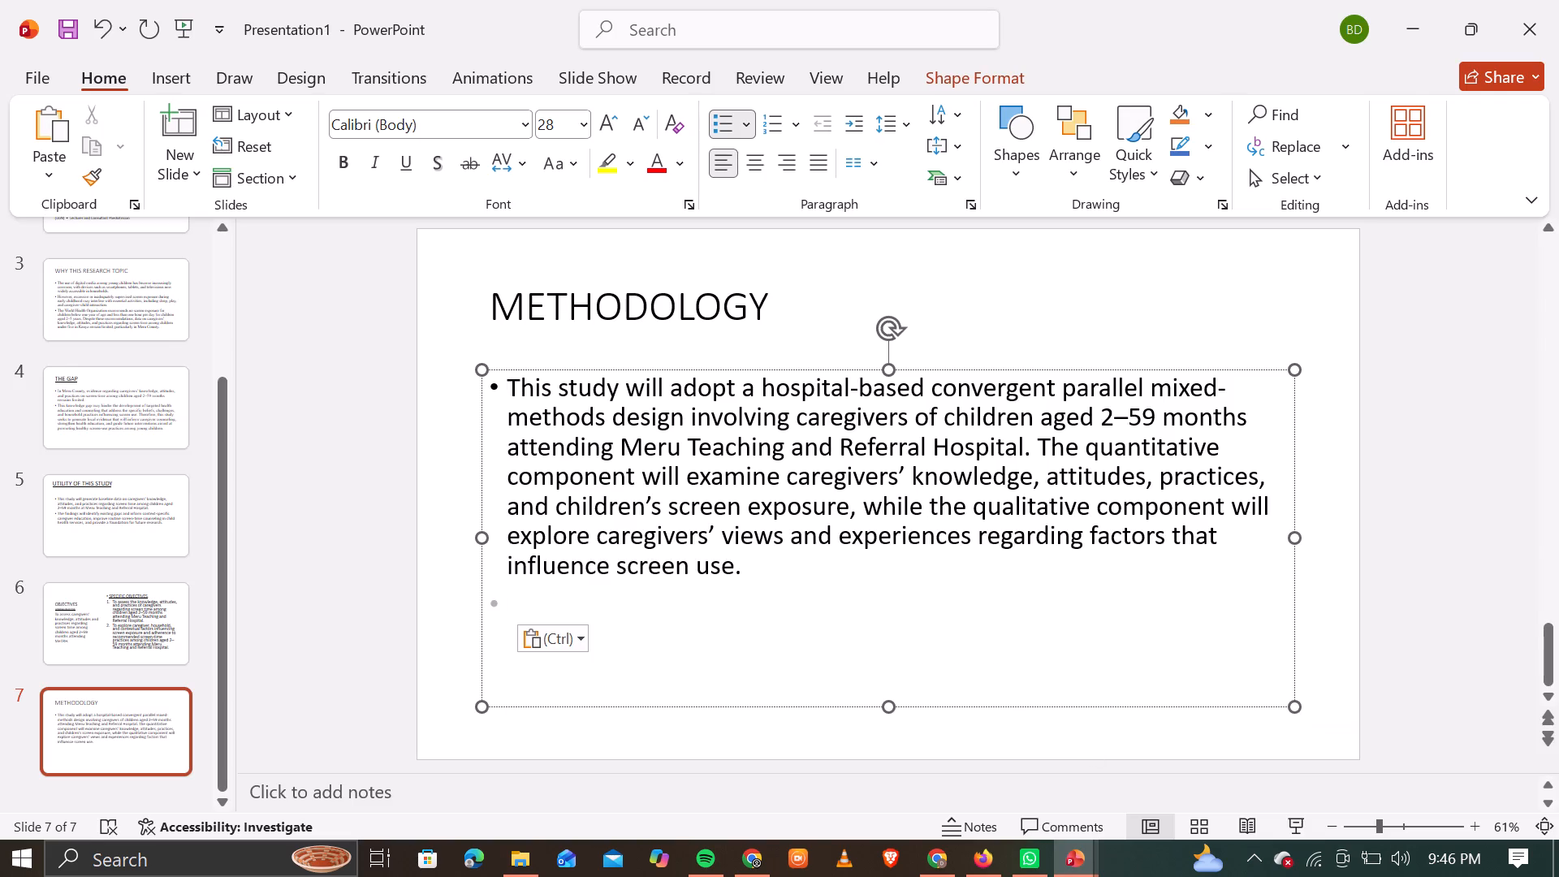
Split the pasted paragraph into two bullets, starting the second at "The quantitative component", and place the cursor on the empty bullet below.
left_click(1039, 448)
key("Return")
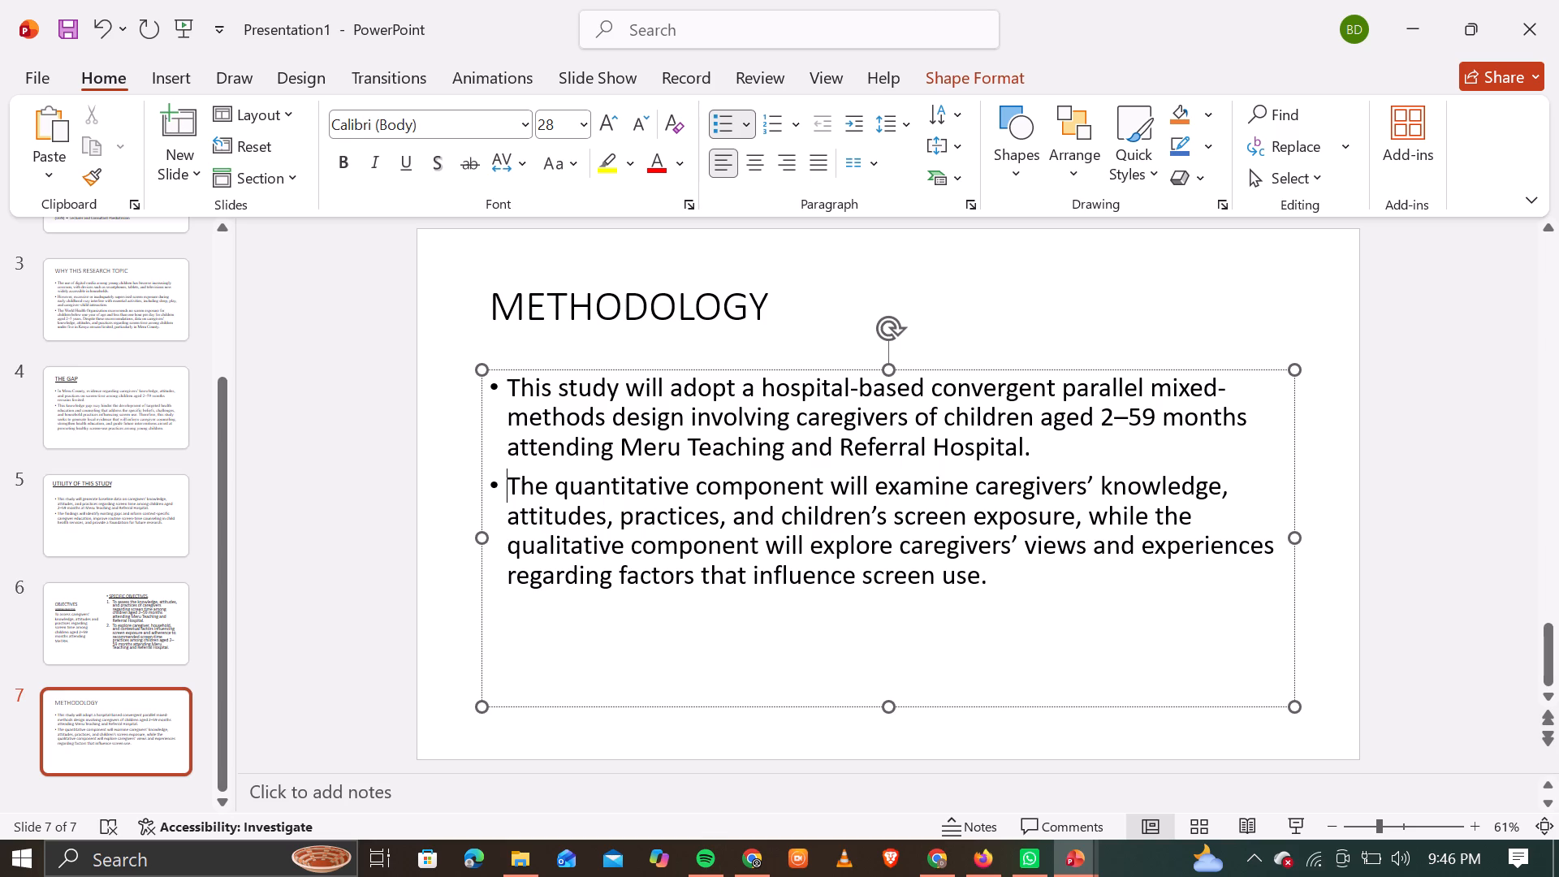
left_click(1004, 591)
Switch from PowerPoint to the Chrome browser.
left_click(937, 862)
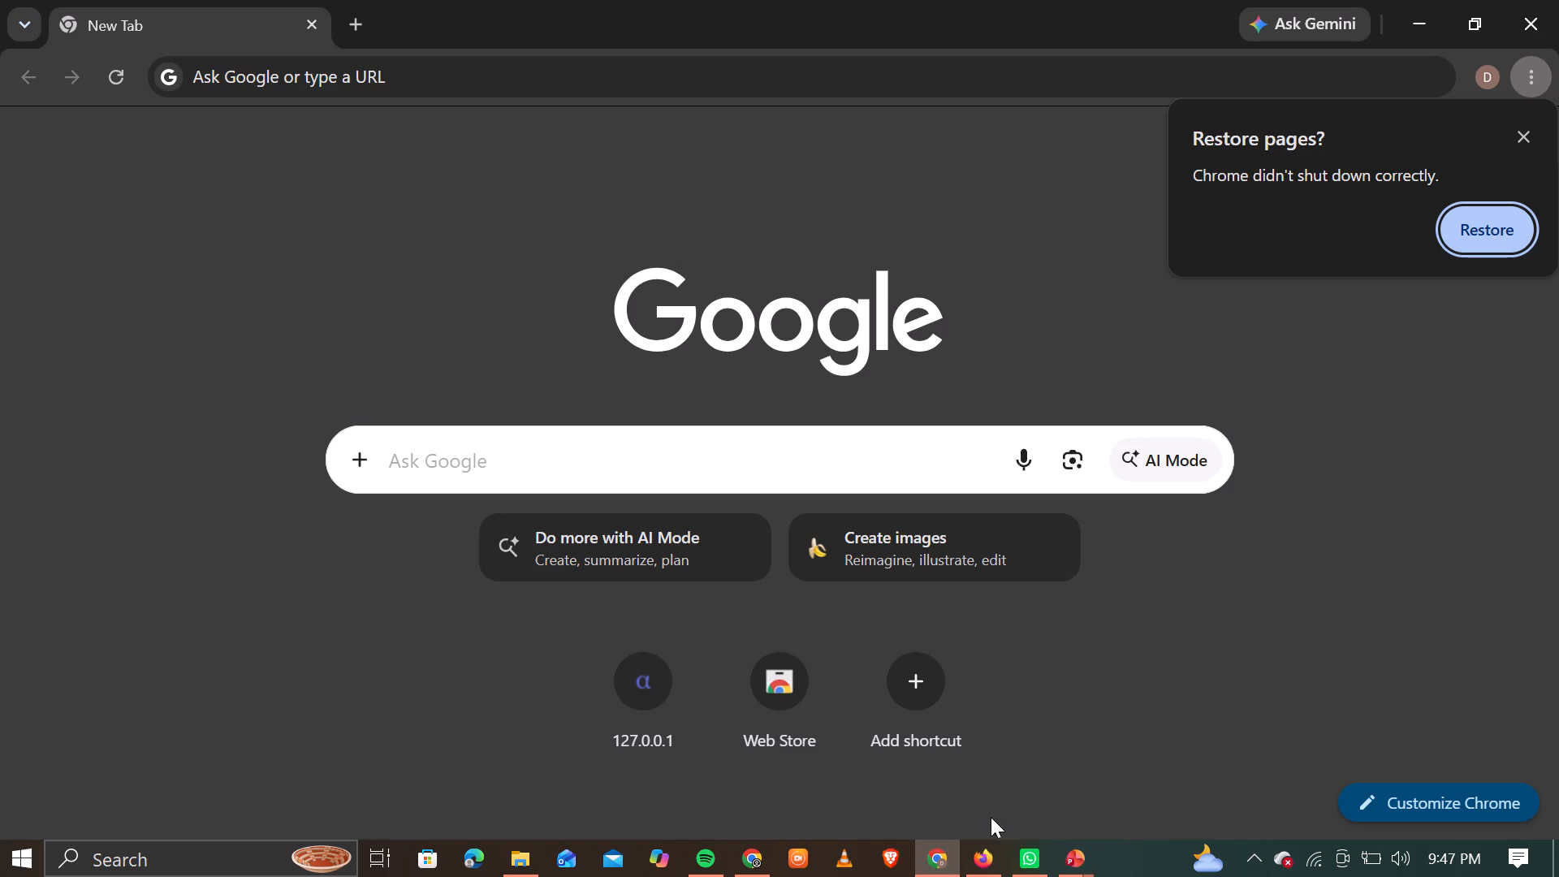
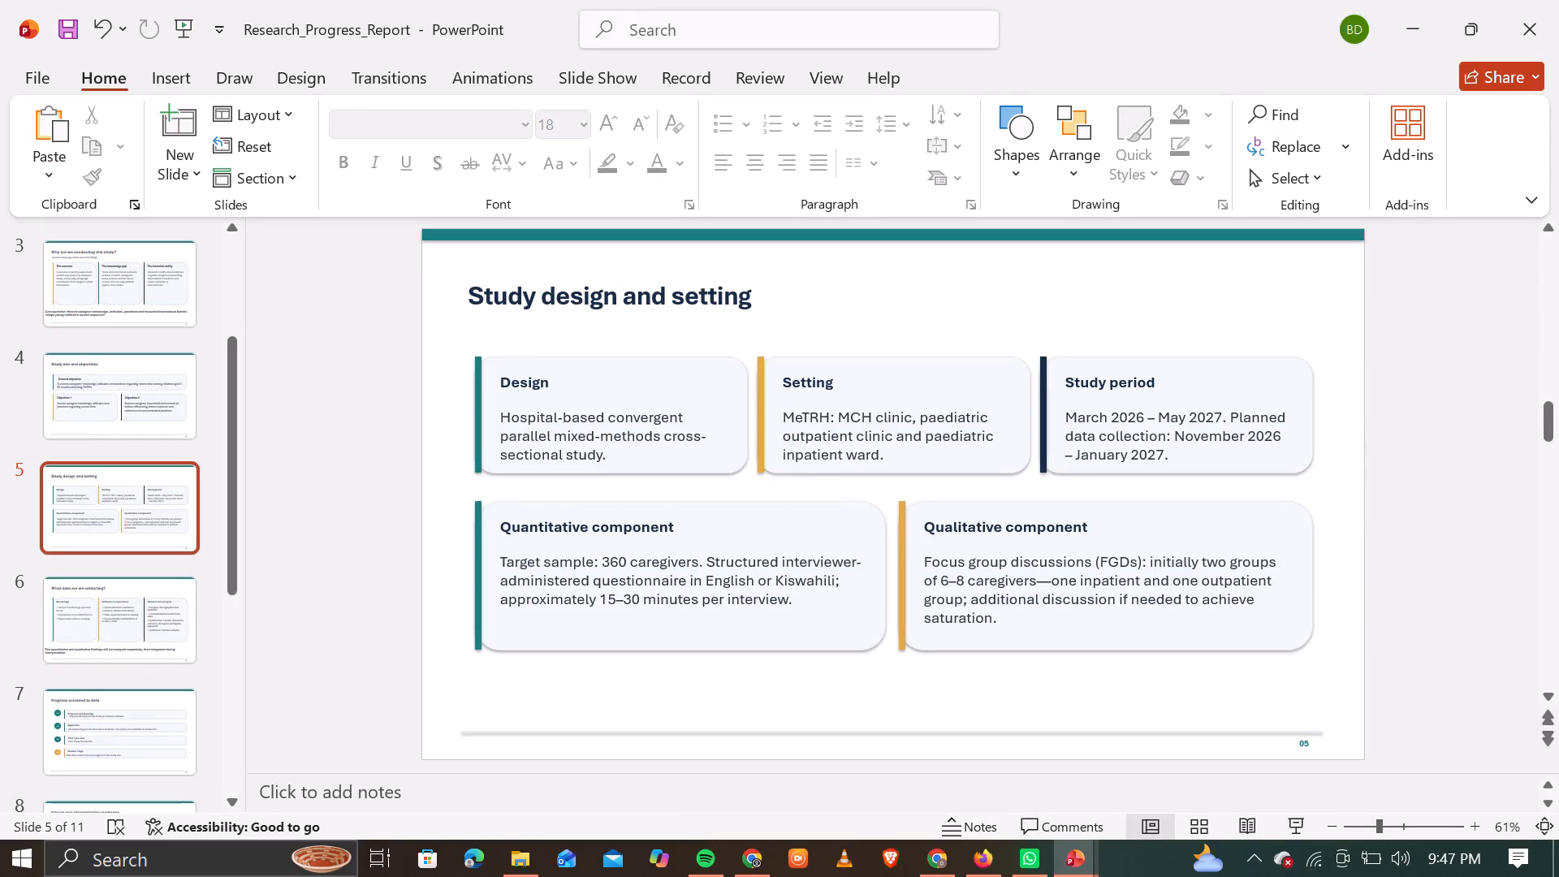
Copy the text "March 2026 – May 2027. Planned data collection: November 2026 – January 2027" from the reference deck's "Study period" card.
left_click_drag(1063, 378, 1094, 389)
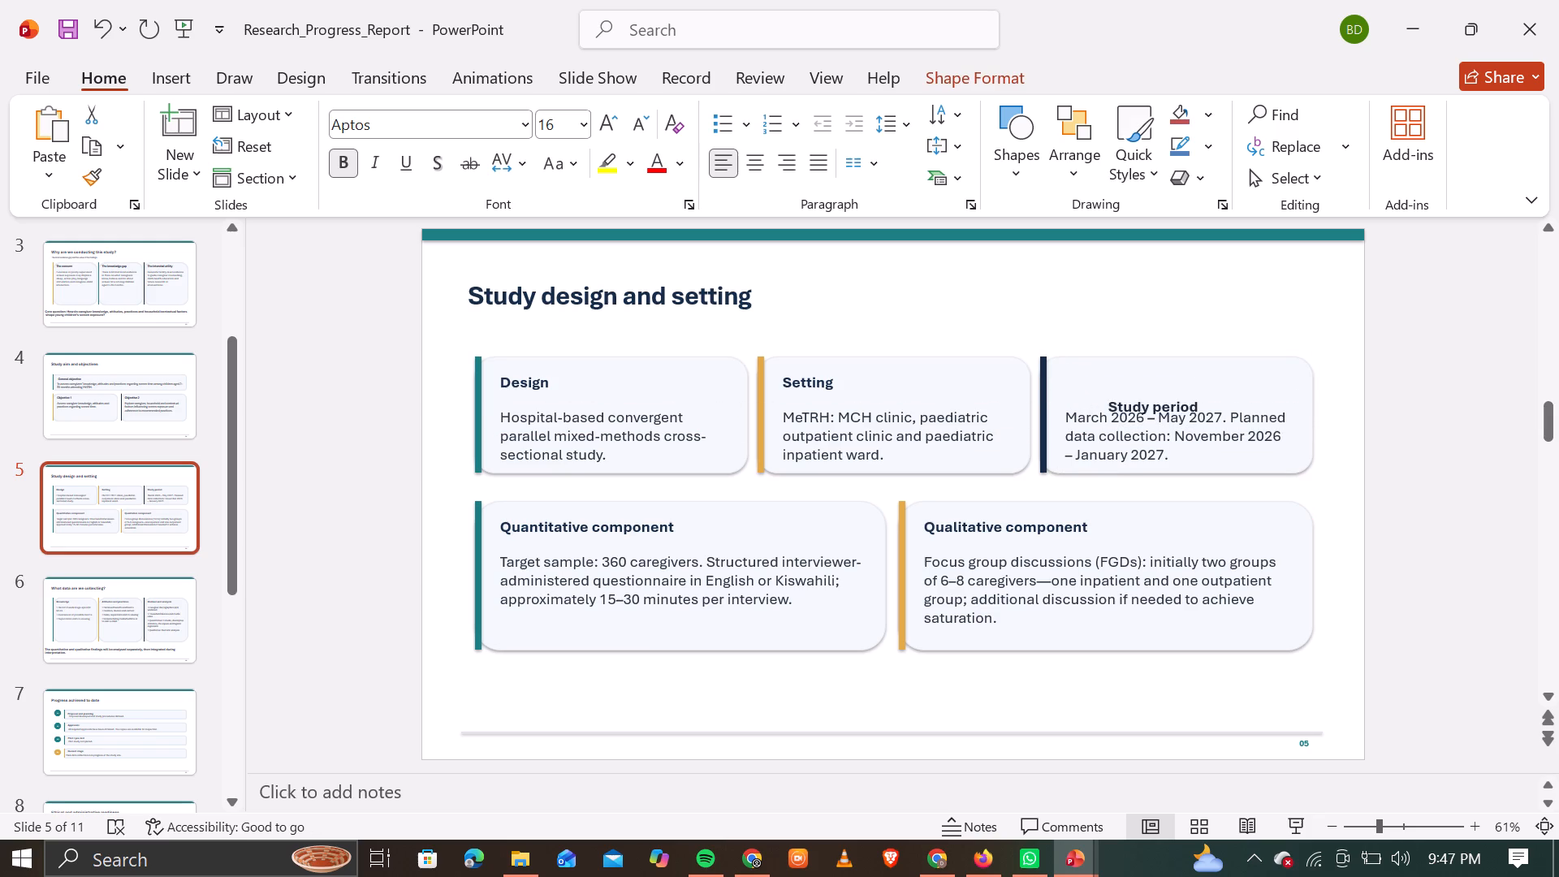
left_click_drag(1094, 389, 1076, 375)
left_click(1112, 421)
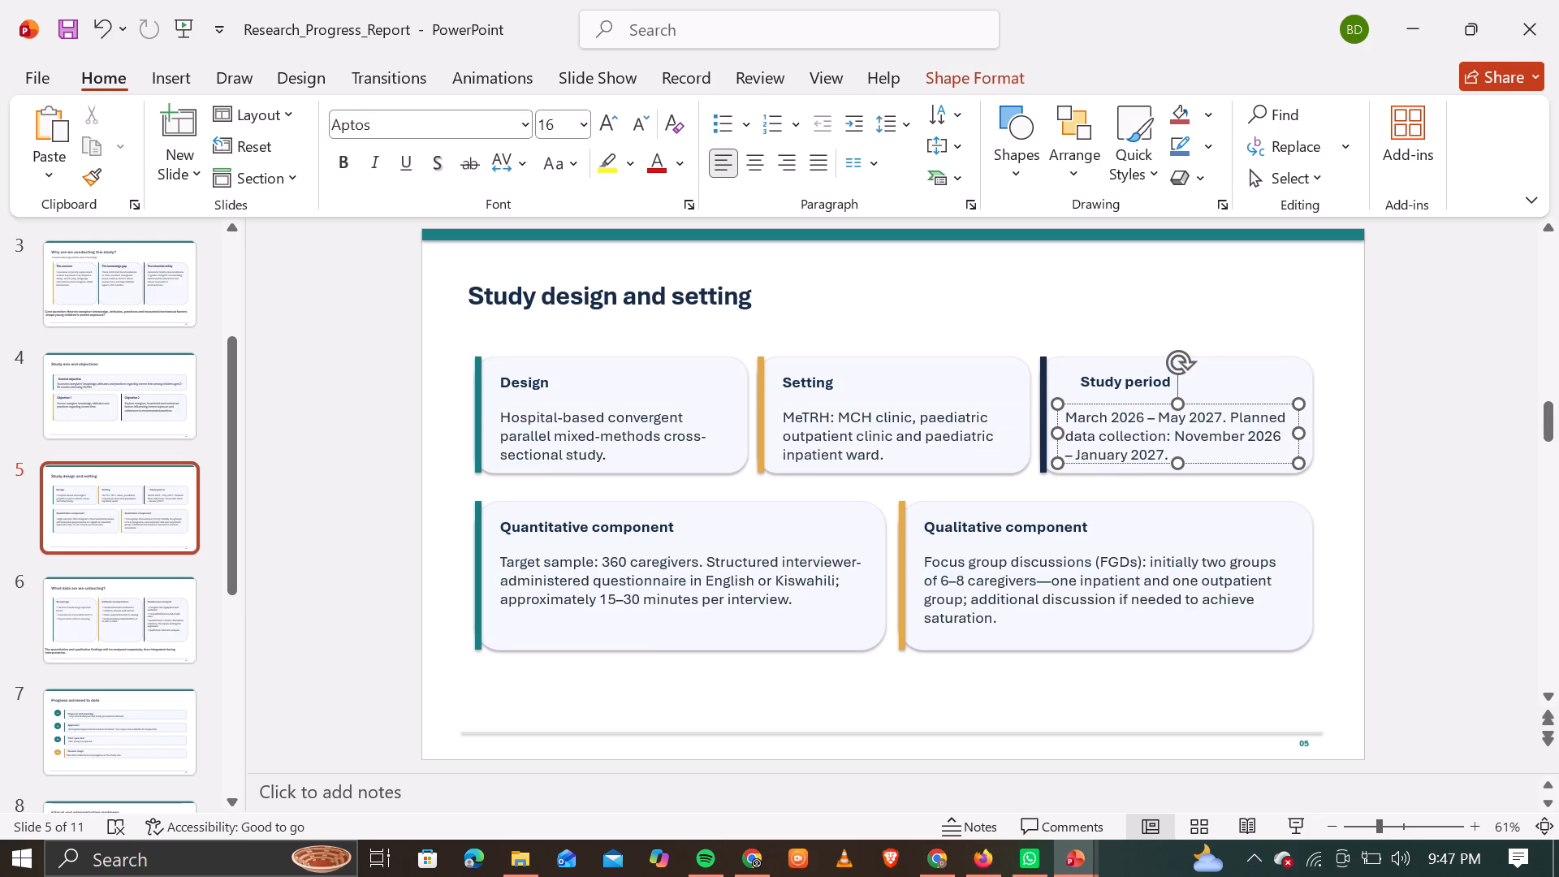
key("ctrl+a")
left_click(1082, 370)
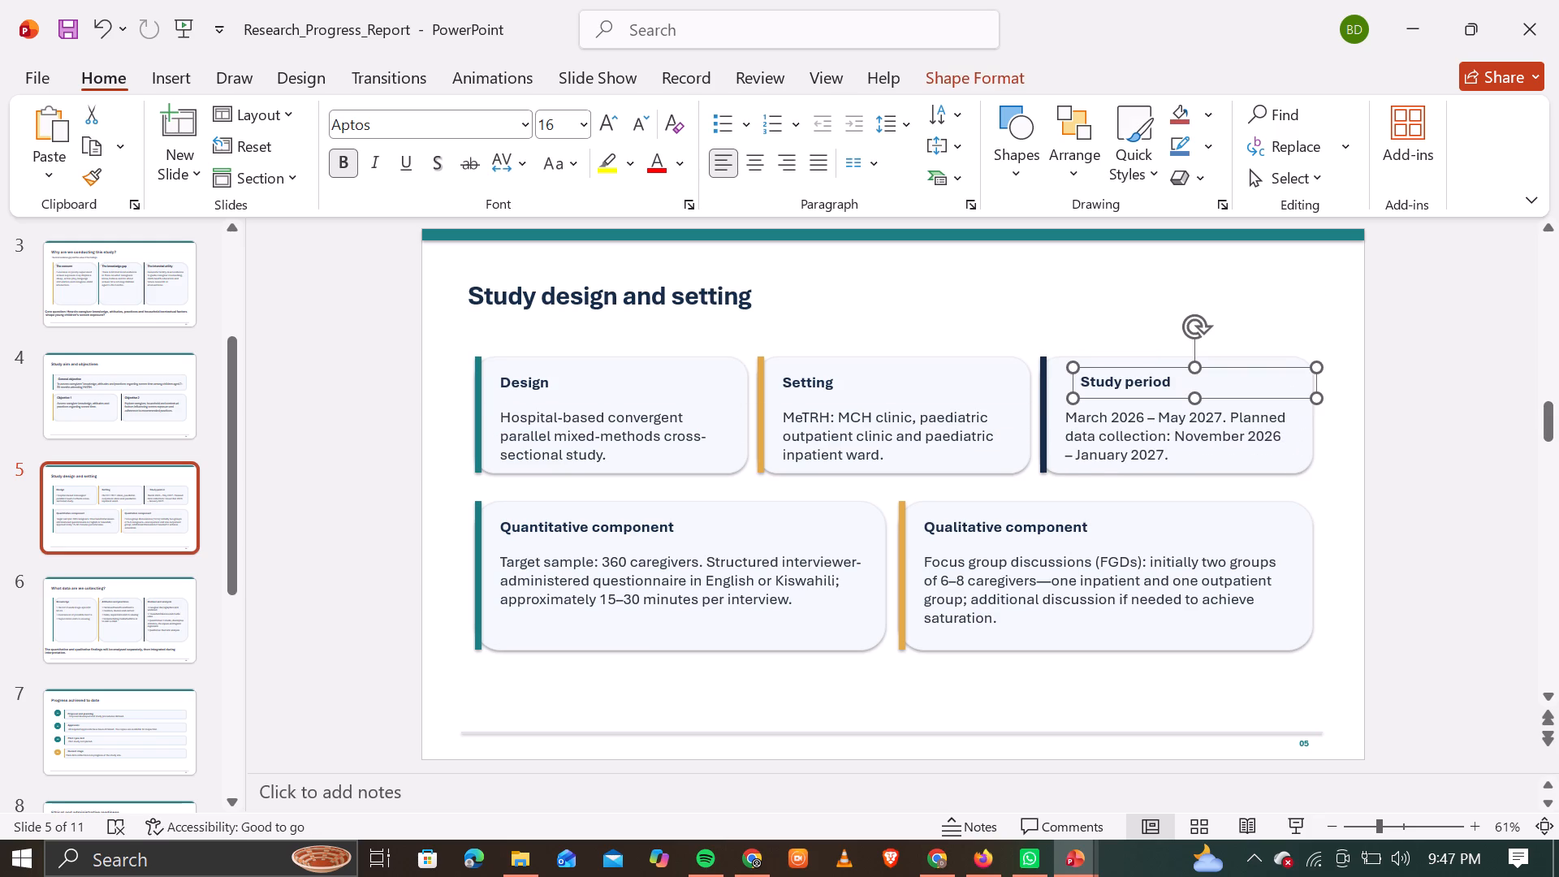
left_click_drag(1068, 413, 1094, 420)
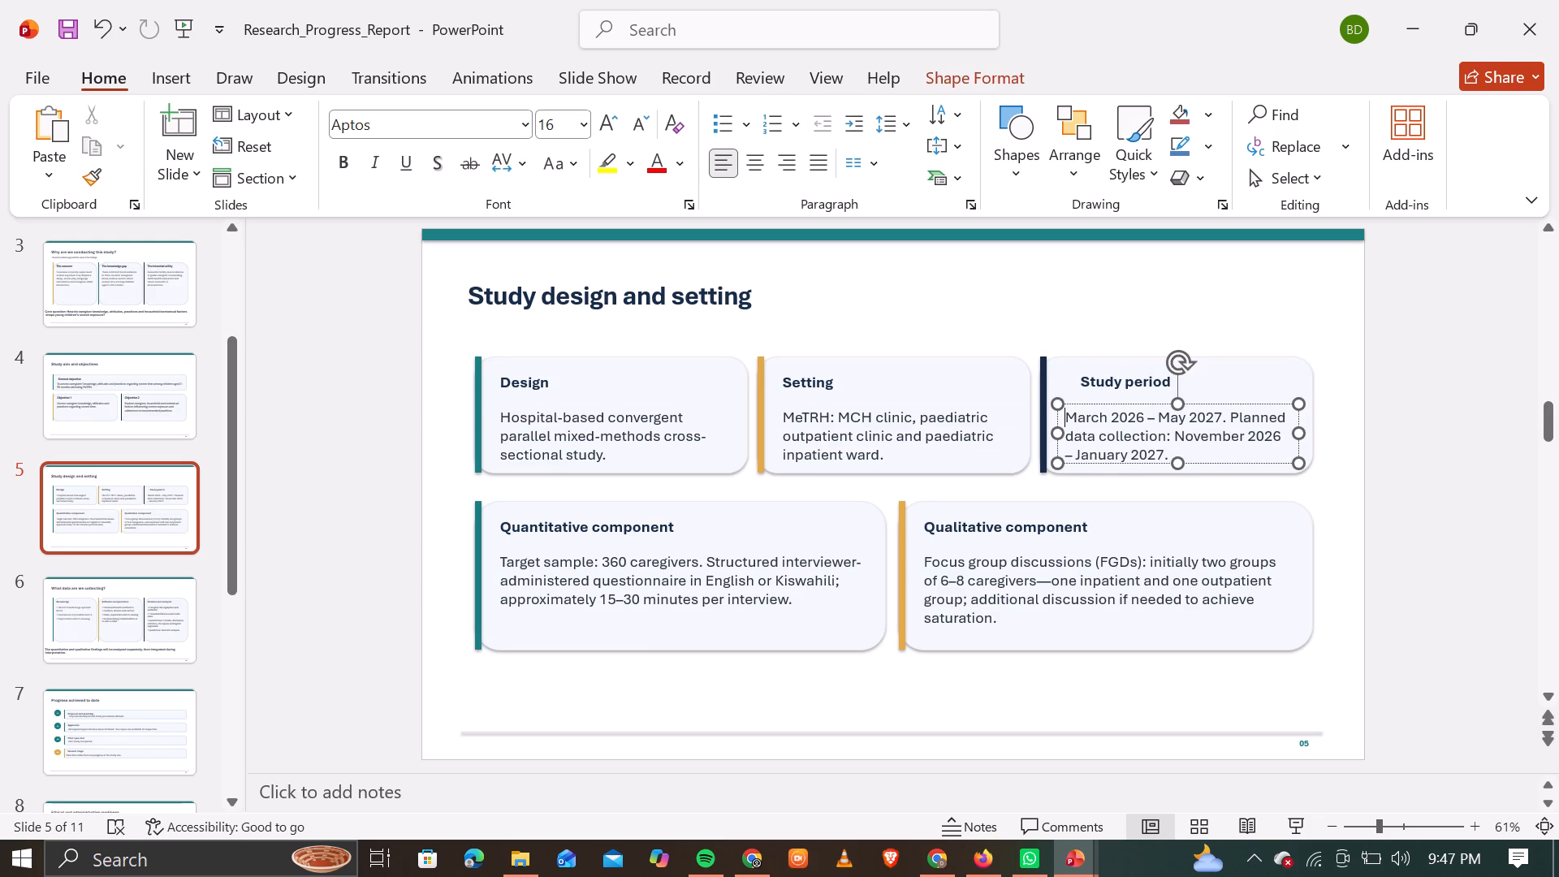
left_click_drag(1094, 420, 1162, 460)
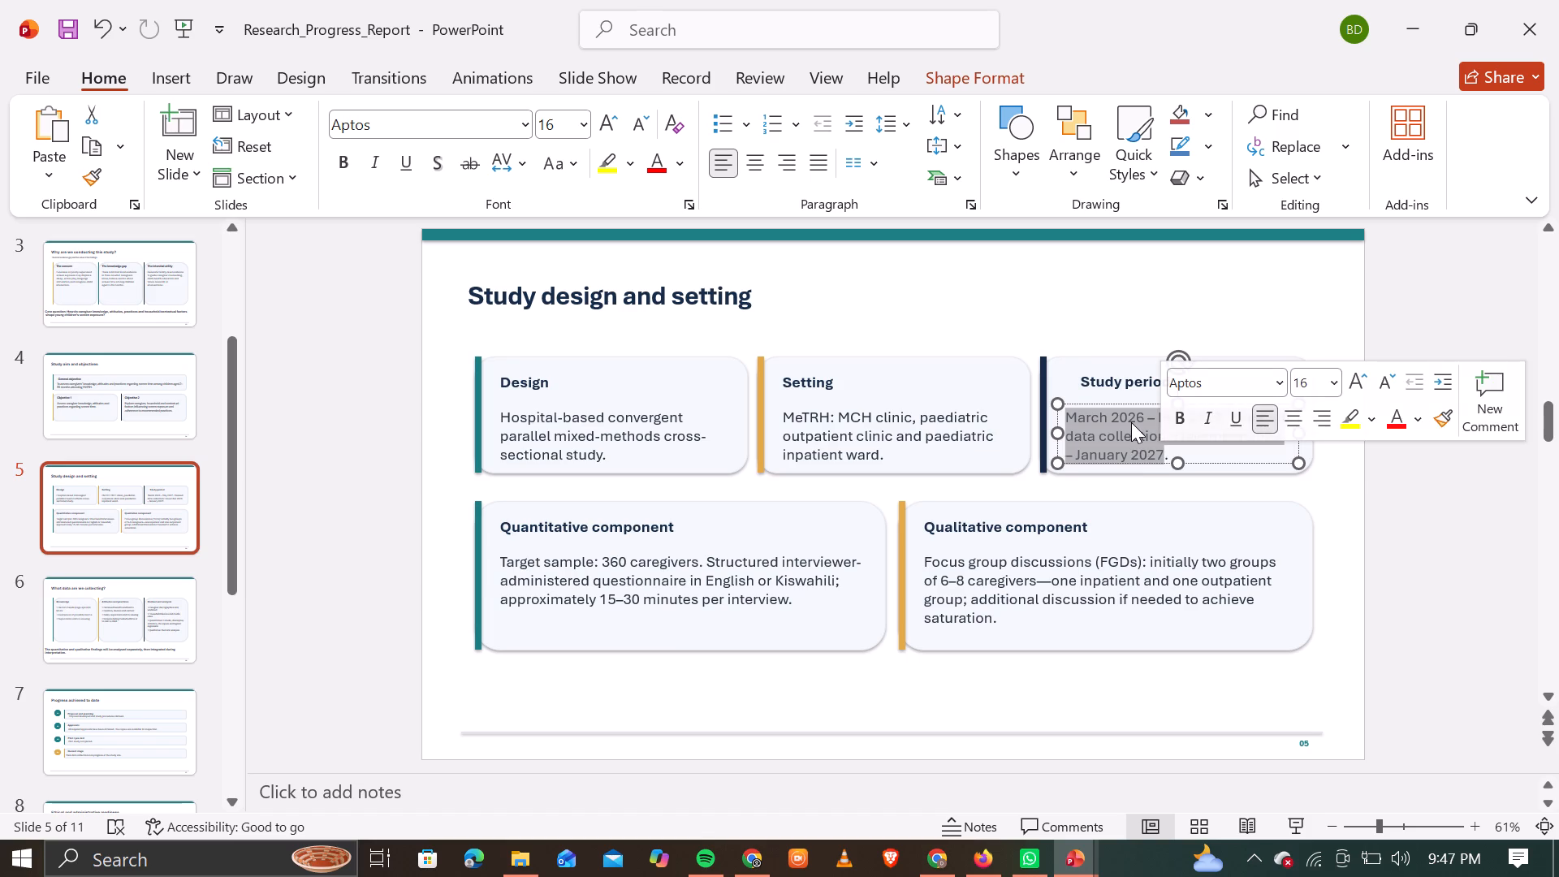
right_click(1138, 422)
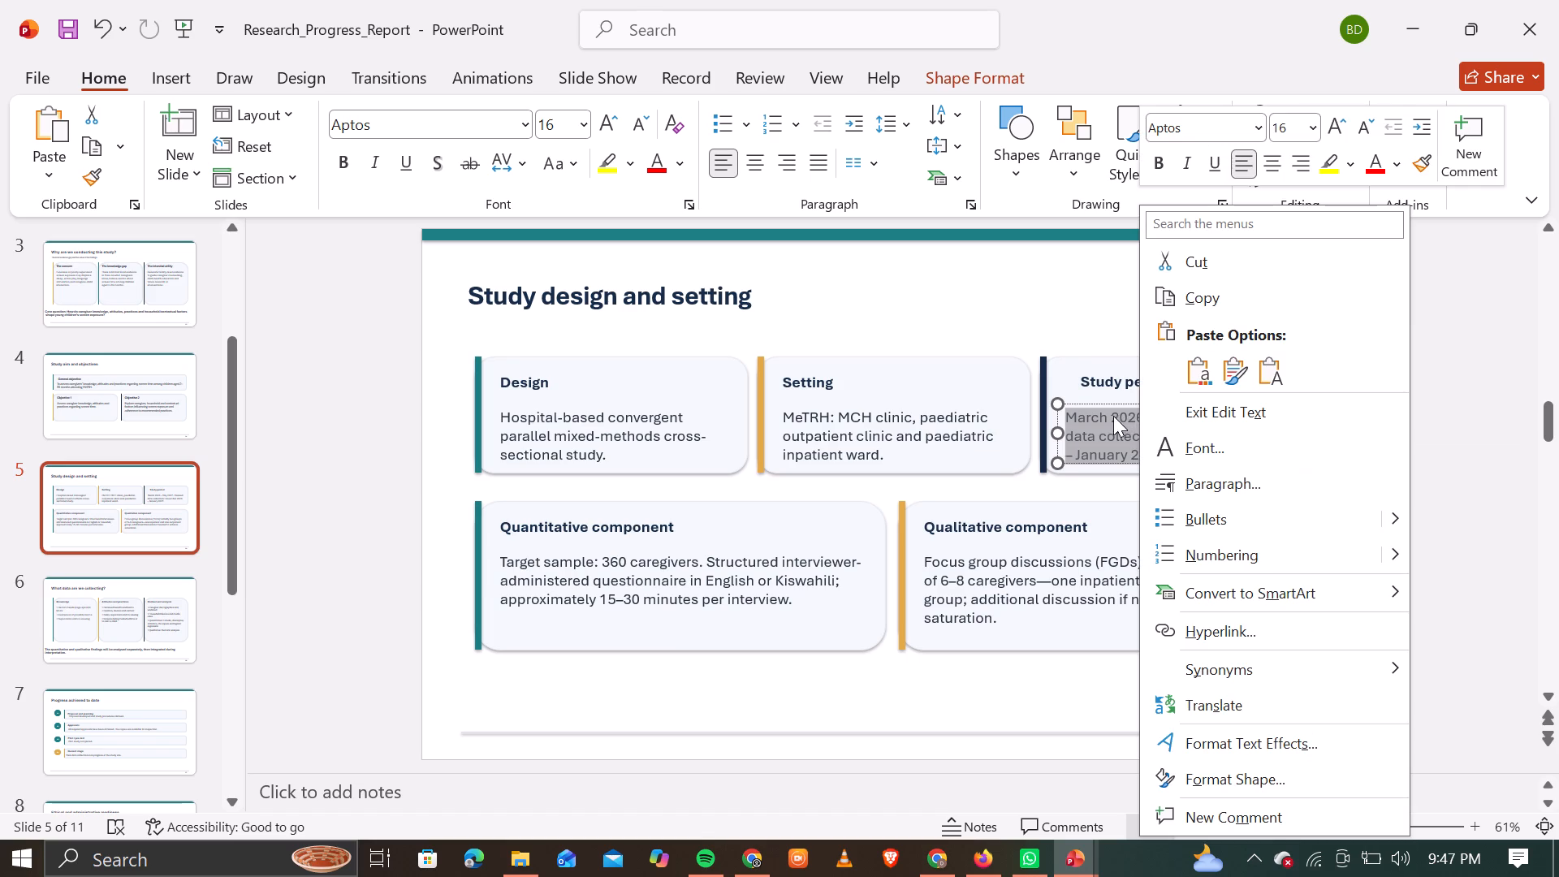
left_click(1206, 297)
In Presentation1, write "The study period will be" in the empty third bullet of the "METHODOLOGY" slide and paste the copied dates after it.
left_click(1090, 858)
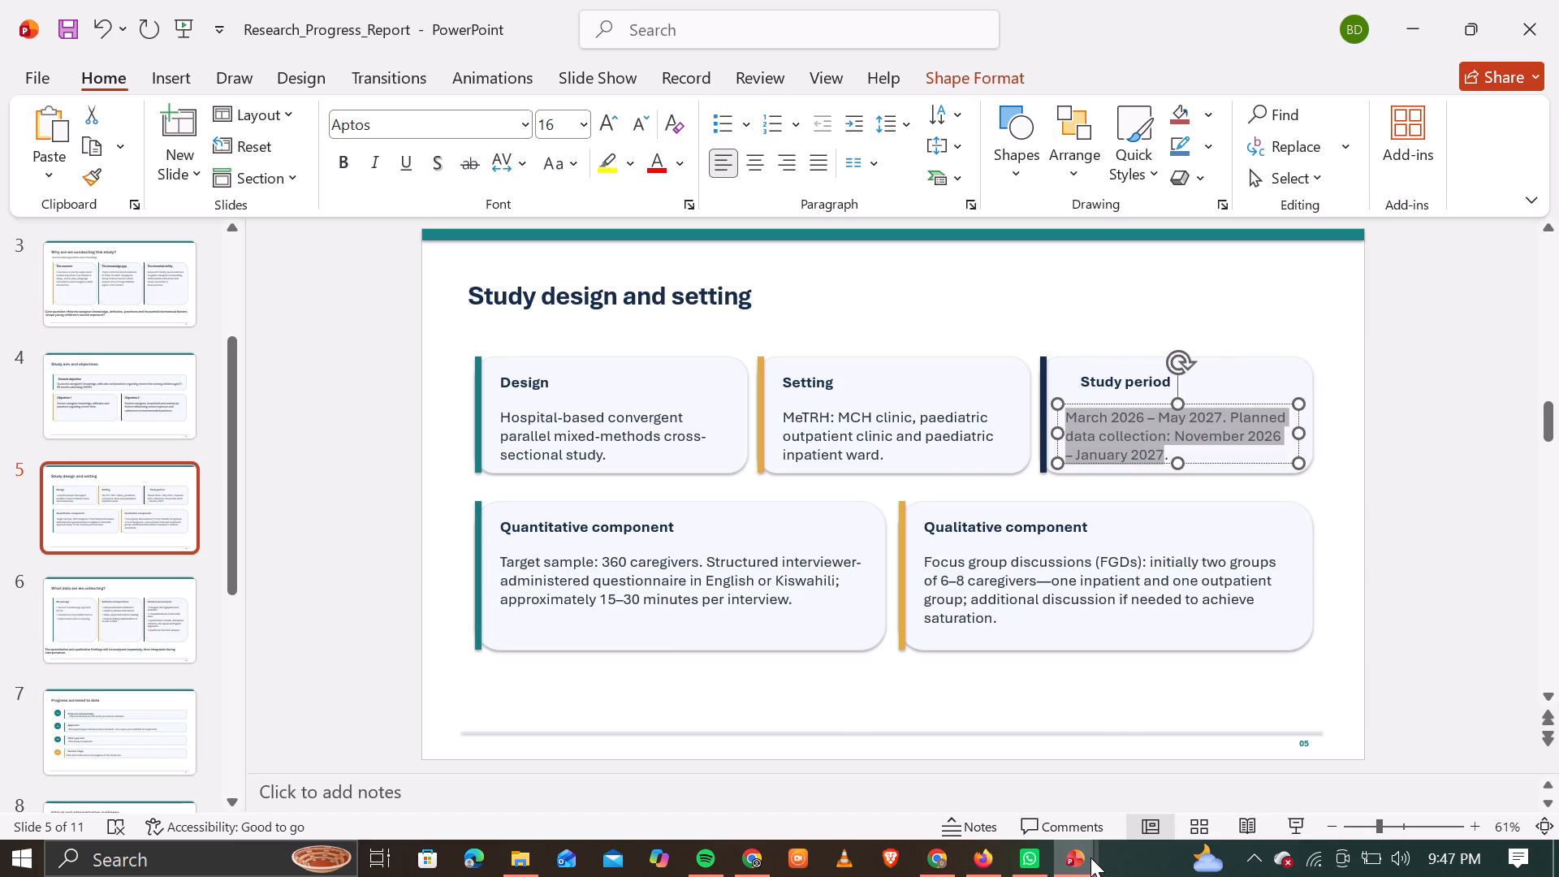
left_click(1156, 744)
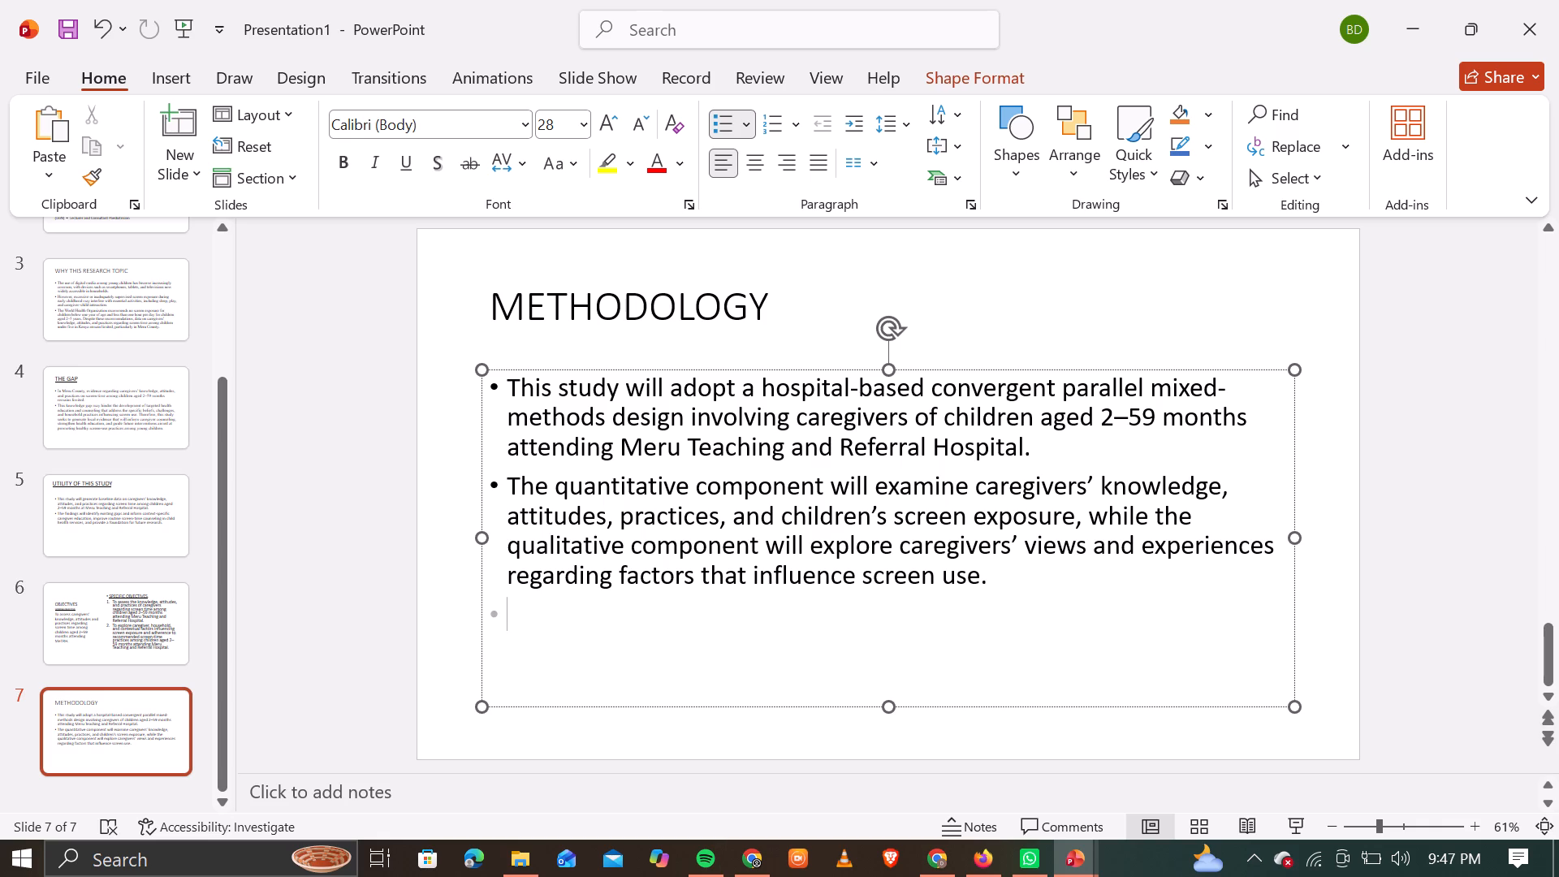
type("THE")
key("space")
key("BackSpace")
key("BackSpace")
key("BackSpace")
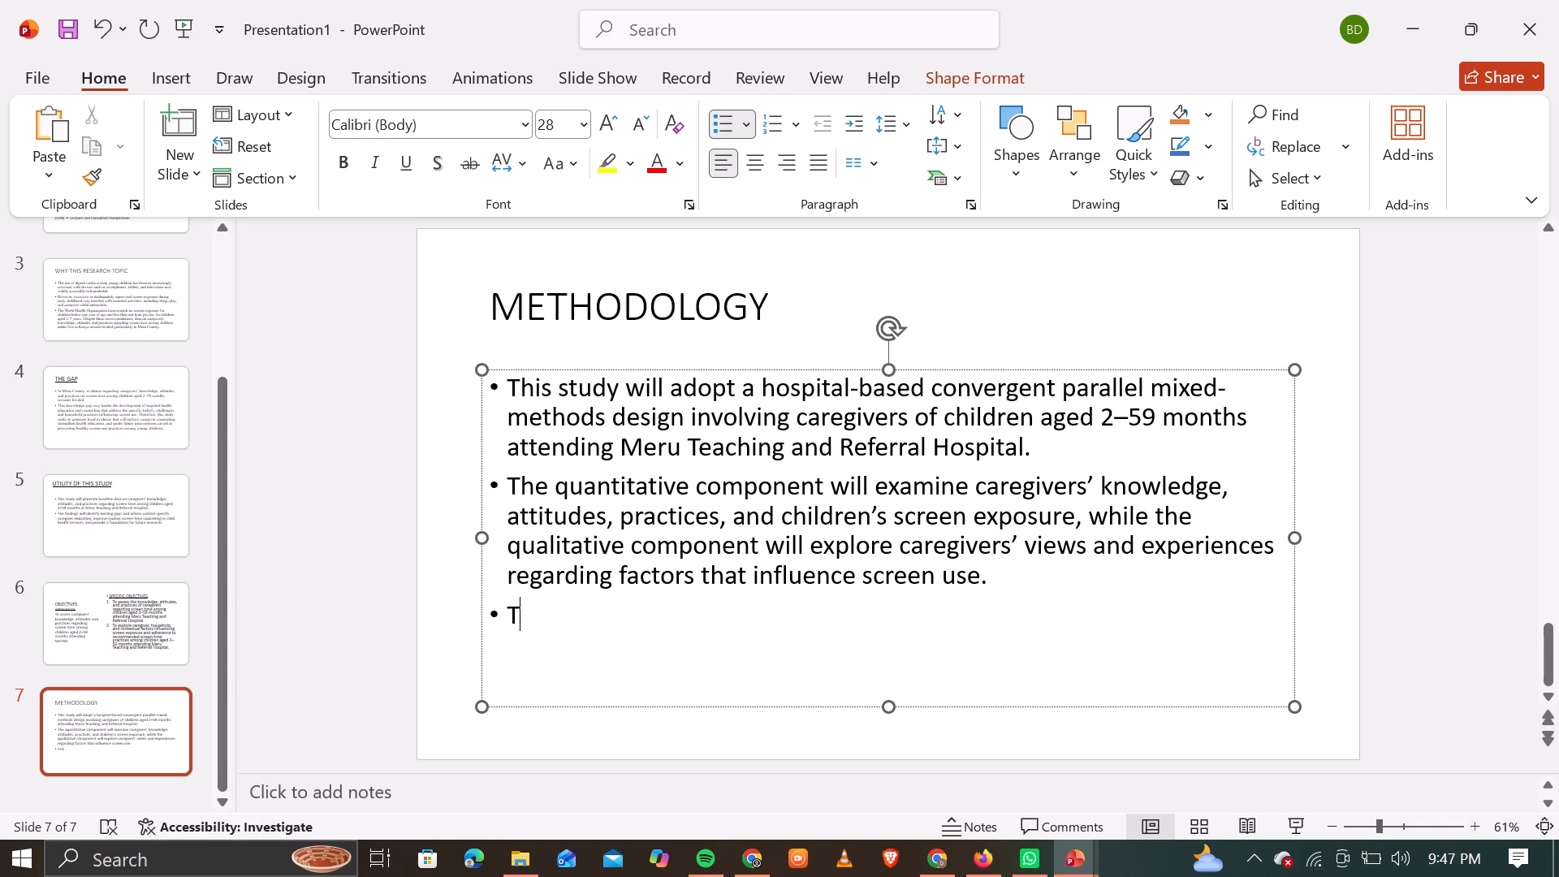
type("he")
key("space")
type("stud")
type("y period")
key("space")
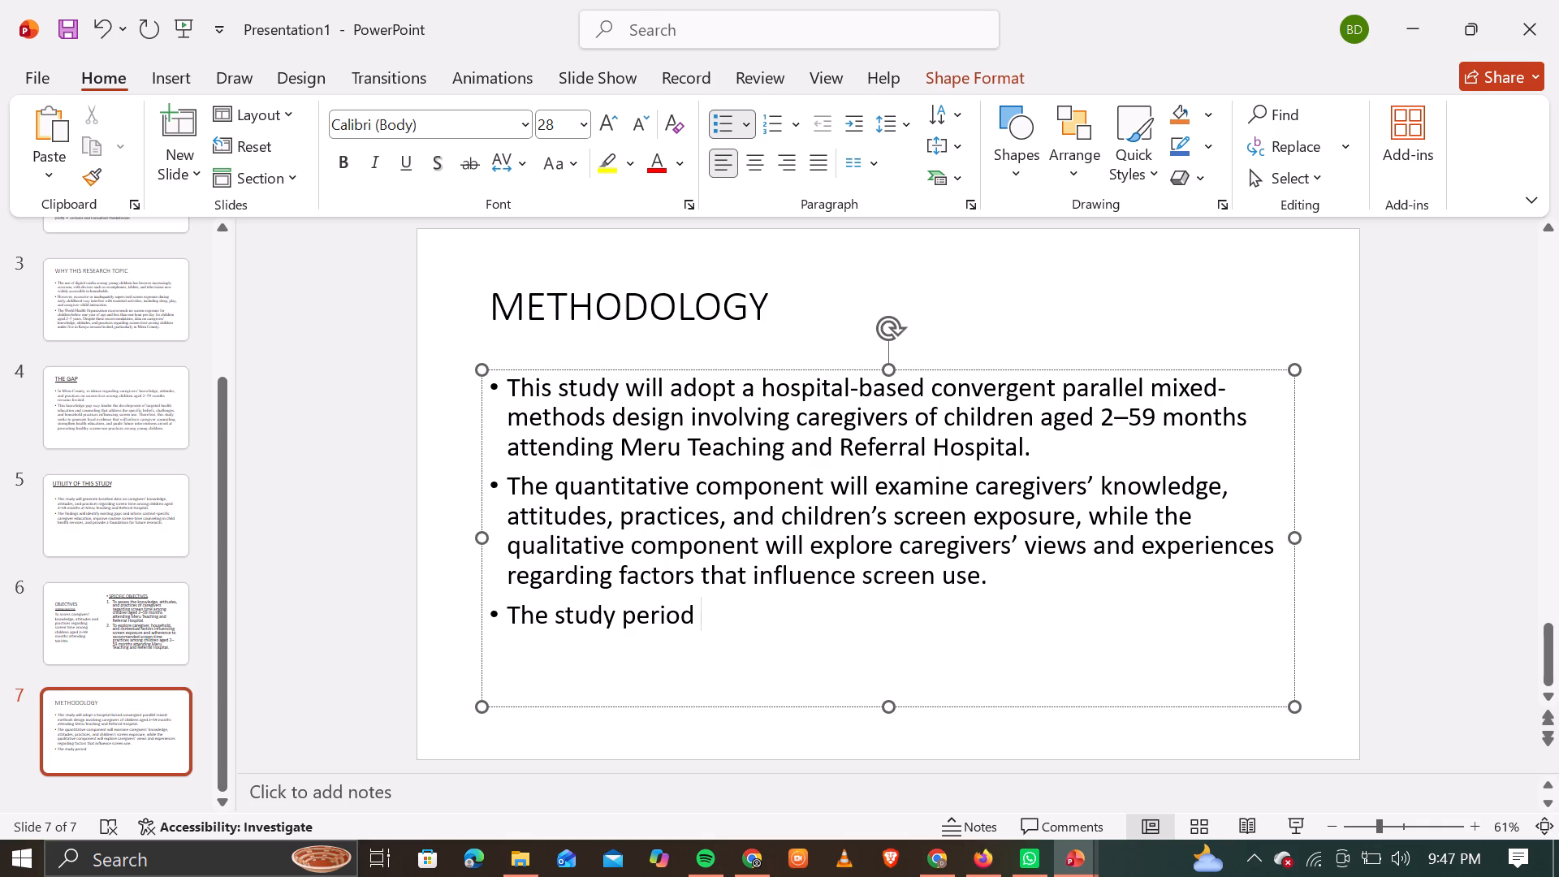
type("willbe")
key("space")
key("ctrl+v")
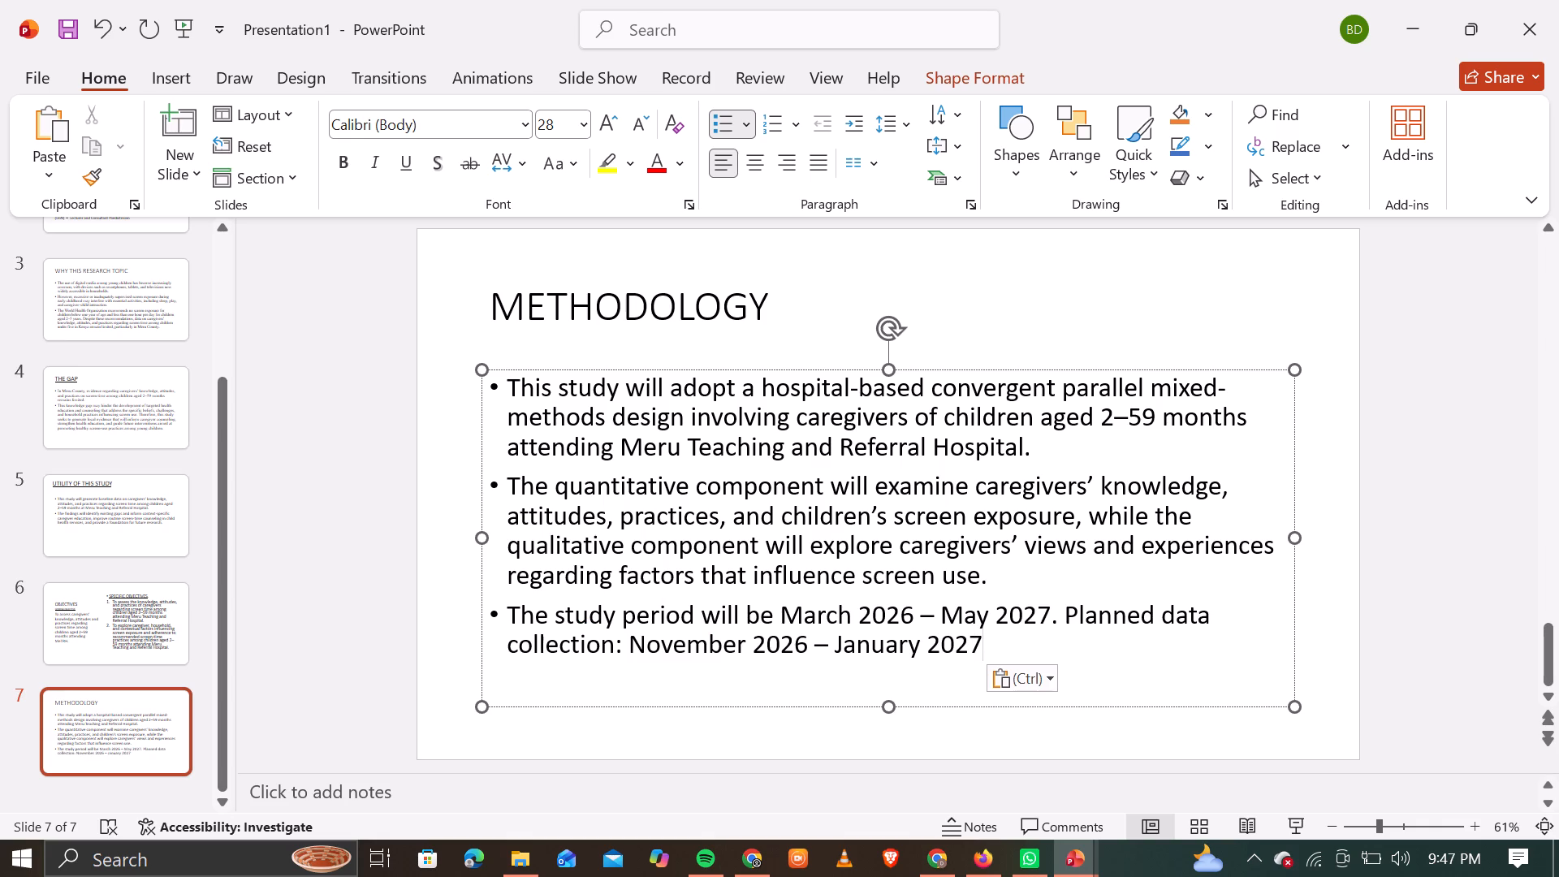
End the study period bullet with a full stop and start a new empty bullet below it.
left_click(779, 613)
left_click(987, 644)
key("period")
key("Return")
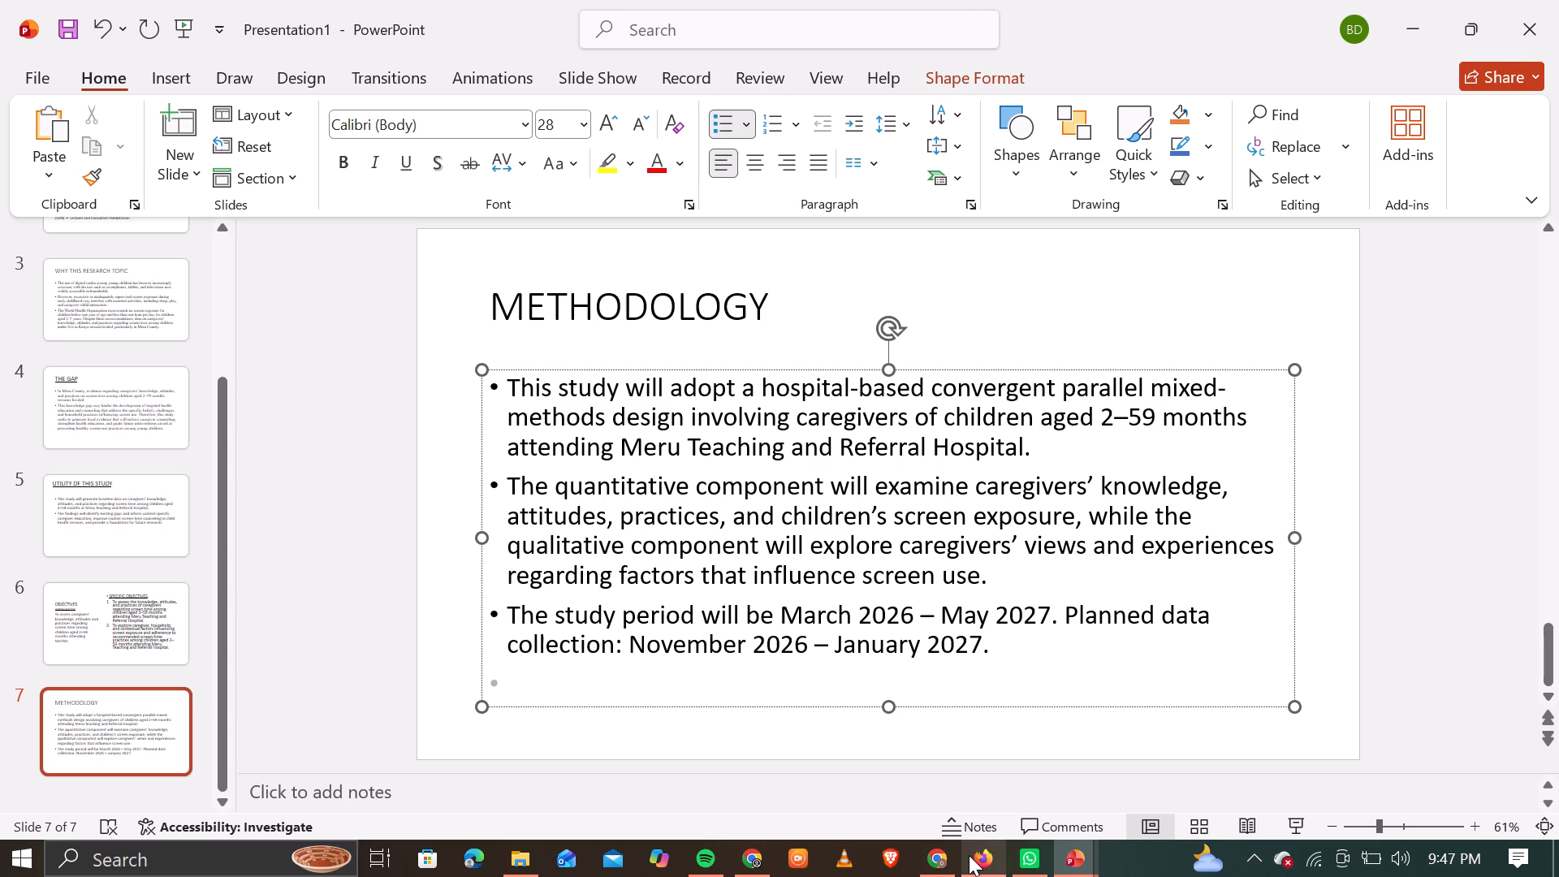
Switch from PowerPoint to the Firefox browser.
left_click(961, 858)
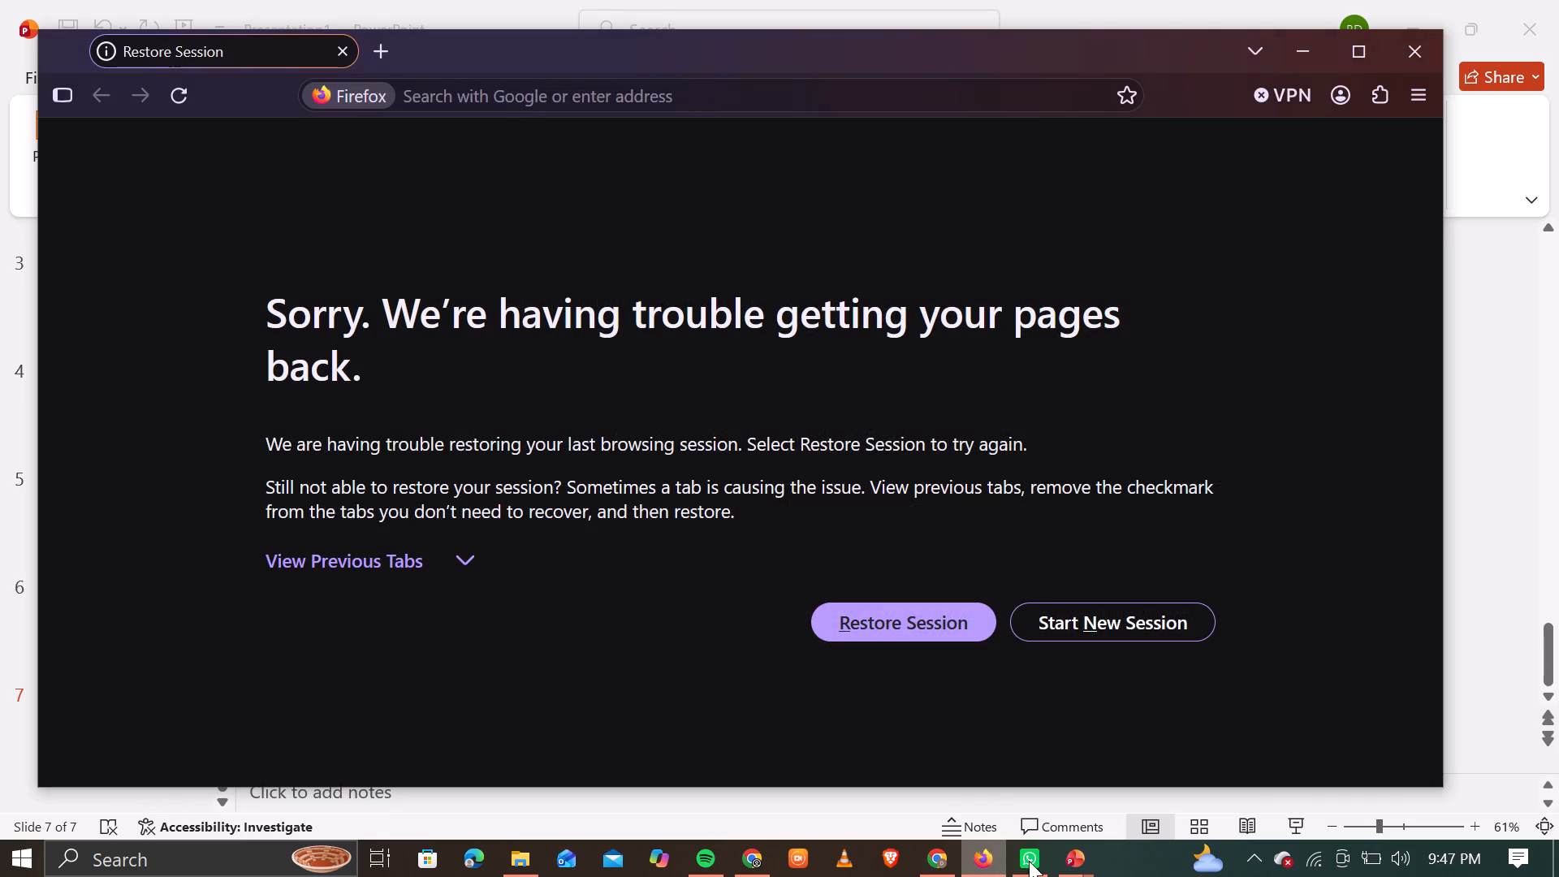
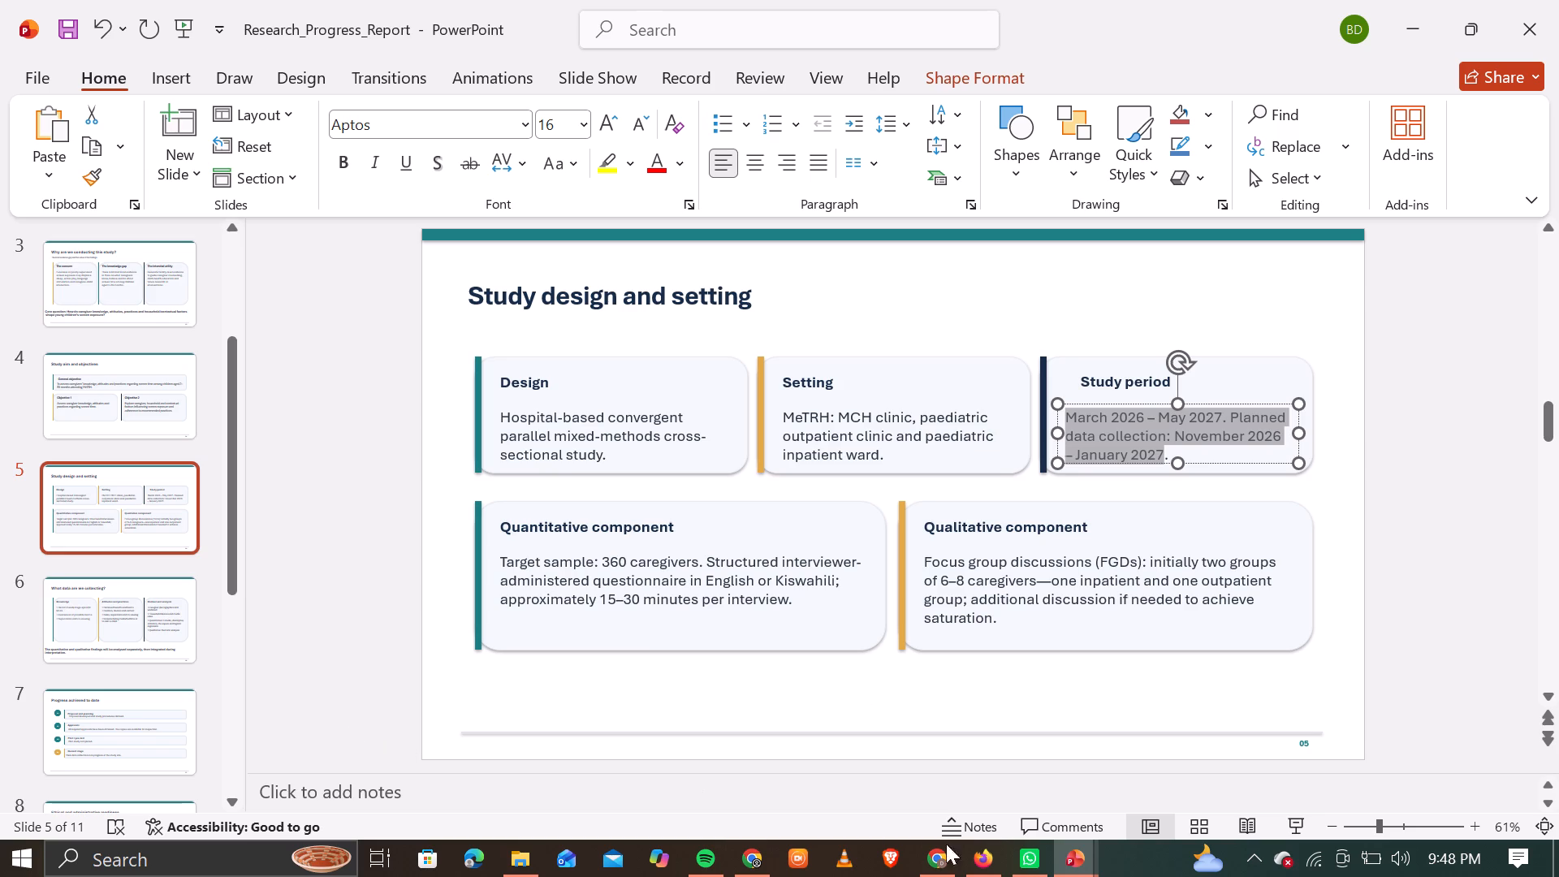
Switch to Presentation1 and start a new bullet below the study period bullet on the "METHODOLOGY" slide.
left_click(1096, 863)
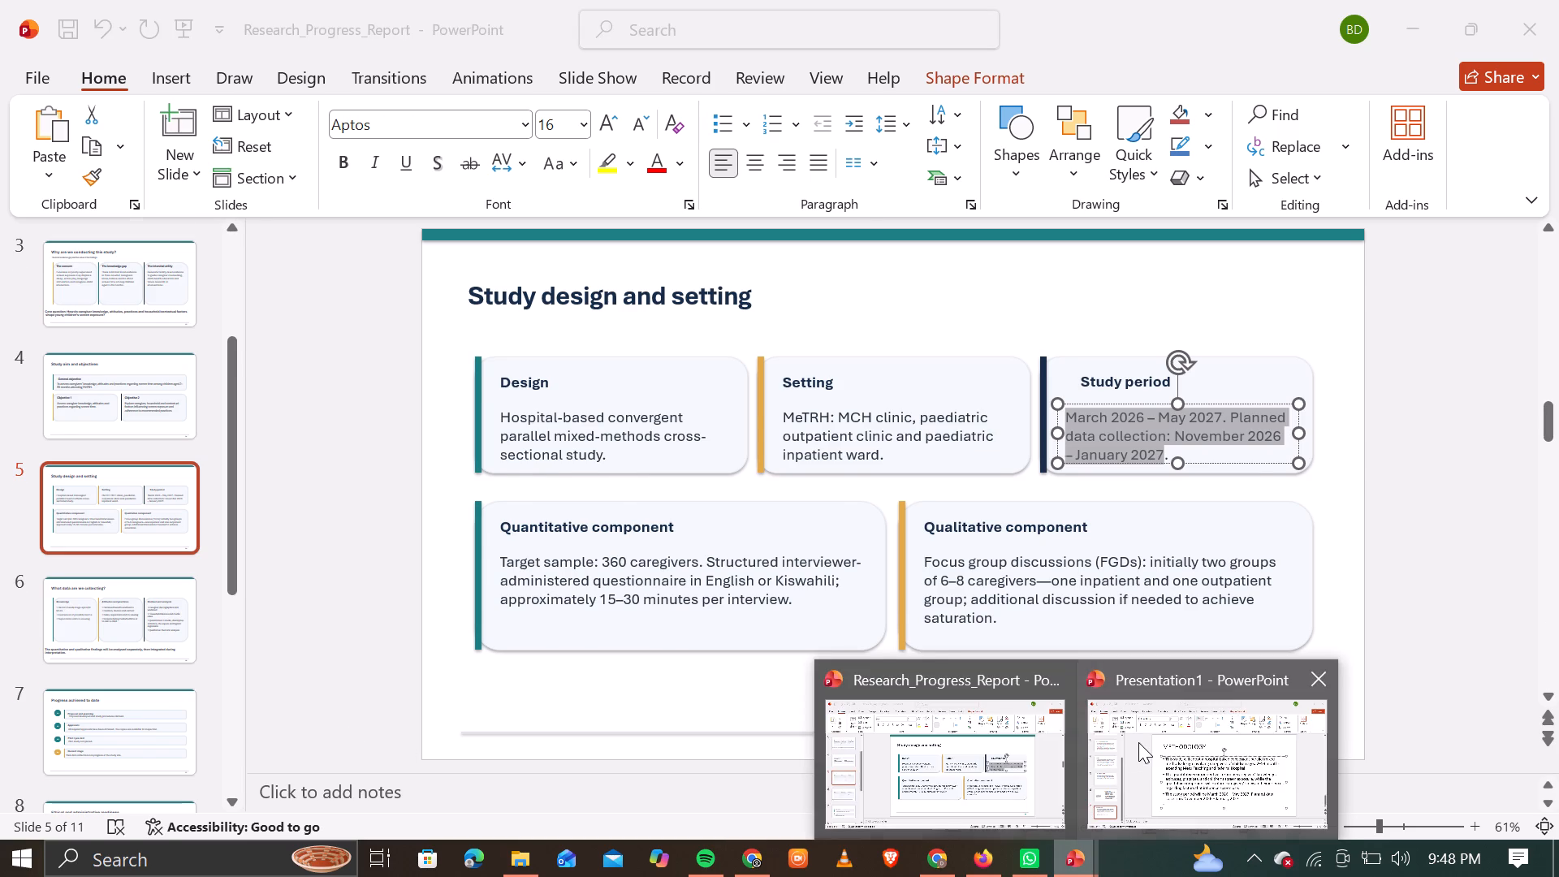
left_click(1138, 742)
scroll(157, 628, "down", 2)
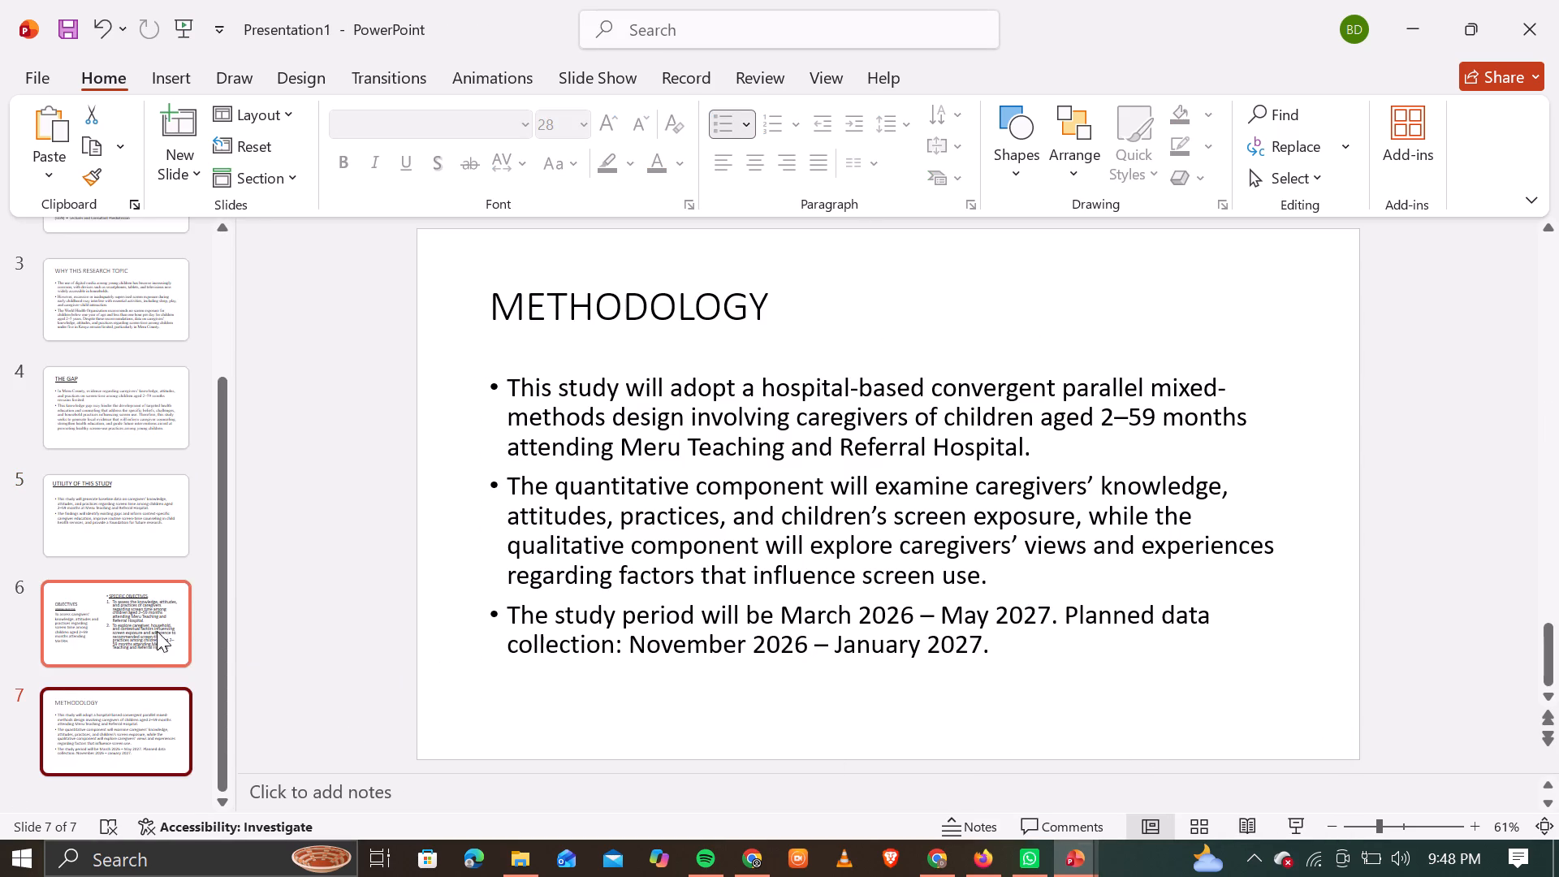
scroll(525, 627, "up", 1)
scroll(661, 578, "down", 1)
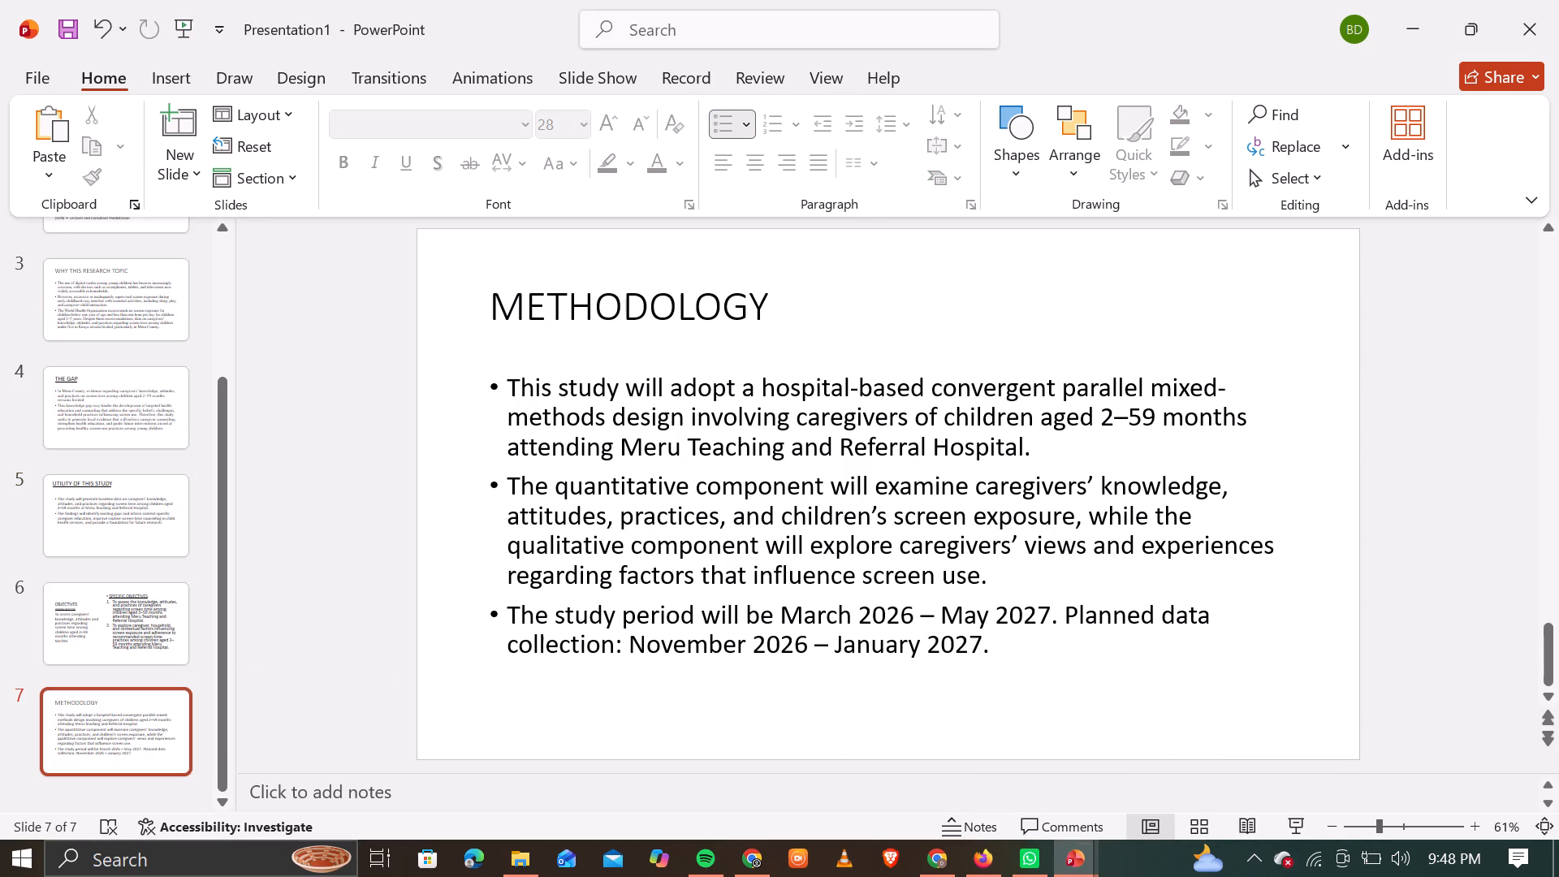
left_click(1008, 650)
key("Return")
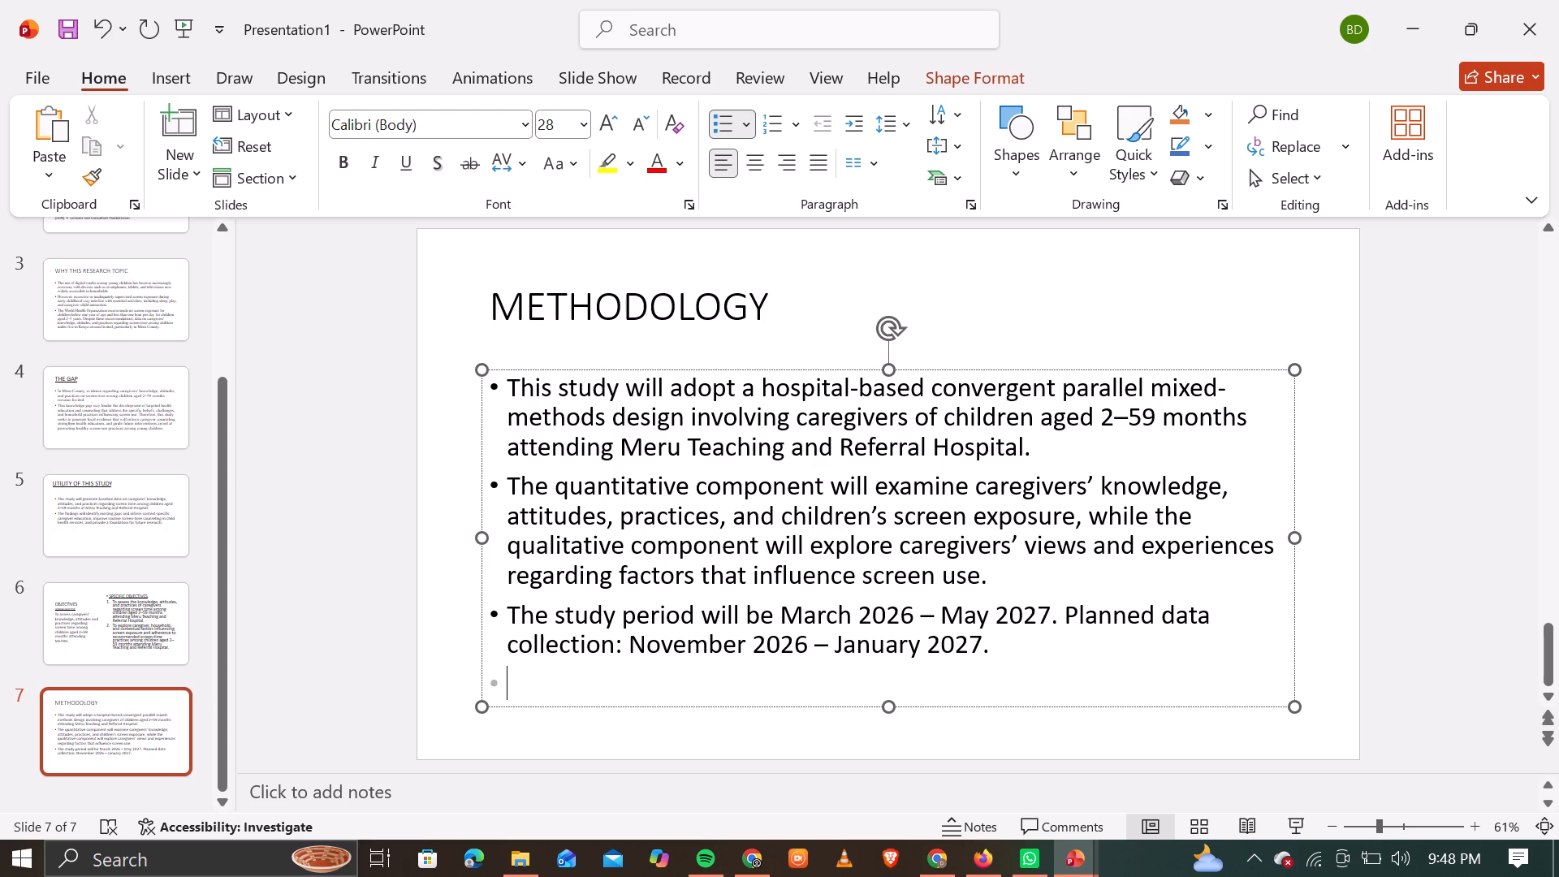
Write "A target sample of 360 caregivers" in the new fourth bullet as the beginning of the sampling sentence.
type("a tr")
key("BackSpace")
key("BackSpace")
type("target sample of")
key("space")
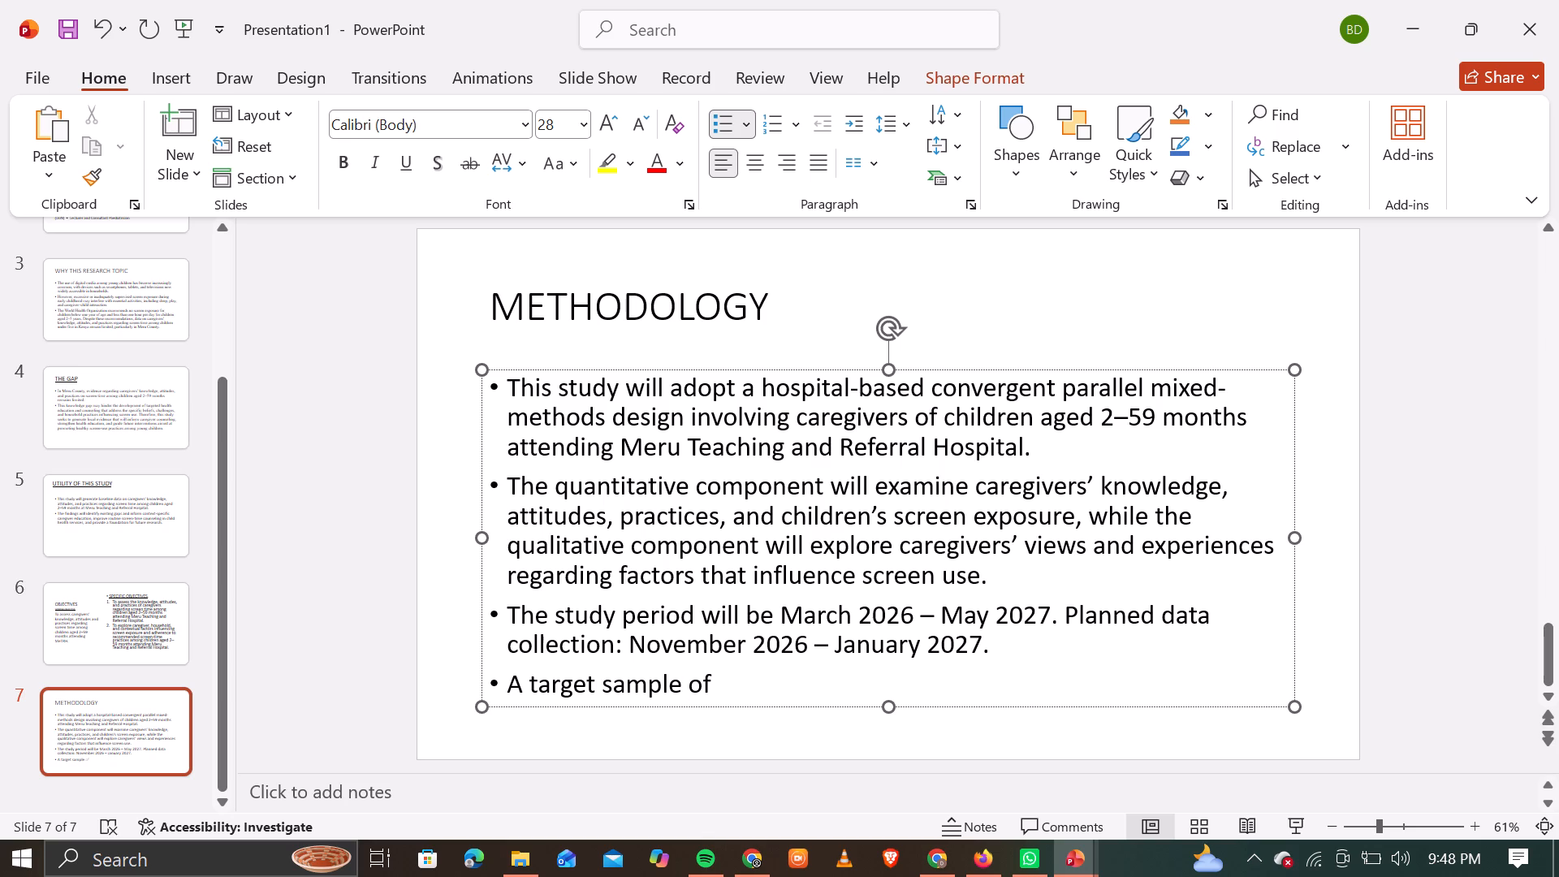
type("36o caregivers")
key("space")
key("BackSpace")
key("BackSpace")
key("BackSpace")
key("BackSpace")
key("BackSpace")
key("BackSpace")
key("BackSpace")
key("BackSpace")
key("BackSpace")
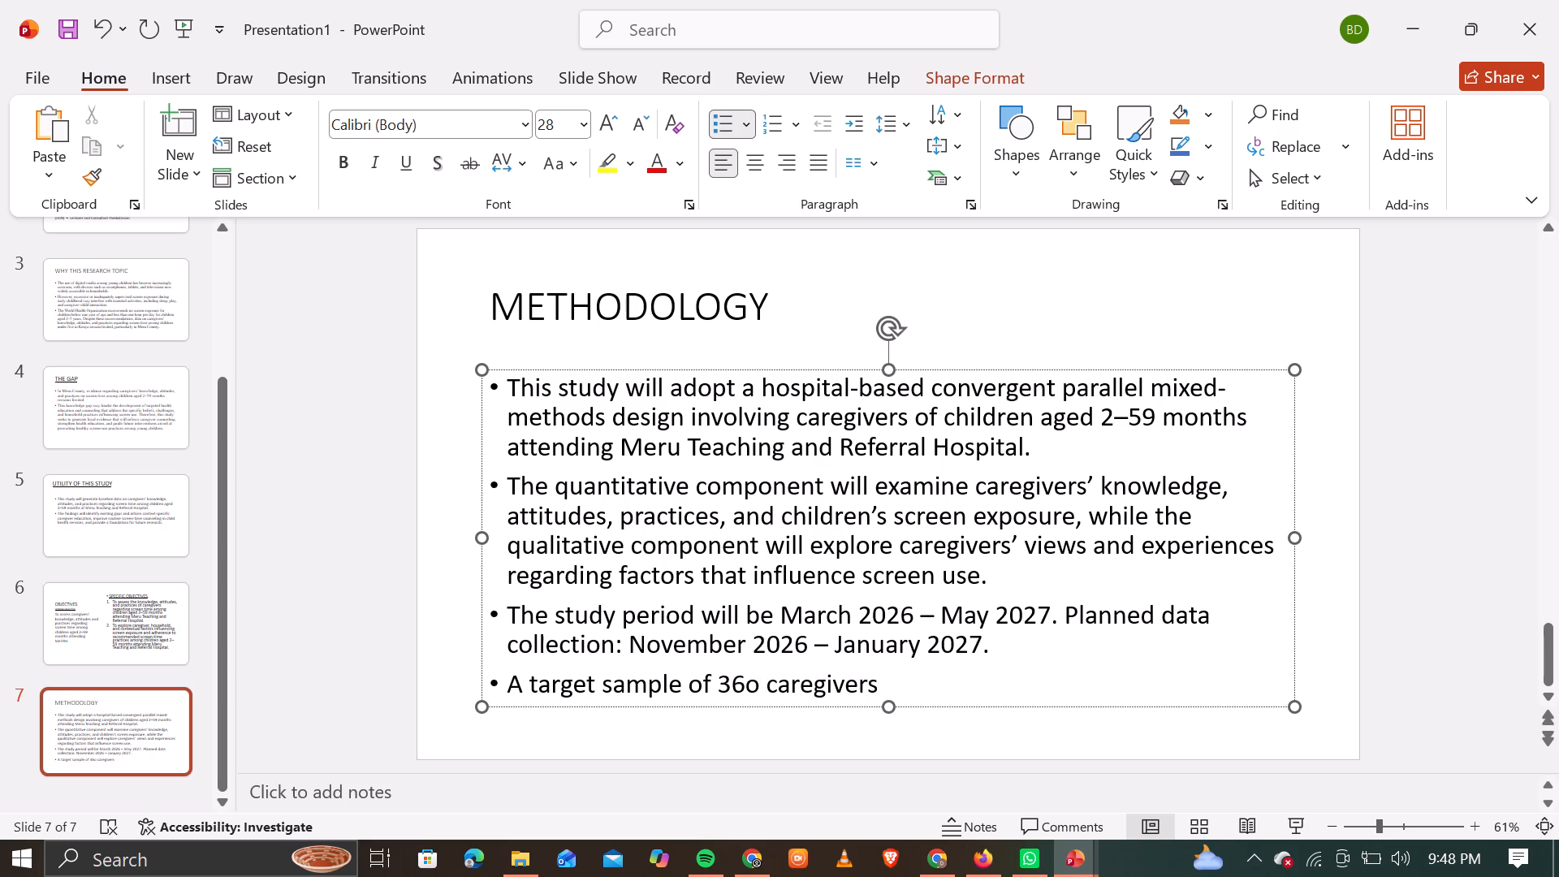
key("BackSpace")
key("BackSpace")
key("BackSpace")
key("BackSpace")
type("0")
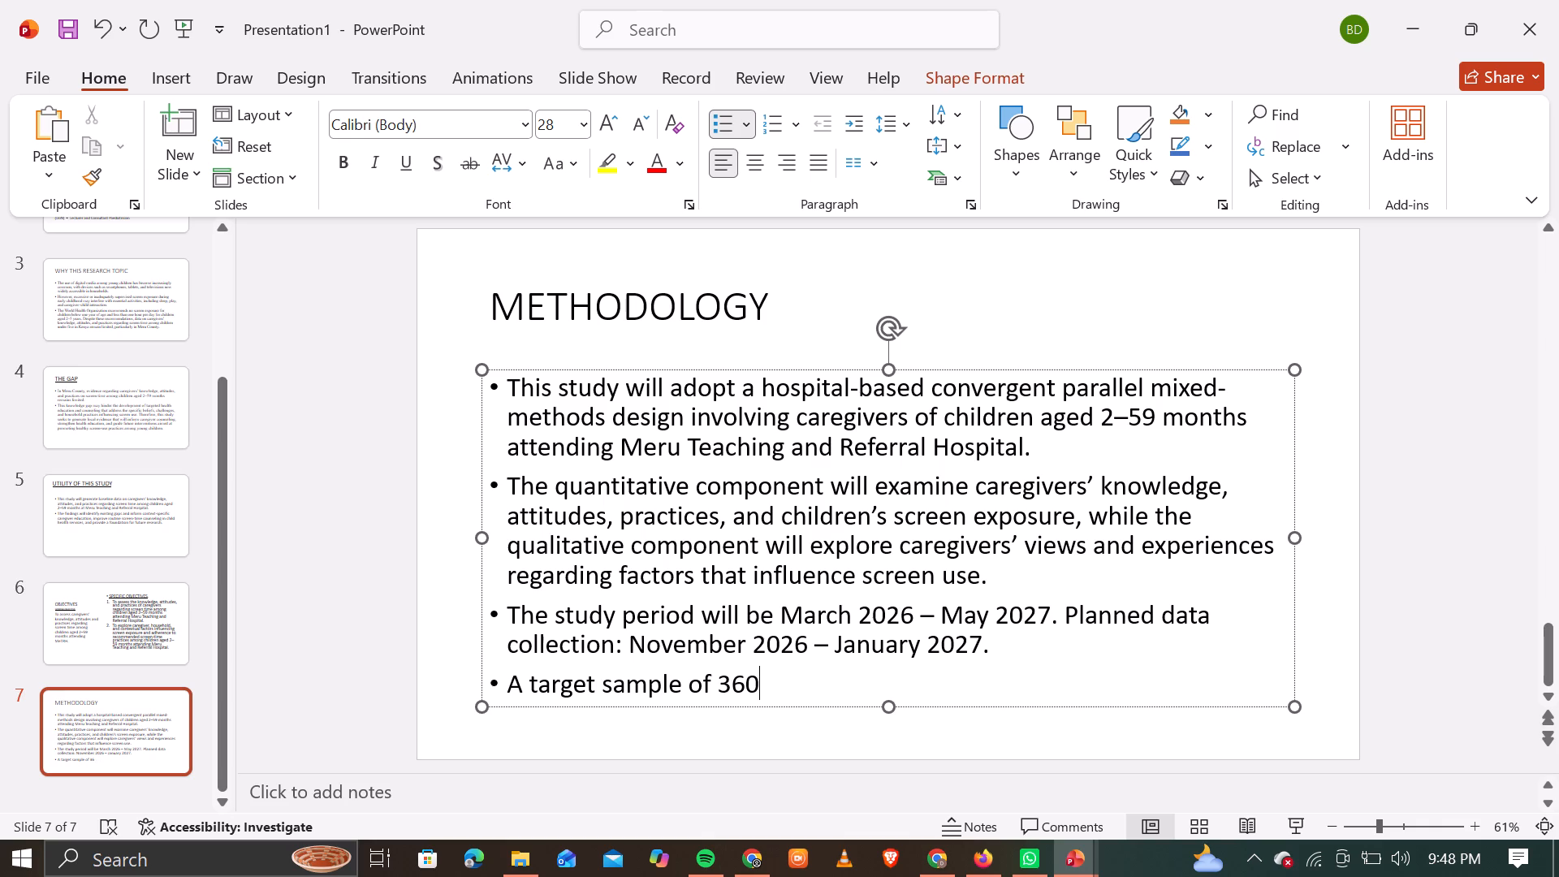
key("space")
type("caregivers")
key("space")
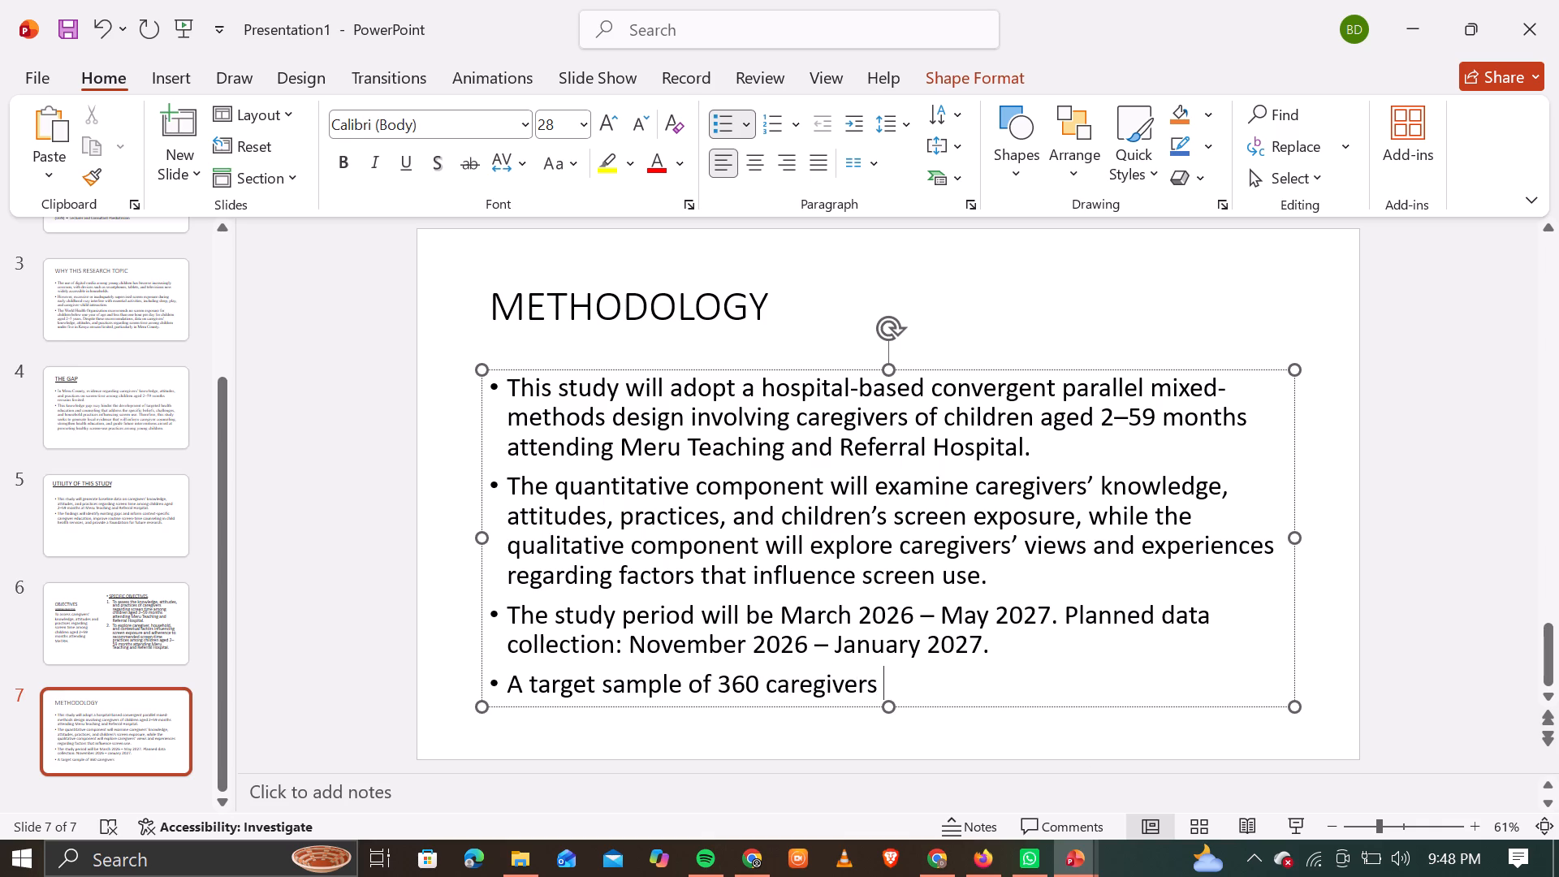
Switch from PowerPoint to the Chrome browser.
left_click(940, 860)
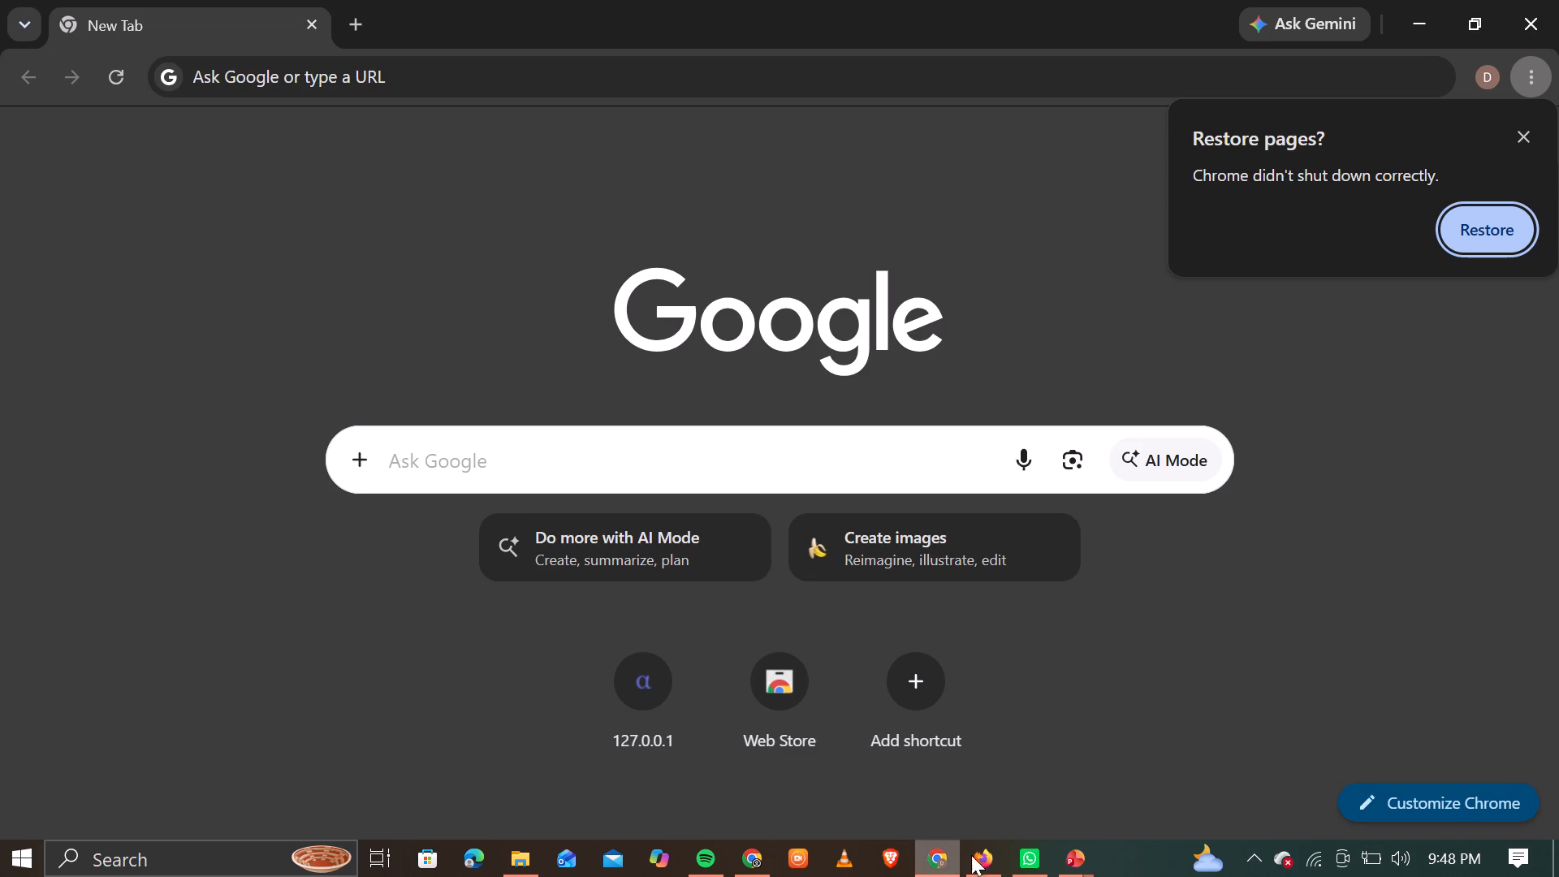
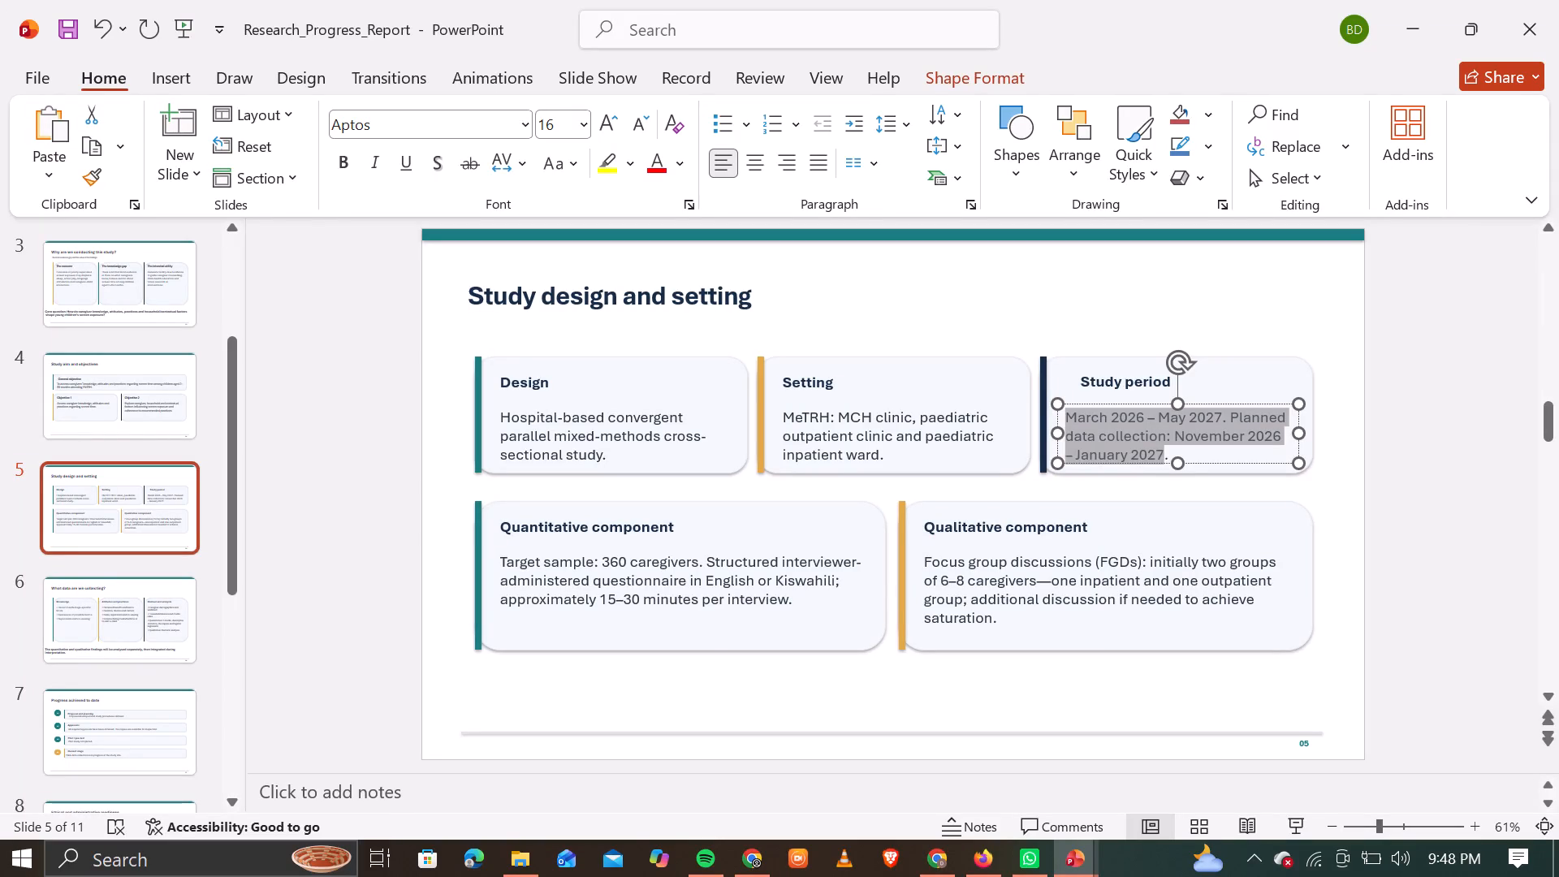
Copy "Structured interviewer-administered questionnaire in English or Kiswahili;" from the Quantitative component card into the fourth "METHODOLOGY" bullet in Presentation1.
left_click_drag(707, 556, 838, 580)
right_click(782, 572)
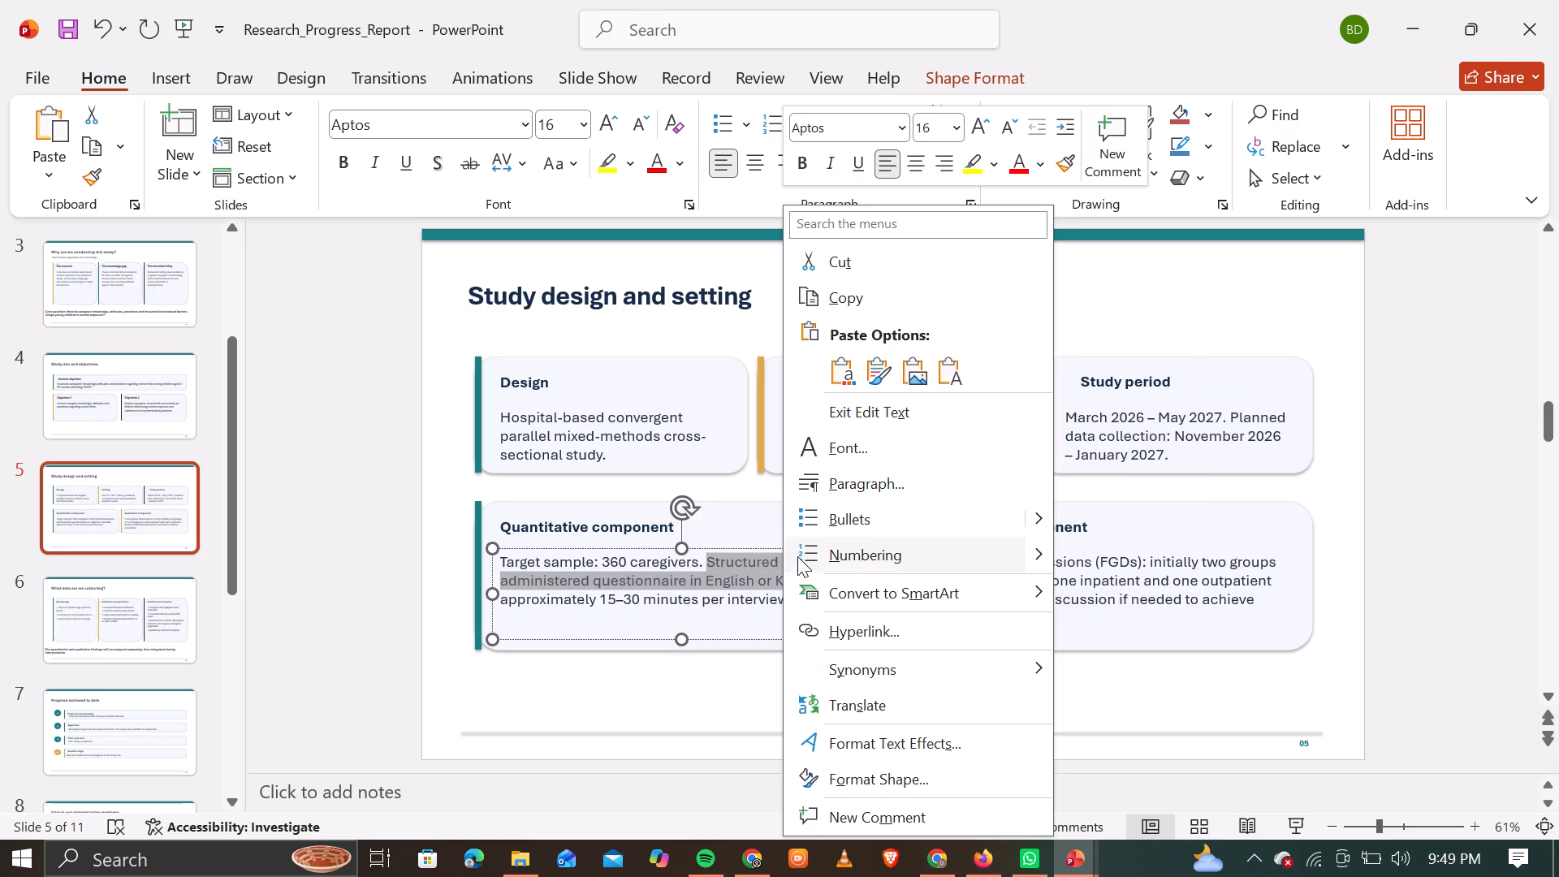
left_click(857, 290)
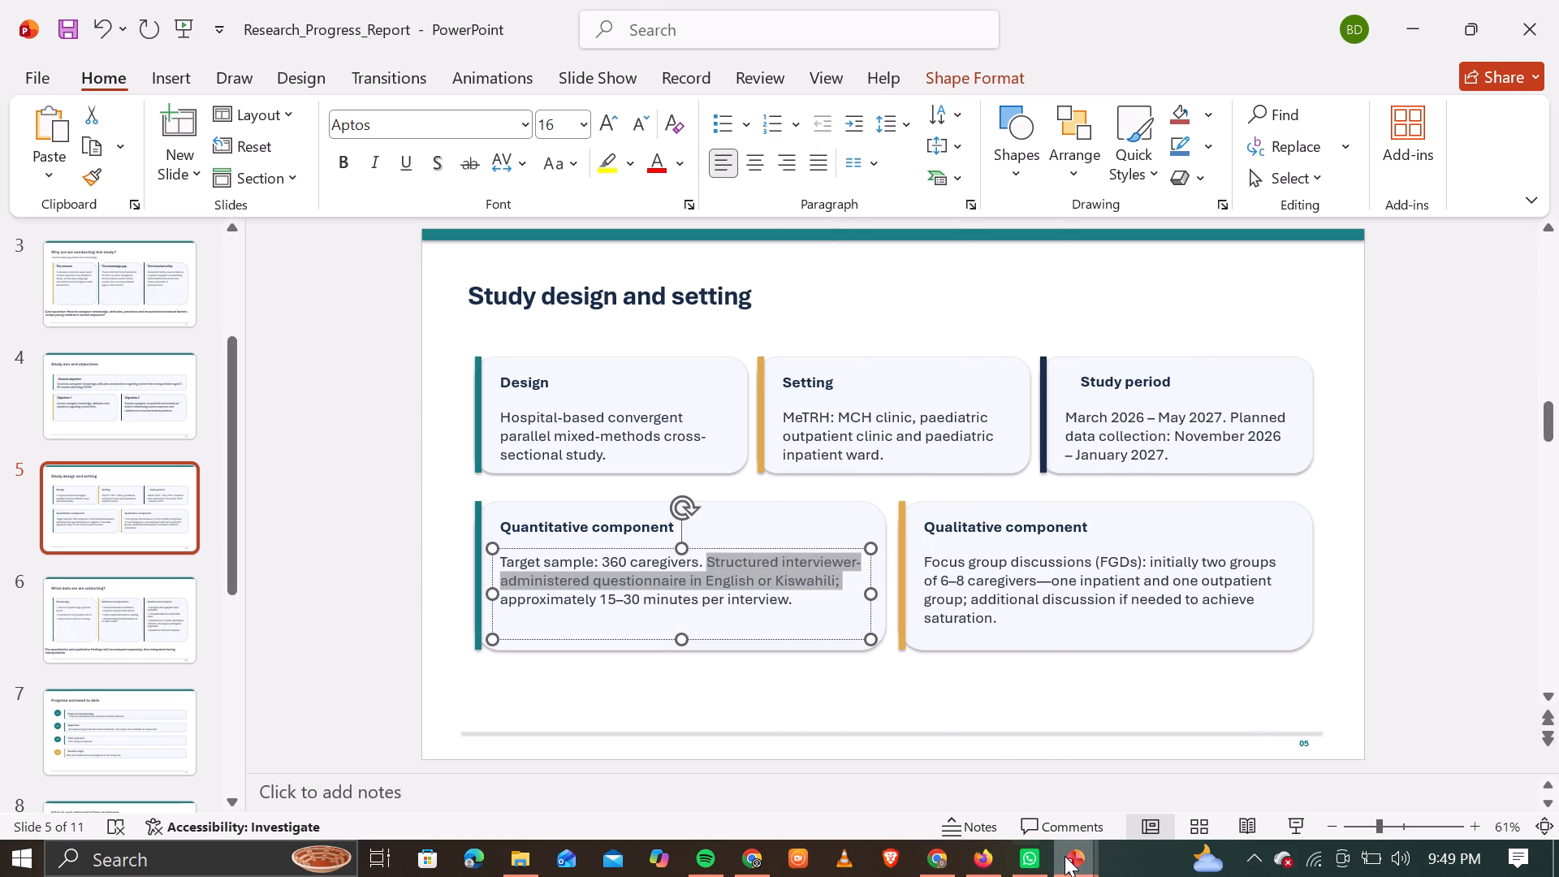
left_click(991, 788)
left_click(1075, 864)
left_click(1150, 754)
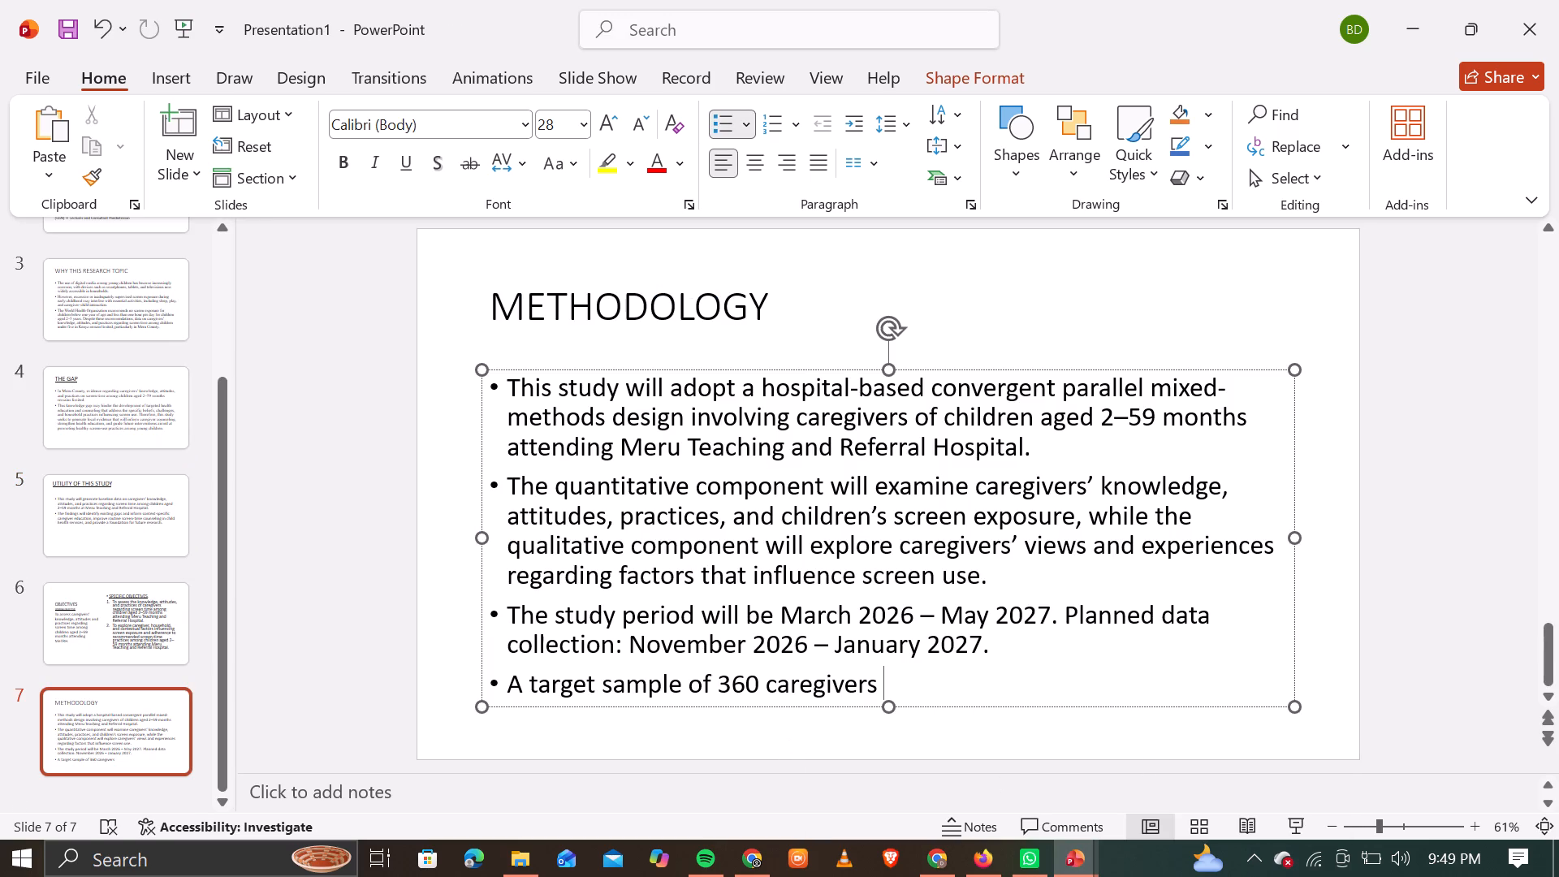
key("ctrl+v")
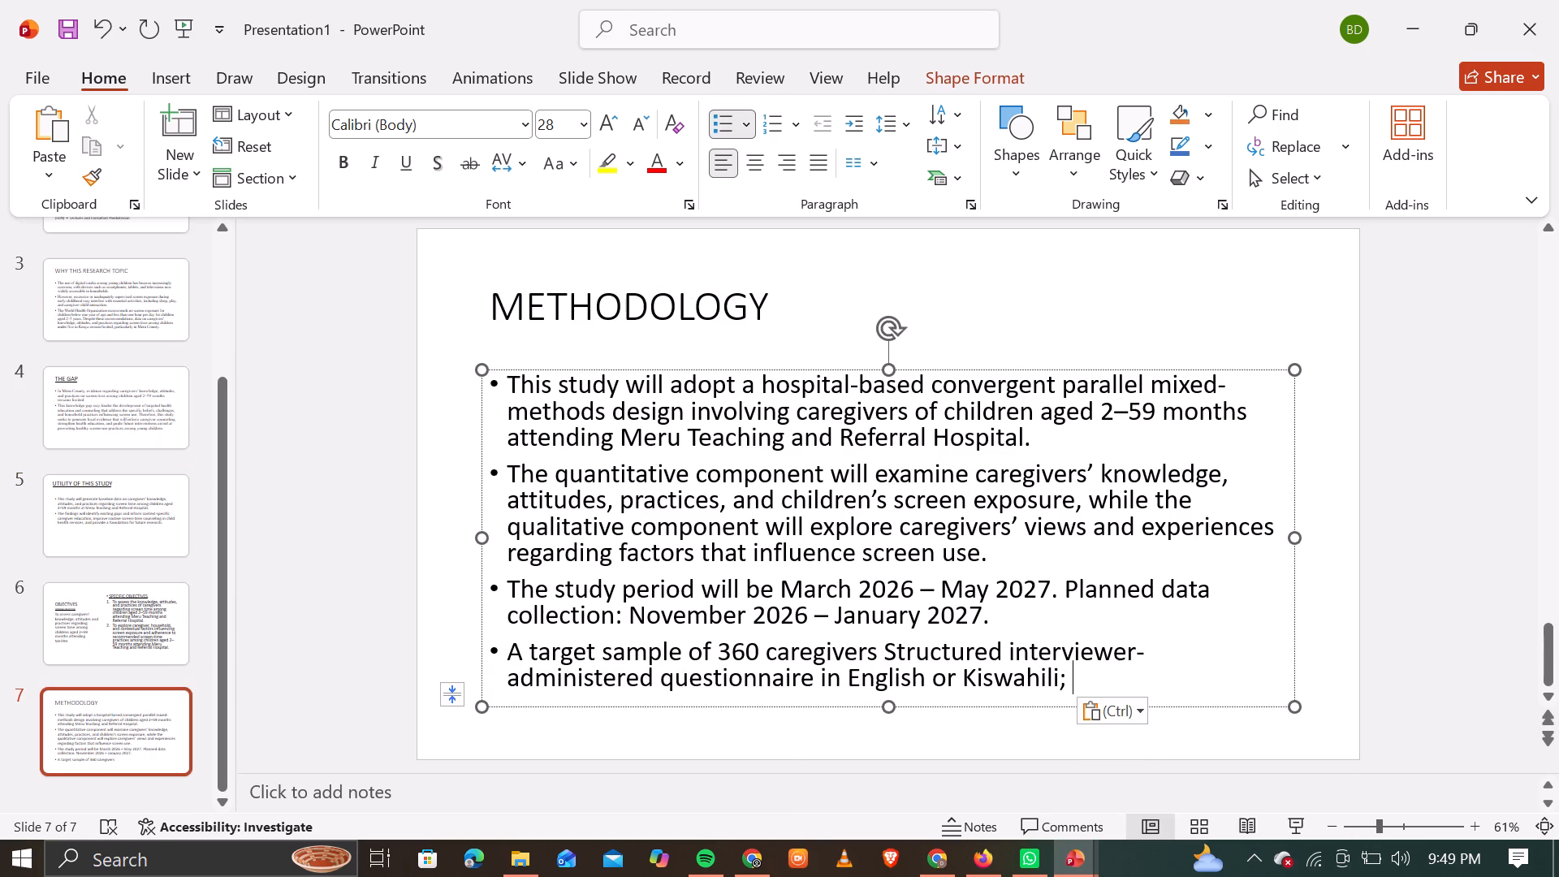
End the phrase "A target sample of 360 caregivers" with a period and insert "A" before "Structured".
left_click(882, 654)
key("BackSpace")
type(".")
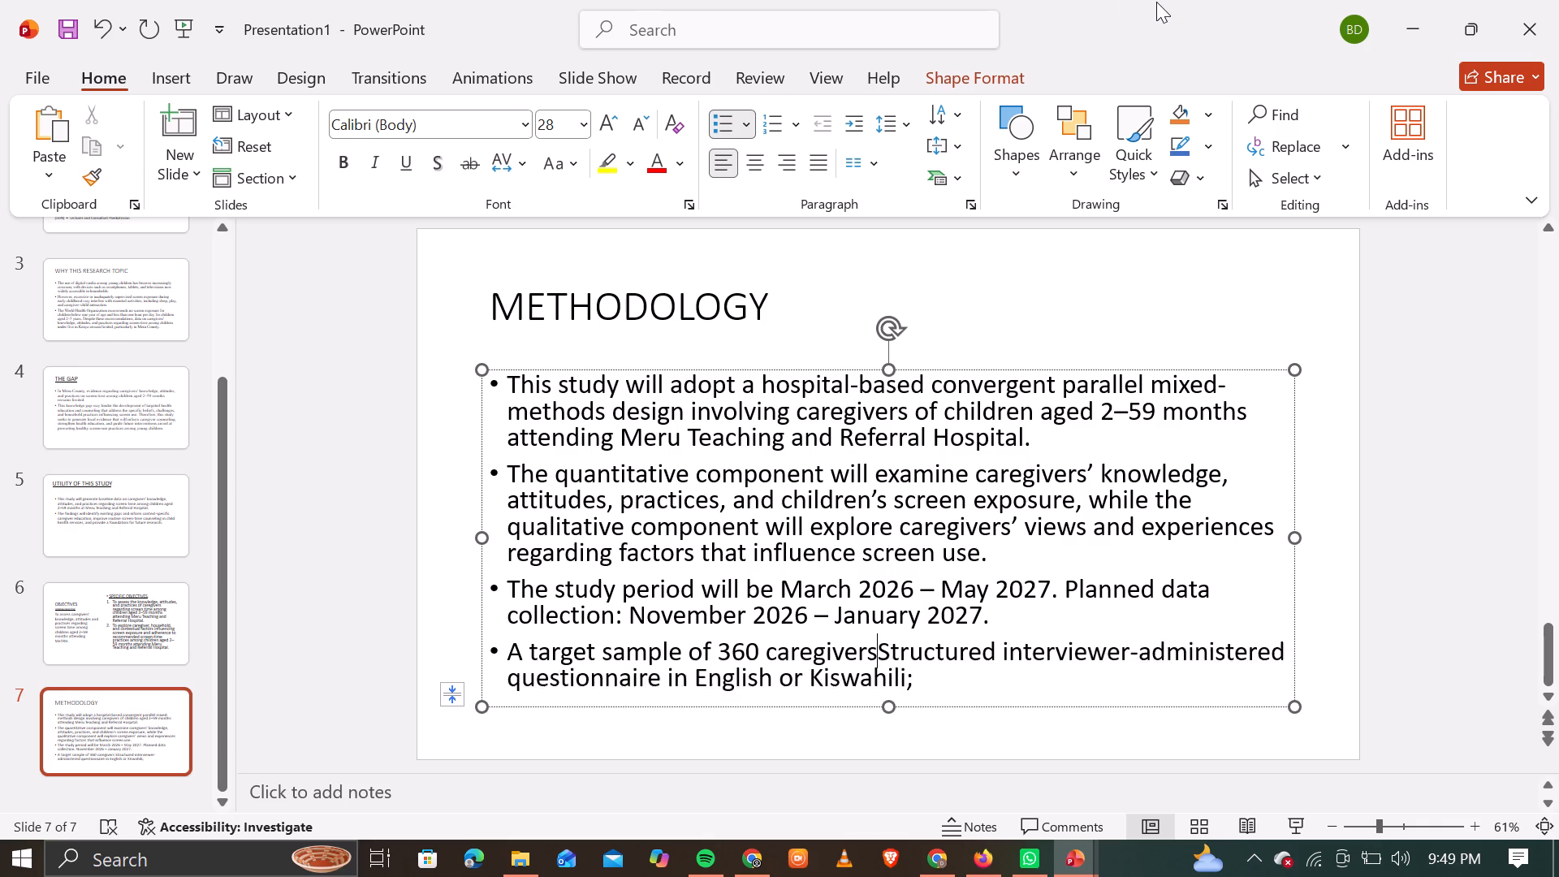
key("space")
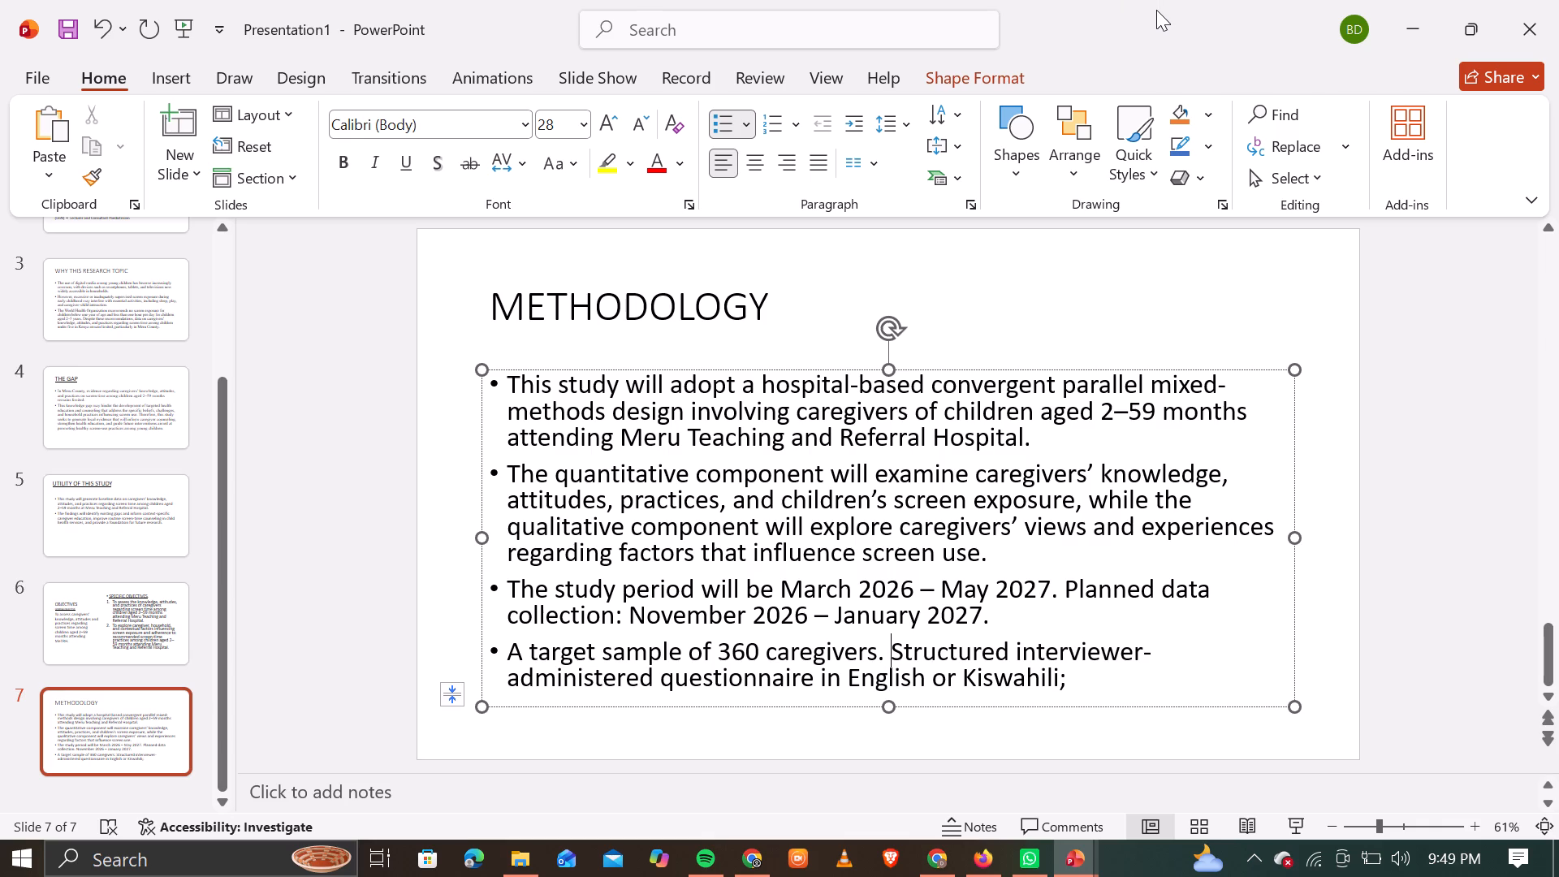
key("a")
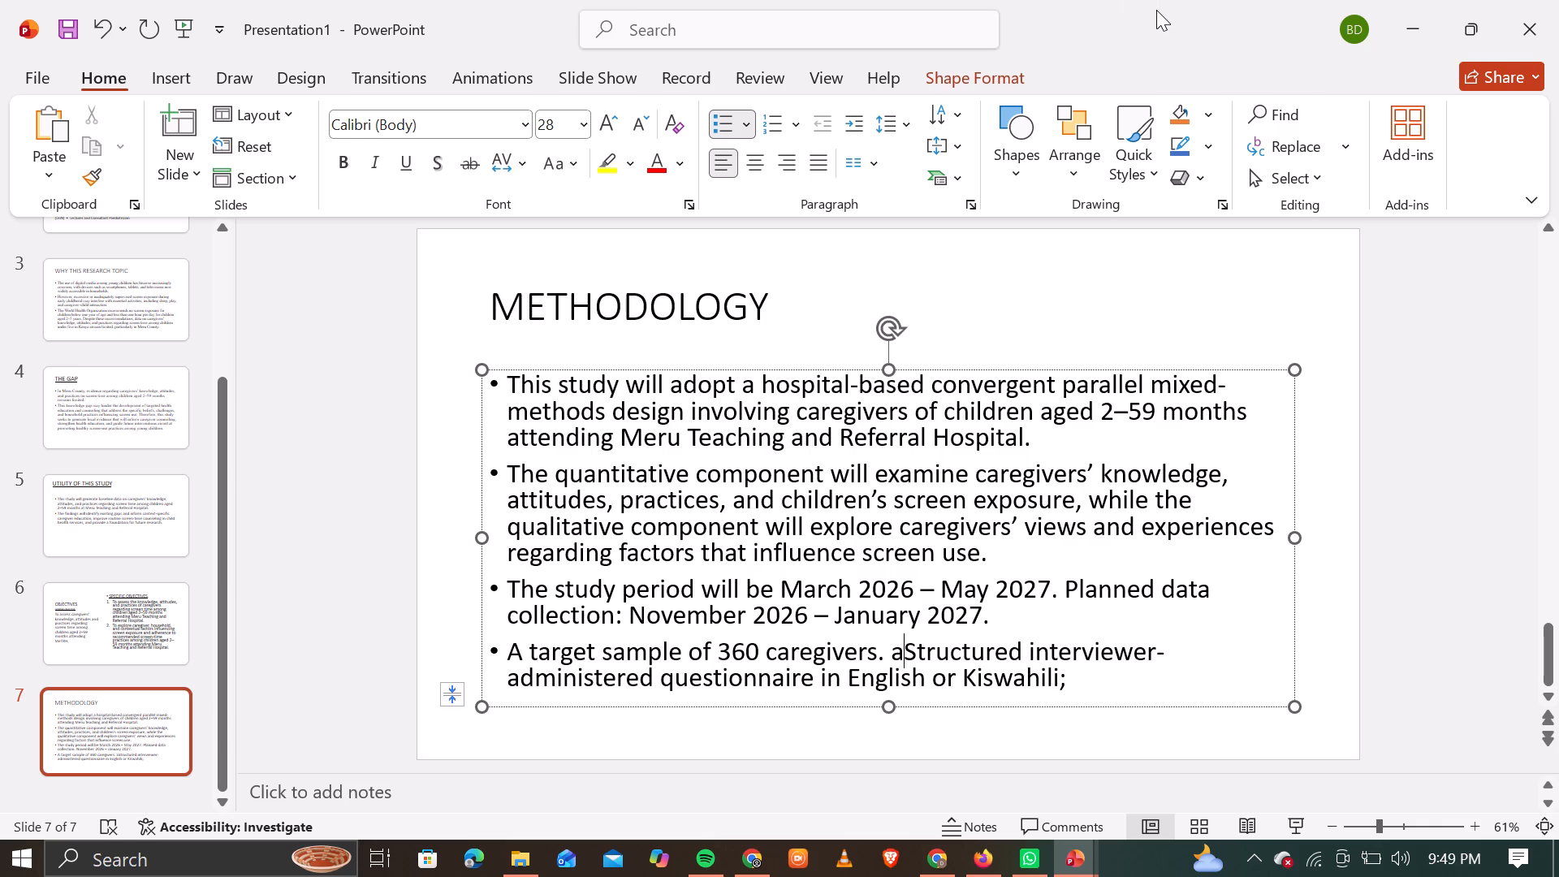
key("space")
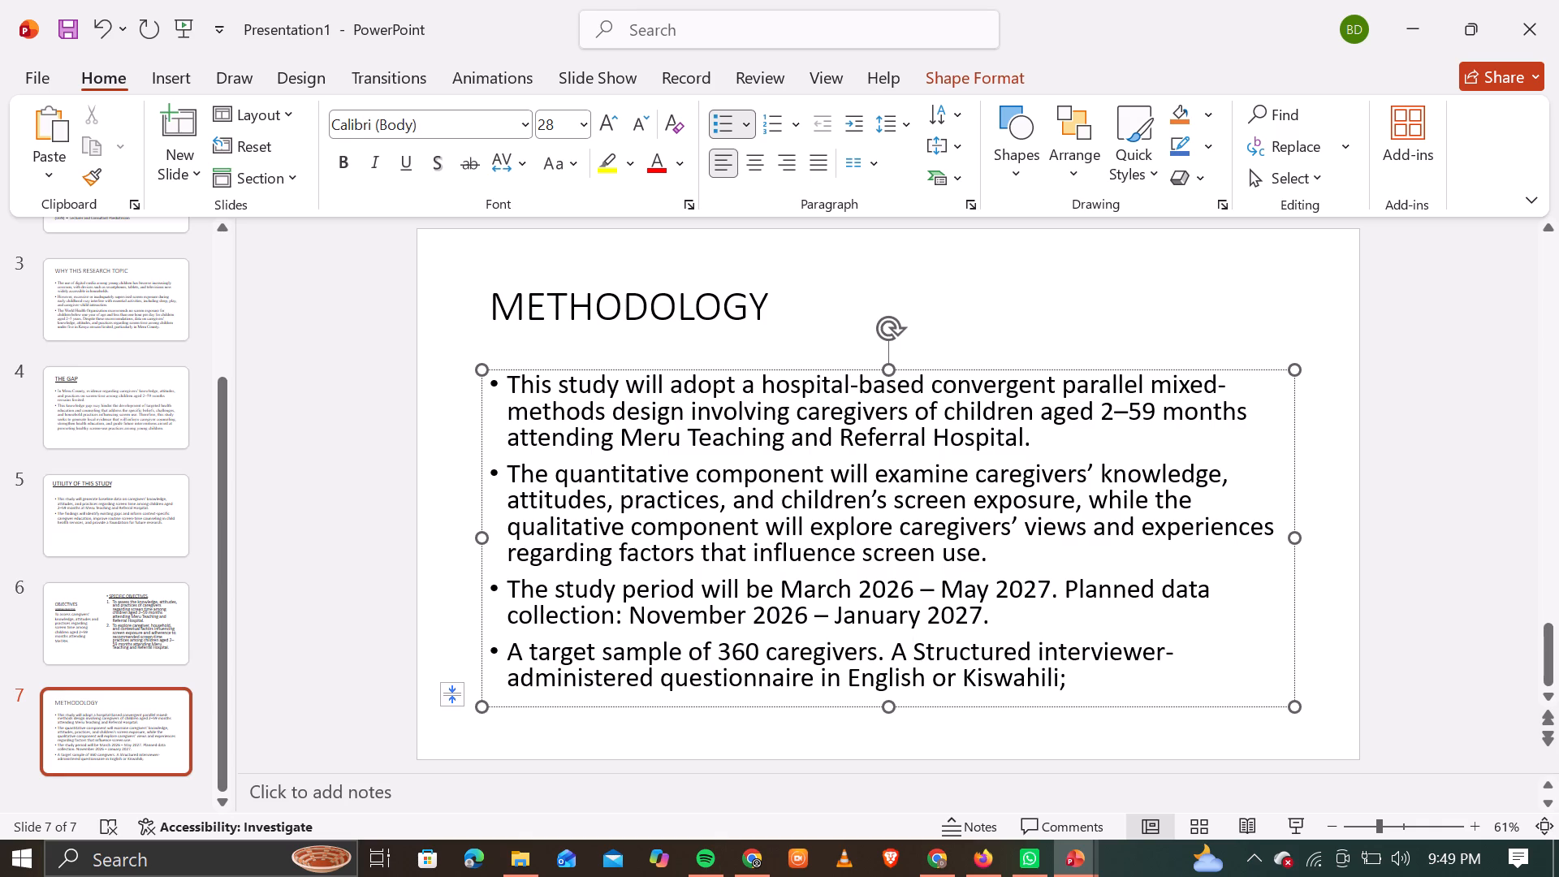
Replace the semicolon after "Kiswahili" with "will be used as the" in the fourth bullet.
left_click(1070, 680)
key("BackSpace")
key("BackSpace")
key("space")
type("will be used as the")
key("space")
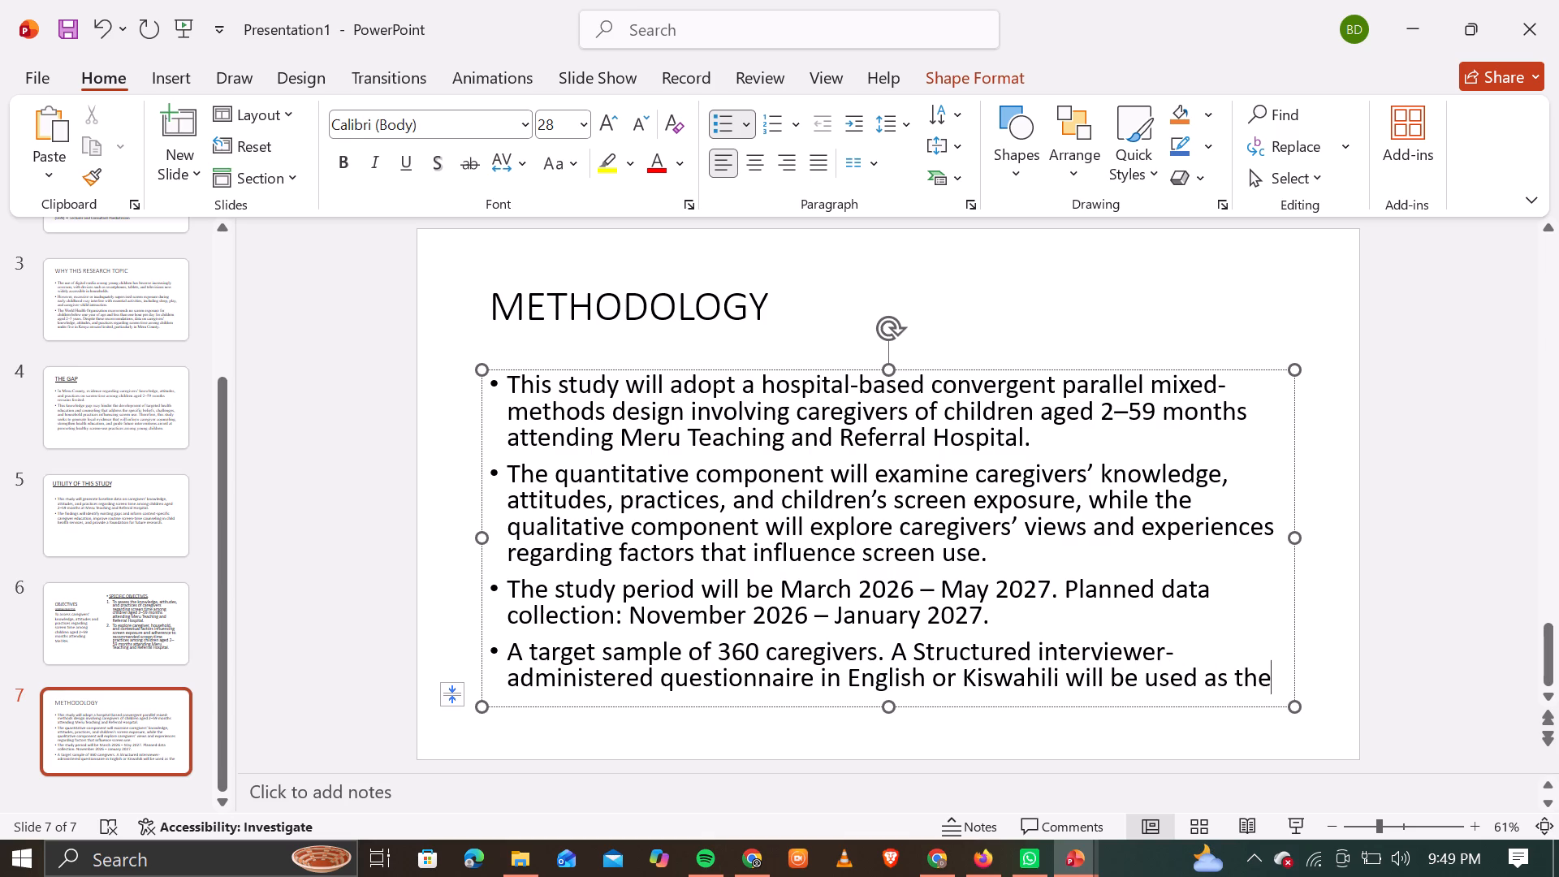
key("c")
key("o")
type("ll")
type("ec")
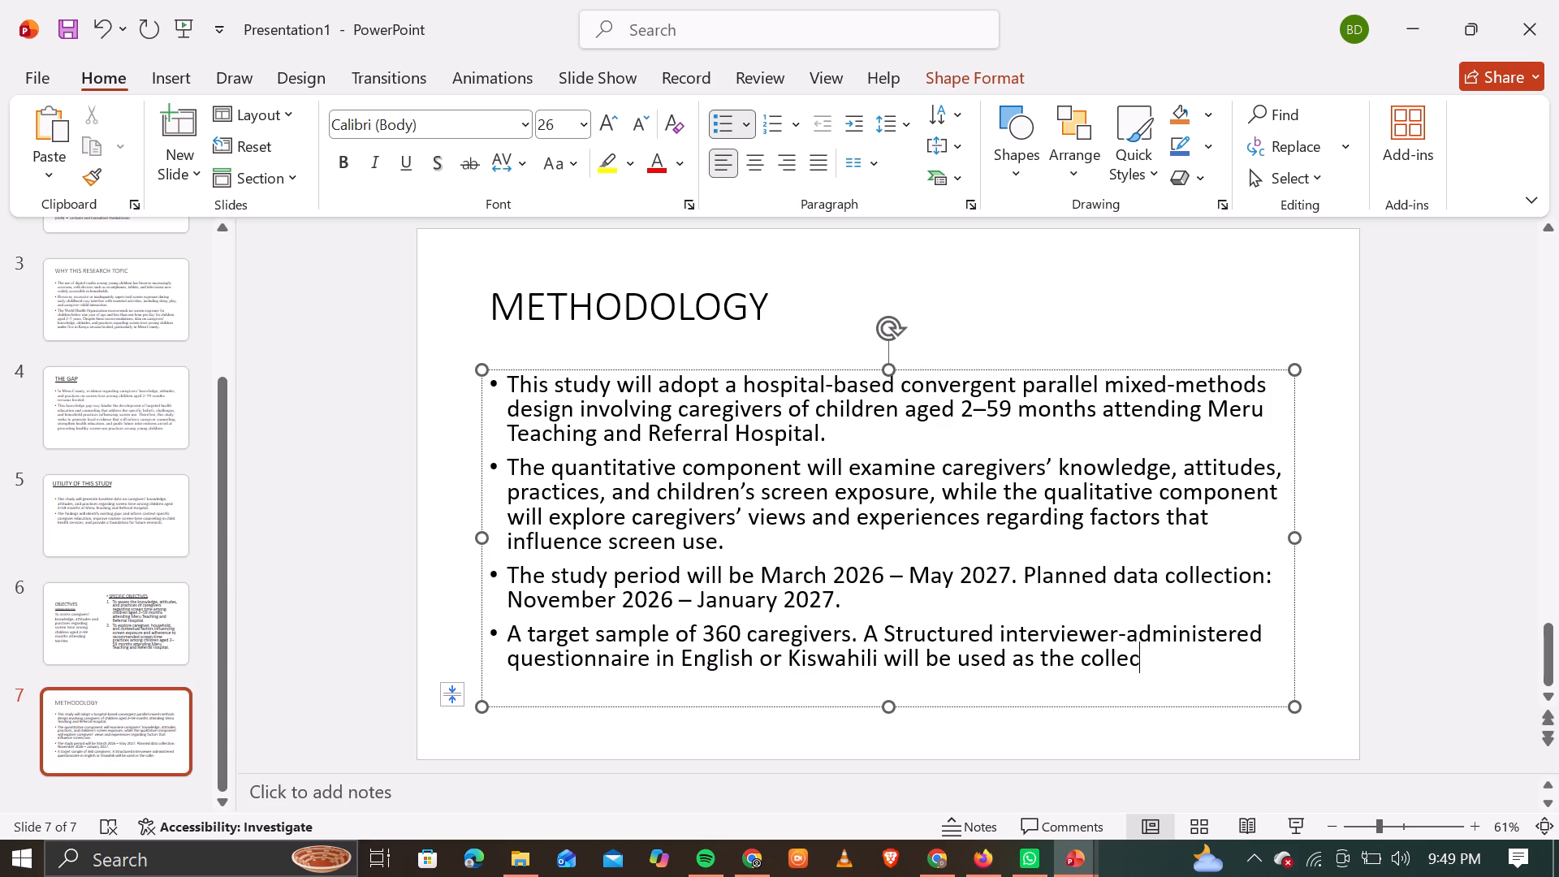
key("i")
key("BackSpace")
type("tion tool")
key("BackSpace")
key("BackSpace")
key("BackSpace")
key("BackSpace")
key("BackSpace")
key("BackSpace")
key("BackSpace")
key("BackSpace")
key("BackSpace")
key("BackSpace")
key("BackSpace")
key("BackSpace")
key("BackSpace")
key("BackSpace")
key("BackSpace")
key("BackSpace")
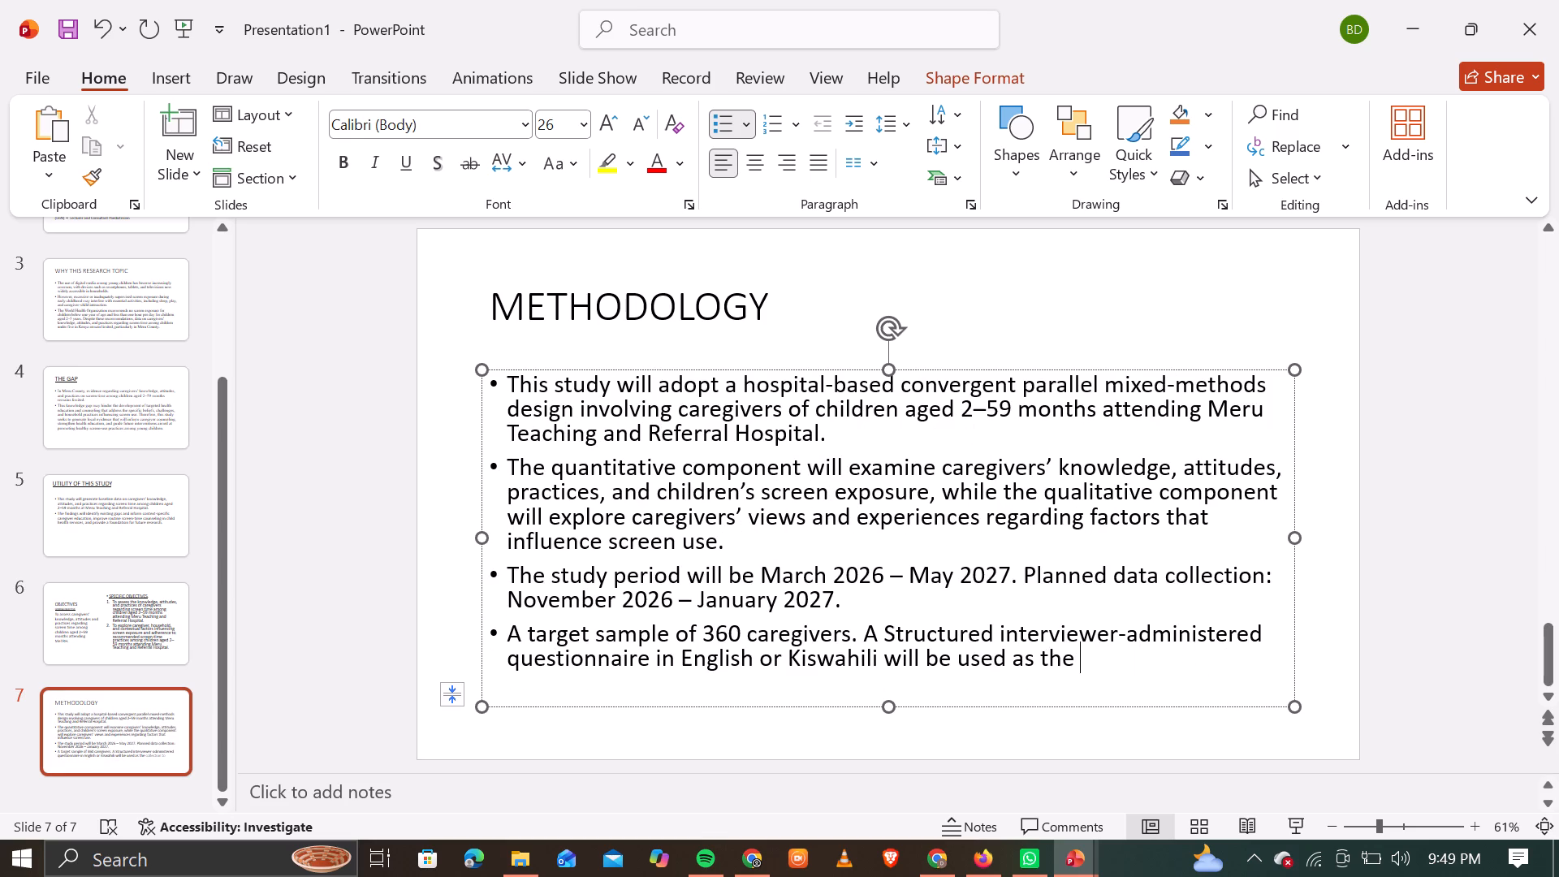
Complete the fourth bullet's sentence with "data collection tool.".
type("data col")
type("le")
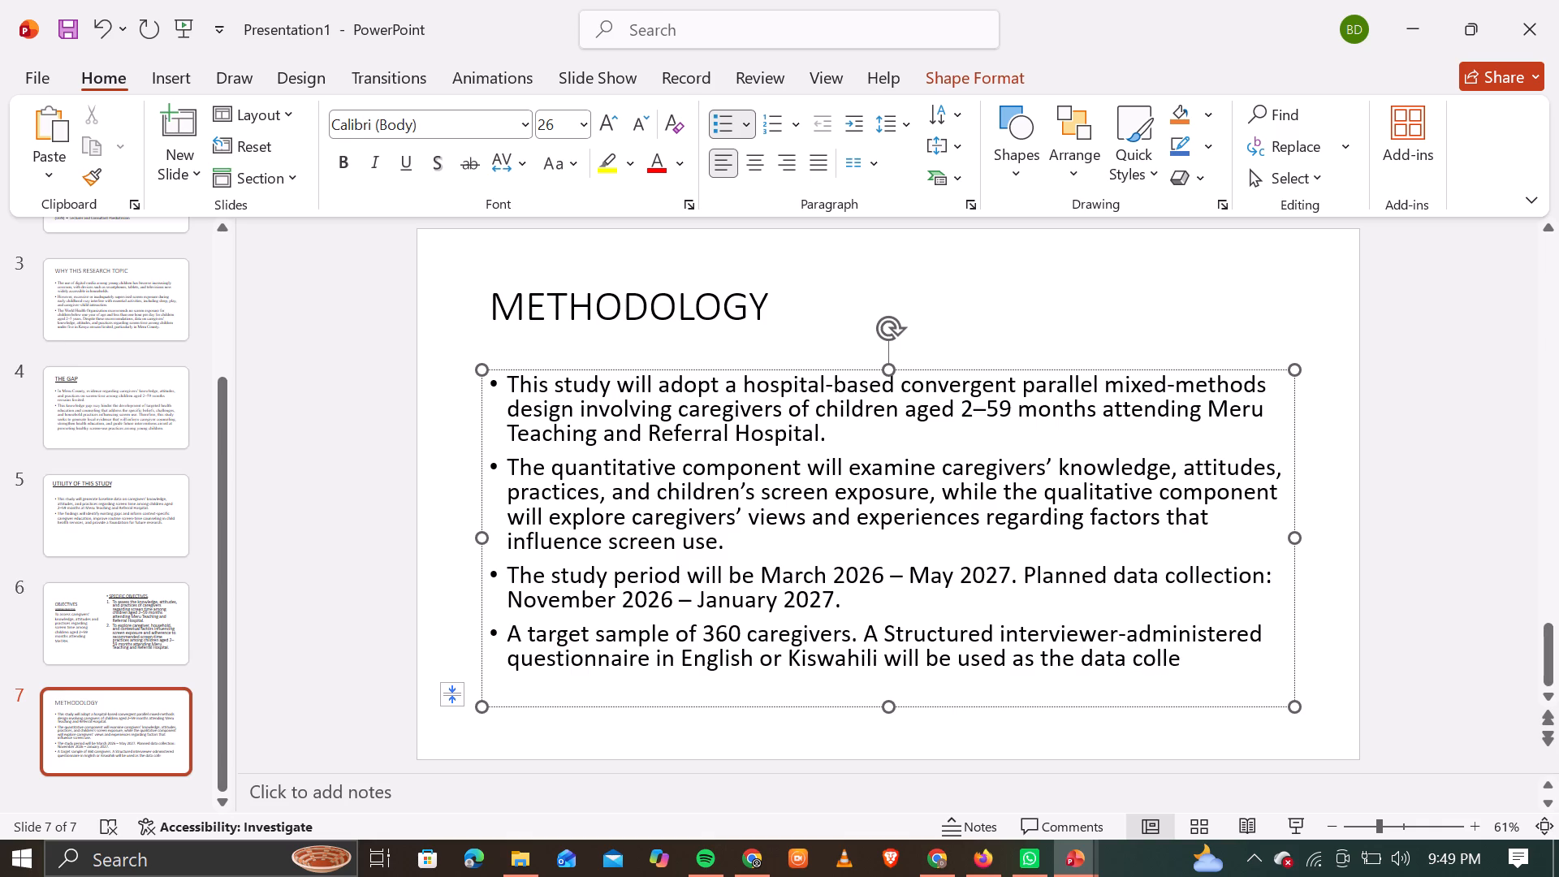
type("ct")
type("io")
type("n tool")
key("period")
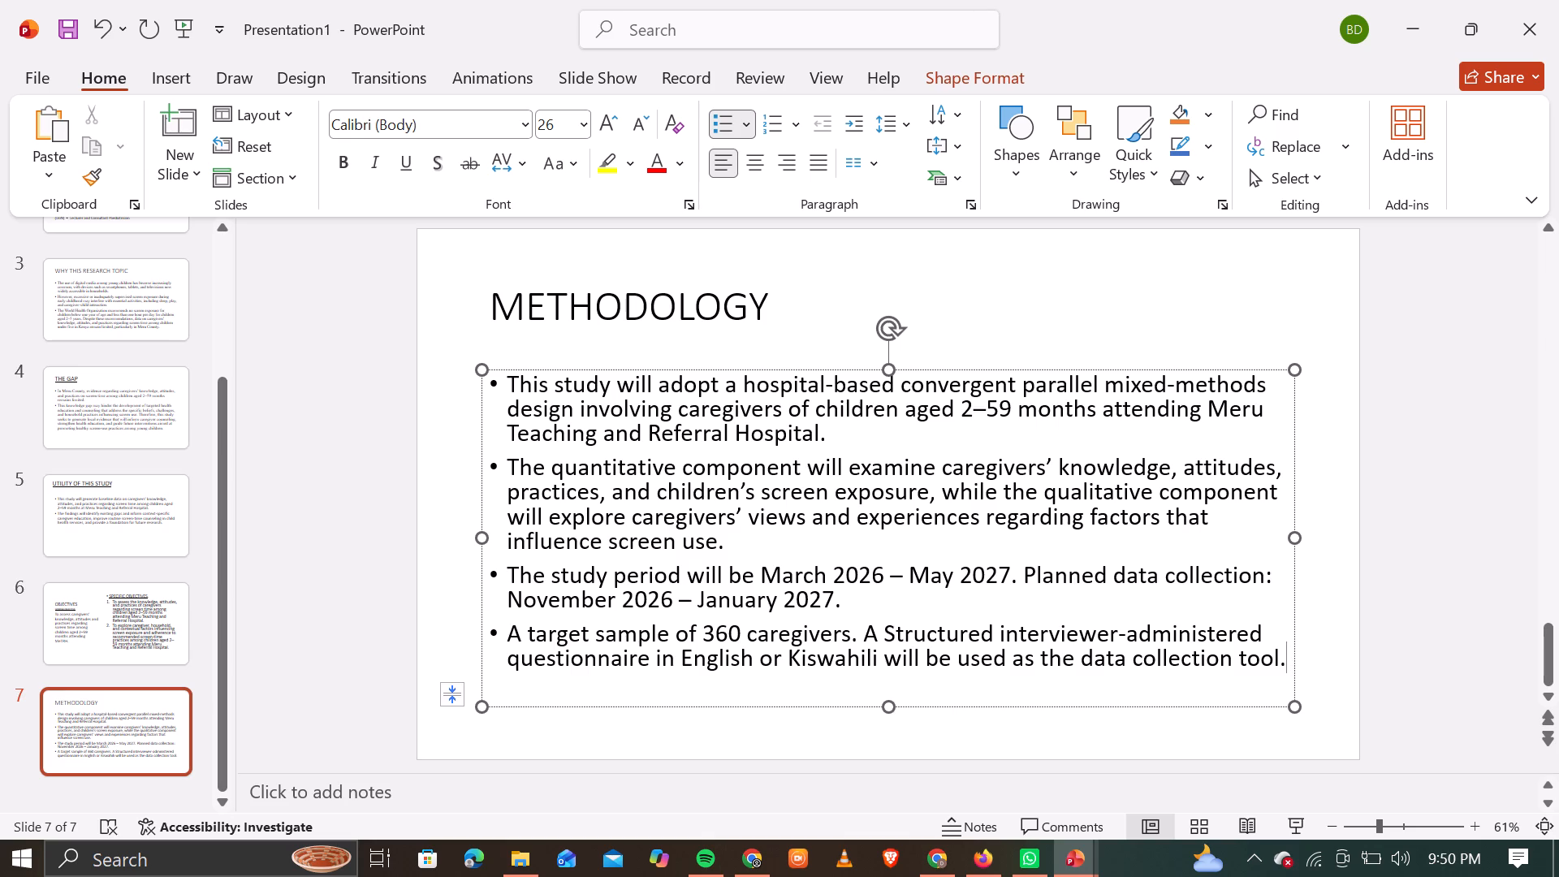
Review the "Study design and setting" slide in Research_Progress_Report and return to the "METHODOLOGY" slide in Presentation1.
left_click(1066, 849)
left_click(1014, 762)
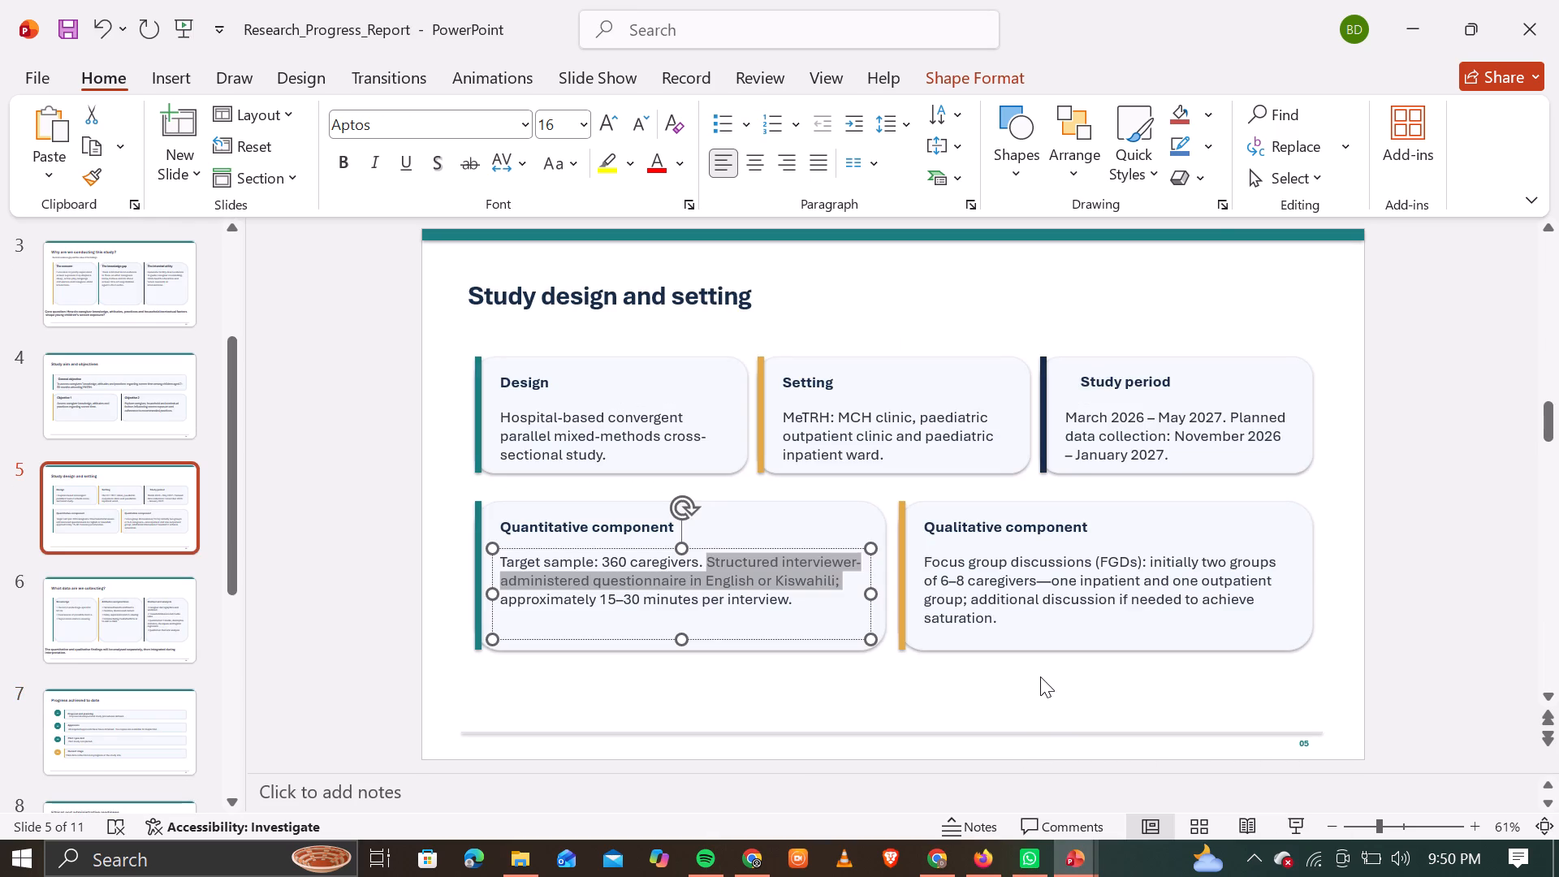
left_click(1040, 676)
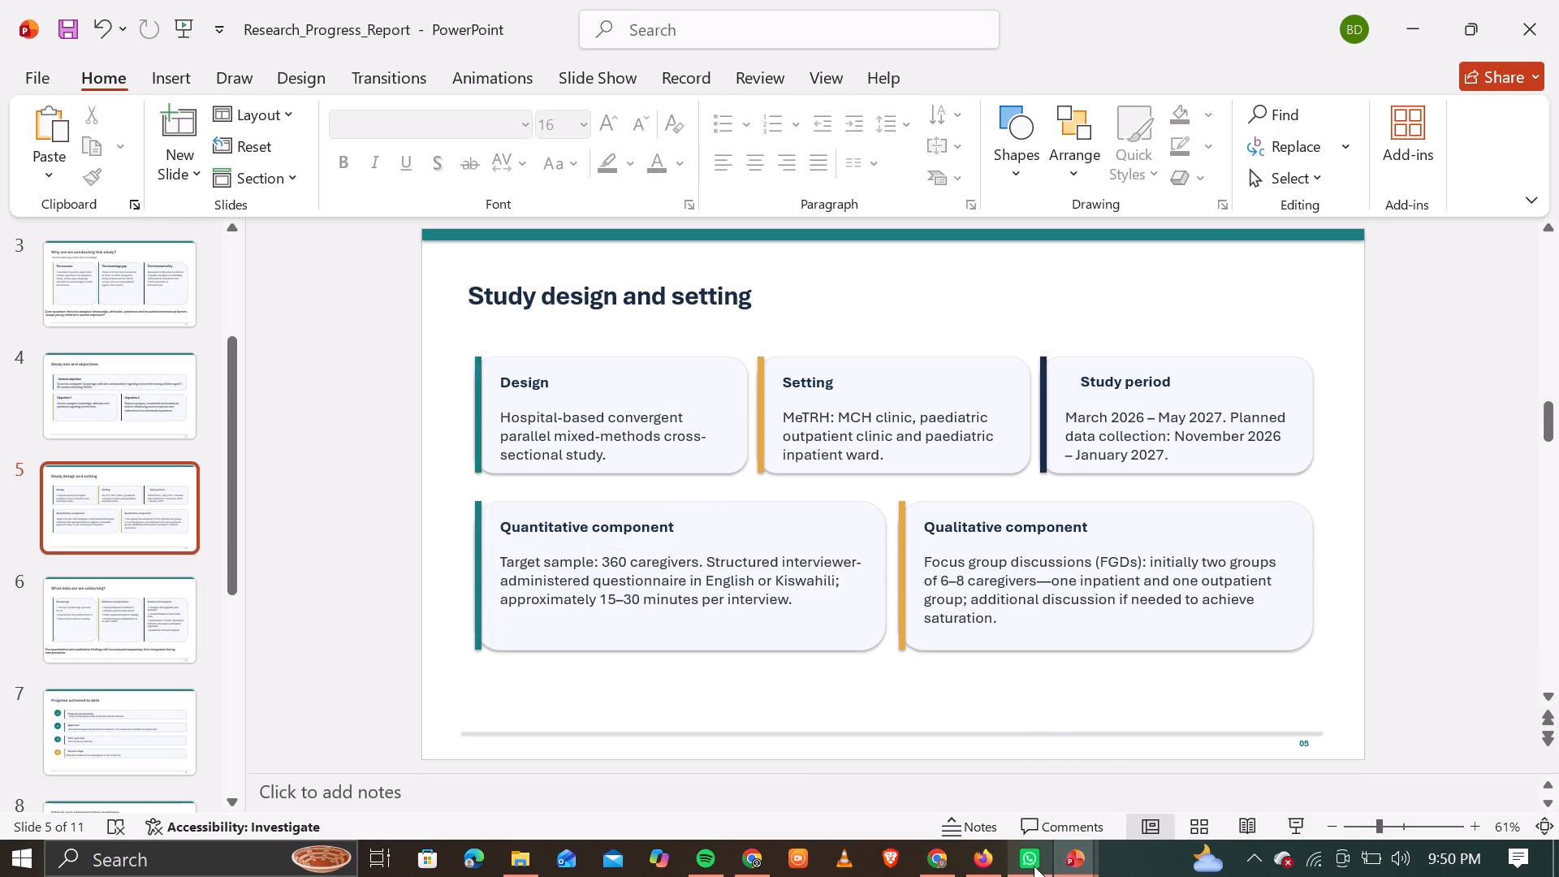
left_click(1069, 855)
left_click(1130, 766)
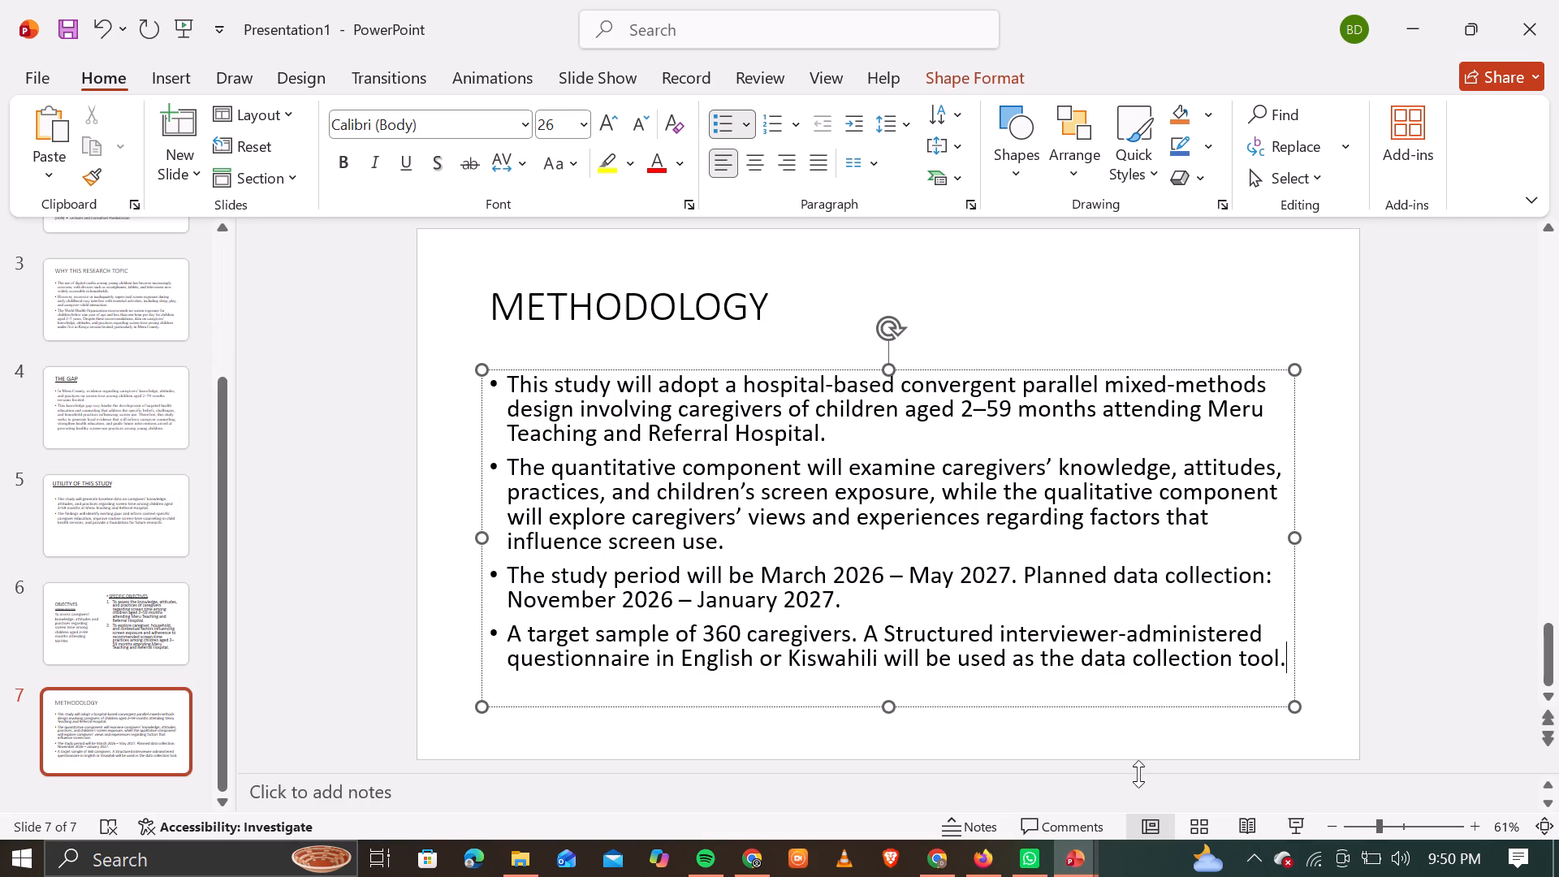
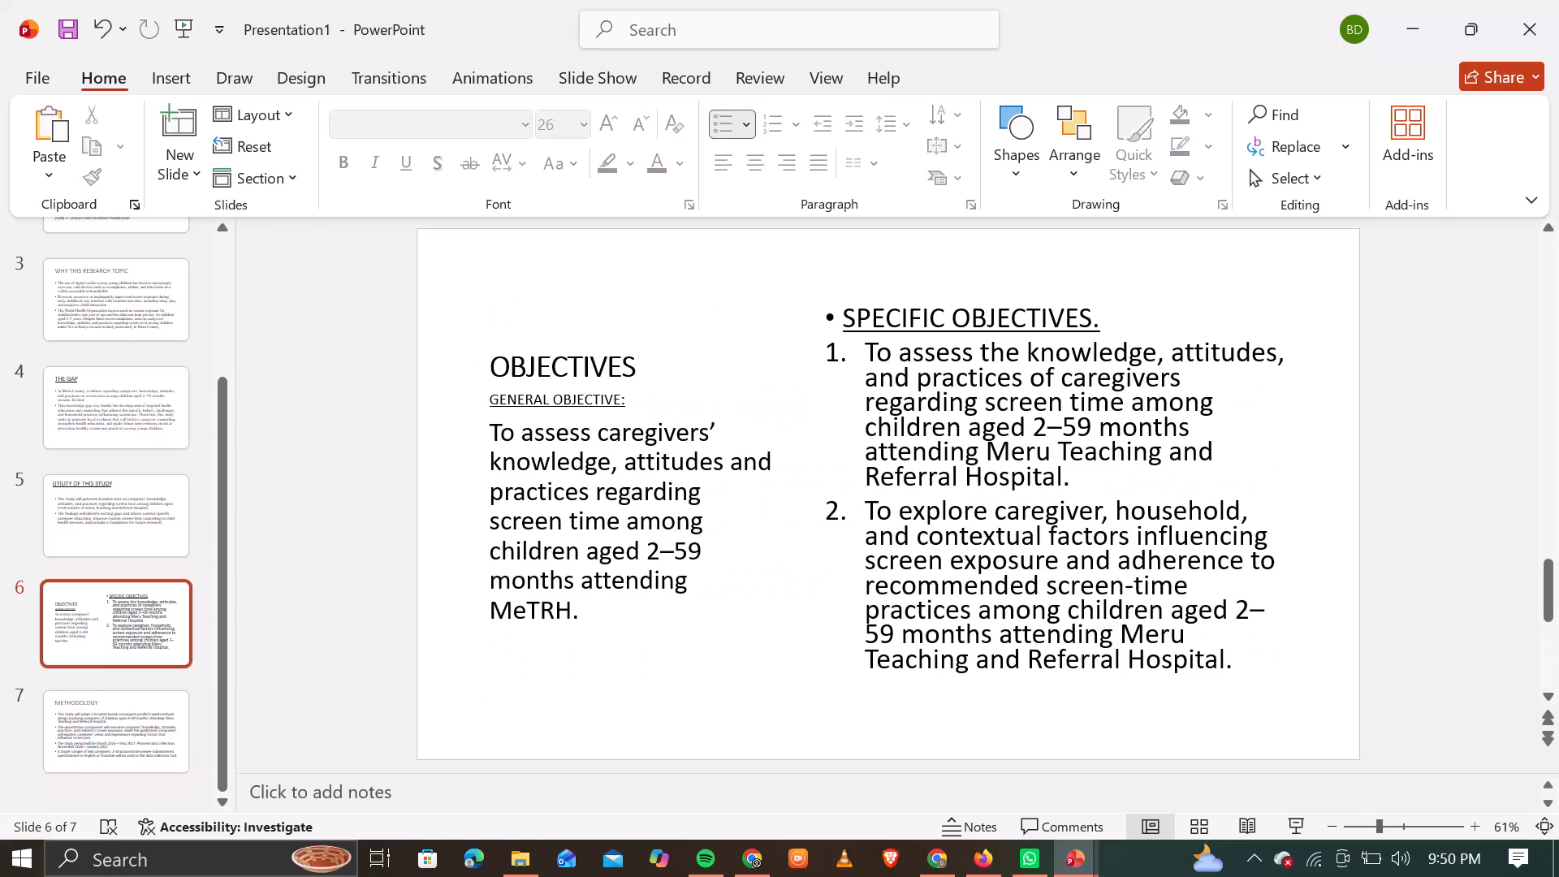
Add "for the quantitative component" before the final period of the METHODOLOGY slide's fourth bullet and start a new bullet below it.
scroll(847, 667, "down", 1)
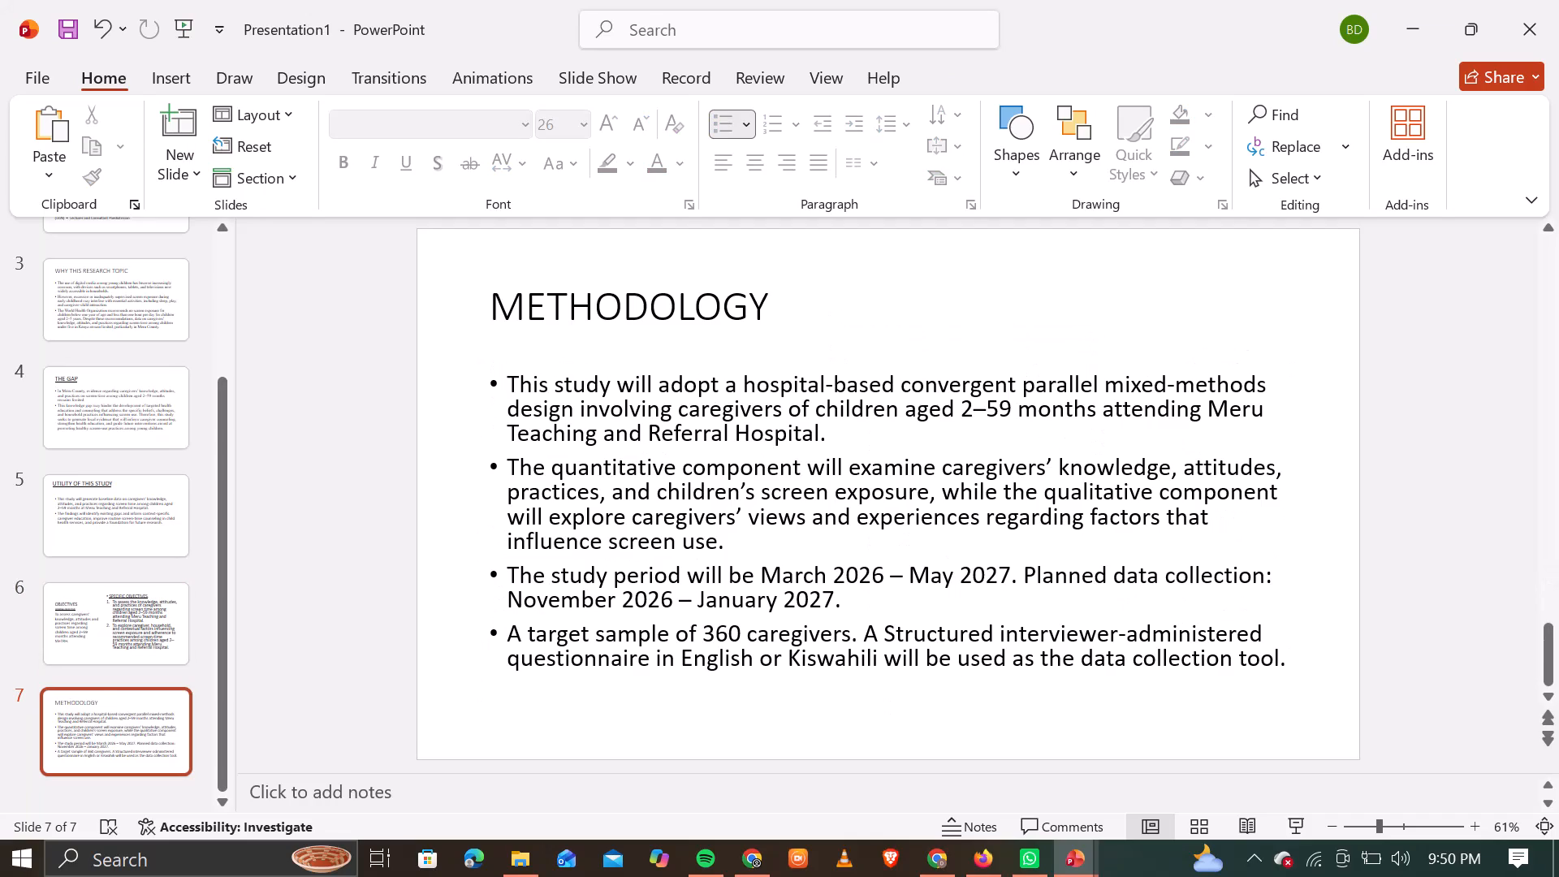
left_click(1292, 659)
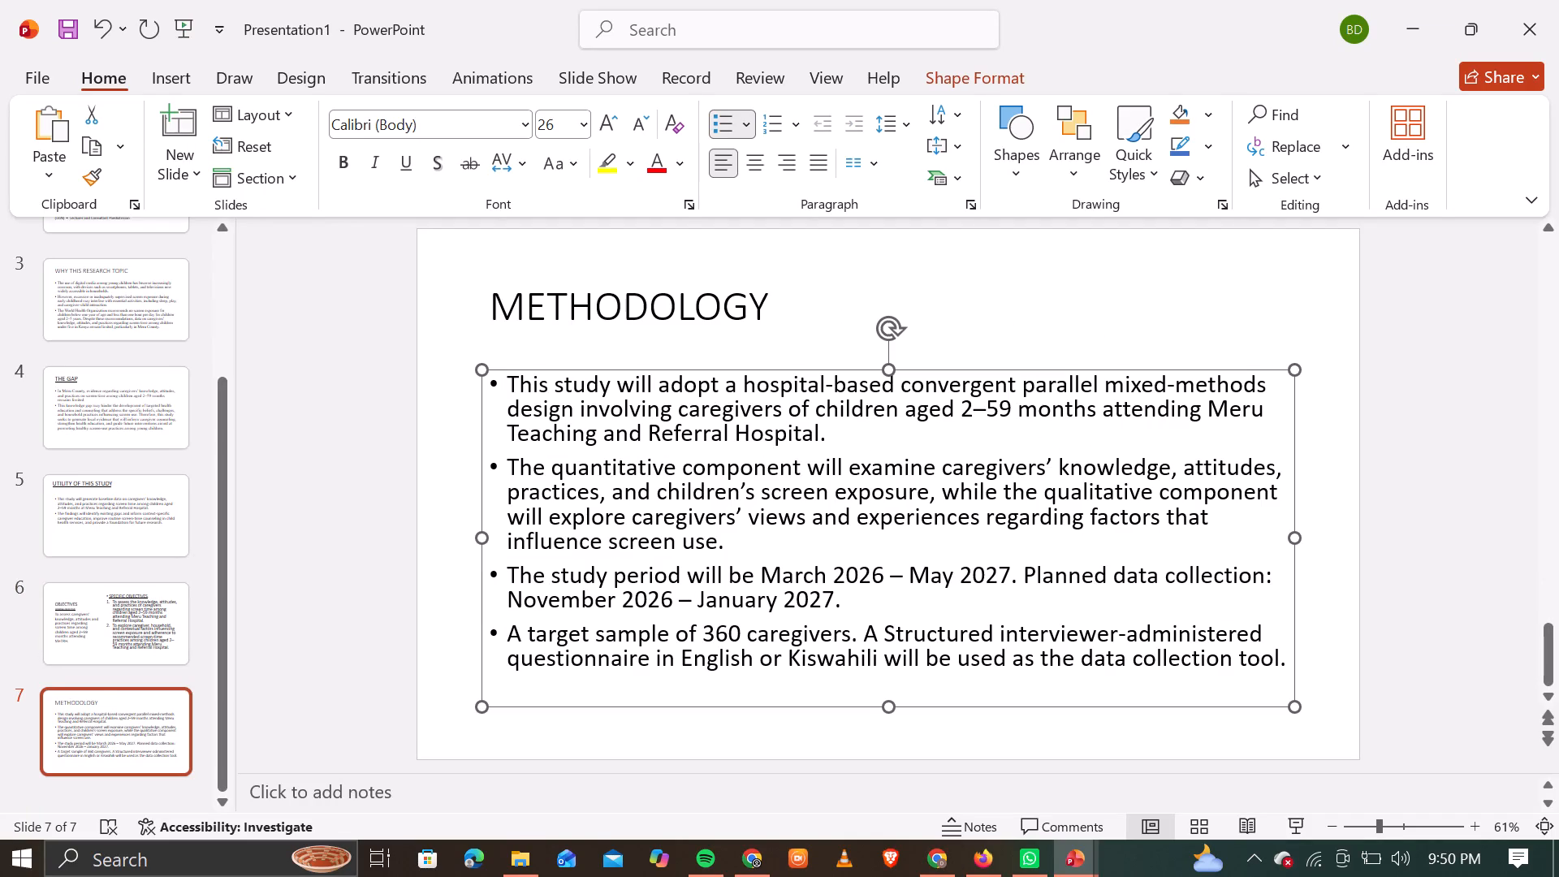
left_click(1287, 656)
left_click(1283, 653)
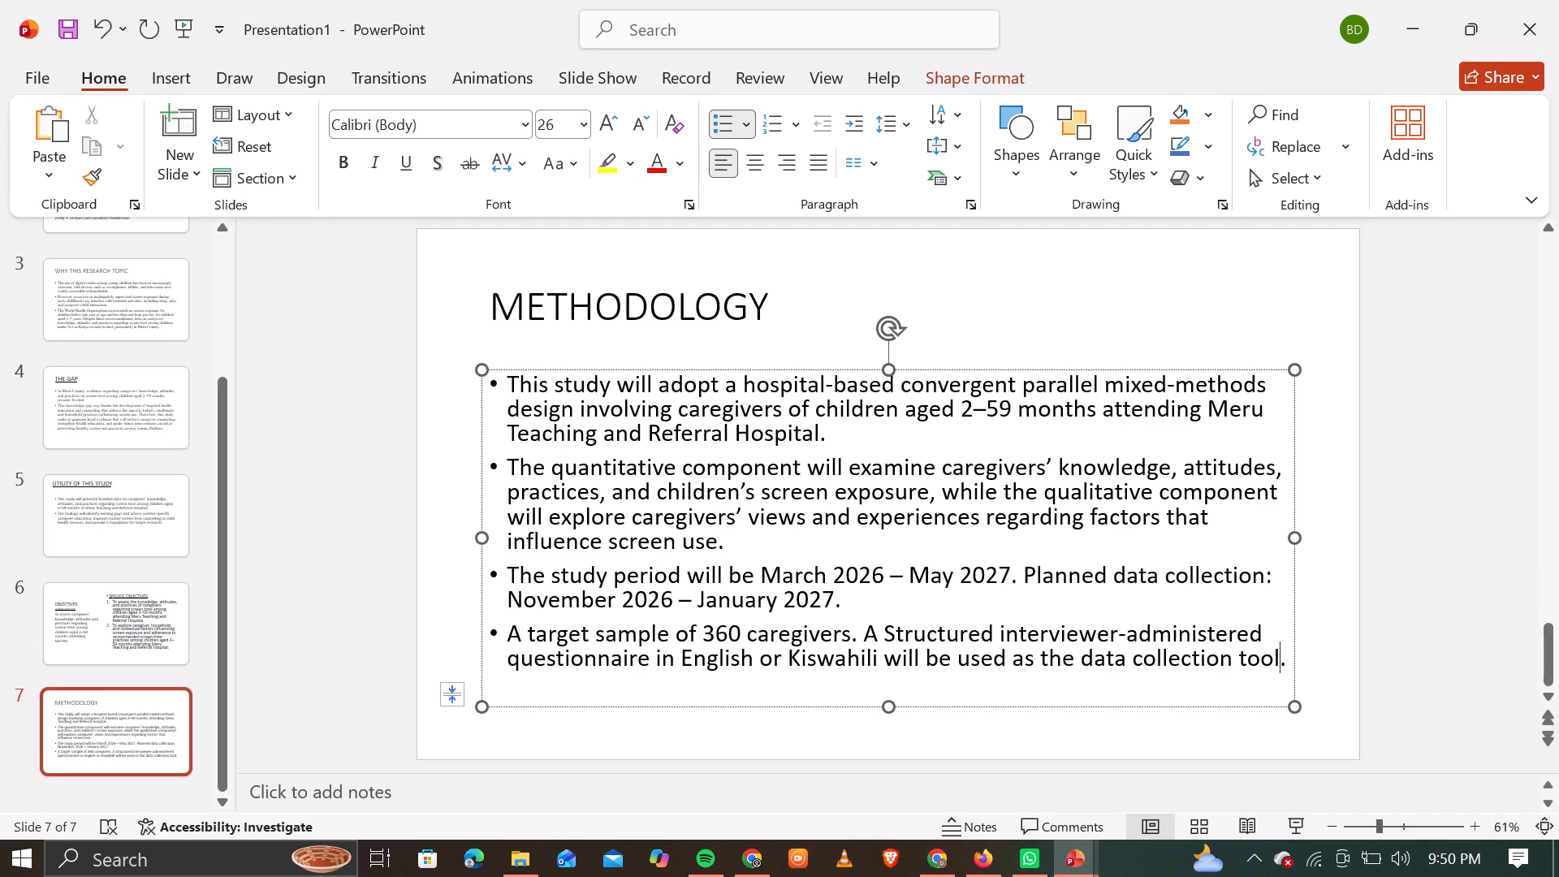
key("space")
type("for")
key("space")
type("the")
key("space")
type("quanti")
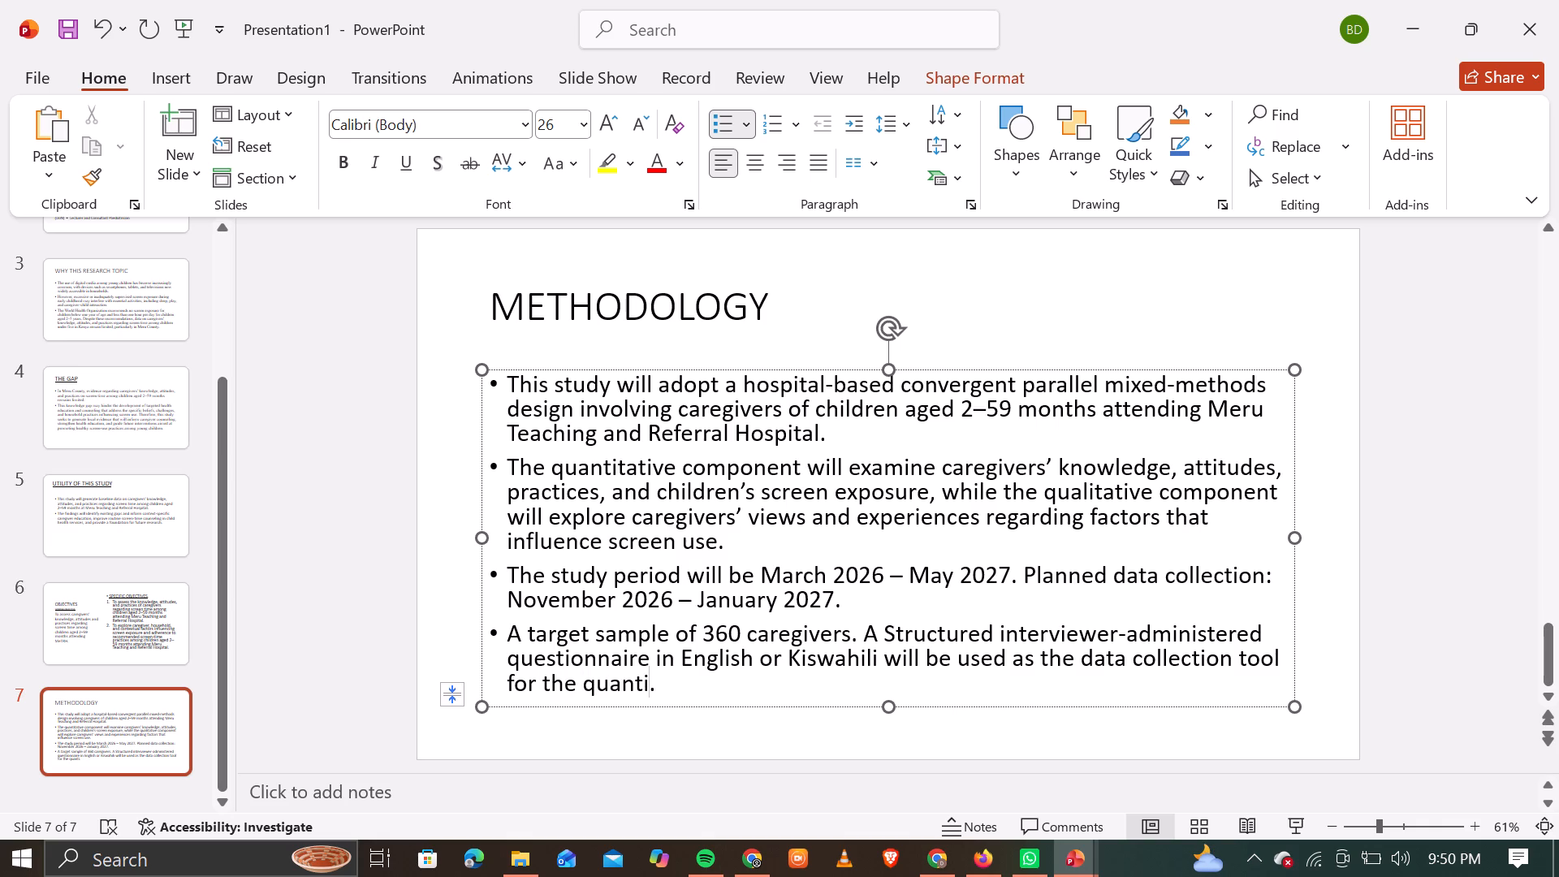
type("tative")
key("space")
type("component")
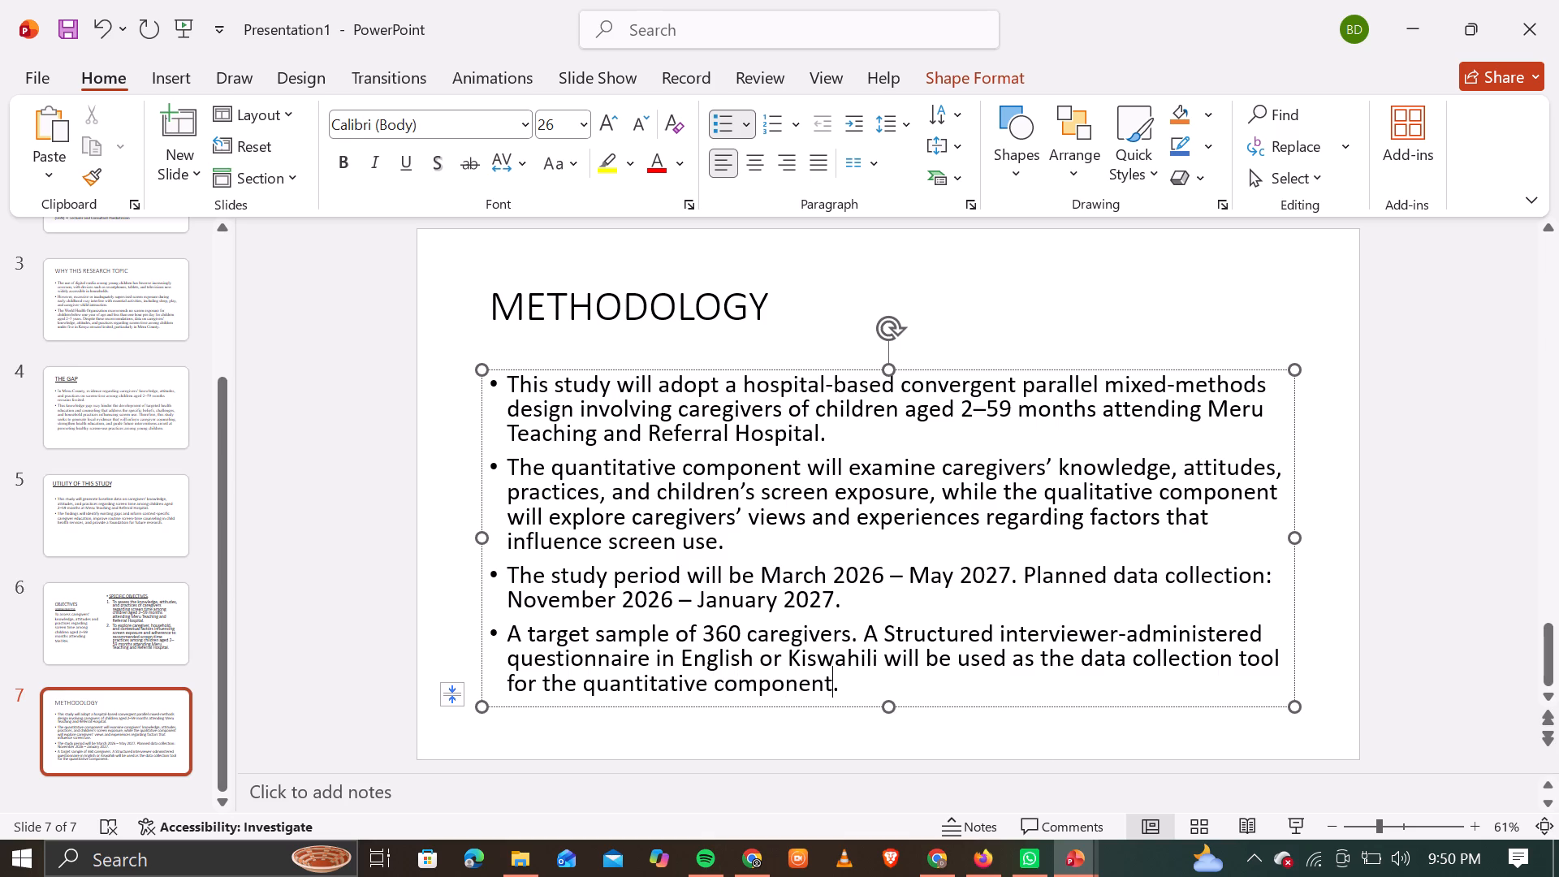
left_click(850, 686)
key("Return")
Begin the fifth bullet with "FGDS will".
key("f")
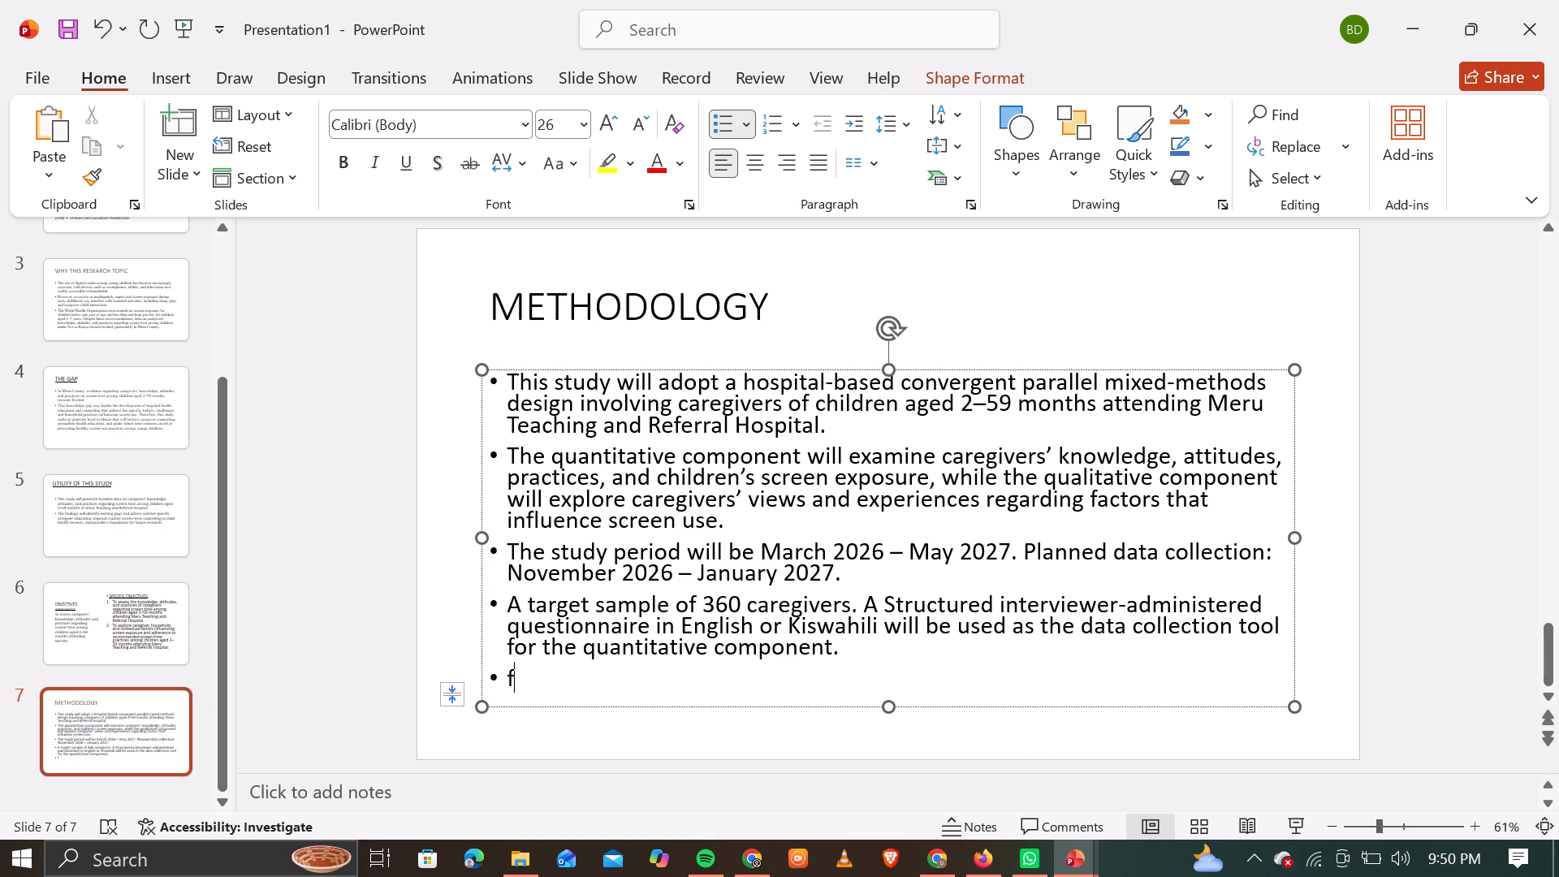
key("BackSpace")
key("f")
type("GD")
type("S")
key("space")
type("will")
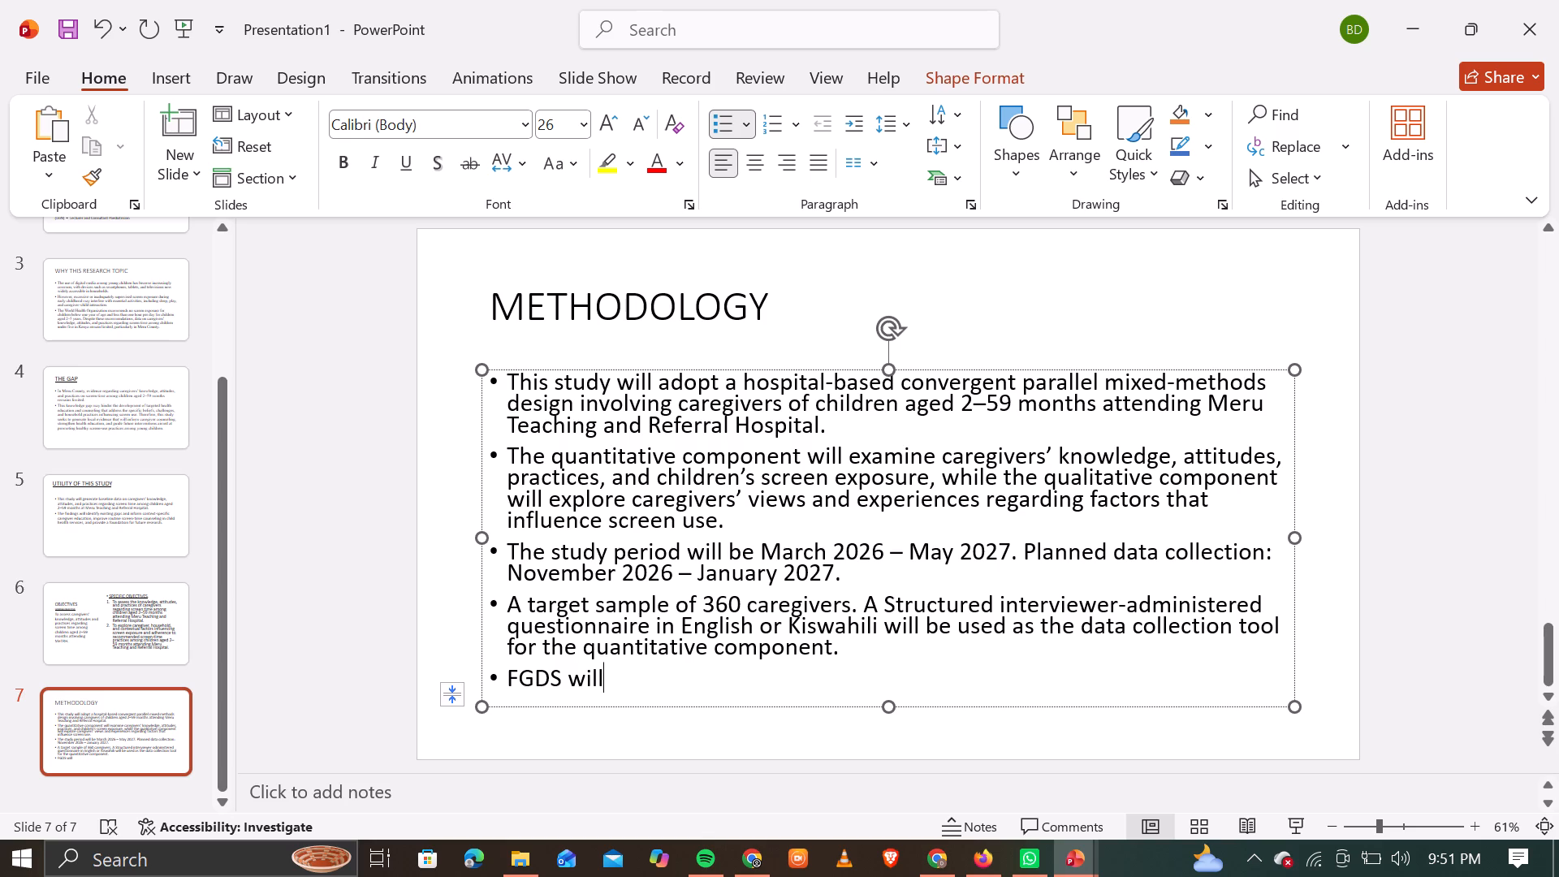
In Research_Progress_Report, copy the Qualitative component text from "initially two groups" to "saturation." and return to Presentation1.
left_click(1059, 852)
left_click(1037, 771)
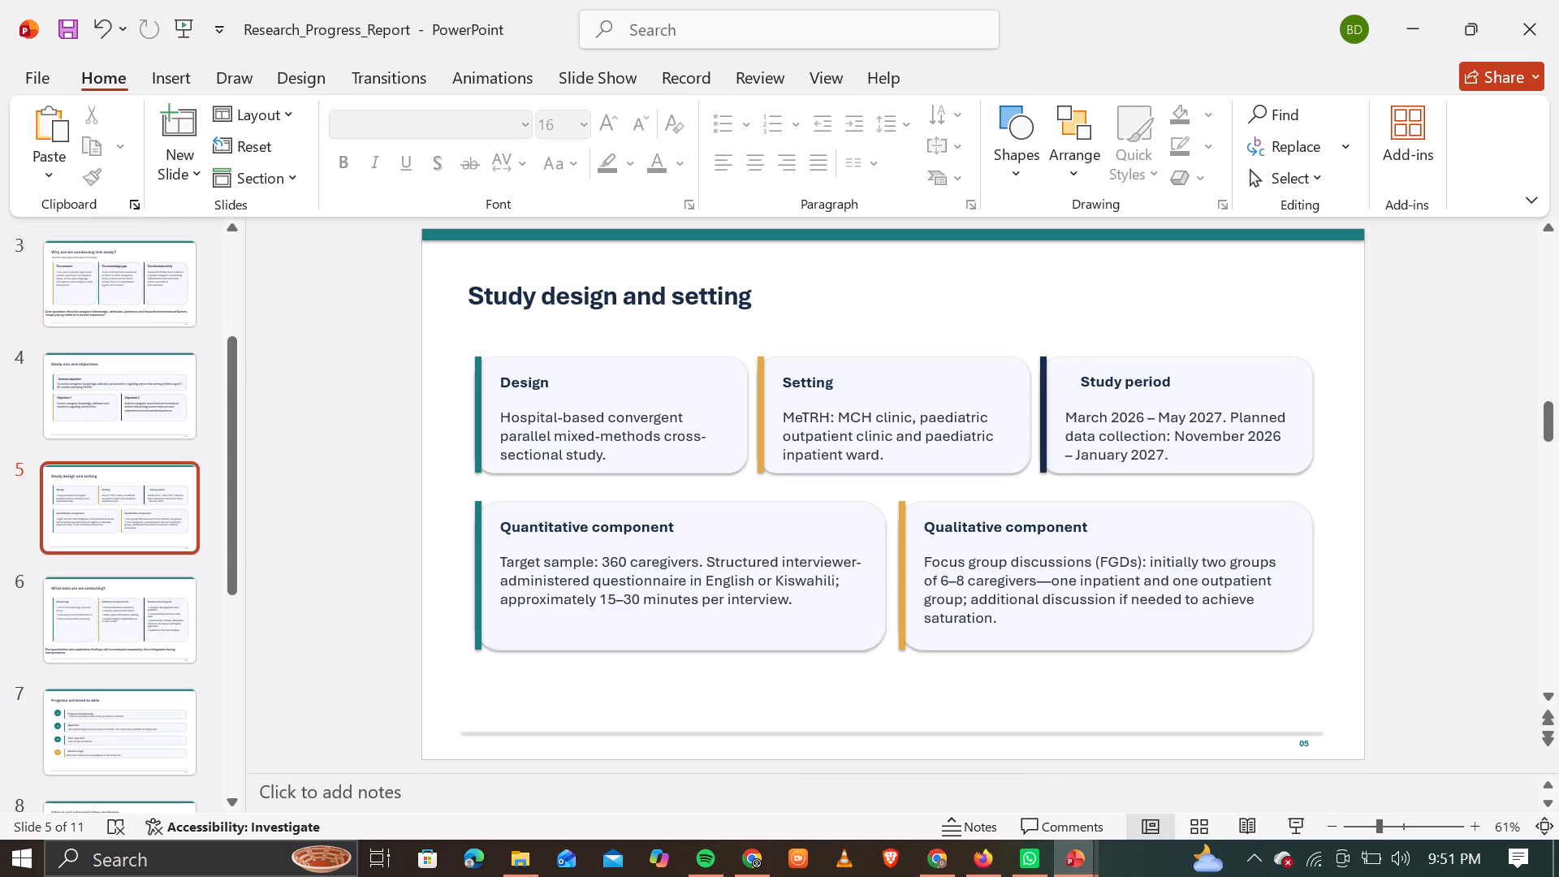
left_click_drag(1151, 559, 1052, 630)
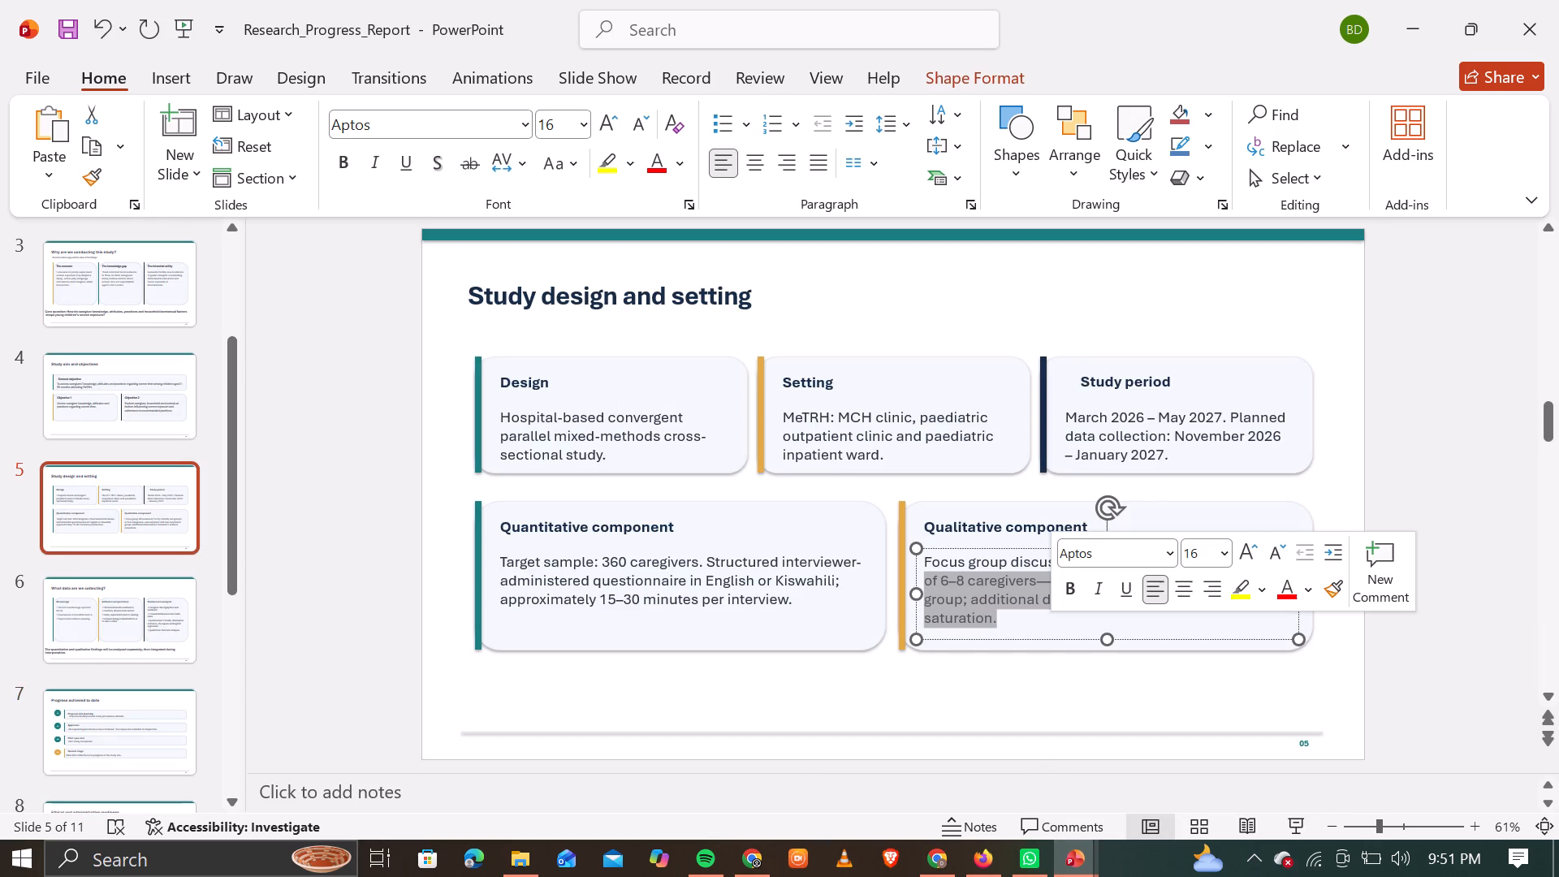
right_click(1034, 585)
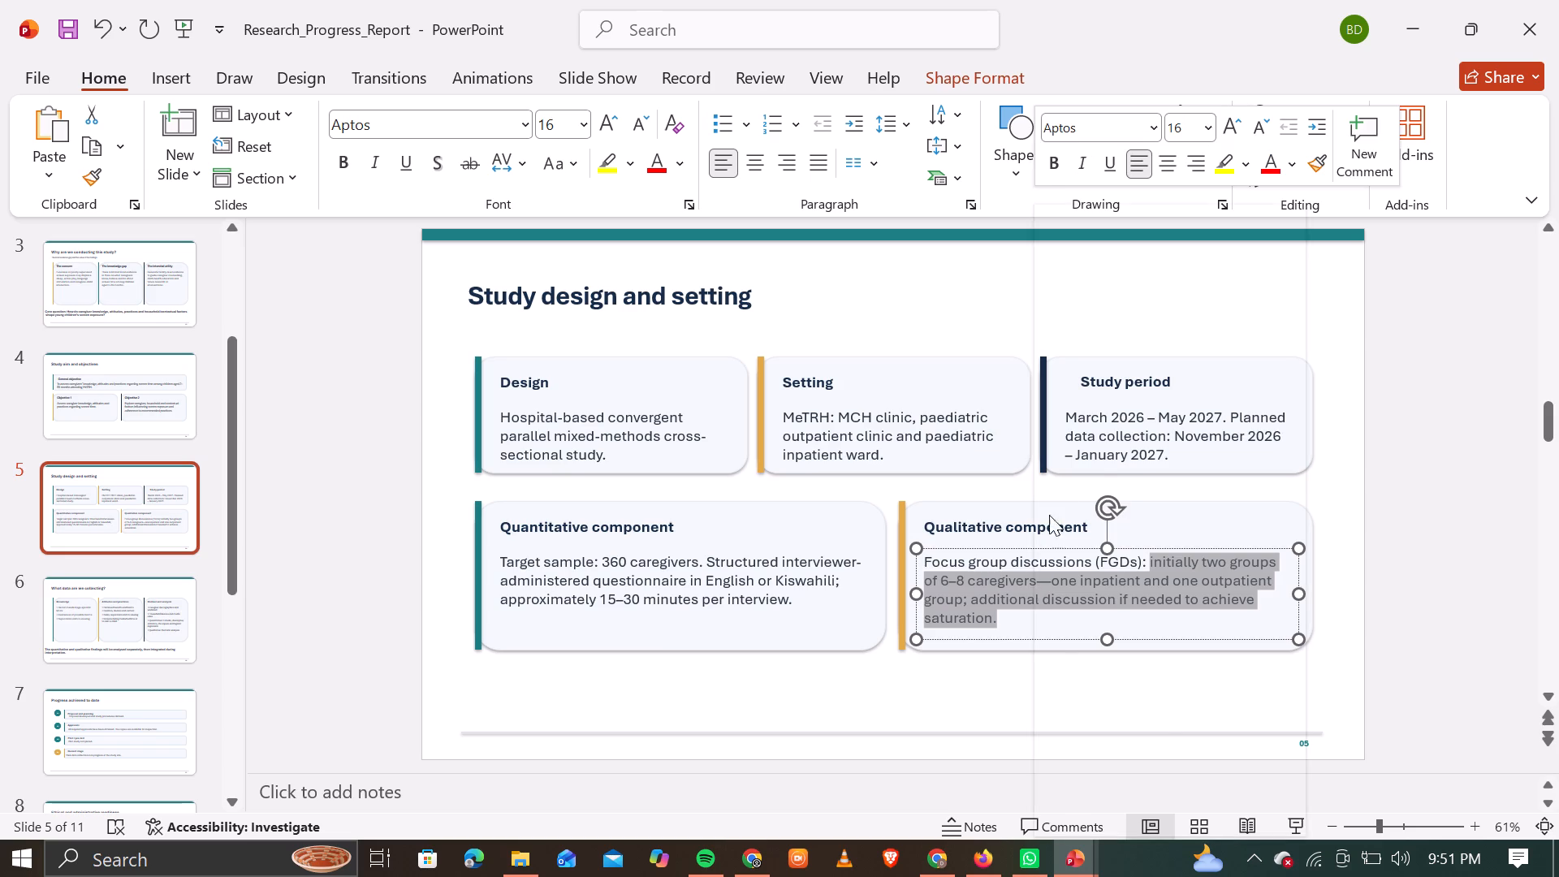
left_click(1095, 306)
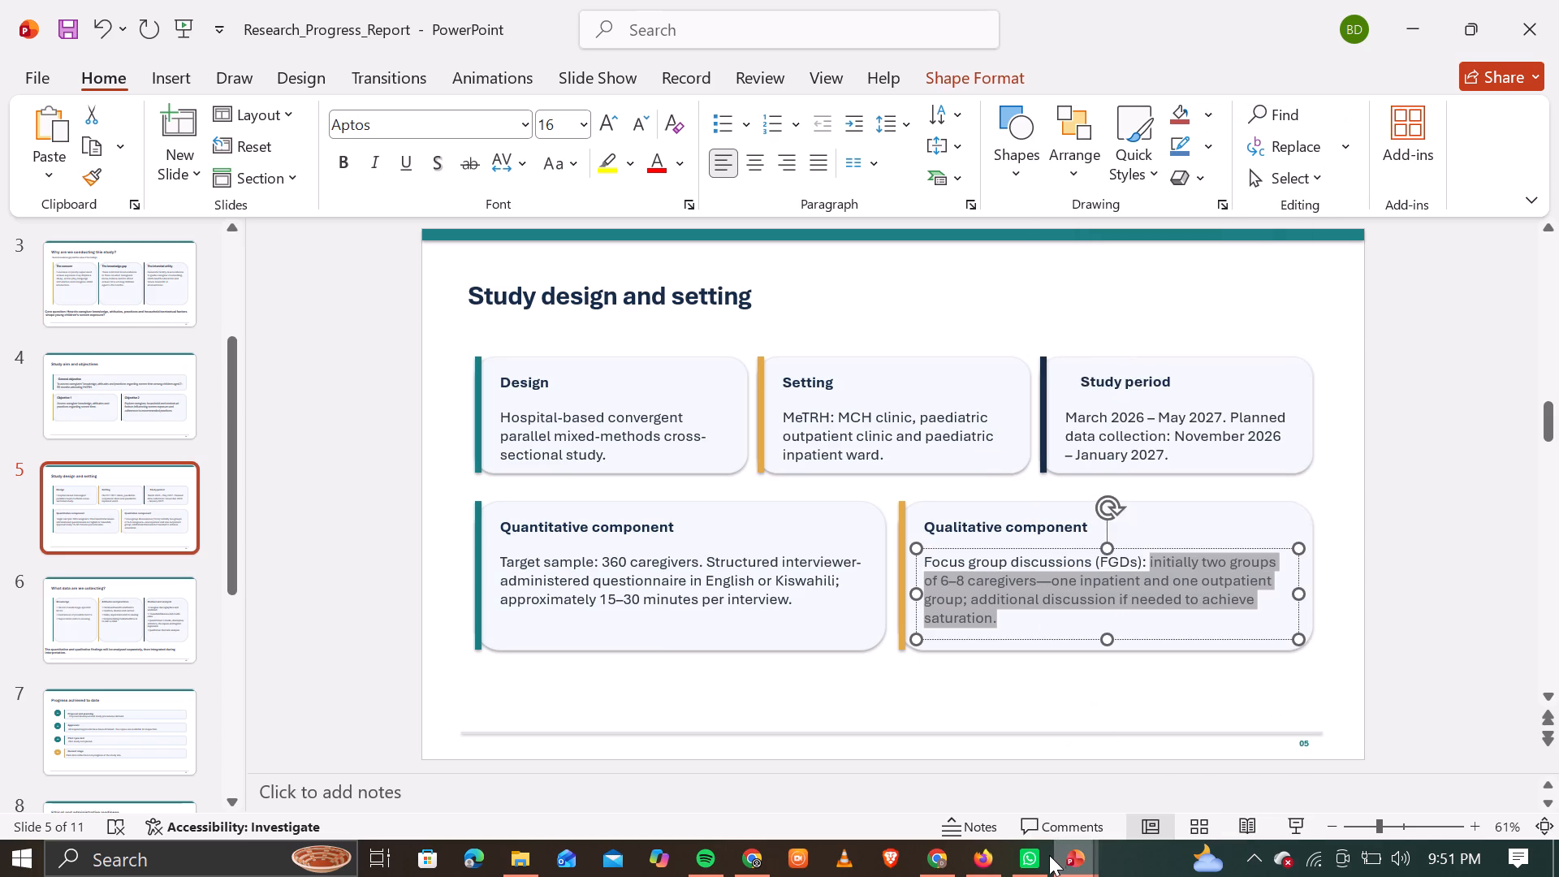
left_click(1090, 856)
left_click(1145, 785)
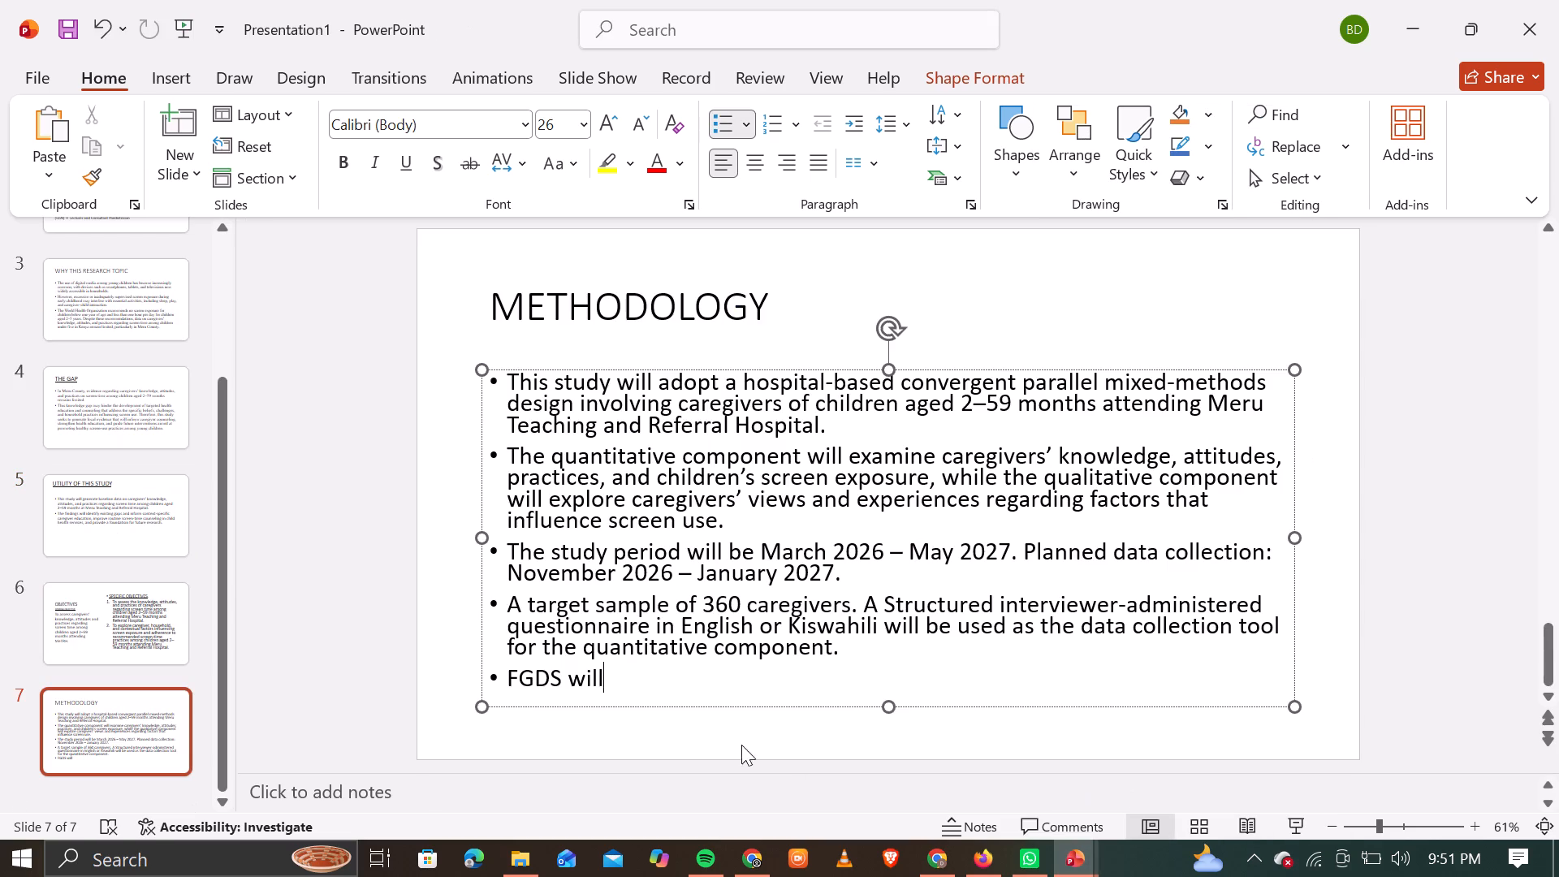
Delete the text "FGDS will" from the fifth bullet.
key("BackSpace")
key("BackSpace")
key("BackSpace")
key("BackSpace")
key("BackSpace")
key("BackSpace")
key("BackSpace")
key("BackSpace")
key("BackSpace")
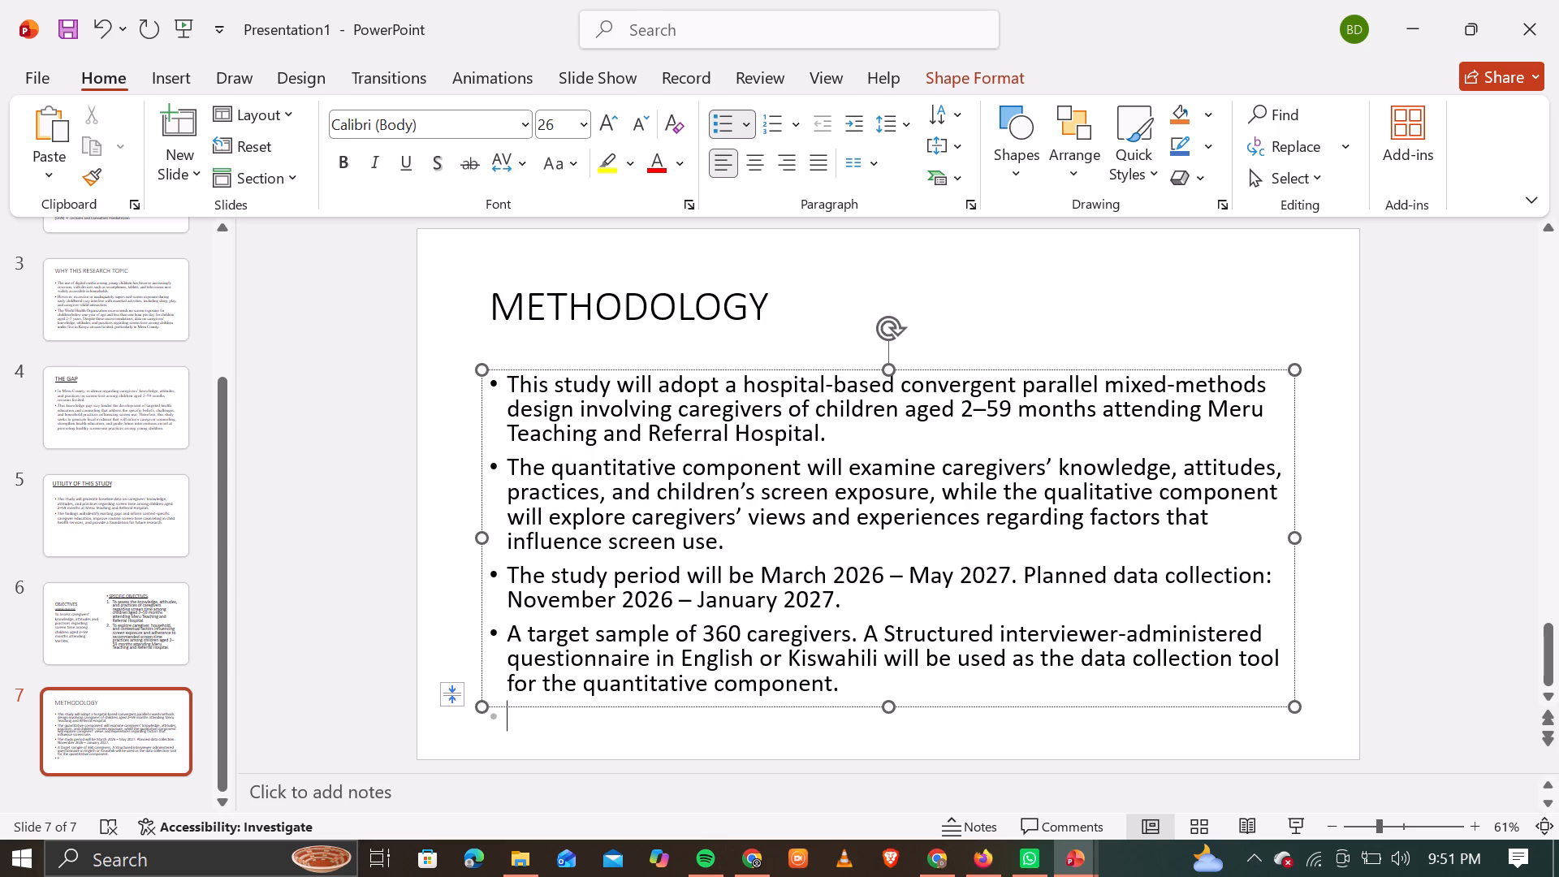
key("f")
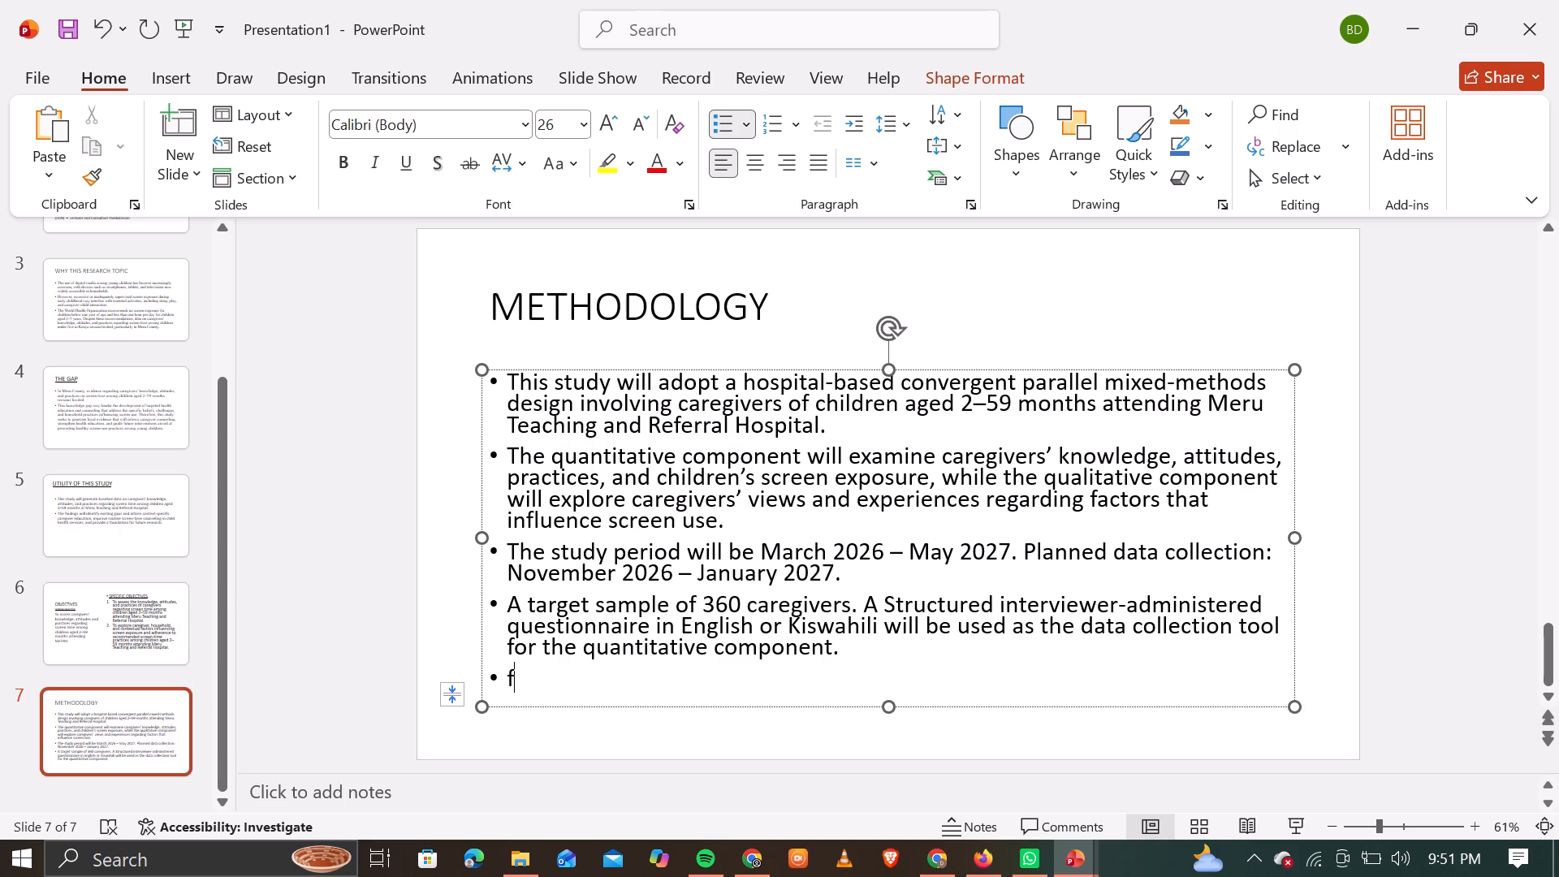
type("or")
key("space")
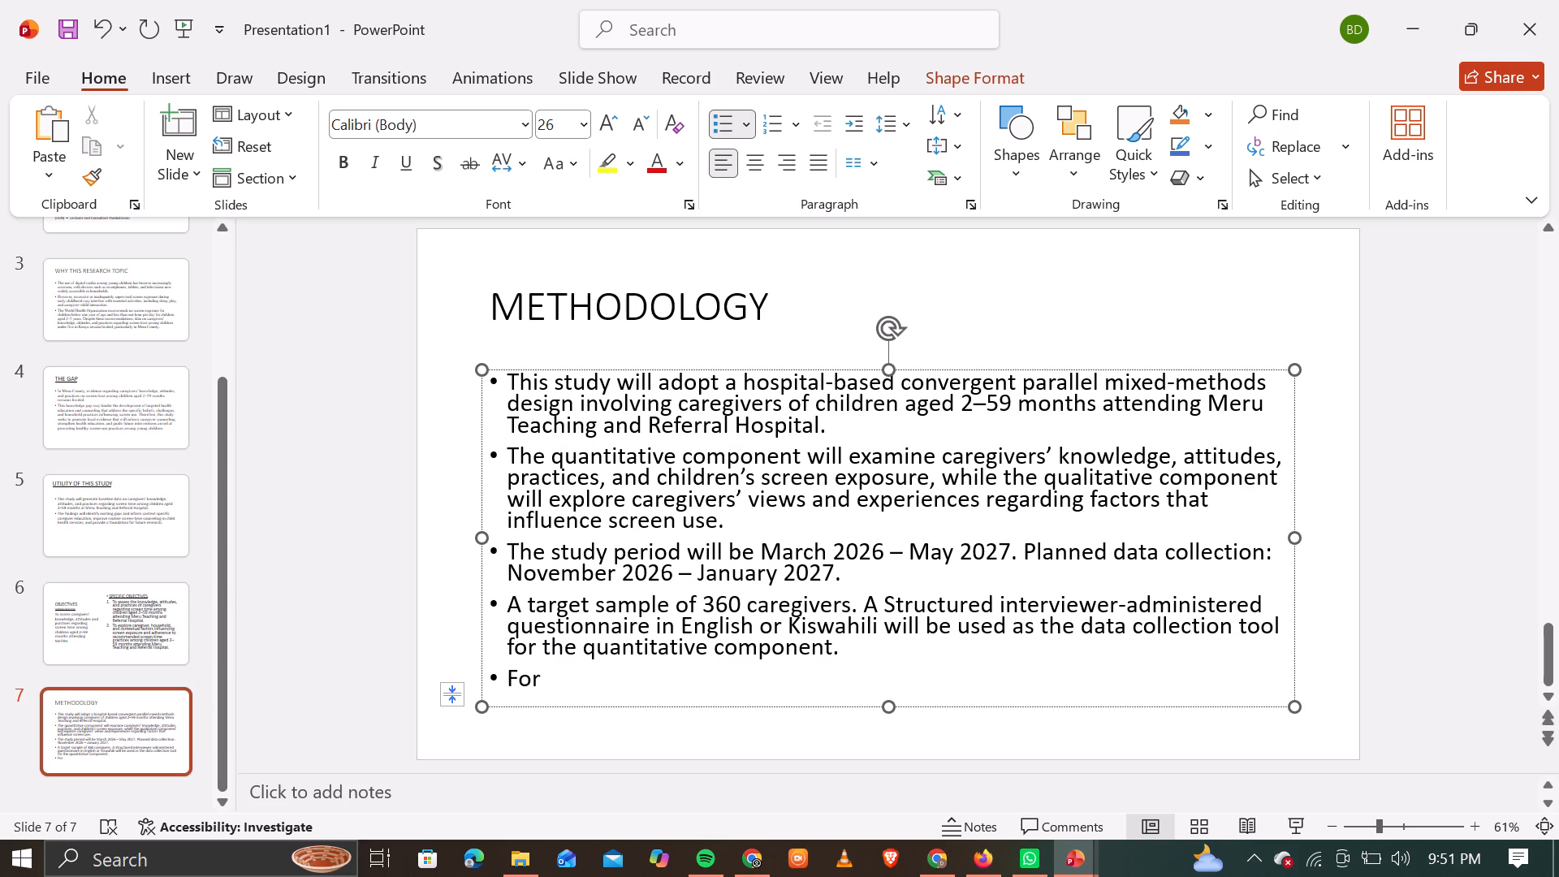
type("the")
key("space")
type("qualitative com")
type("ponent")
key("space")
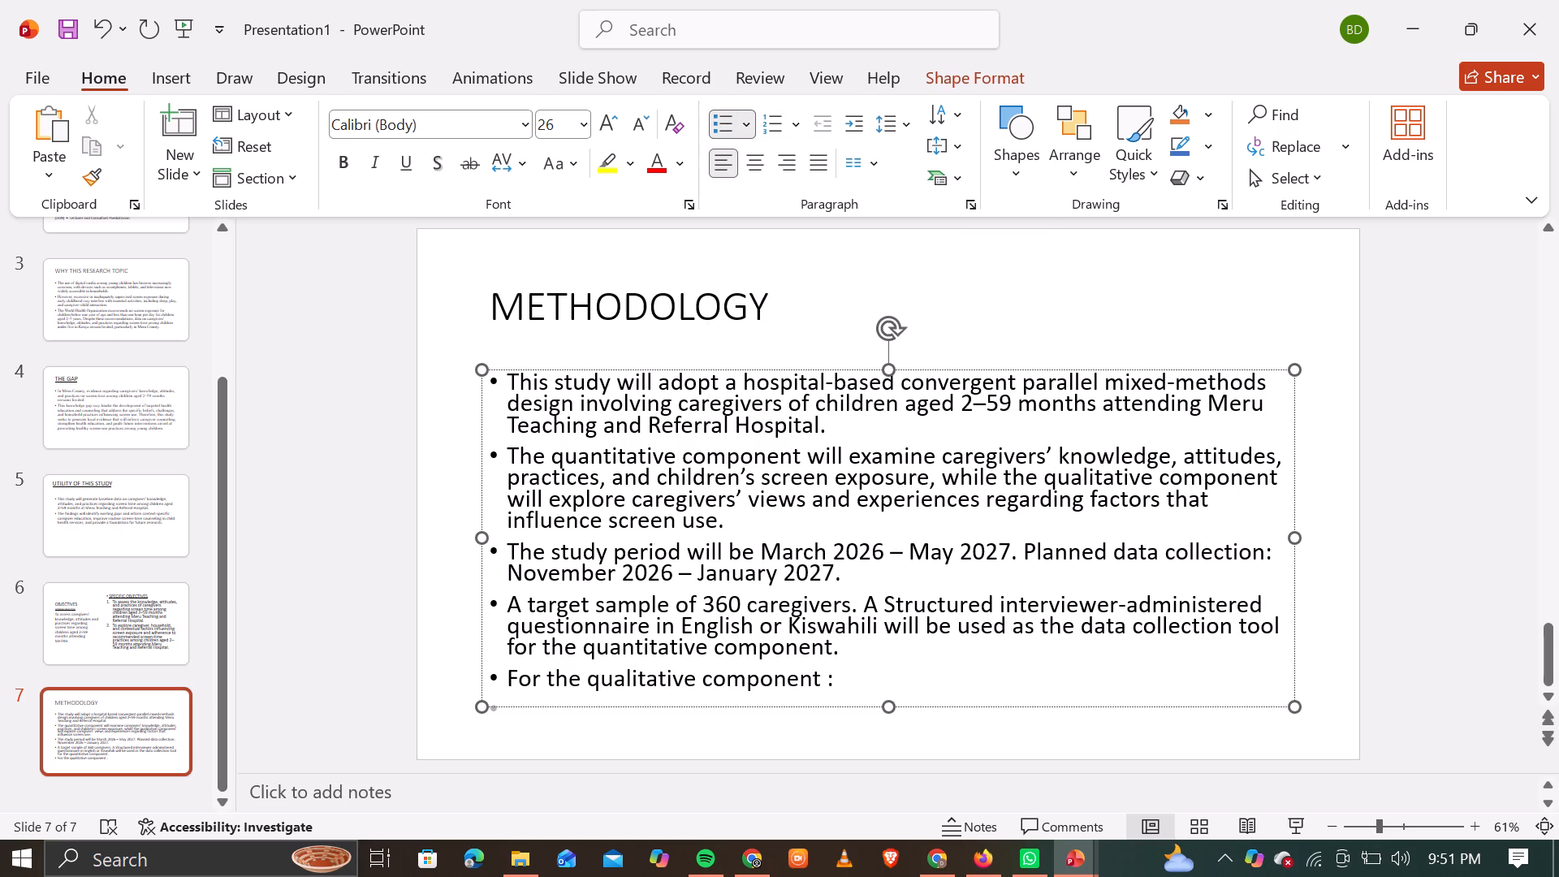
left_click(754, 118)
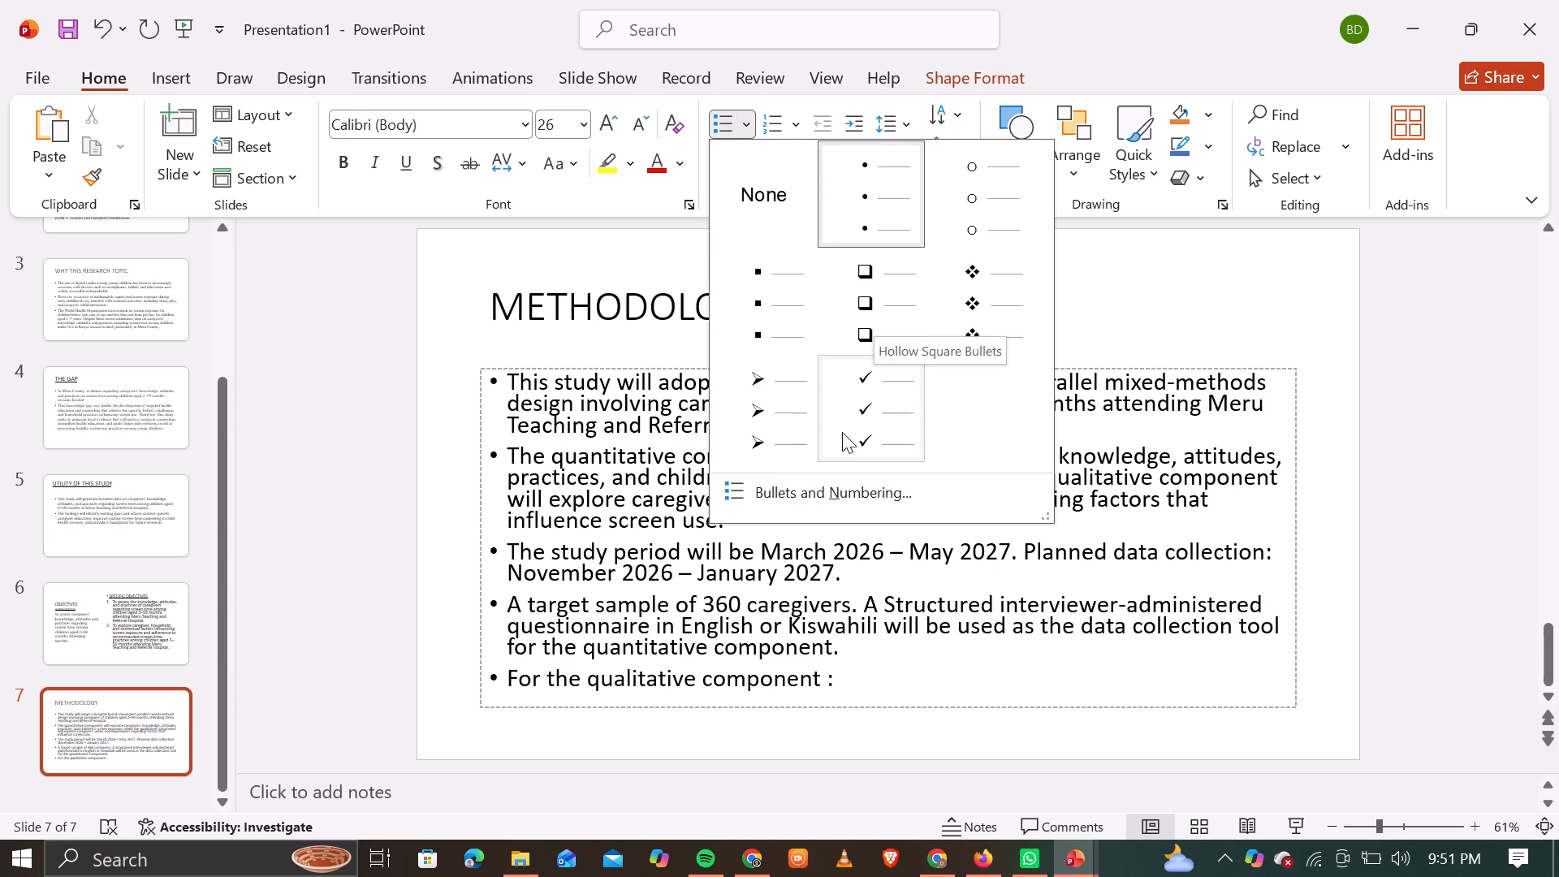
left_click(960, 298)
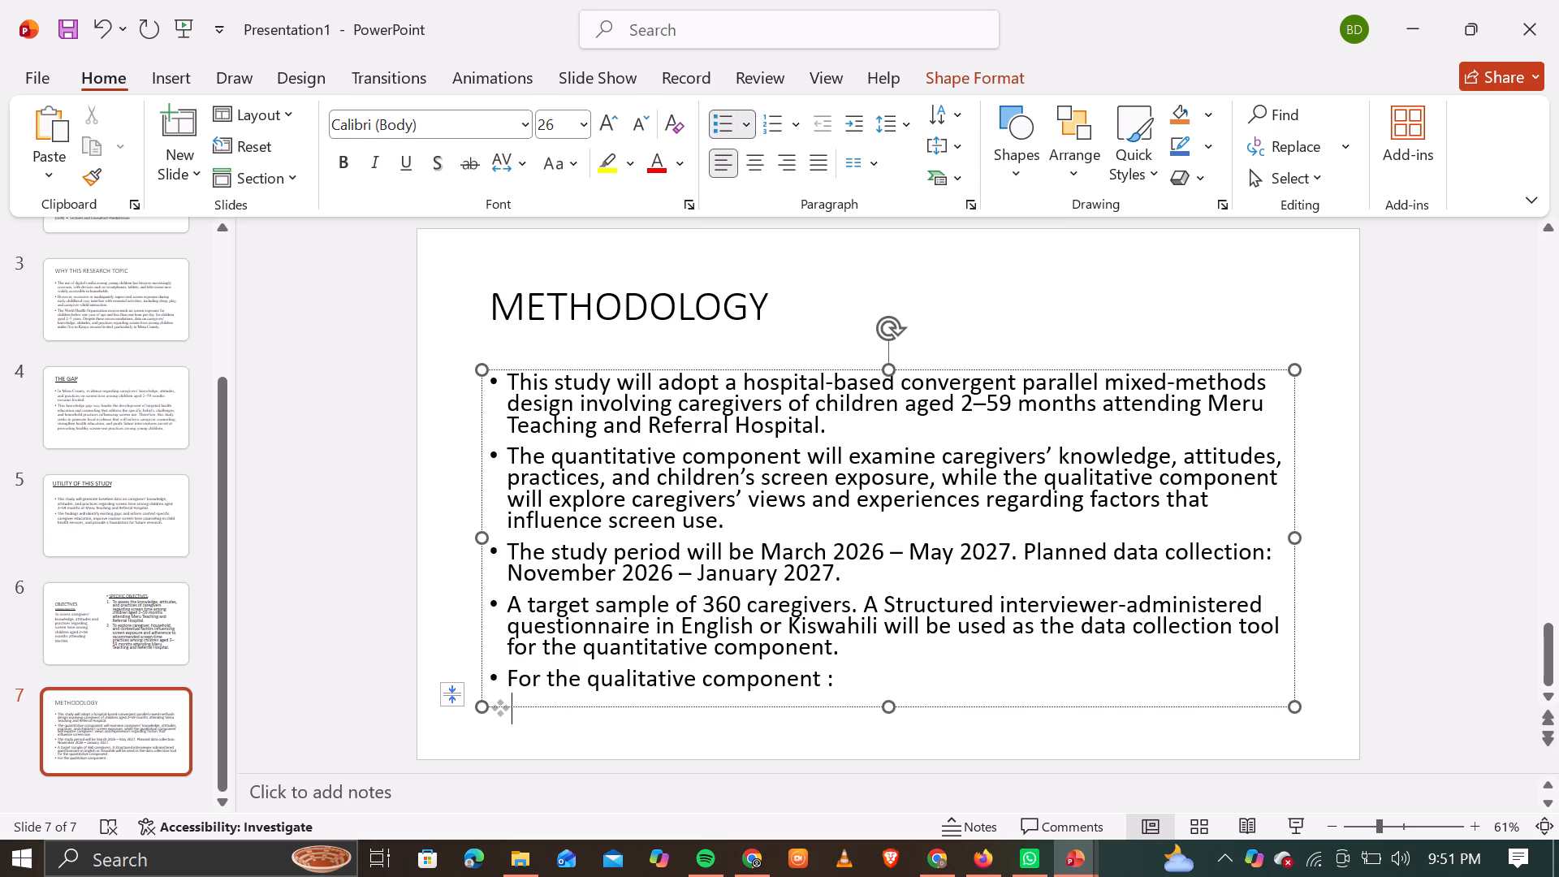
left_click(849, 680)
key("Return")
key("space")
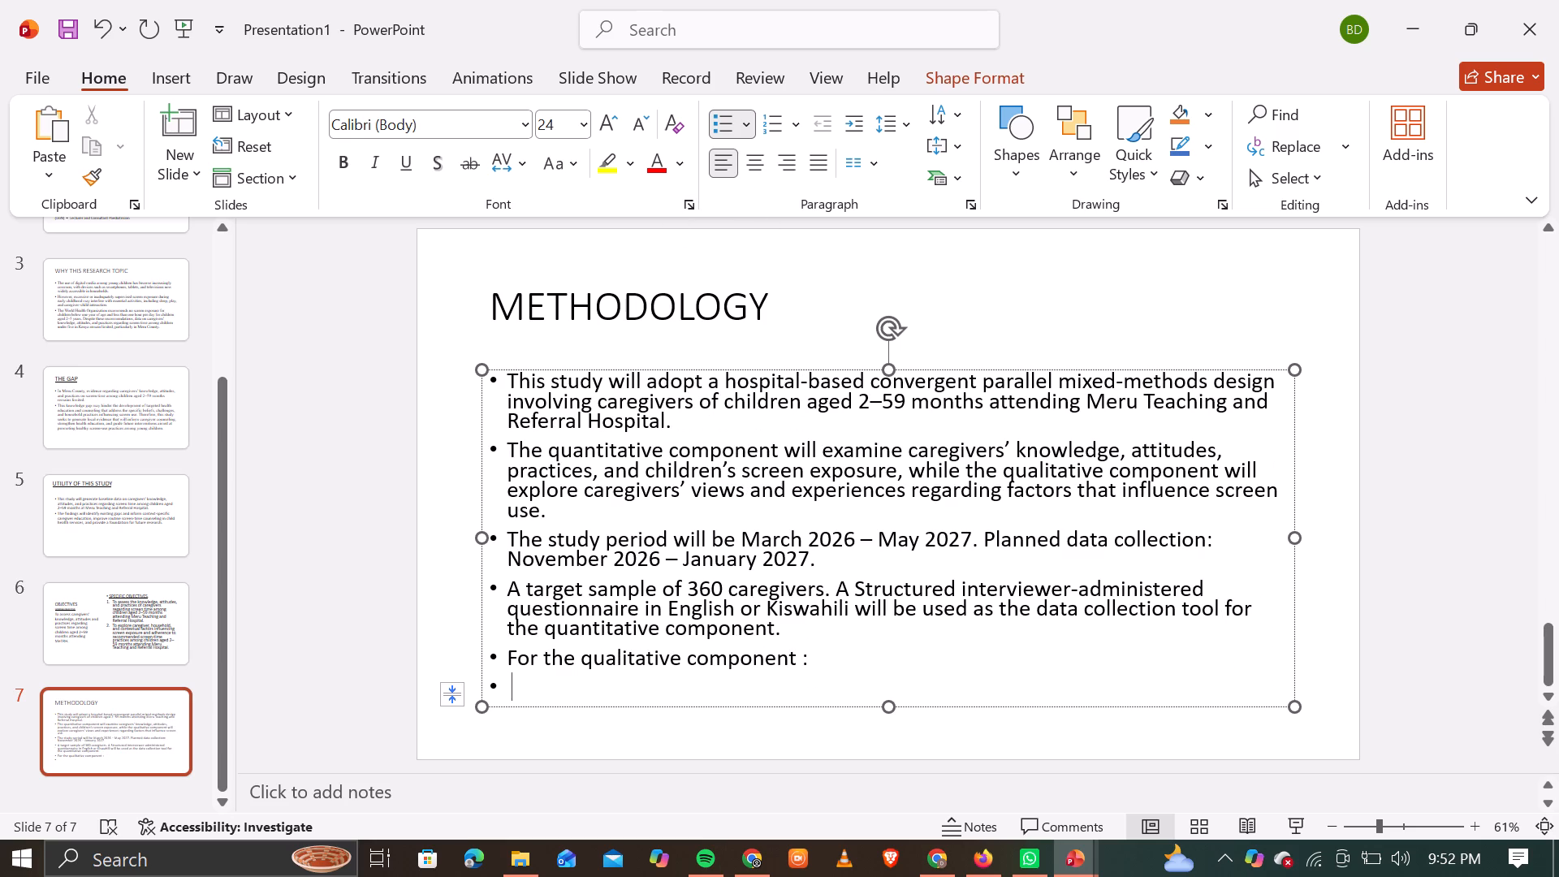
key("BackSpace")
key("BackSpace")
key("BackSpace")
Paste the copied text about two groups of 6–8 caregivers as a new bullet below "For the qualitative component :".
key("Return")
key("ctrl+v")
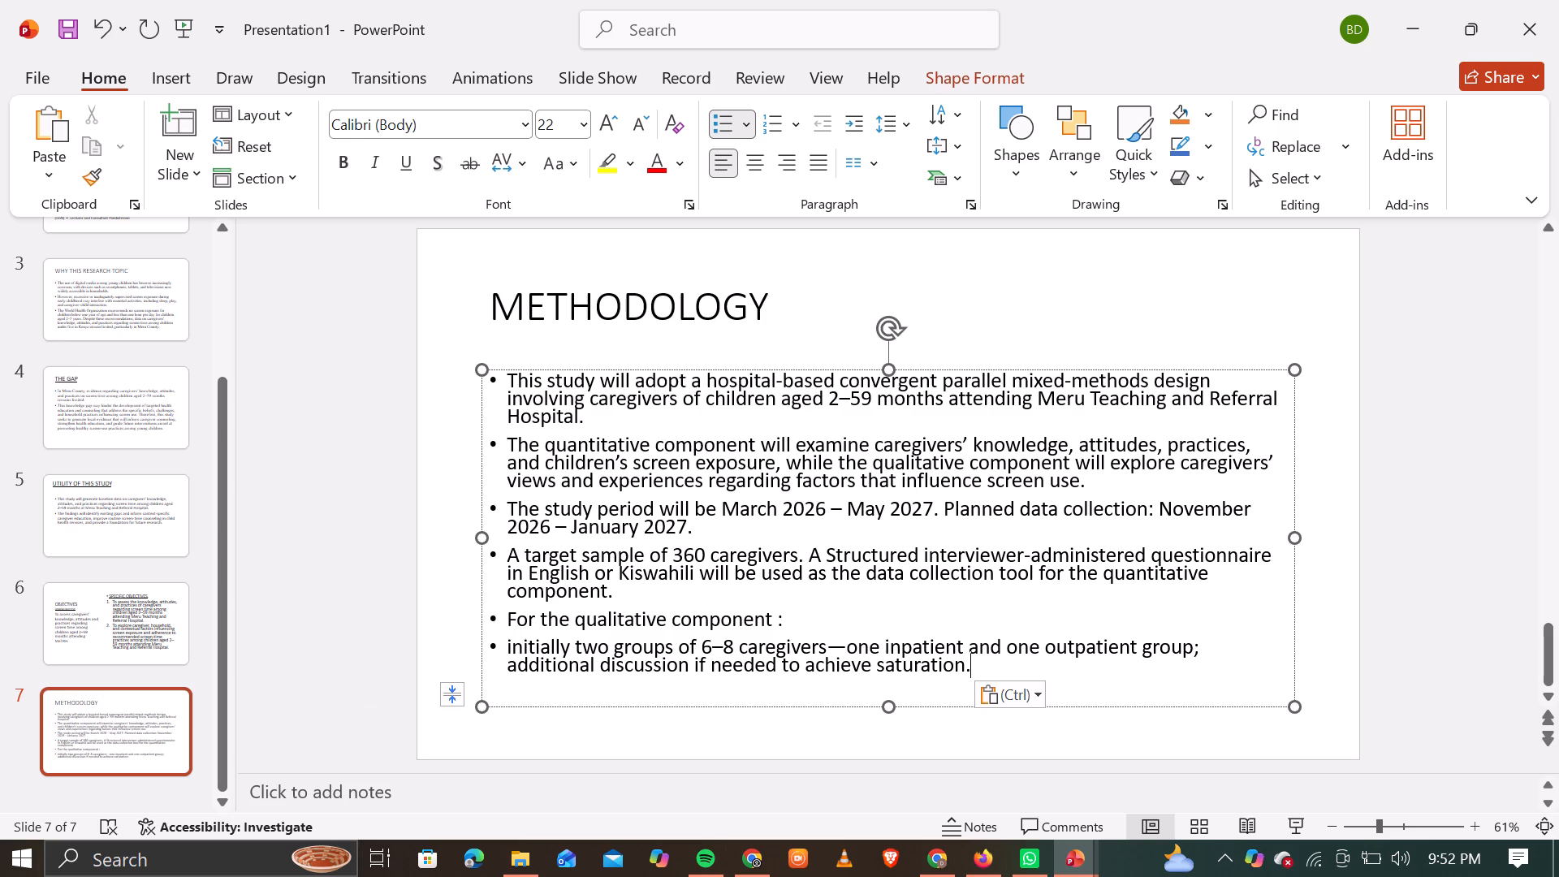
Replace the dash after "caregivers" with a space and capitalise "Initially" in the last bullet of the METHODOLOGY slide.
left_click(850, 649)
key("BackSpace")
key("space")
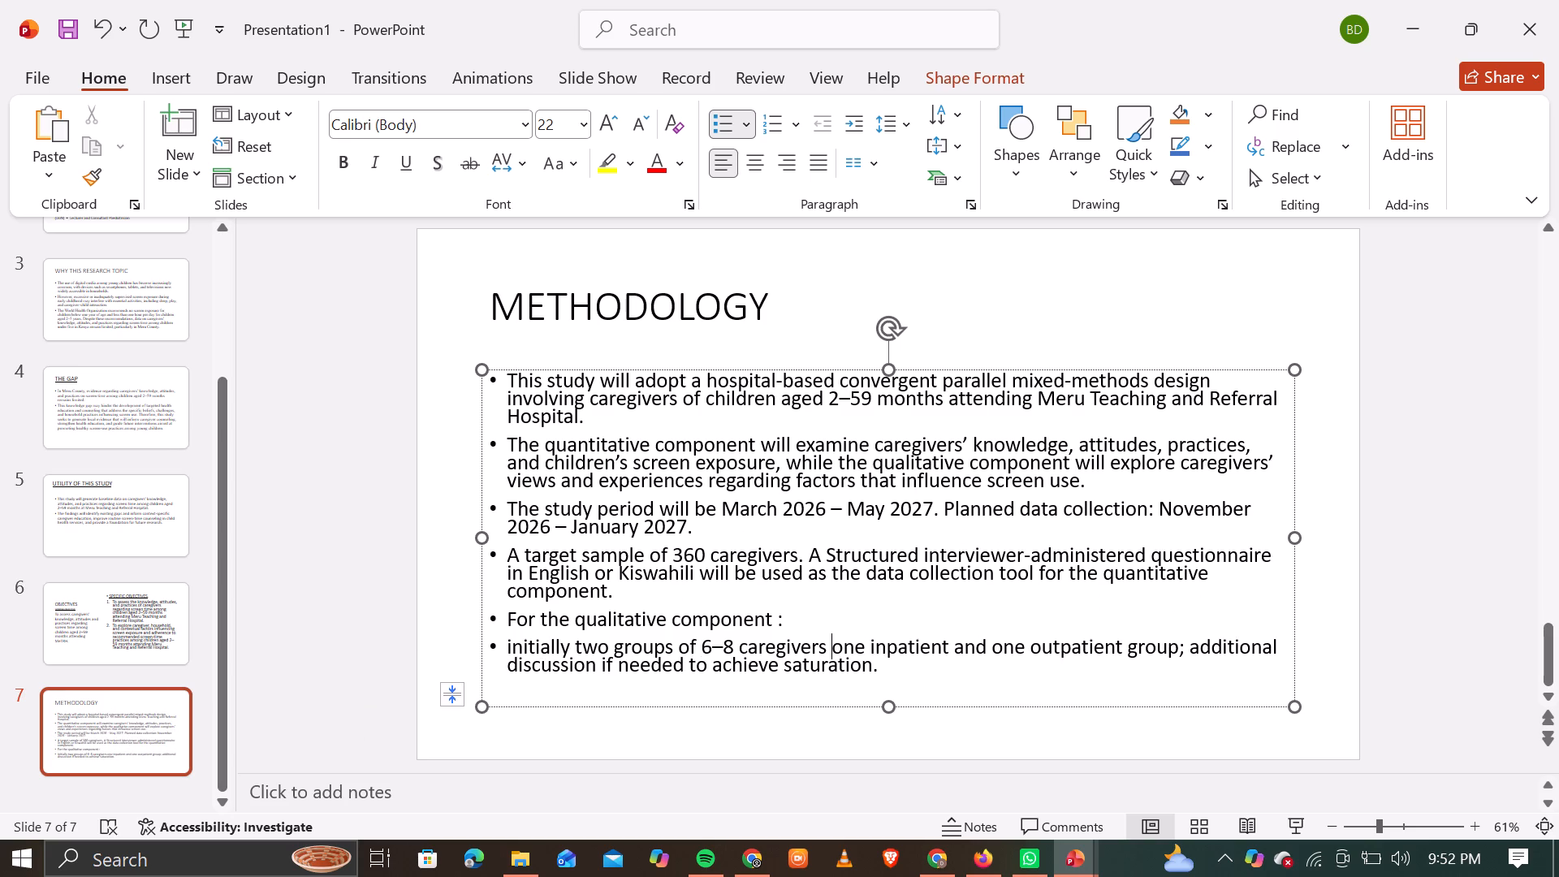
left_click(512, 646)
key("BackSpace")
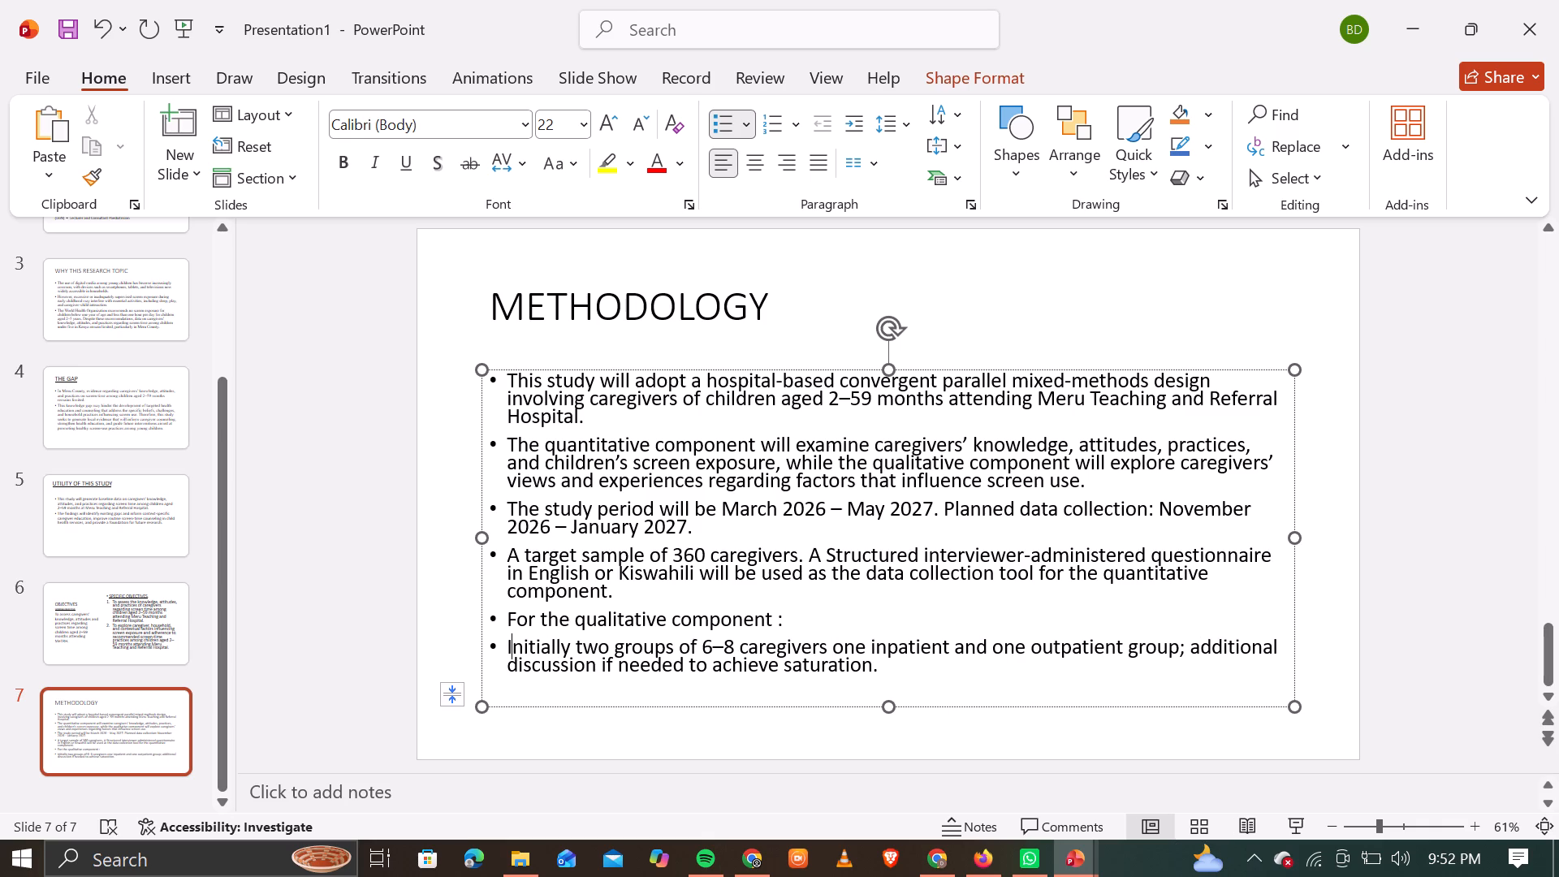
Remove the bullet marker from the "Initially two groups" line, indent it with spaces, and prefix it with ">>. ".
left_click(501, 646)
key("BackSpace")
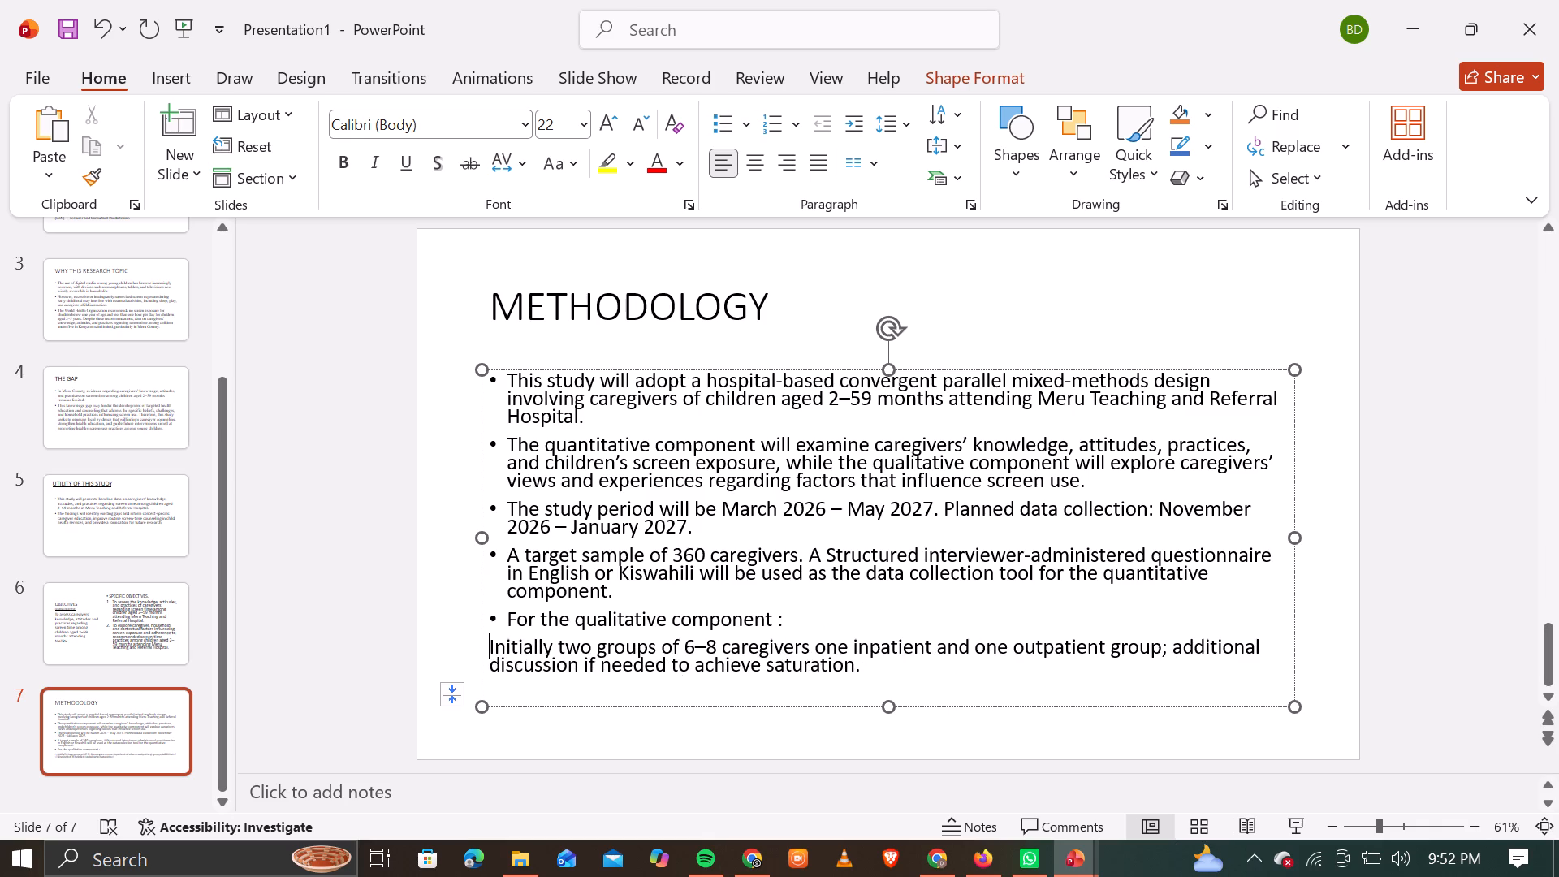
key("space")
key("space")
key("space")
key("space")
key("space")
key("space")
key("space")
key("space")
key("space")
key("space")
key("space")
key("space")
key("space")
key("space")
key("space")
key("space")
key("space")
key("space")
key("space")
key("space")
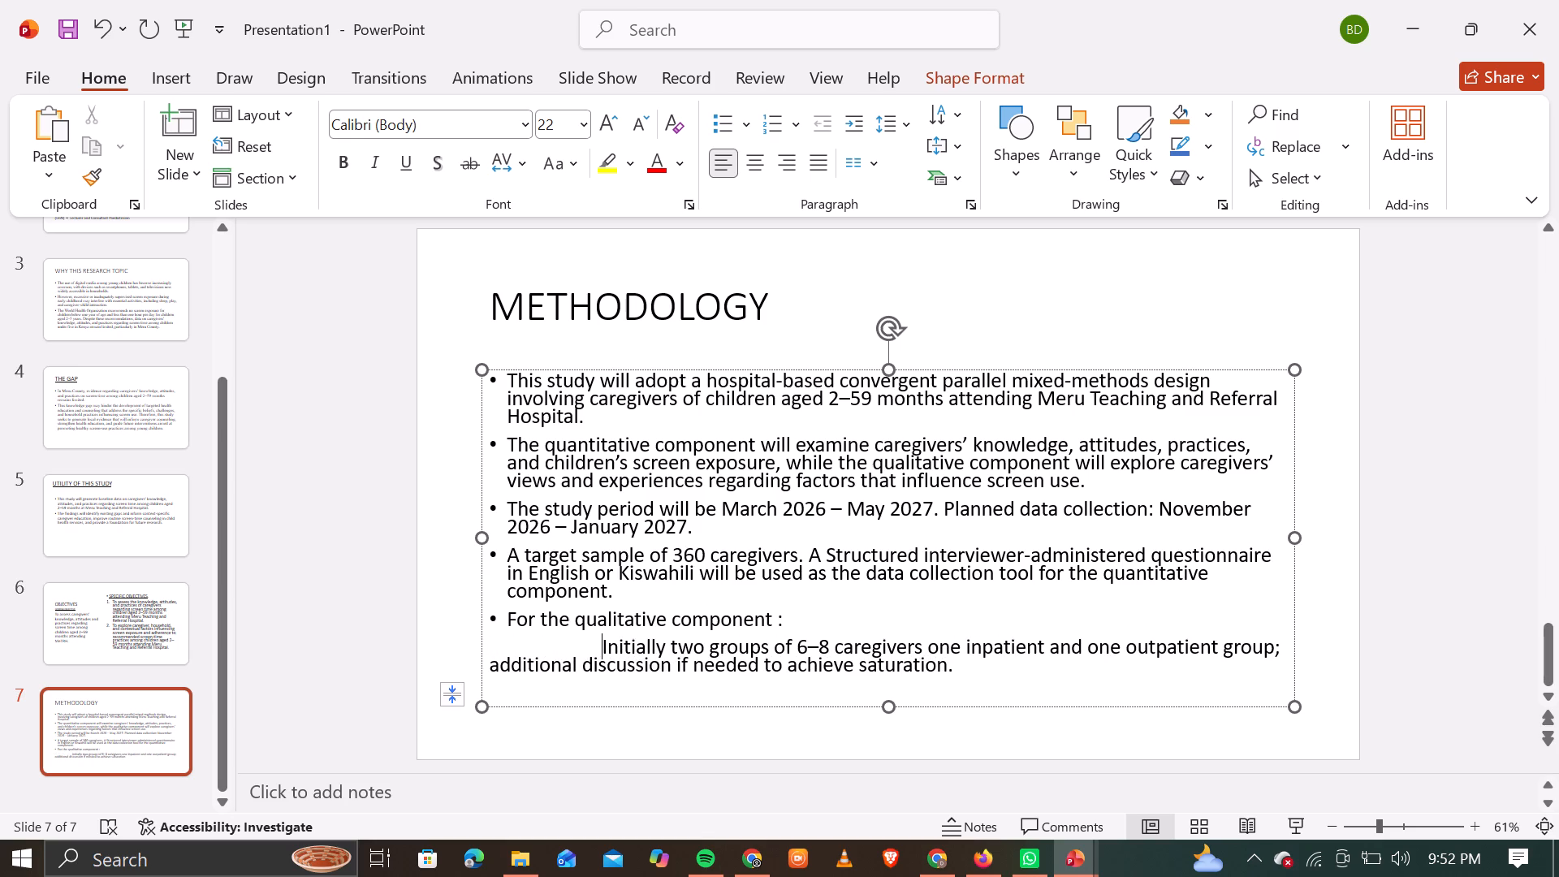
type(">>")
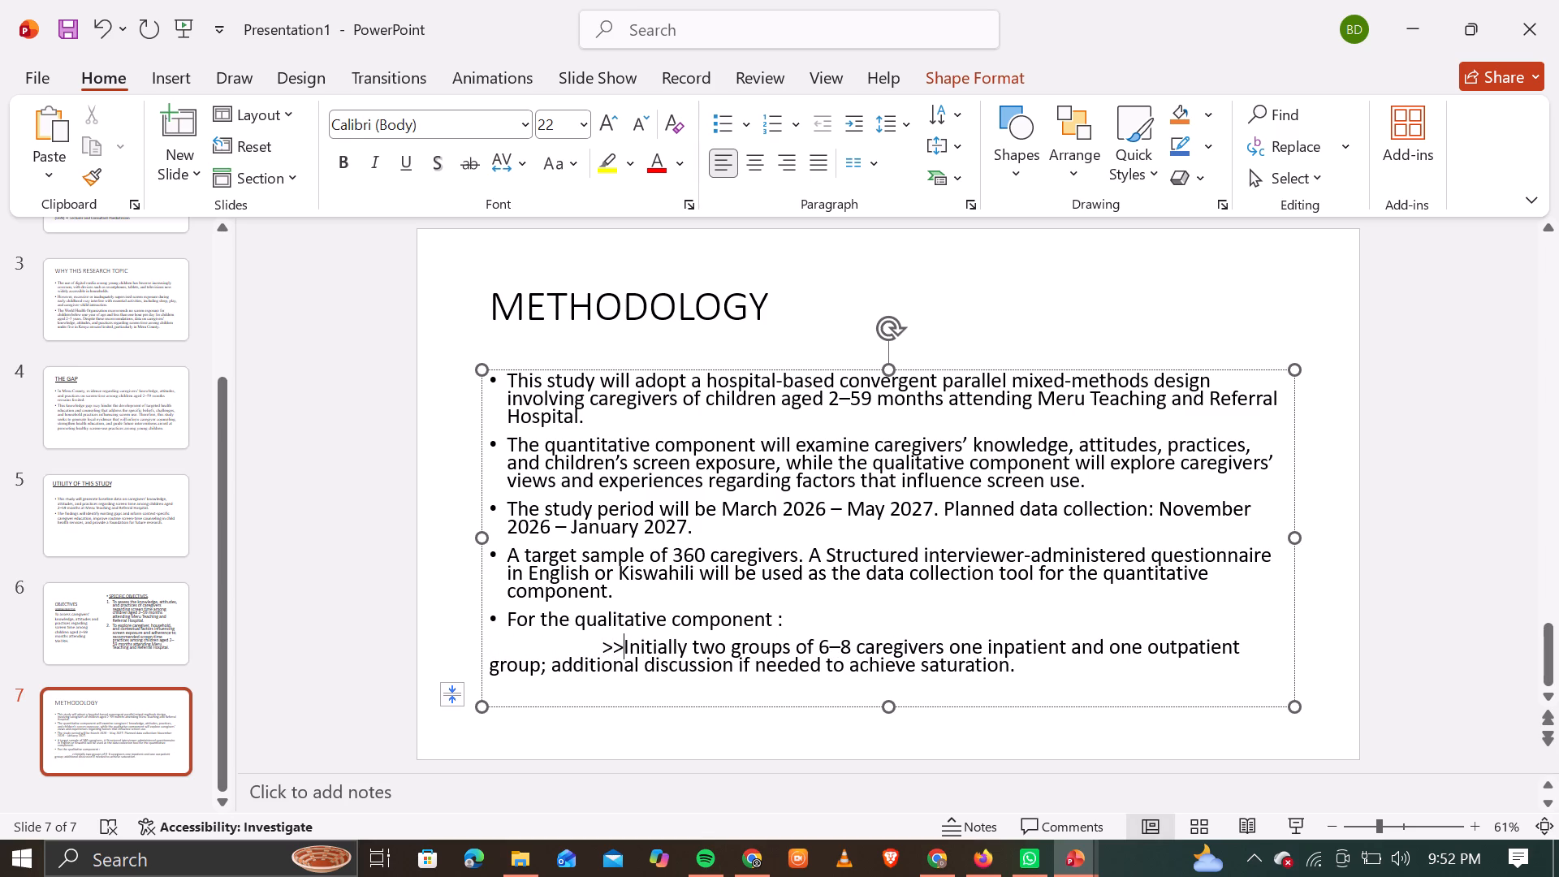
key("period")
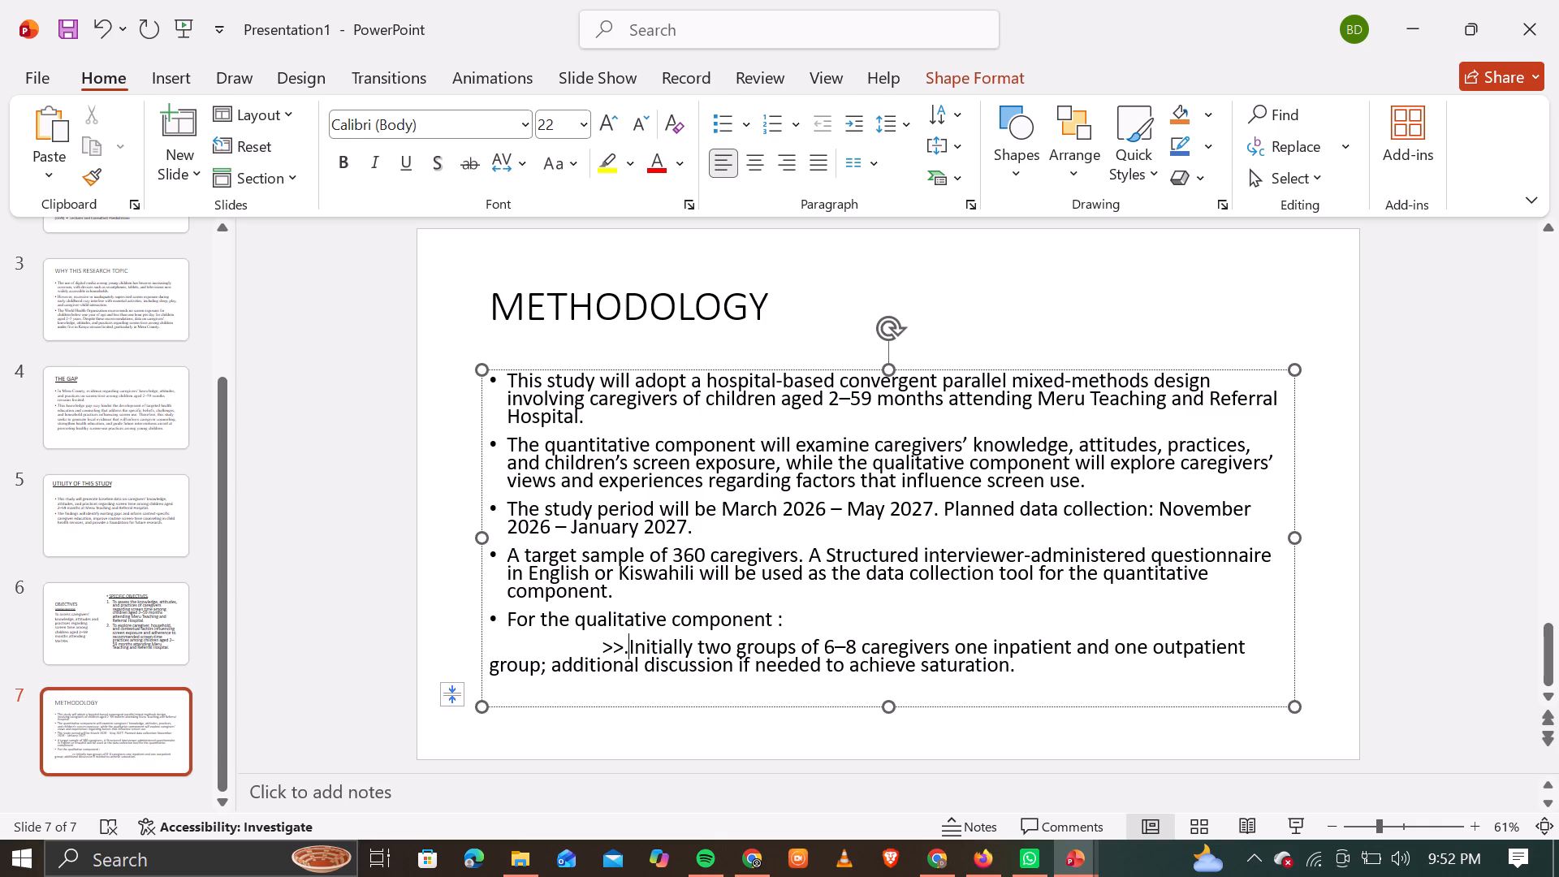
key("space")
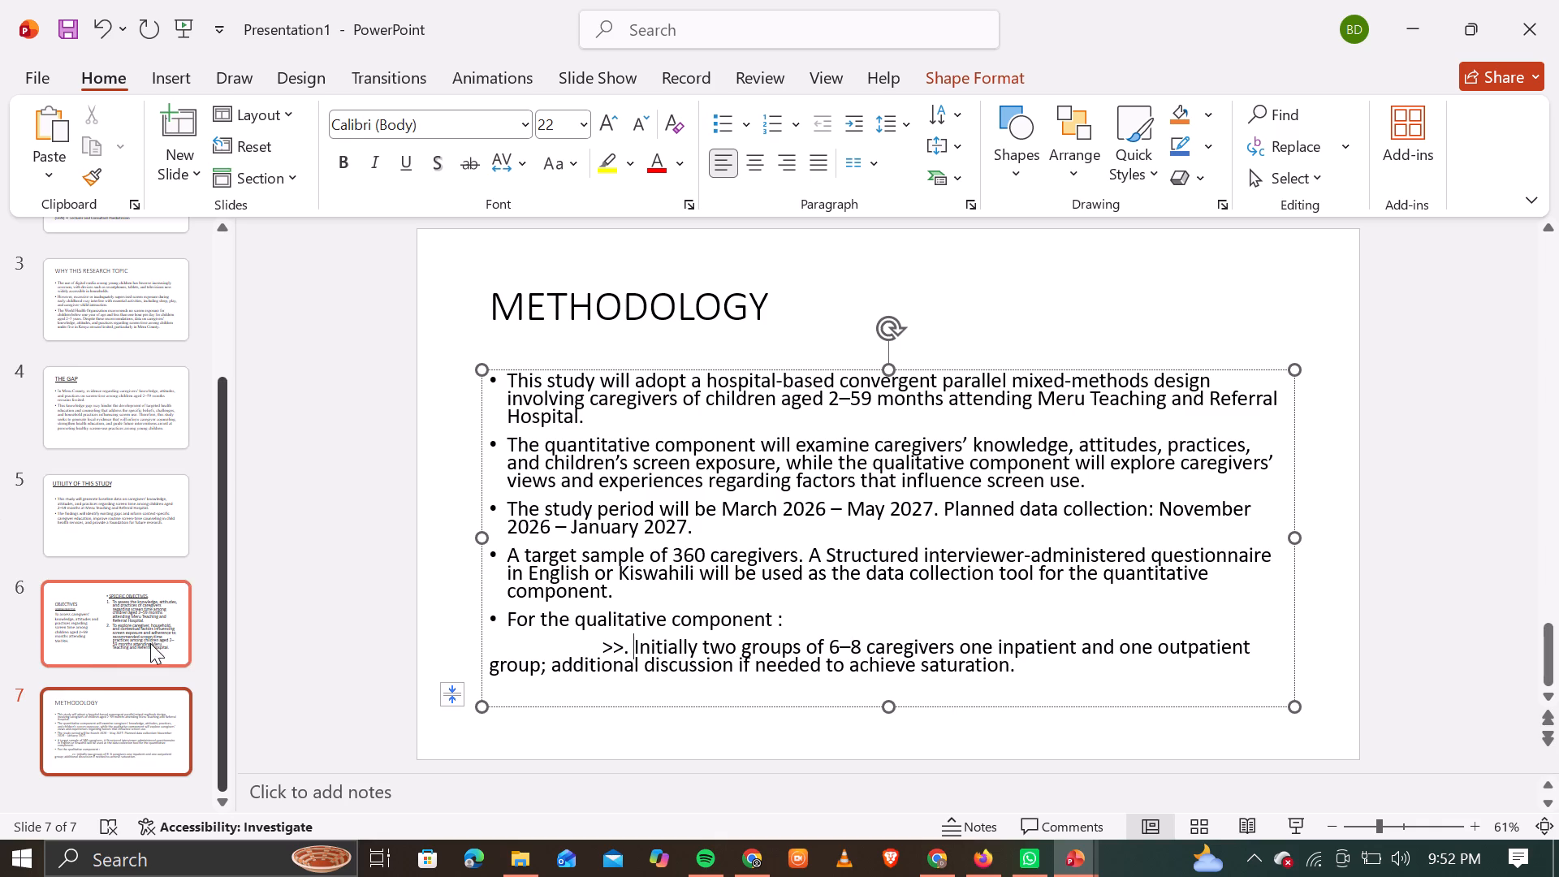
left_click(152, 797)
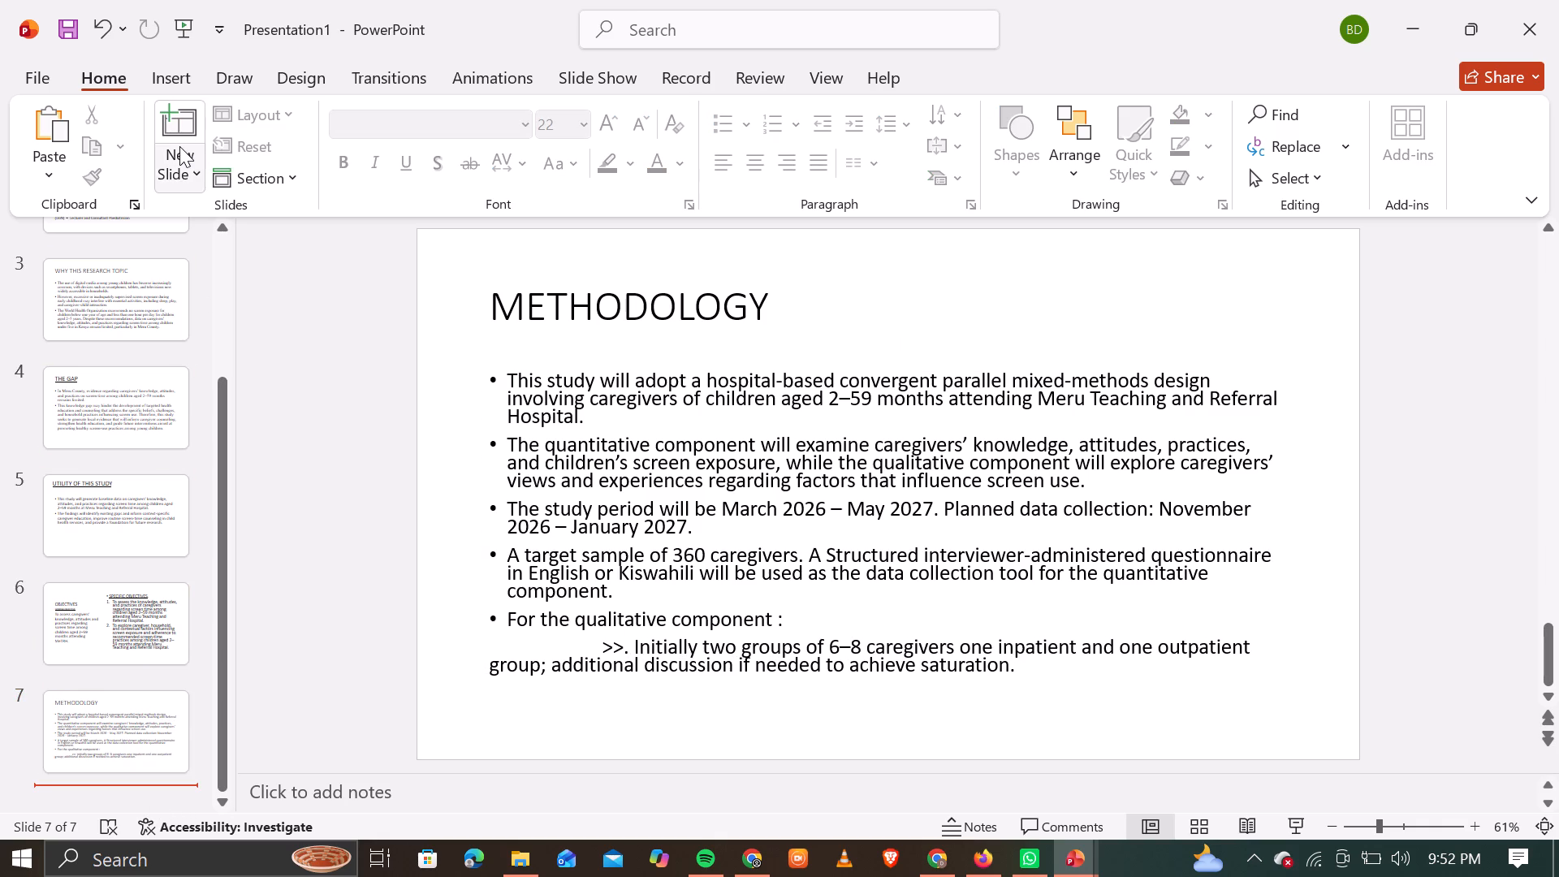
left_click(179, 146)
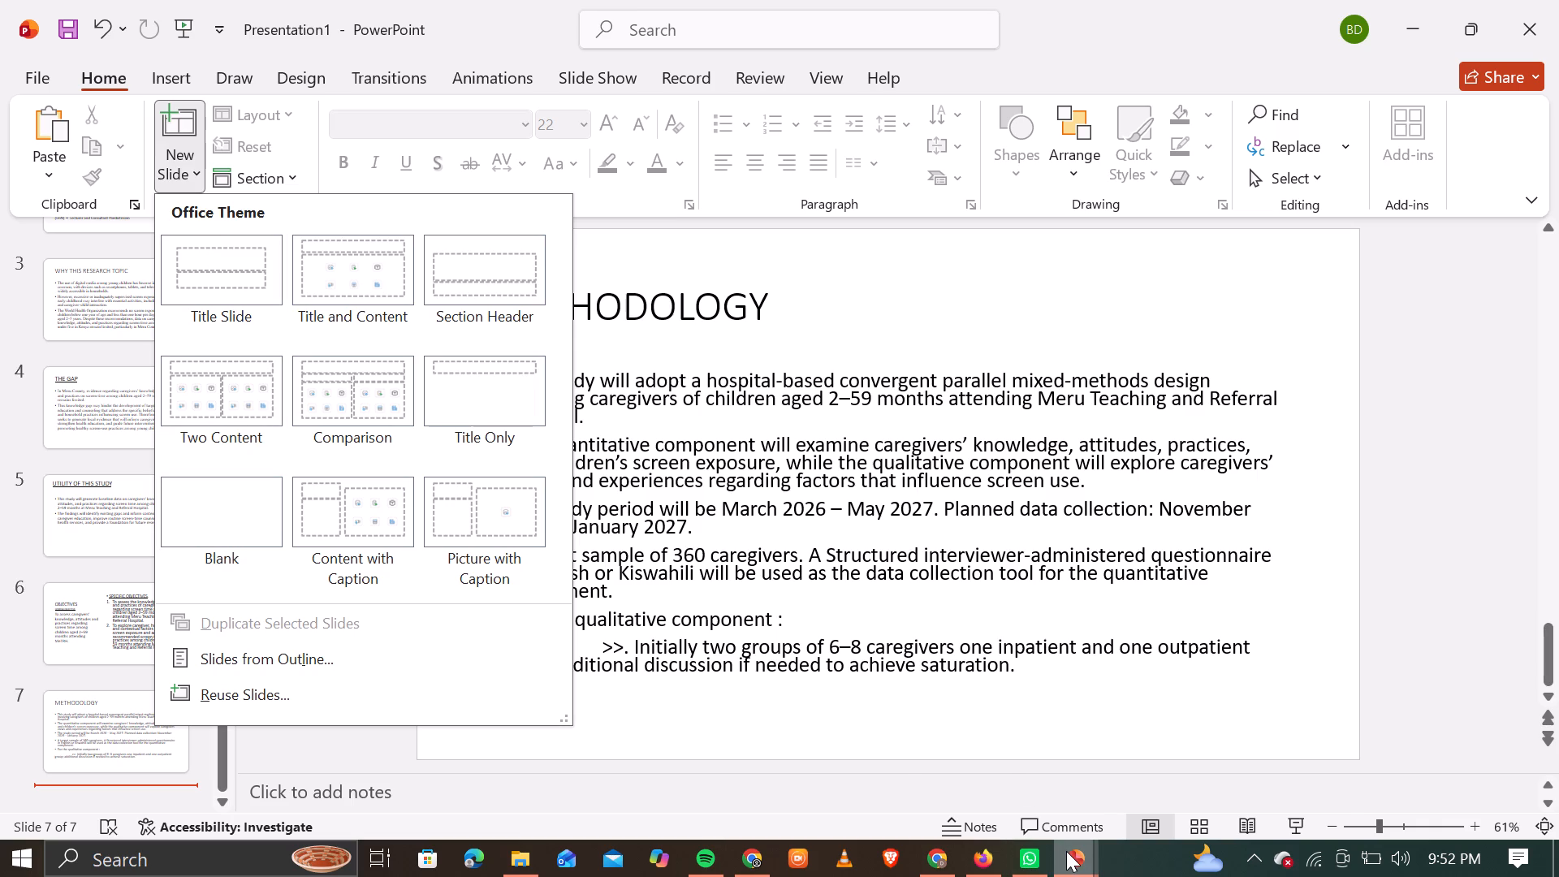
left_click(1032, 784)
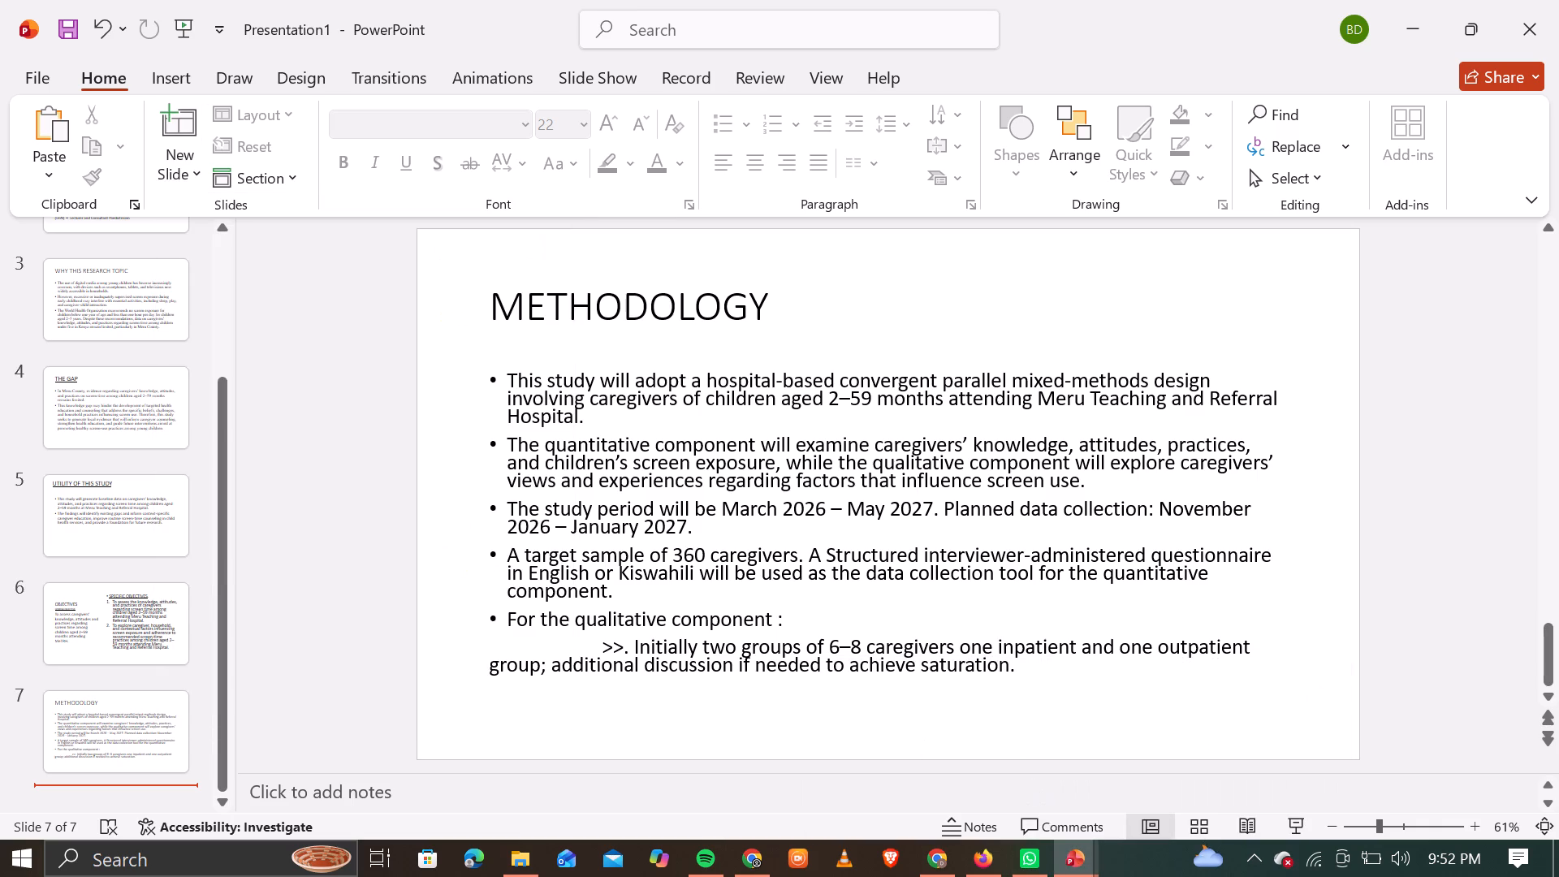
Switch to the Research_Progress_Report presentation and examine the slide "What data are we collecting?" after the study design slide.
left_click(1074, 836)
left_click(1070, 858)
left_click(1018, 780)
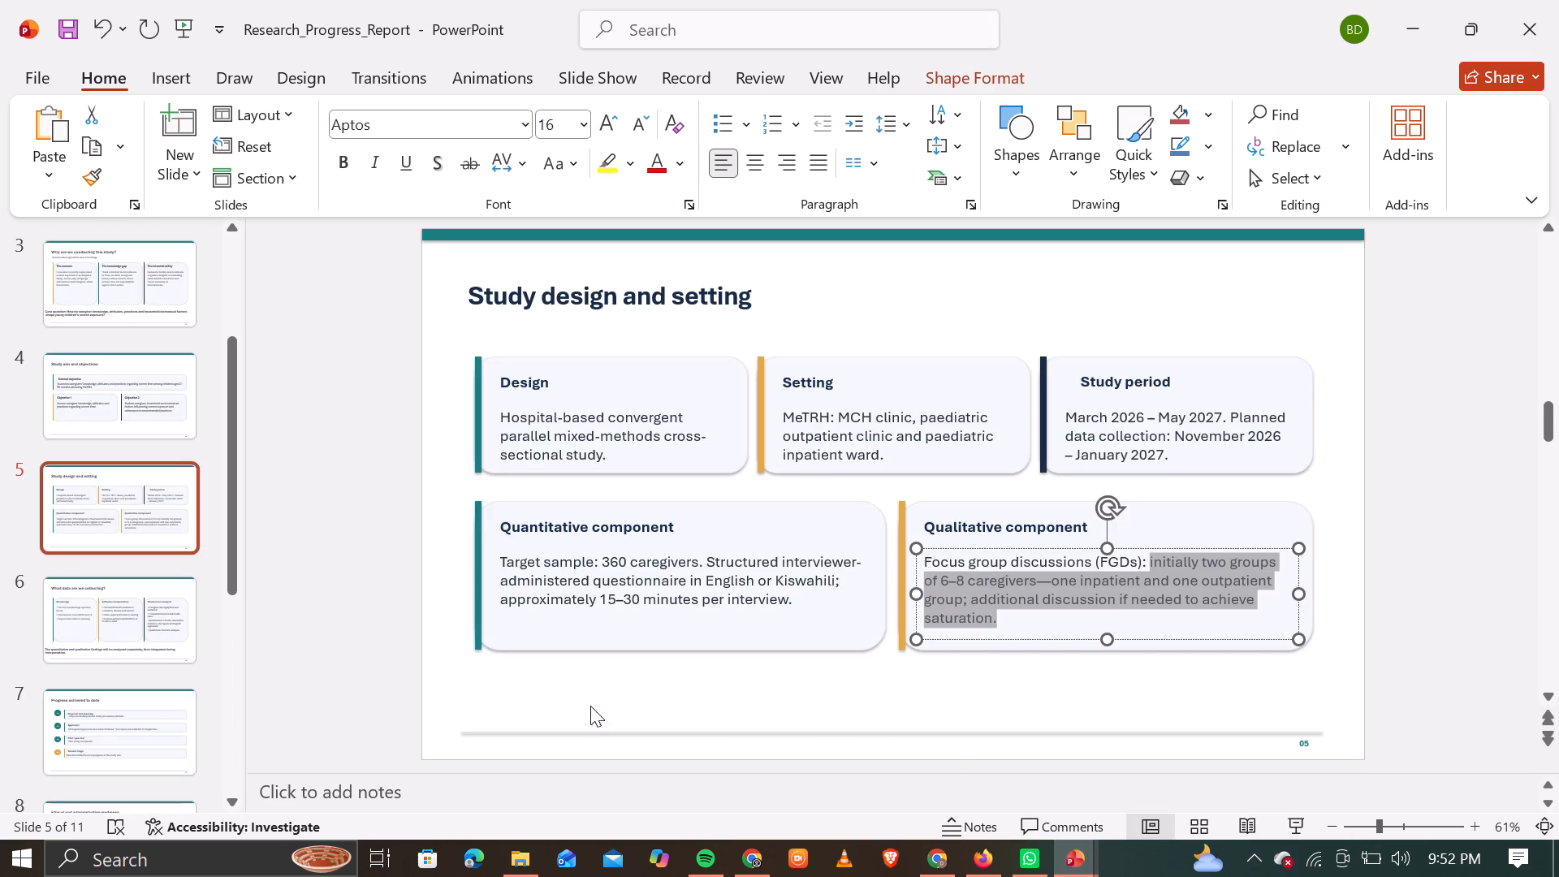
scroll(622, 621, "down", 1)
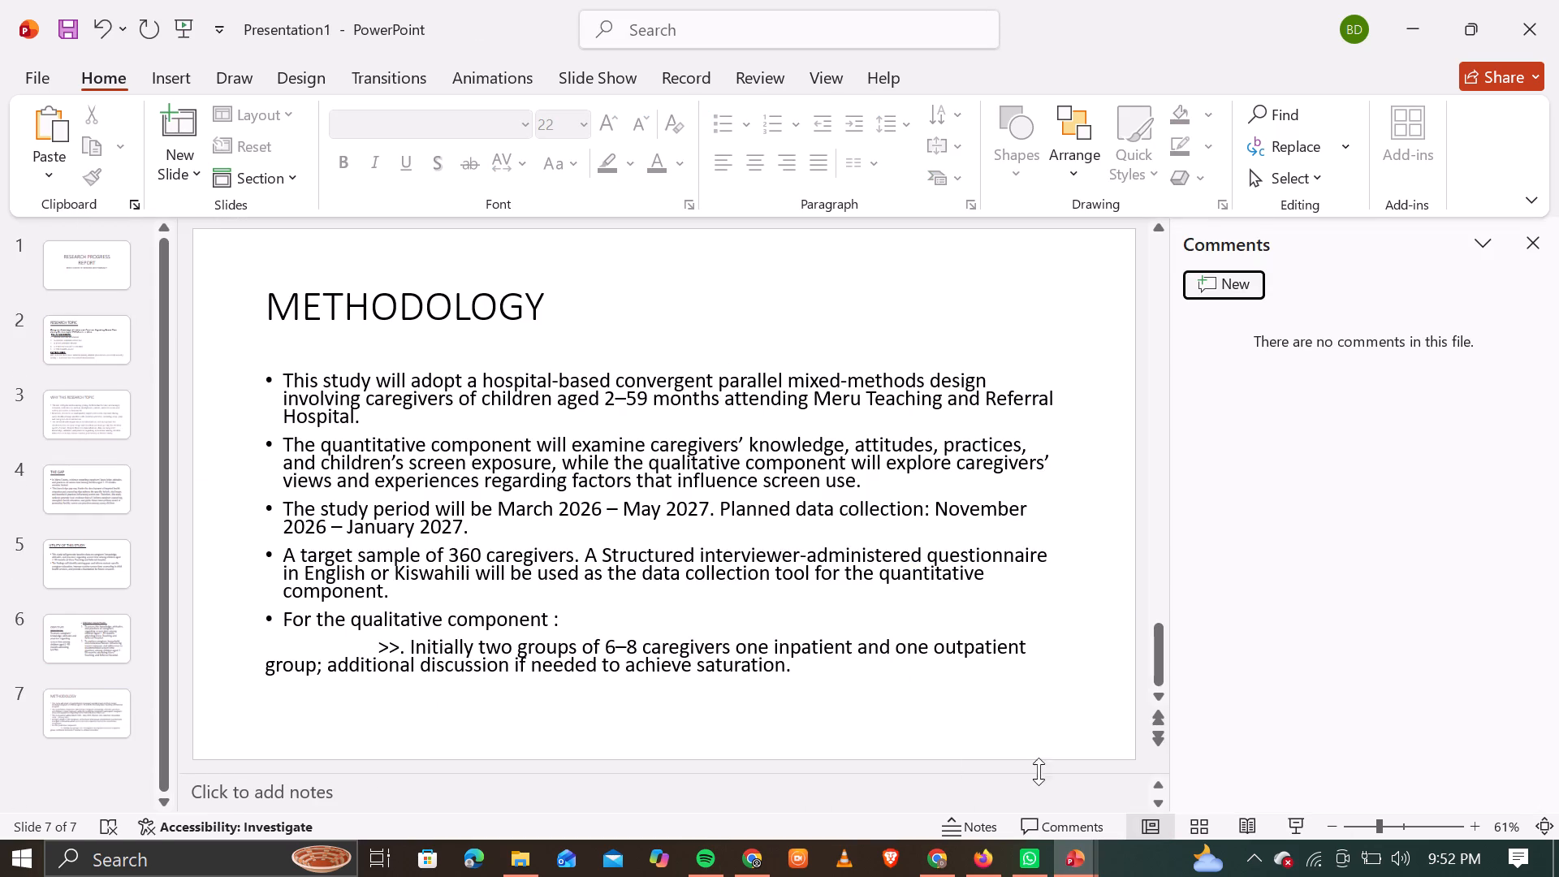
left_click(1077, 861)
left_click(952, 723)
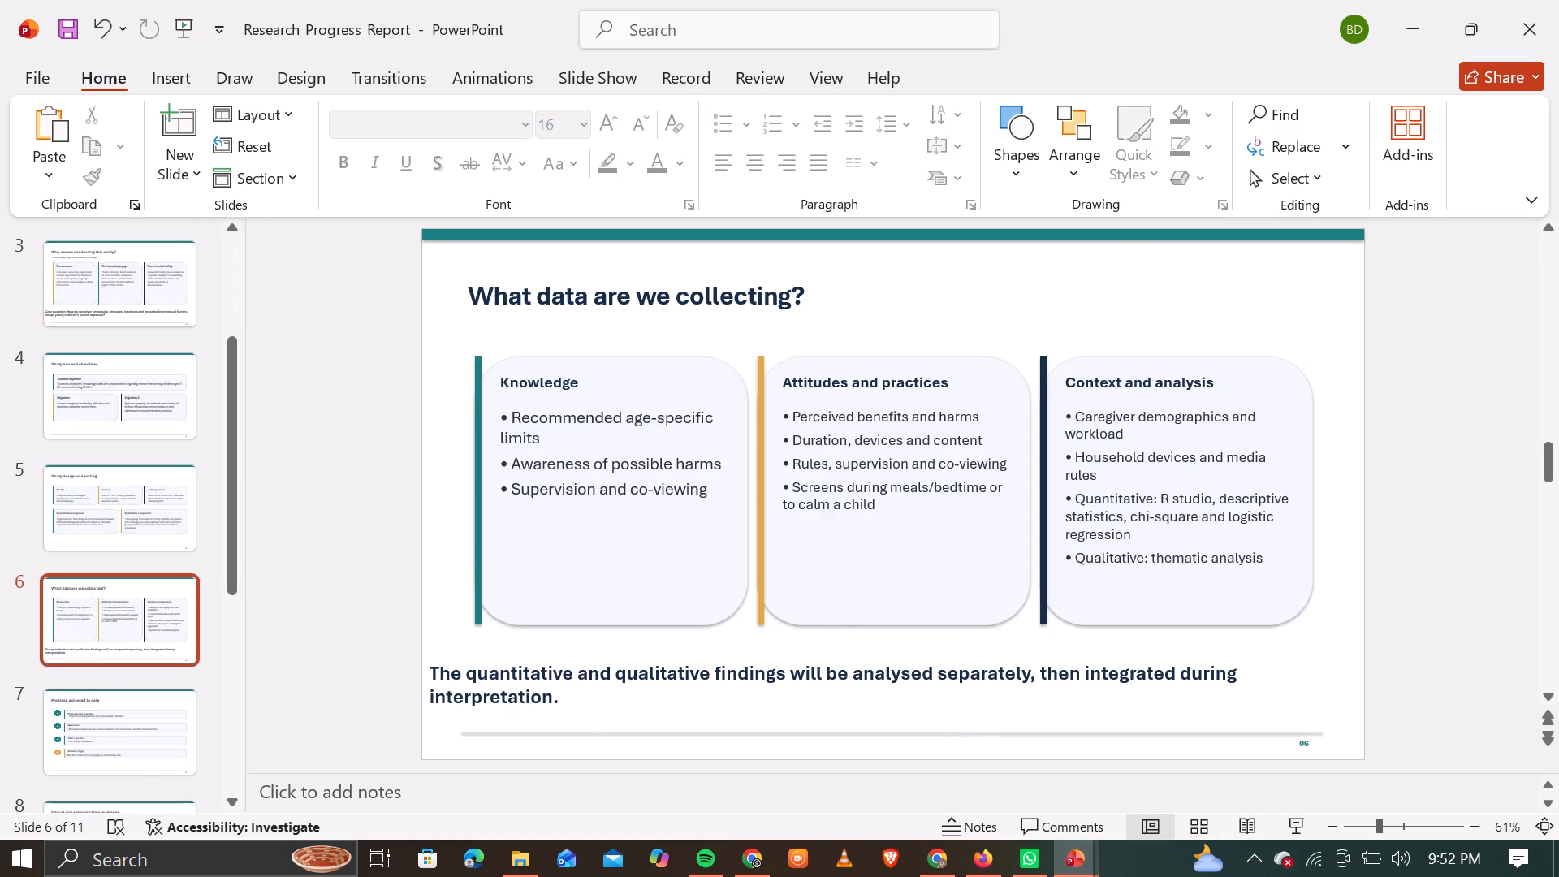
scroll(695, 616, "down", 1)
scroll(695, 616, "up", 1)
scroll(695, 616, "down", 1)
scroll(695, 616, "up", 1)
scroll(695, 616, "down", 1)
scroll(695, 616, "up", 1)
Return to Presentation1 and add a Two Content slide after the METHODOLOGY slide.
left_click(1085, 876)
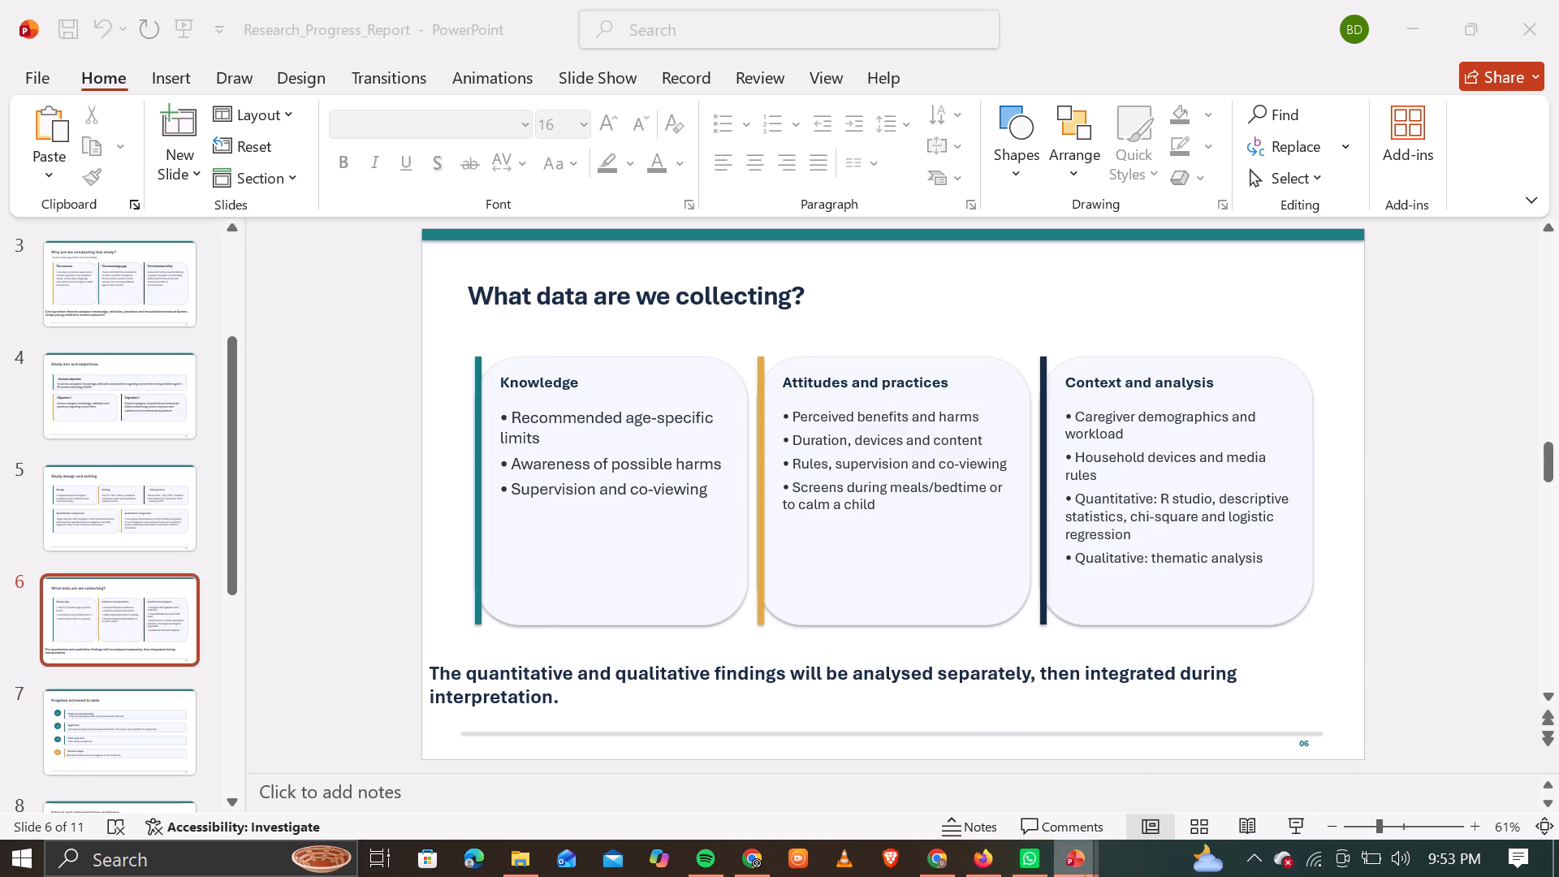
left_click(1164, 764)
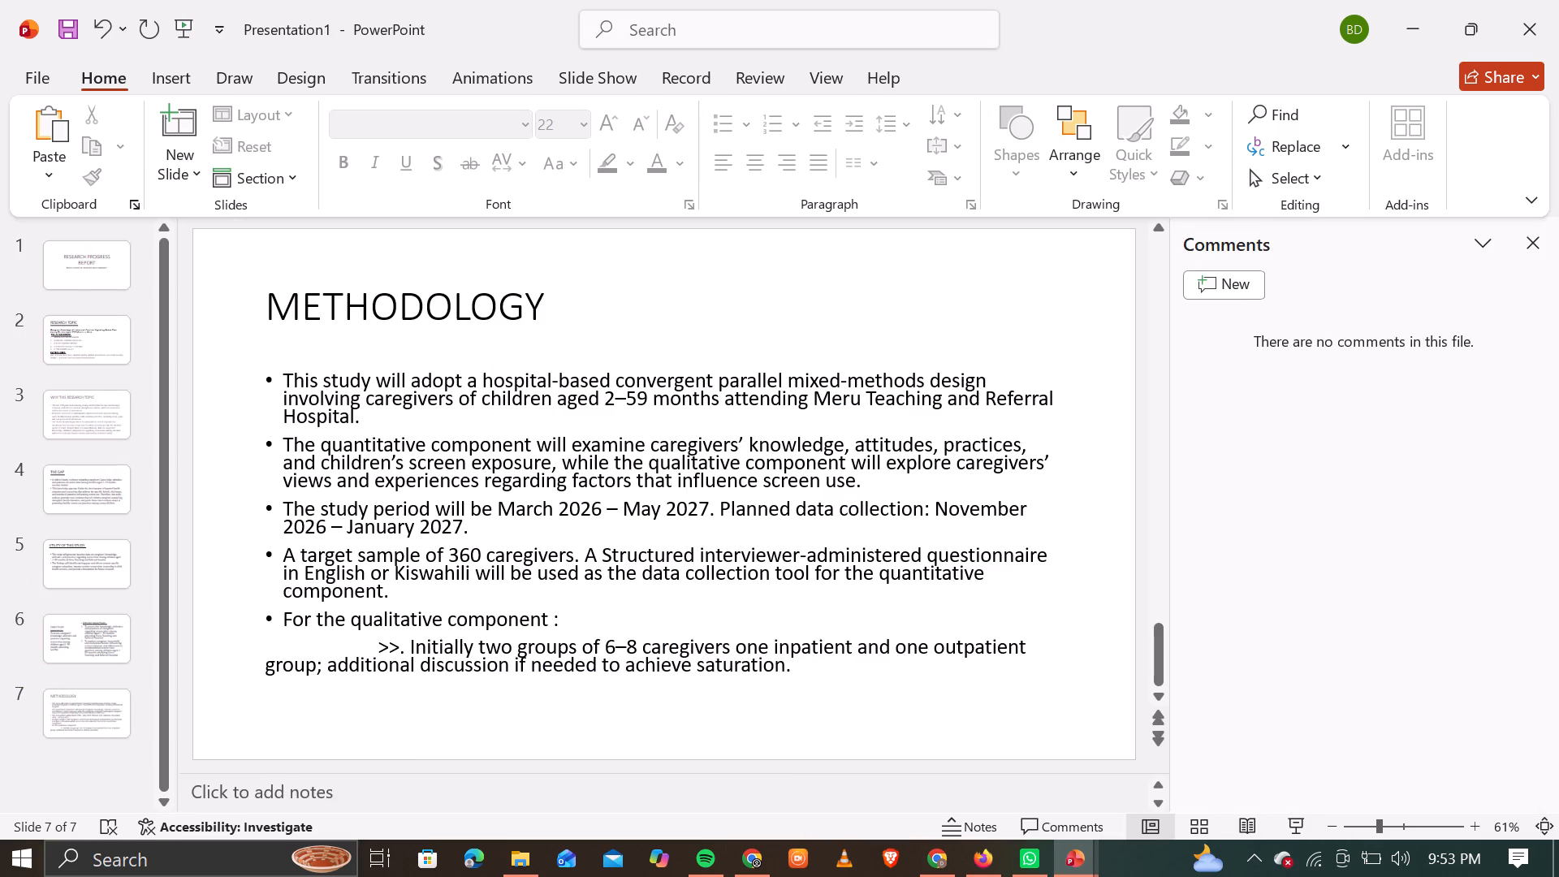
scroll(619, 649, "up", 1)
scroll(619, 649, "down", 1)
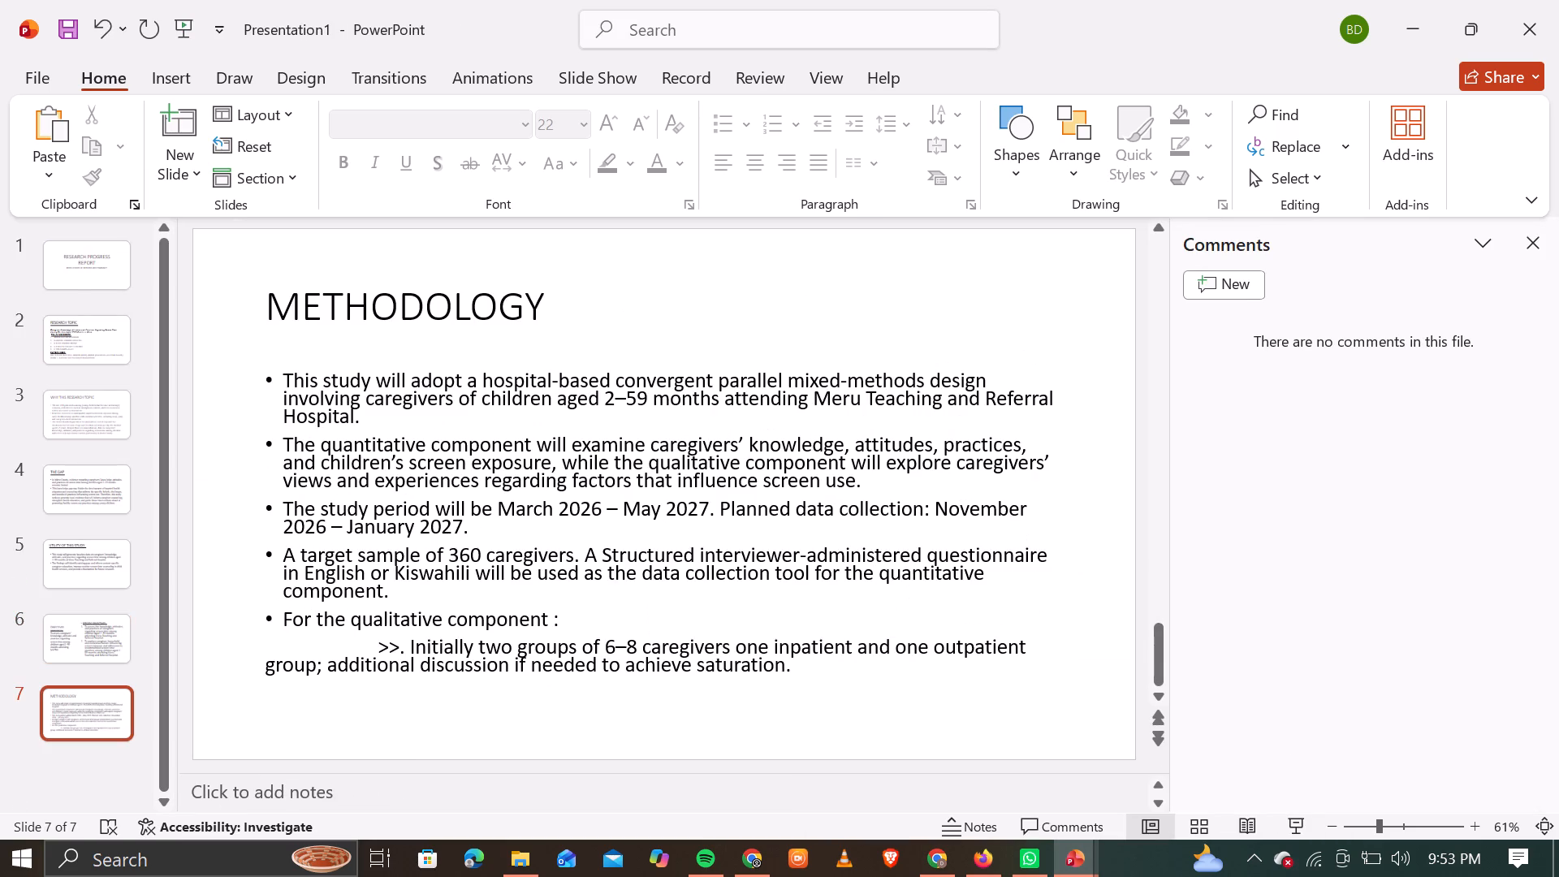
scroll(619, 649, "down", 2)
scroll(619, 649, "up", 1)
scroll(619, 649, "down", 1)
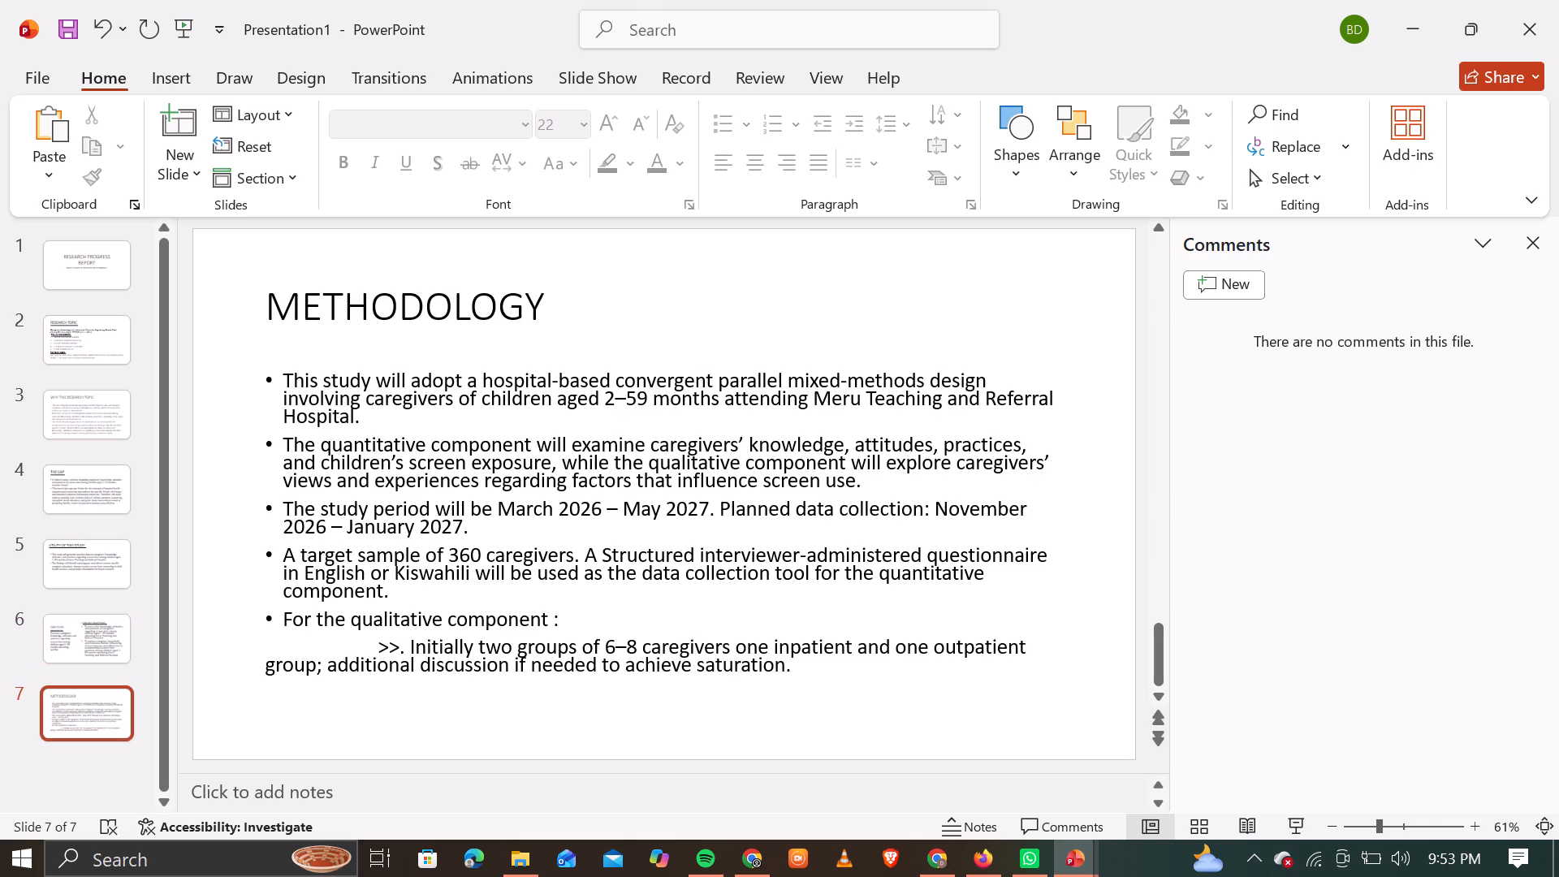
left_click(809, 672)
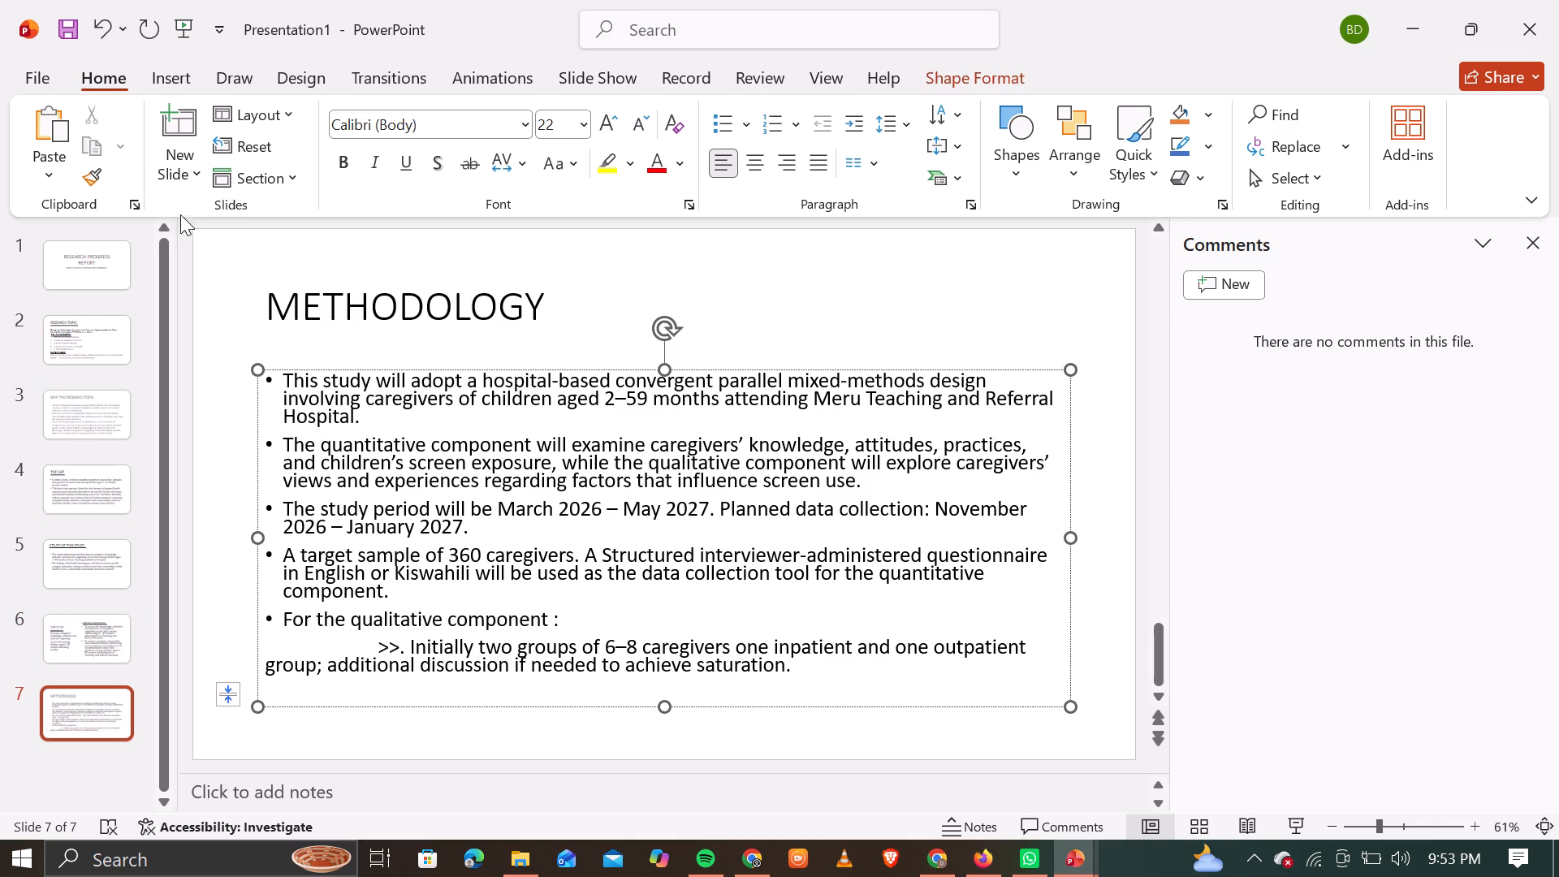
left_click(187, 170)
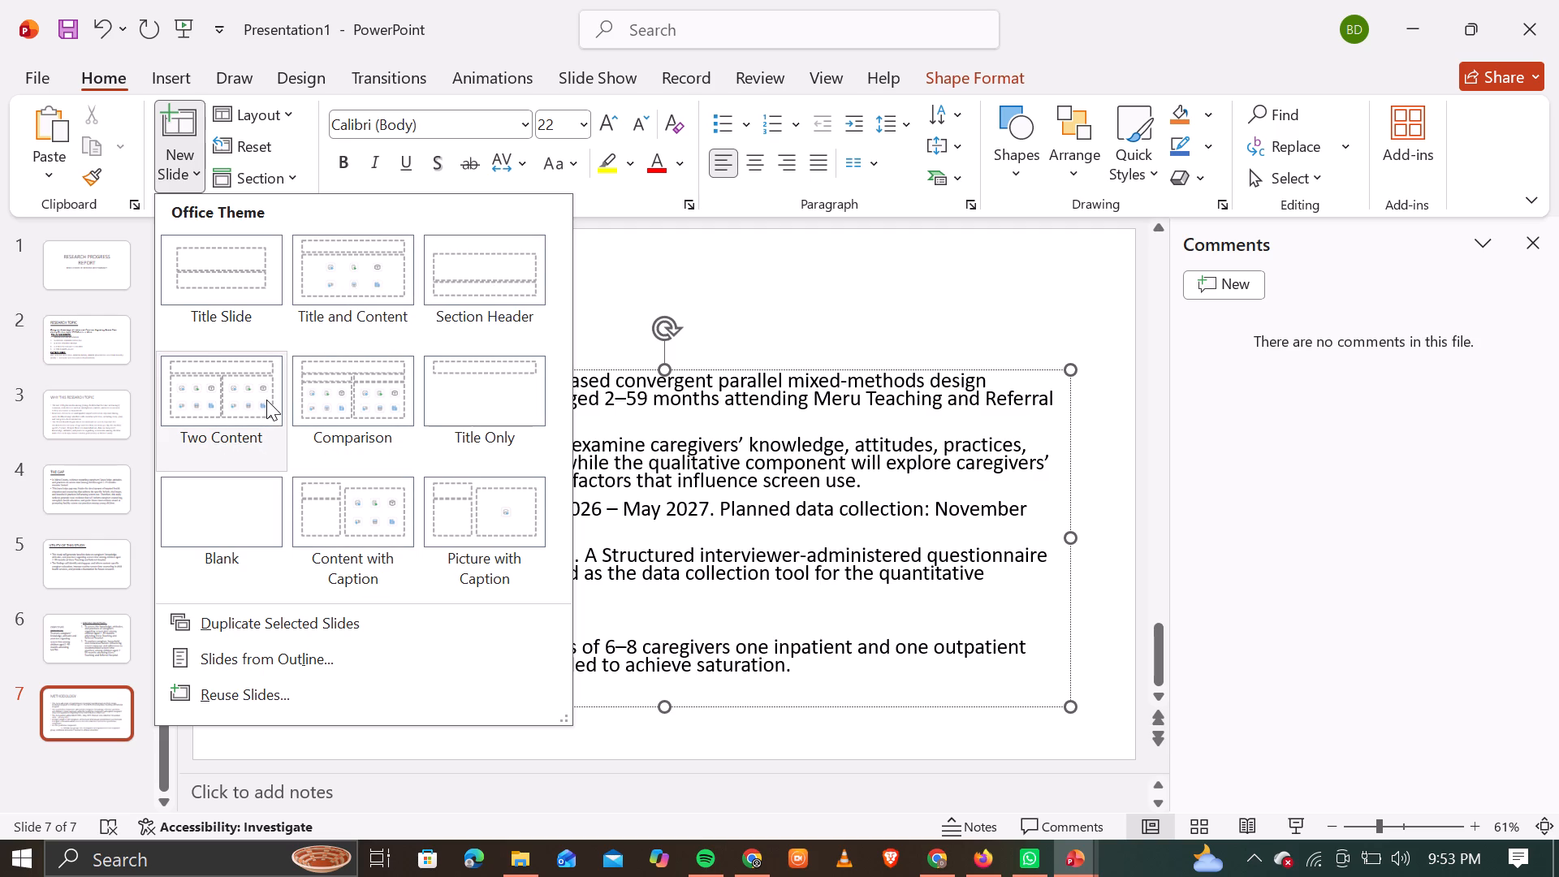
left_click(238, 389)
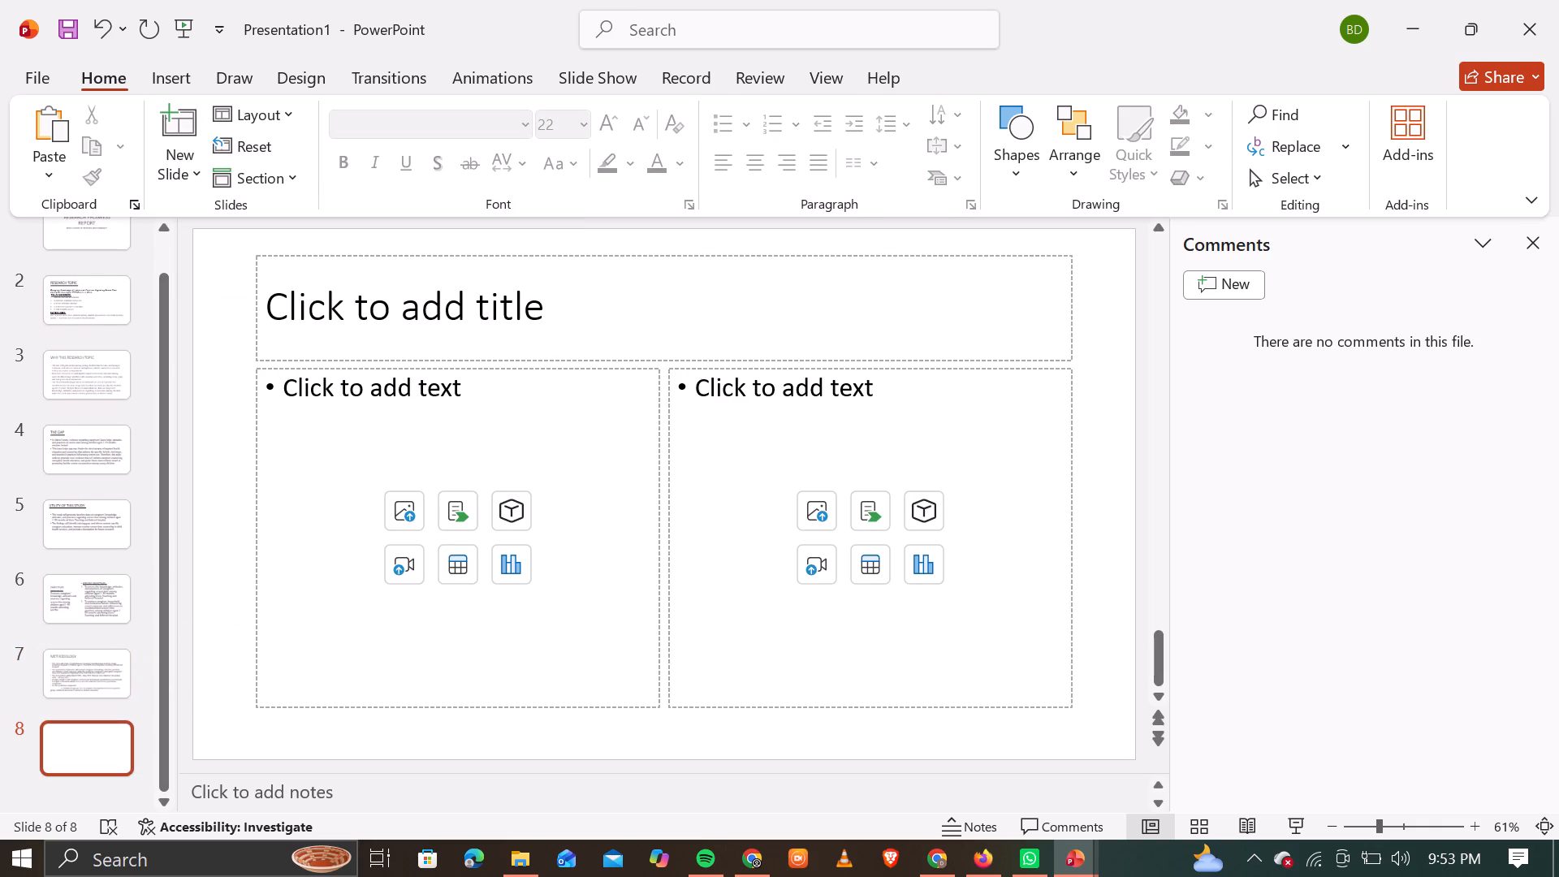
Examine the data collection and progress slides in Research_Progress_Report as the source for the new slide.
left_click(368, 393)
left_click(354, 305)
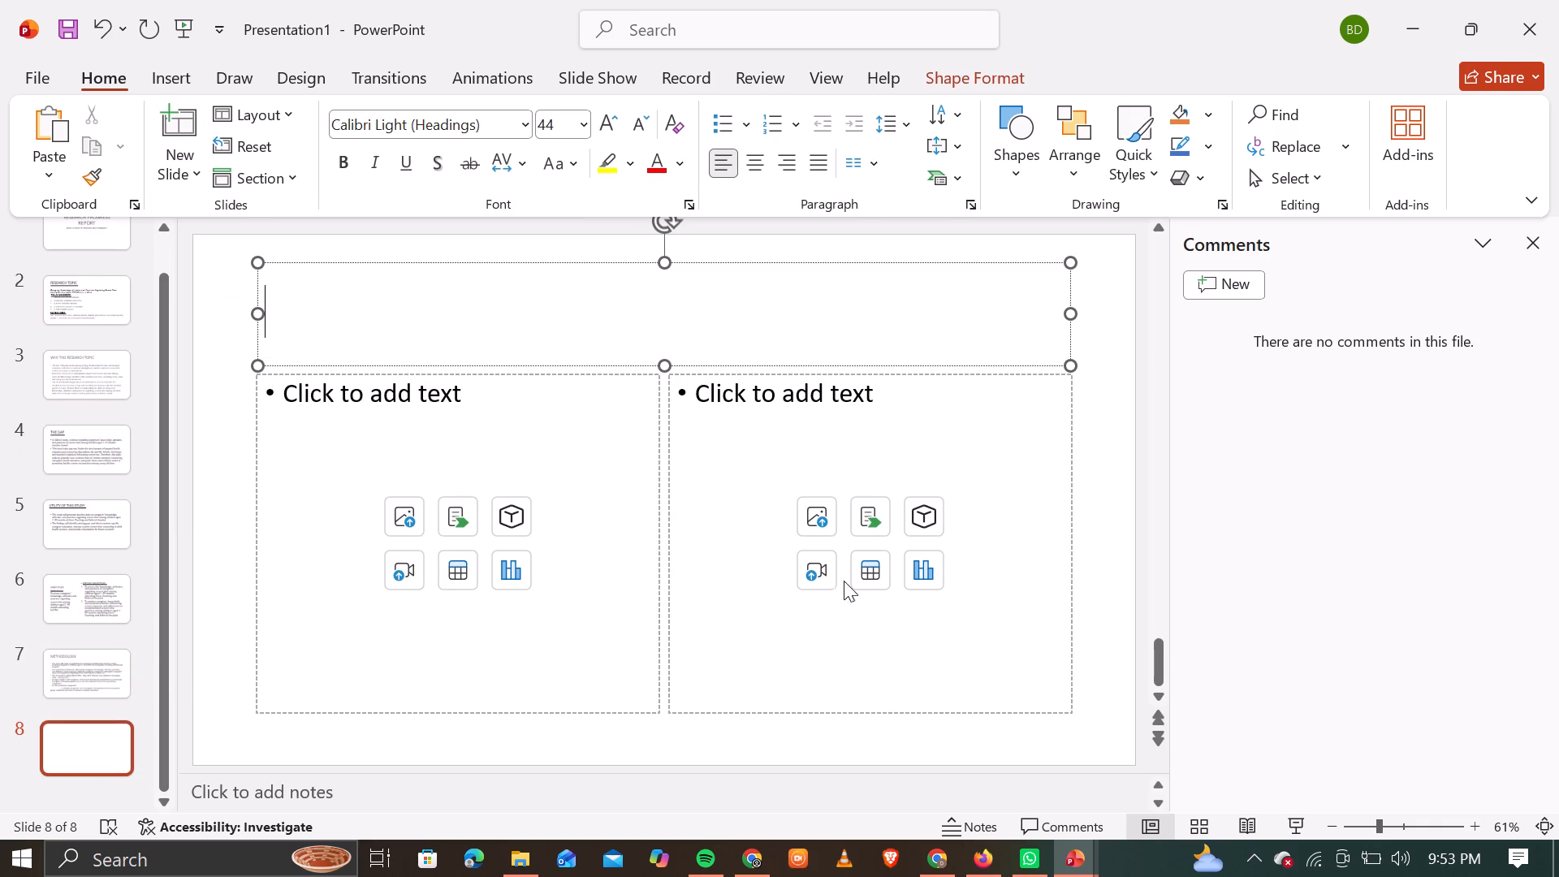
left_click(1057, 857)
left_click(1013, 772)
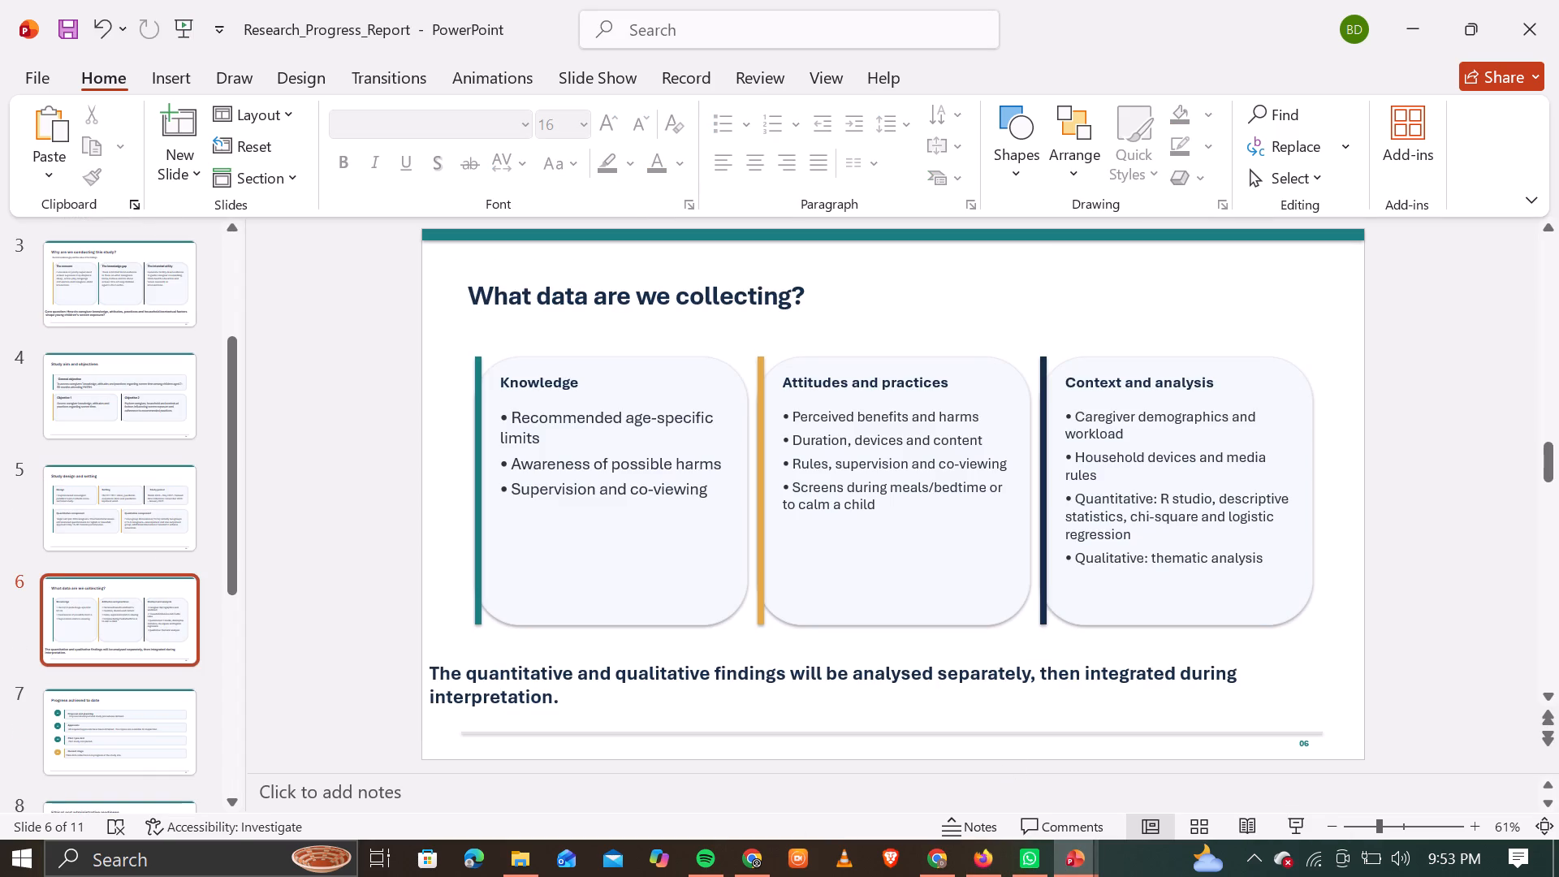
scroll(681, 555, "down", 1)
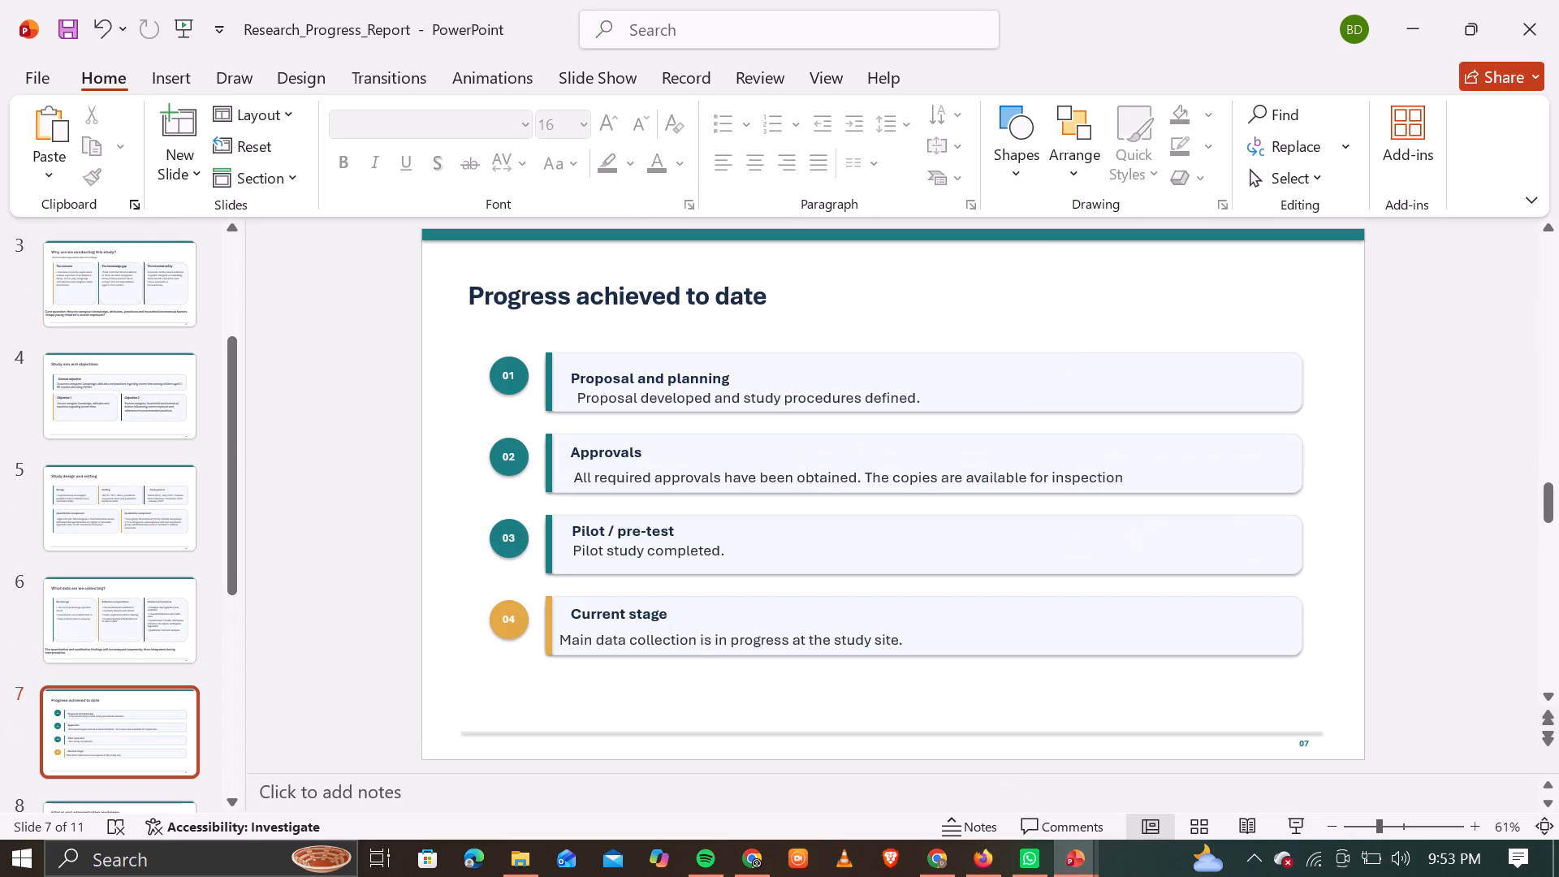
scroll(681, 555, "down", 1)
scroll(681, 555, "up", 2)
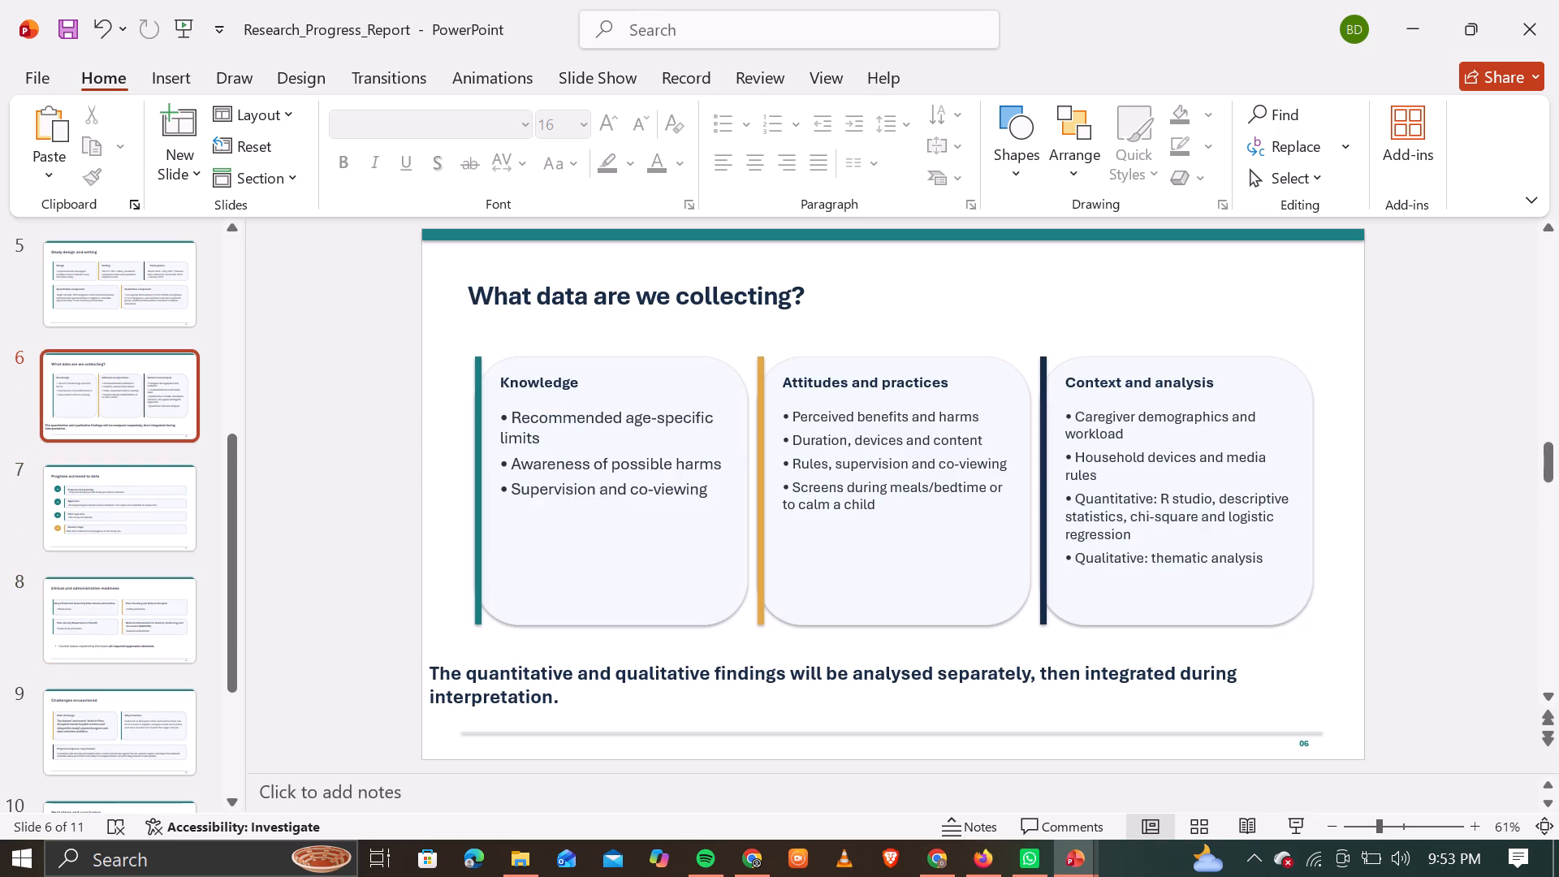
left_click(652, 572)
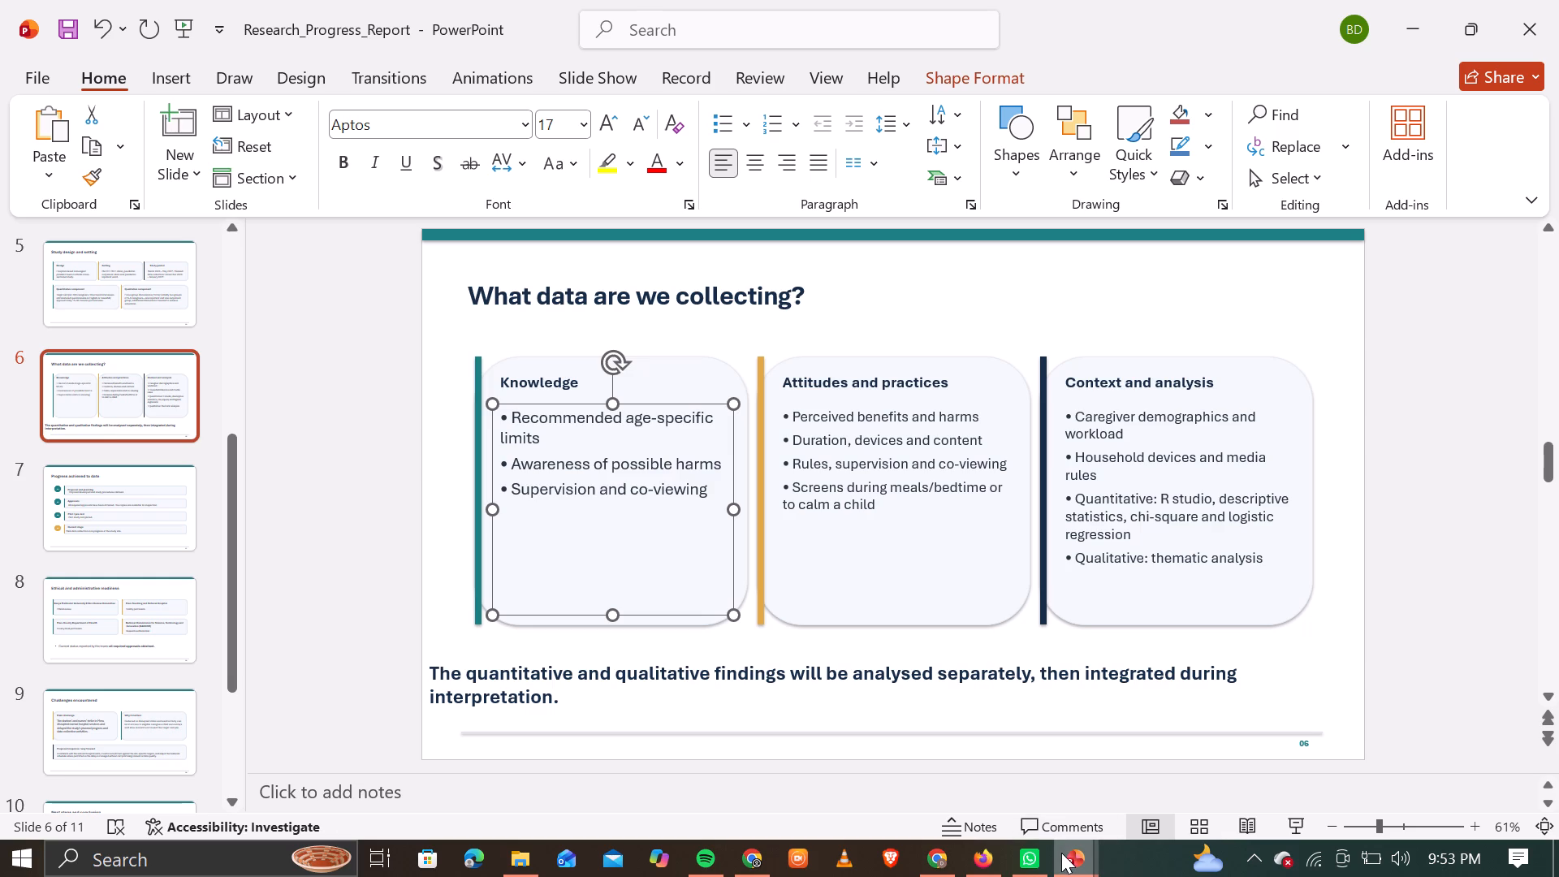
In Presentation1, title the new slide "WHAT DATA ARE WE INTENDING TO COLLECT".
left_click(1137, 764)
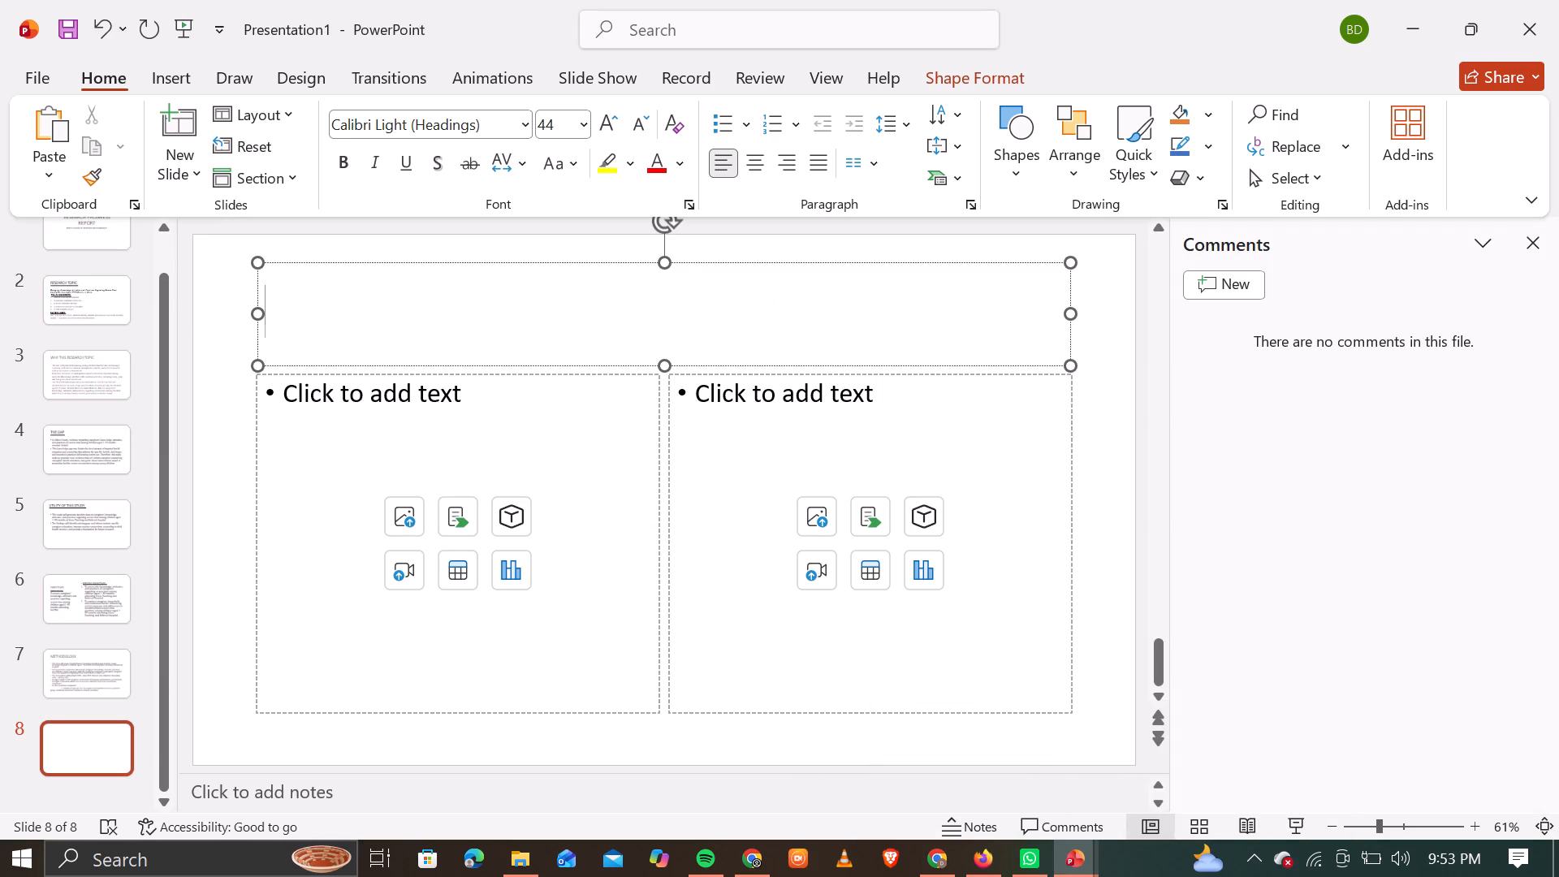
type("THE")
key("space")
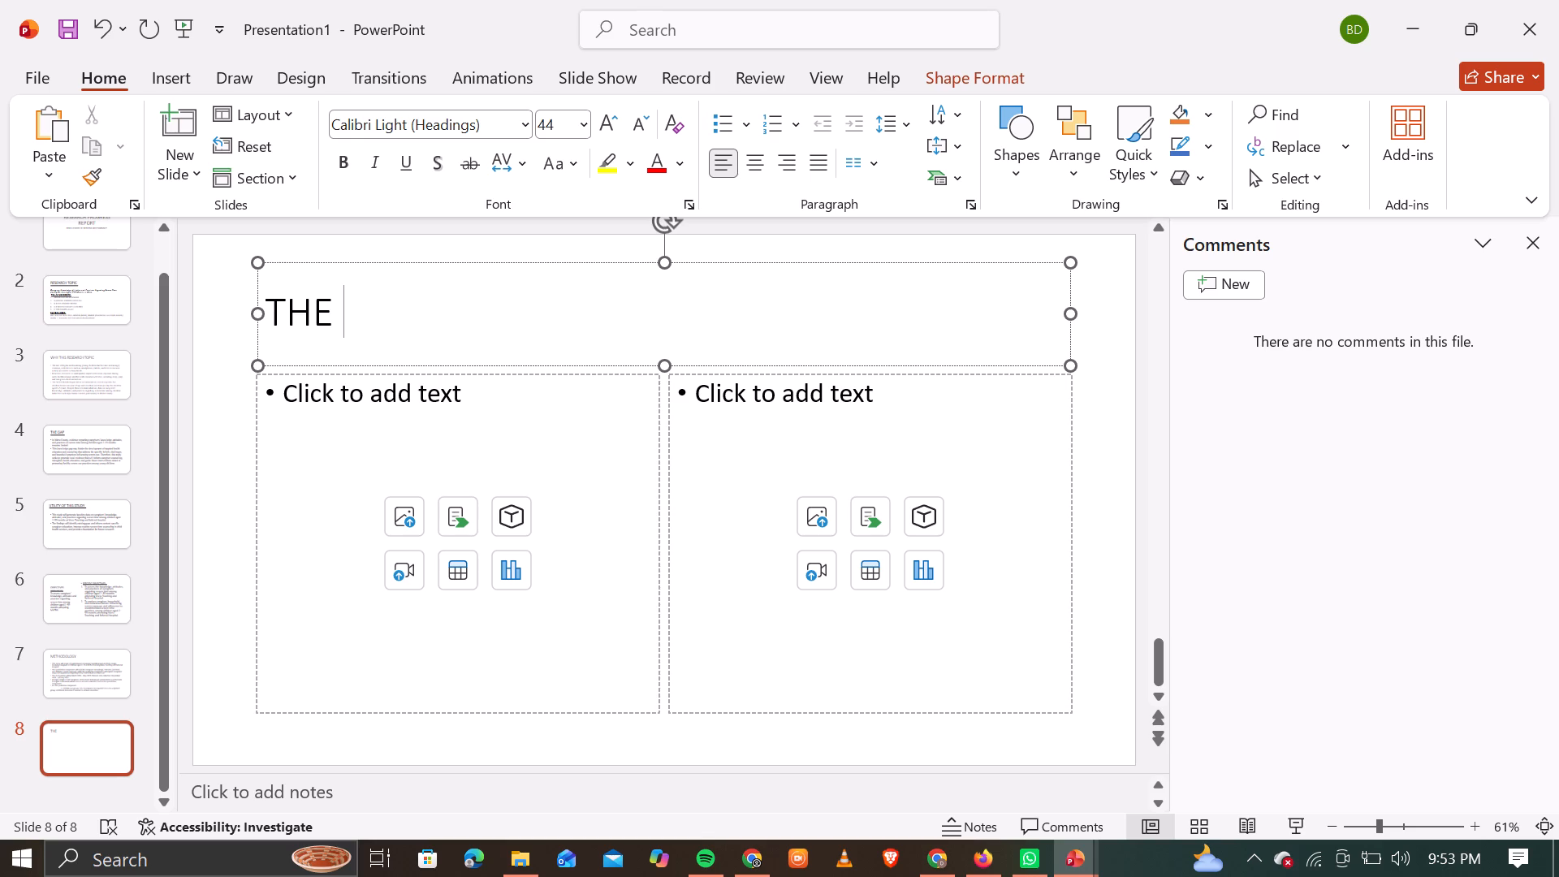
key("BackSpace")
key("BackSpace")
key("BackSpace")
key("BackSpace")
type("WHAT DATA AR")
type("E WE INTENDING TO COLL")
type("ECT")
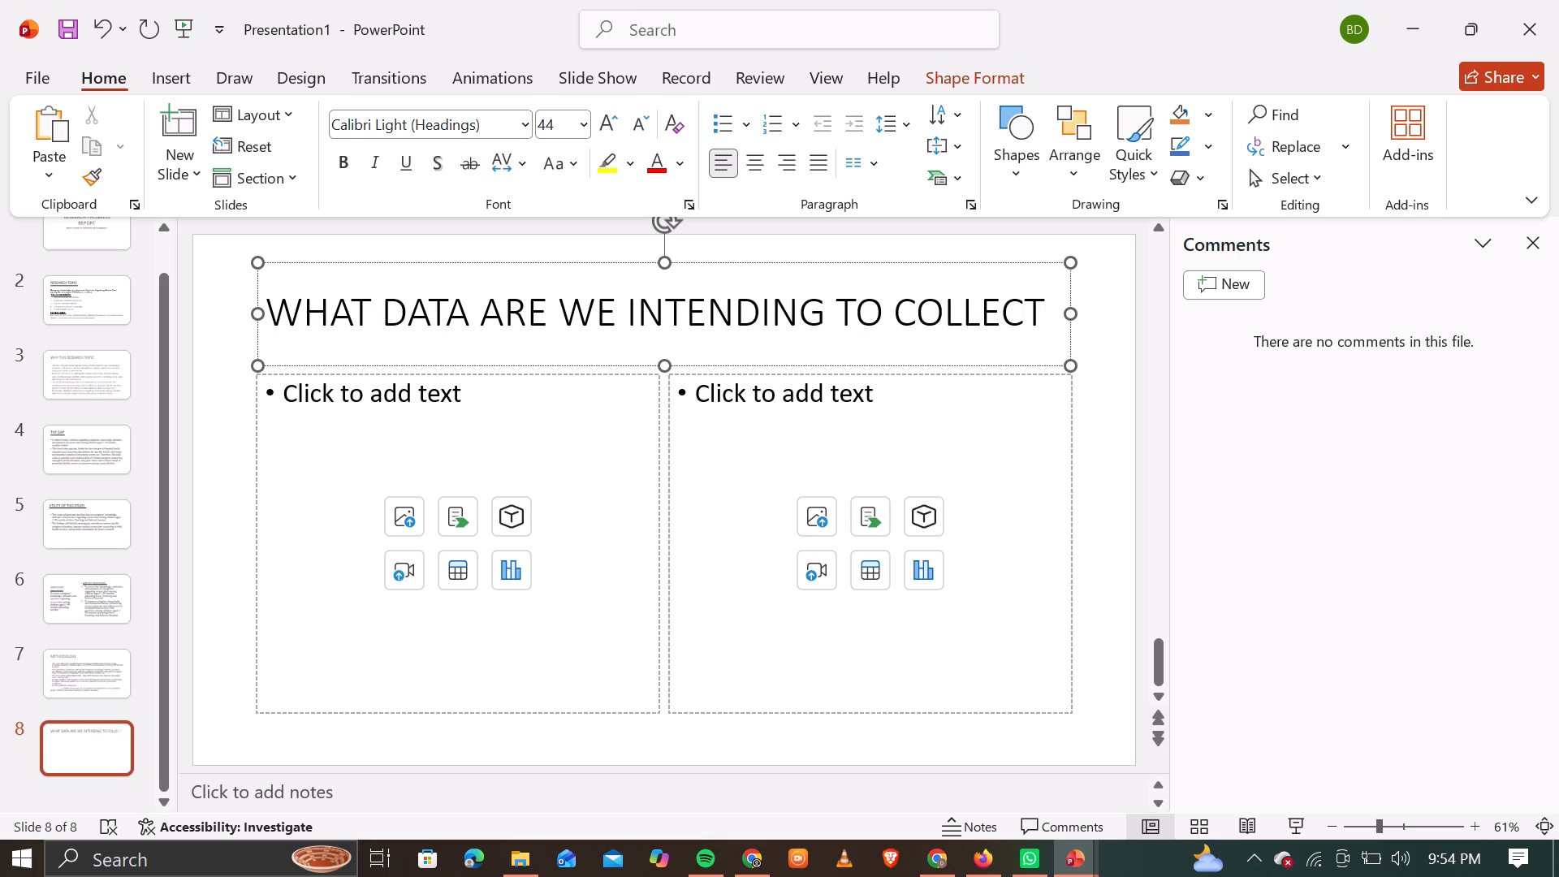
Enter the heading "1. KNOWLEDGE" in the first content placeholder of the new slide and start a new line below it.
left_click(273, 420)
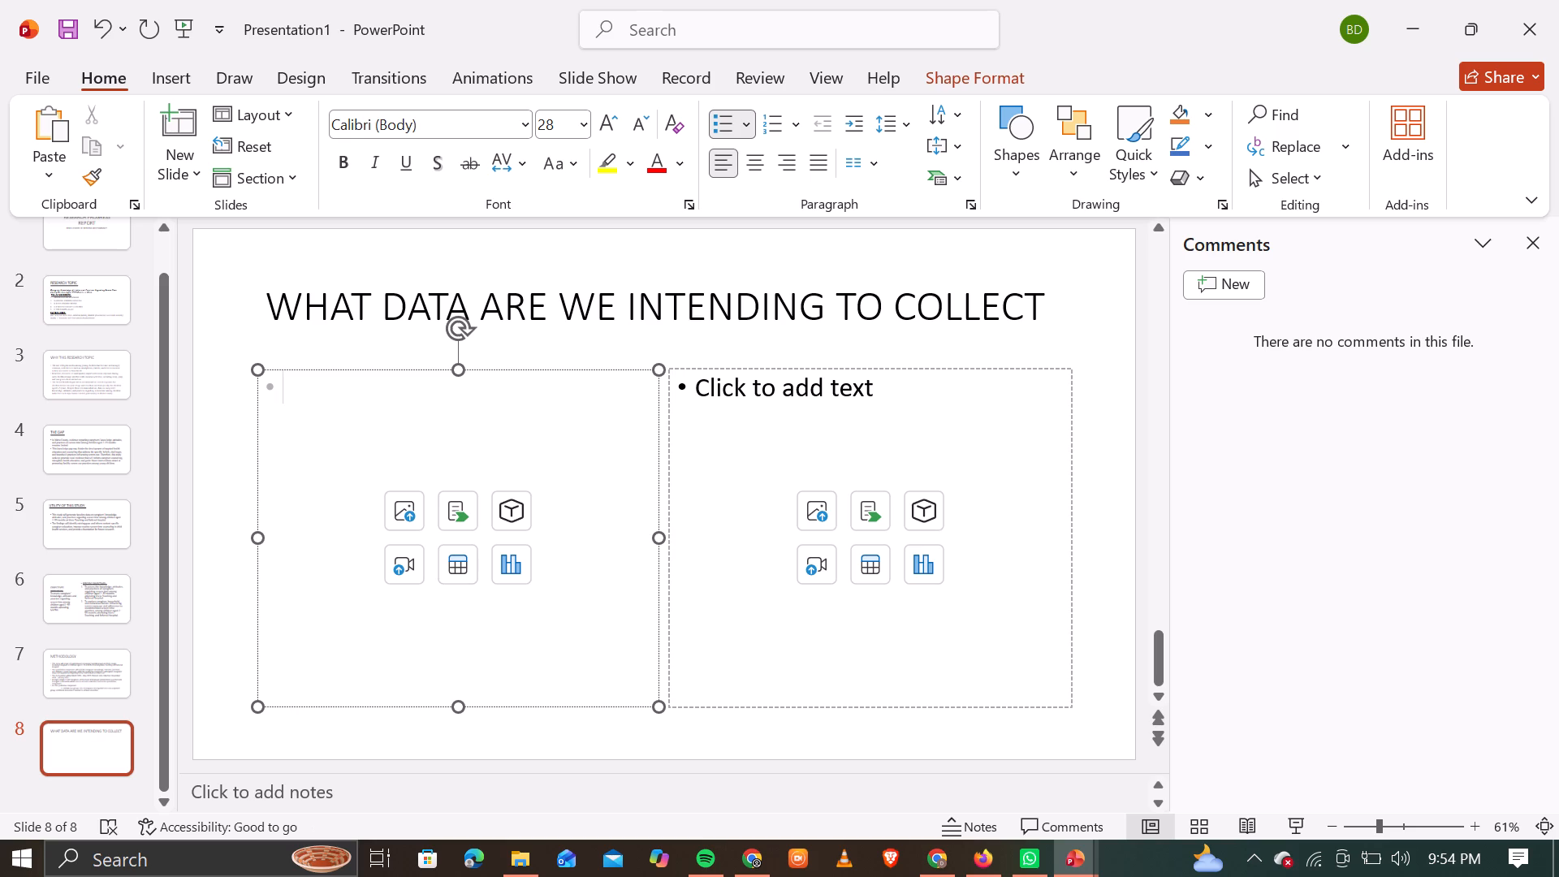
type("1.")
key("space")
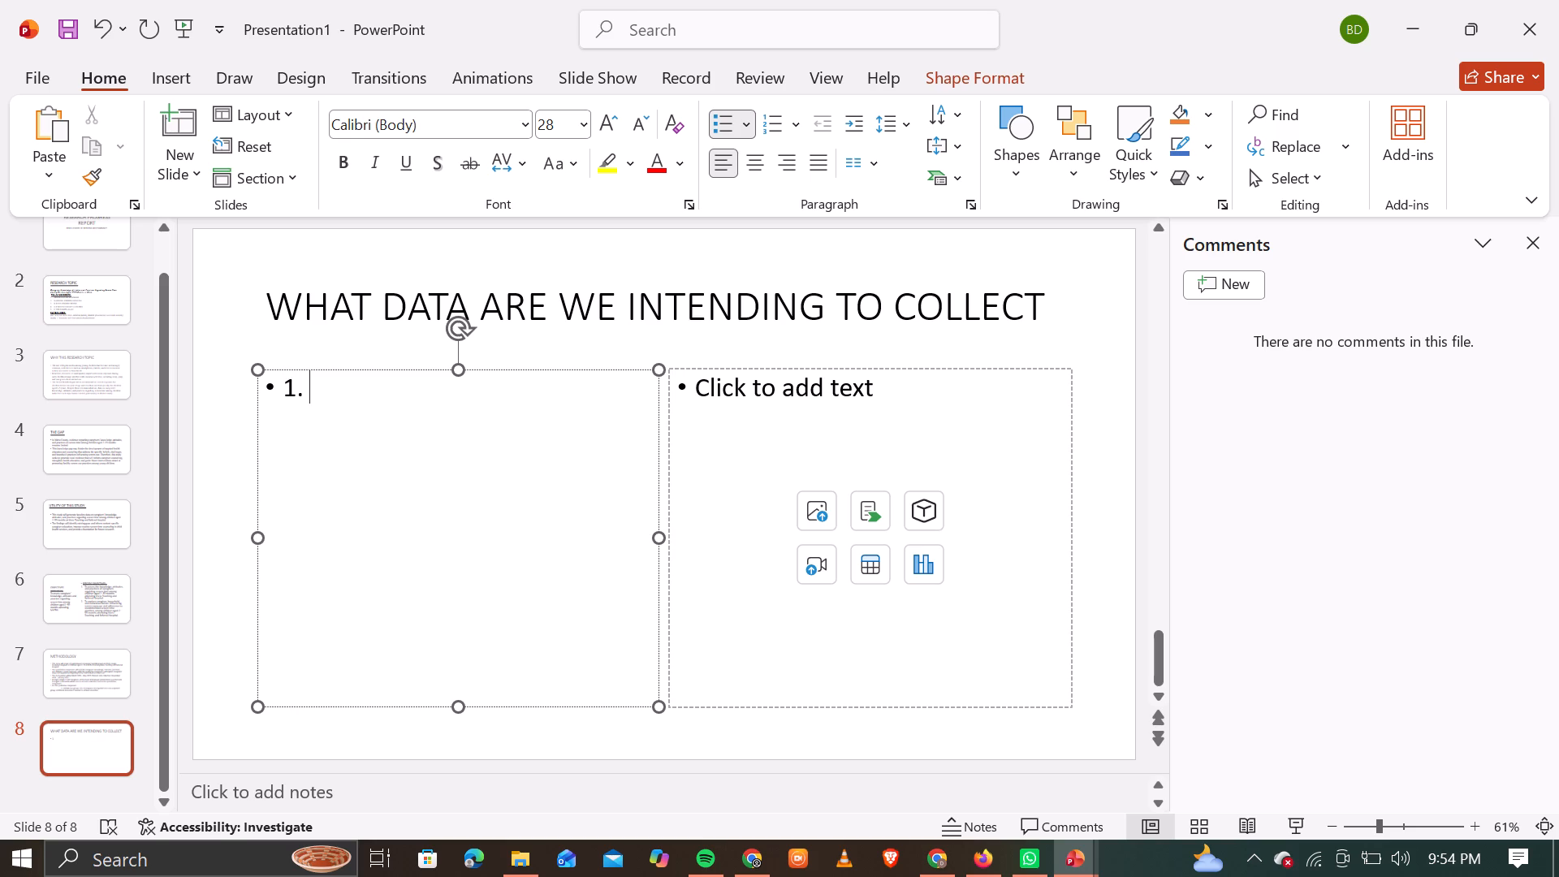
type("KNOWLEDGE")
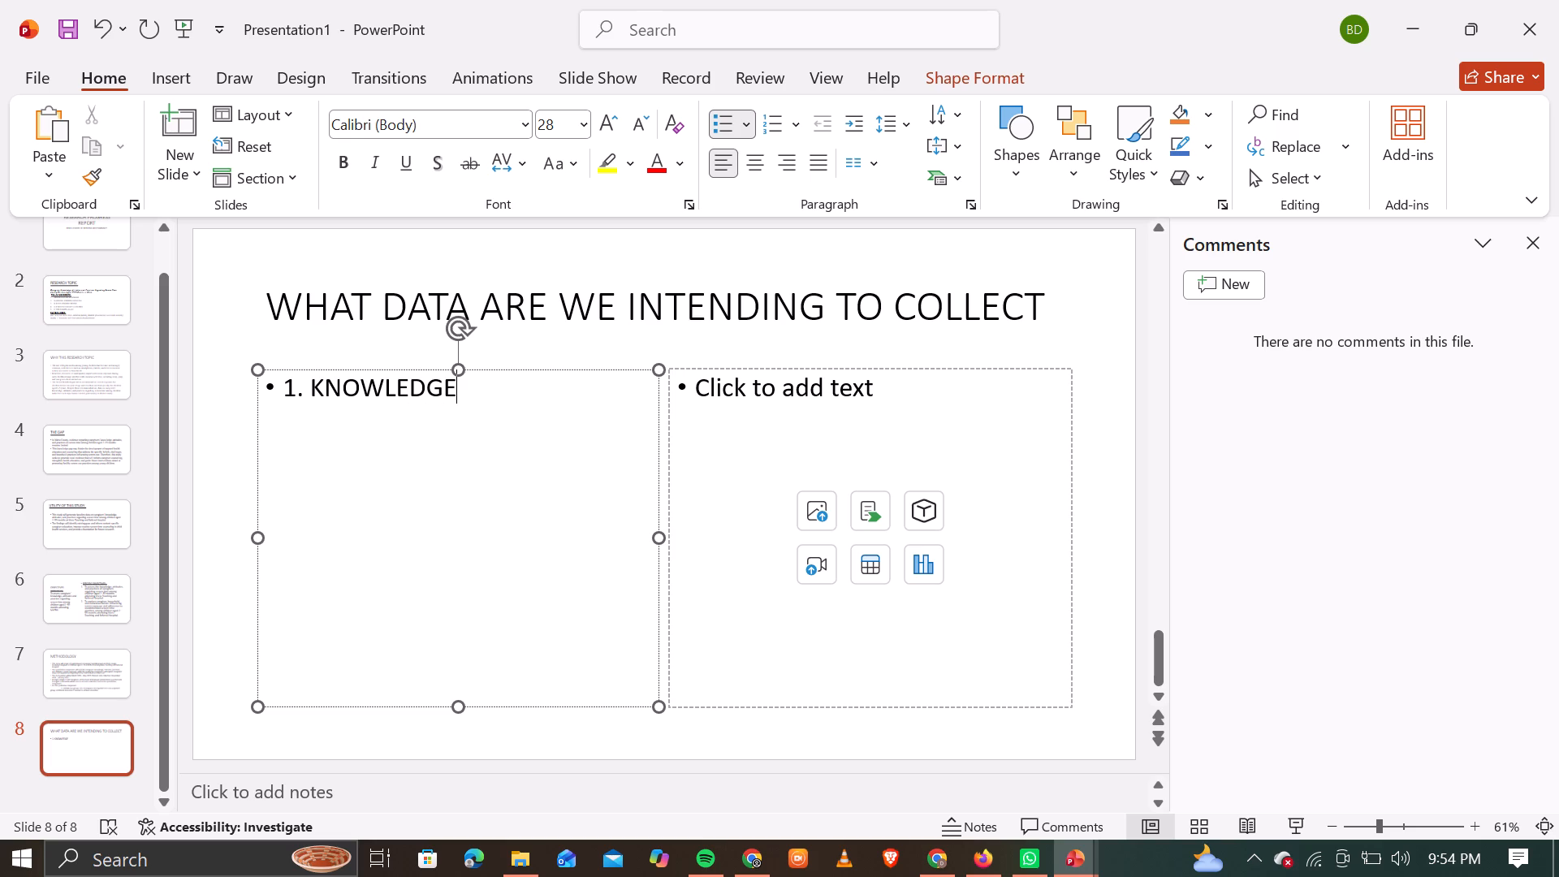
key("Return")
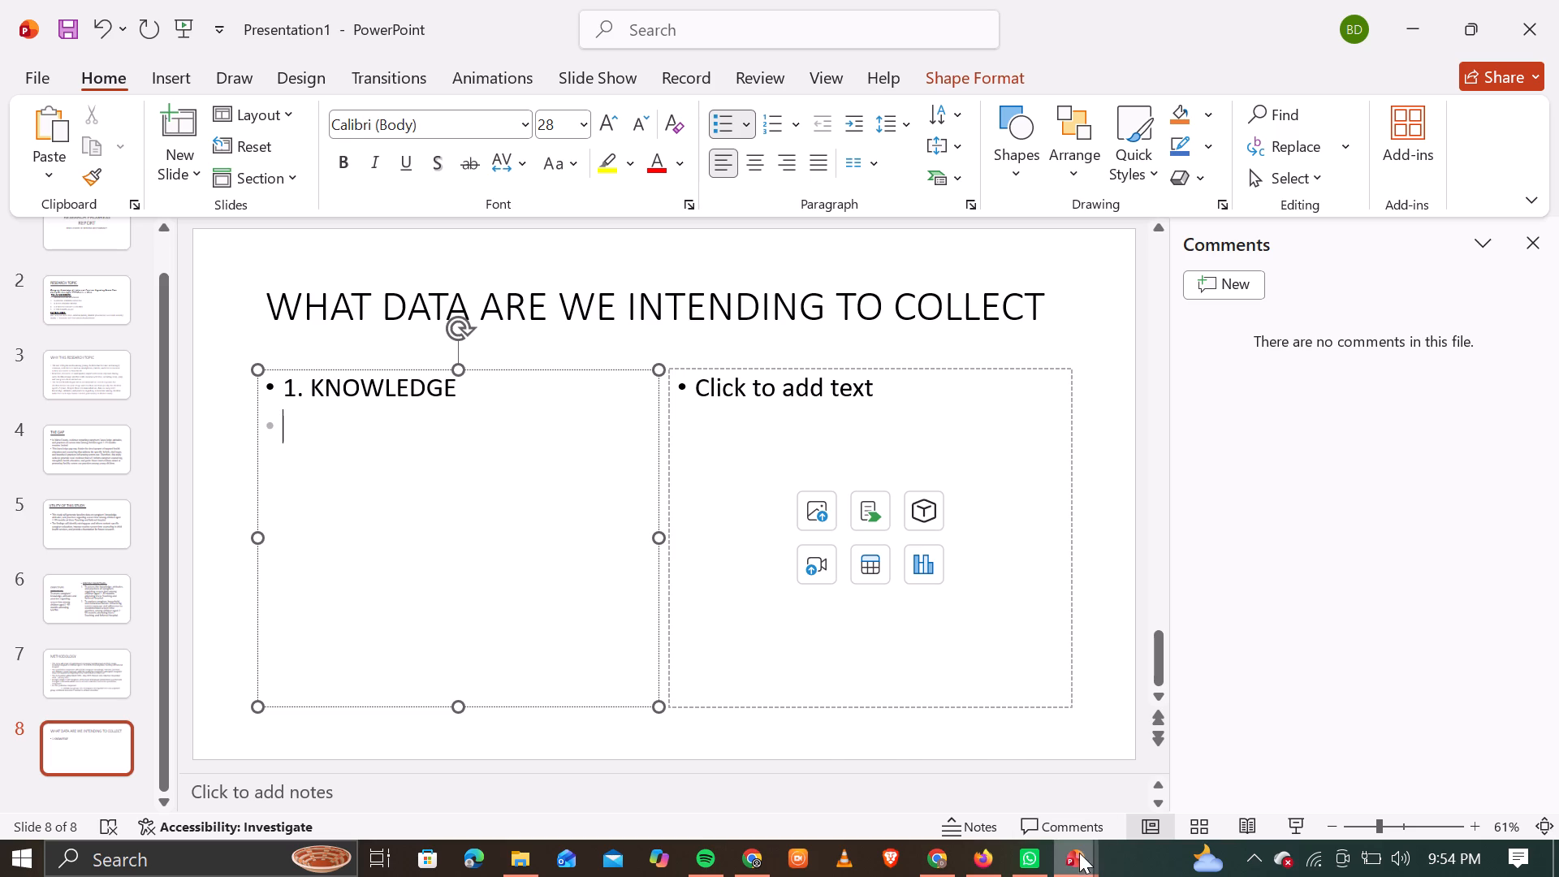
Copy the three Knowledge bullet points from the "What data are we collecting?" slide in Research_Progress_Report and paste them under "1. KNOWLEDGE" in Presentation1.
left_click(1073, 863)
left_click(983, 788)
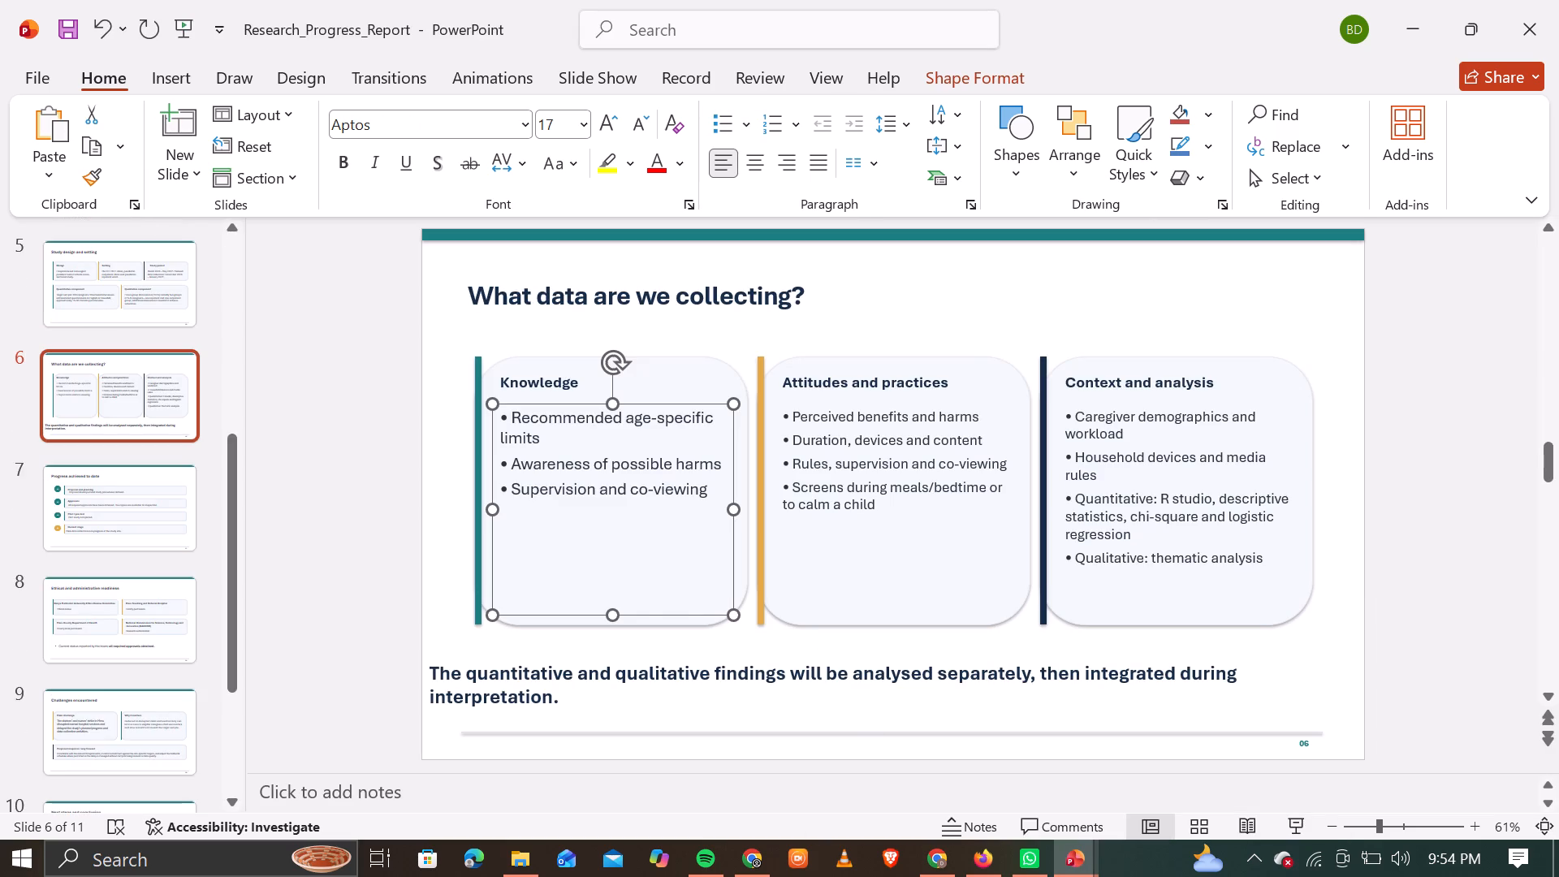
left_click_drag(502, 415, 713, 499)
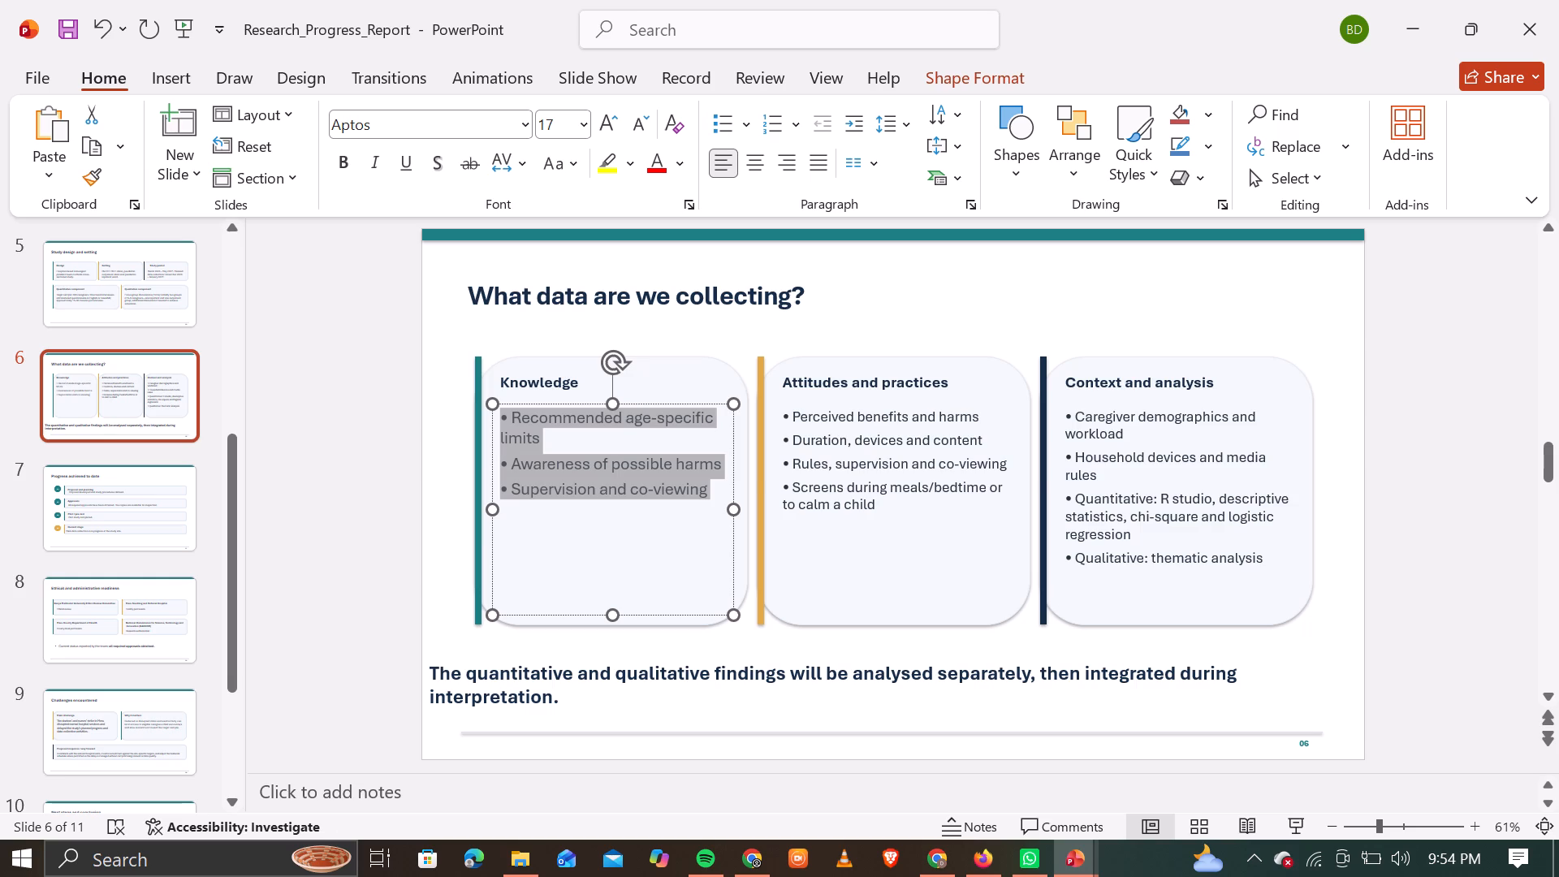
right_click(640, 468)
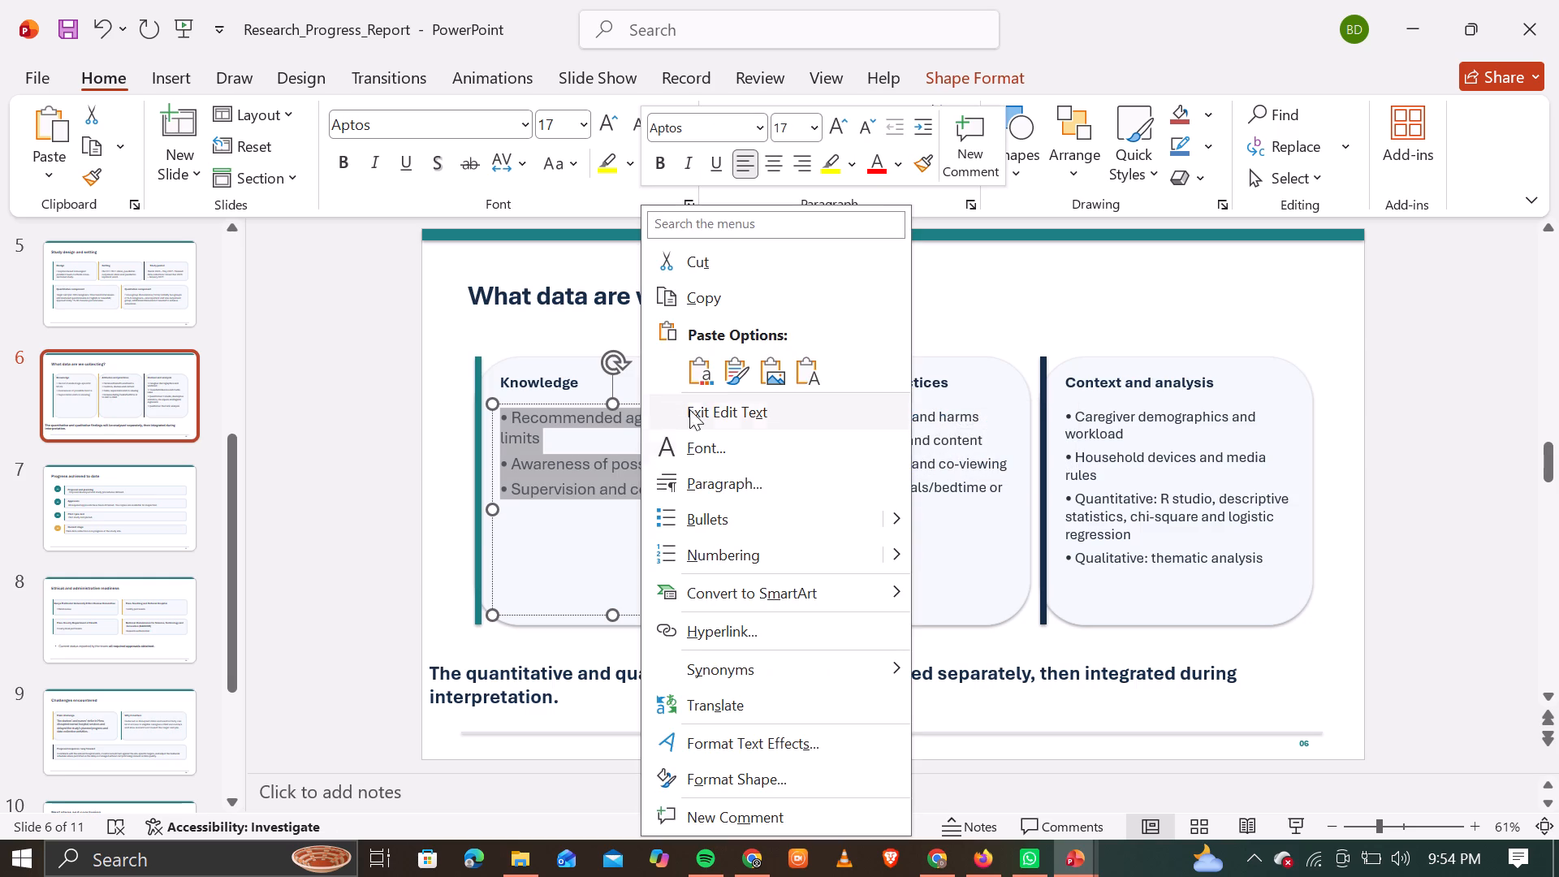
left_click(705, 302)
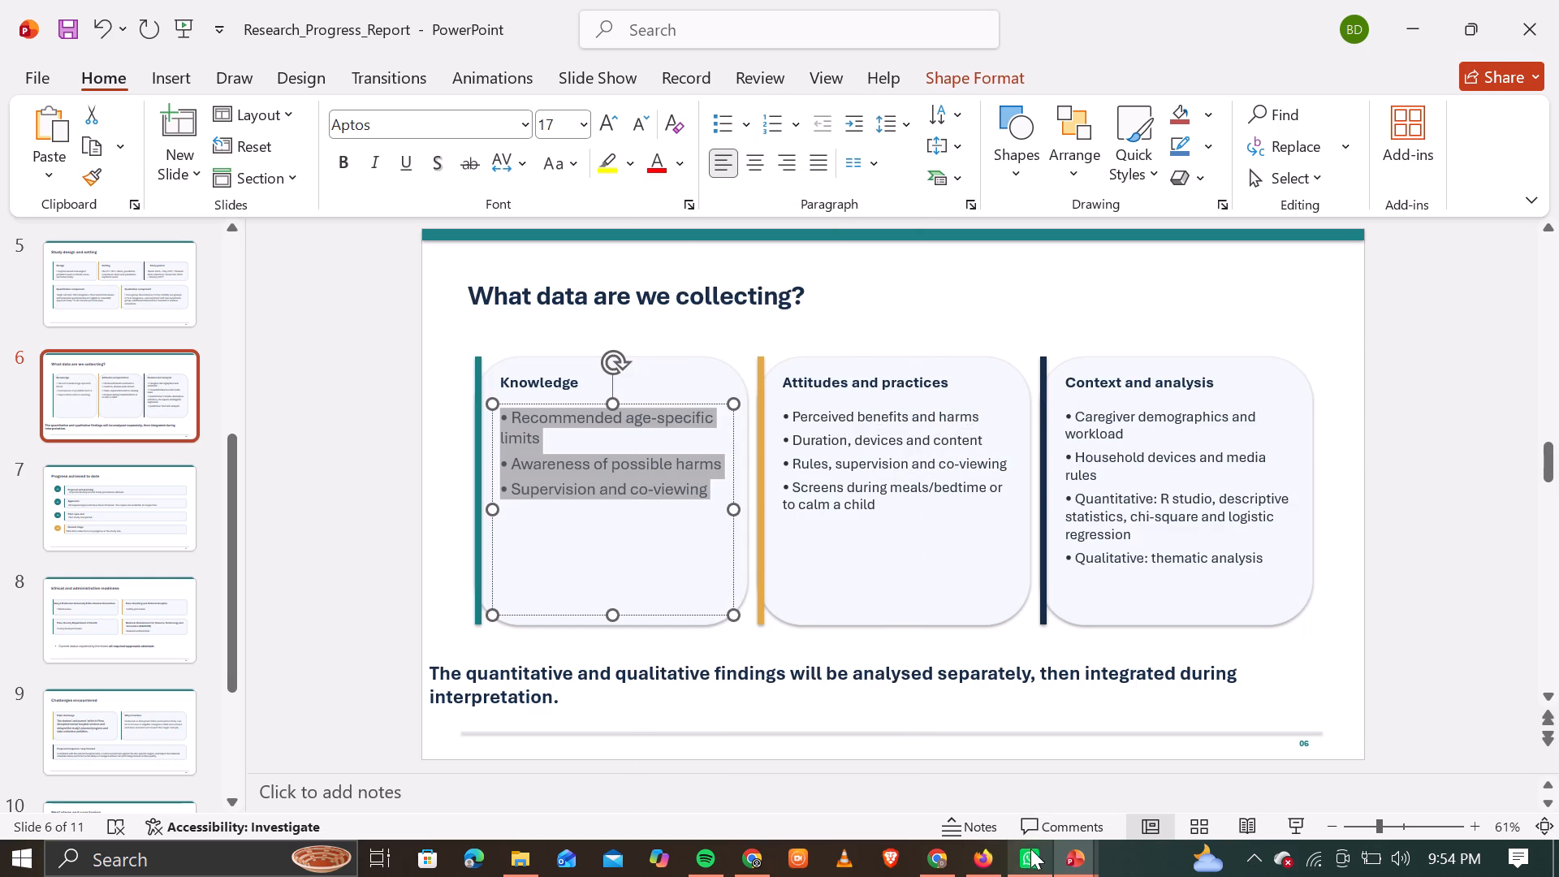
left_click(1070, 859)
left_click(1164, 751)
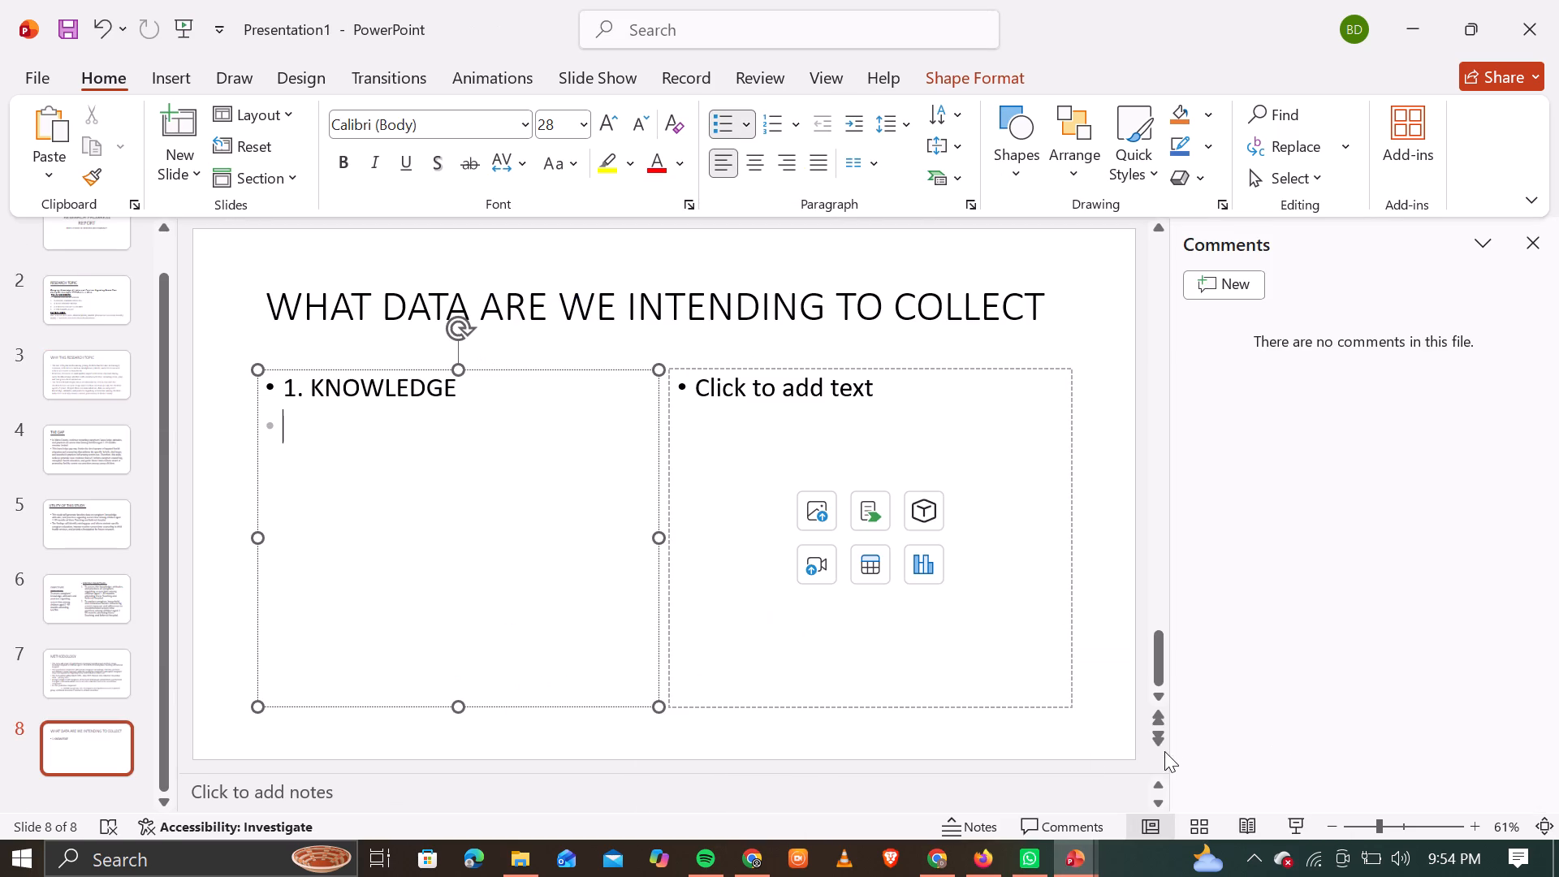
key("ctrl+v")
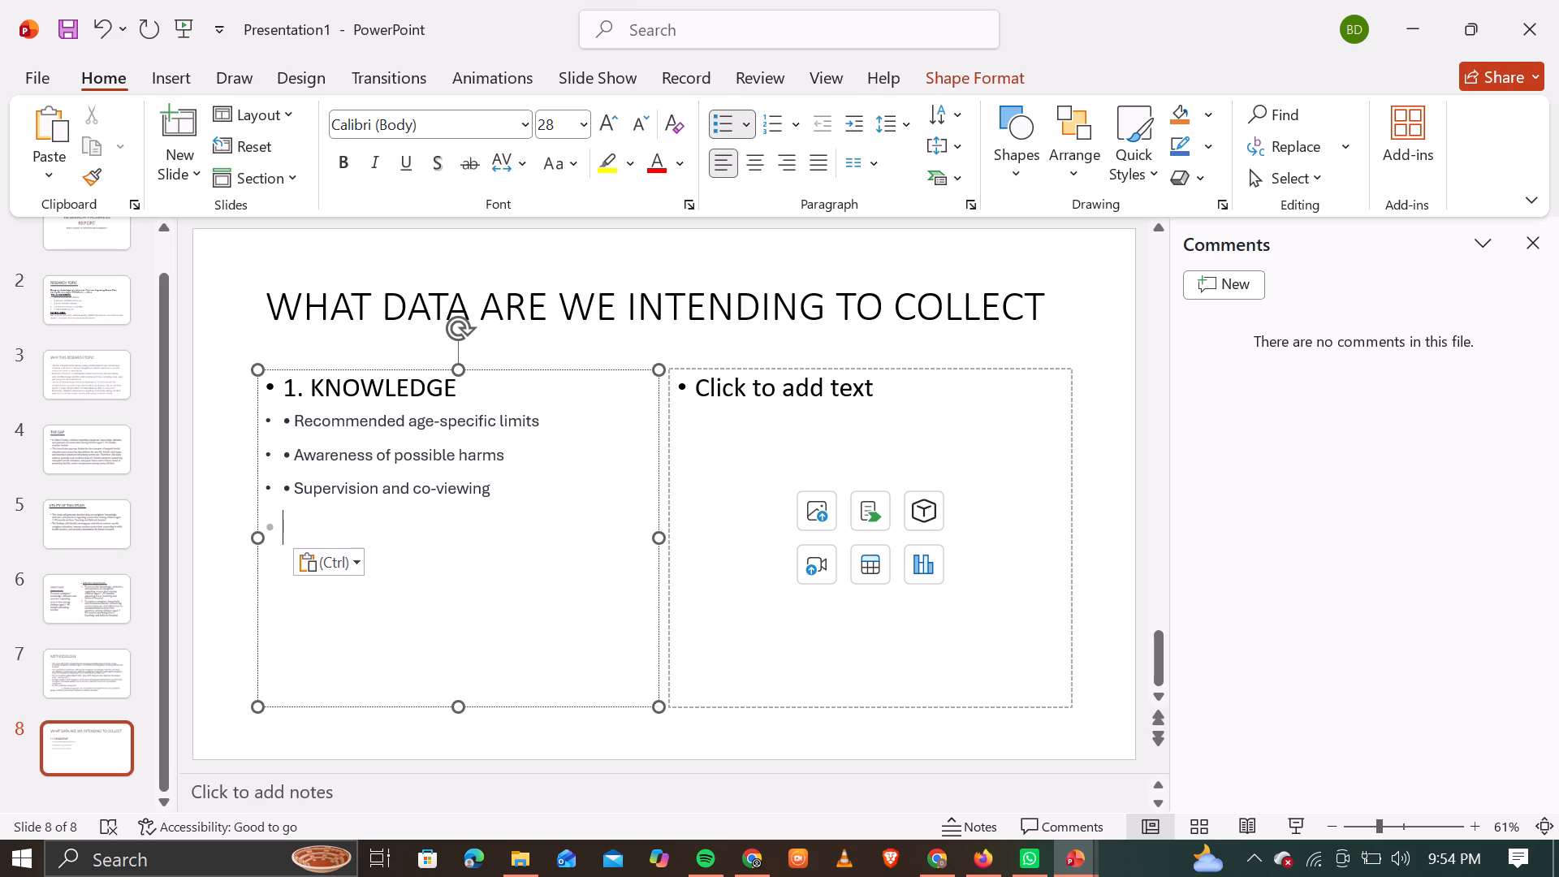
Change the bullet style of the three pasted points under "1. KNOWLEDGE" to hollow squares.
left_click_drag(497, 490, 227, 466)
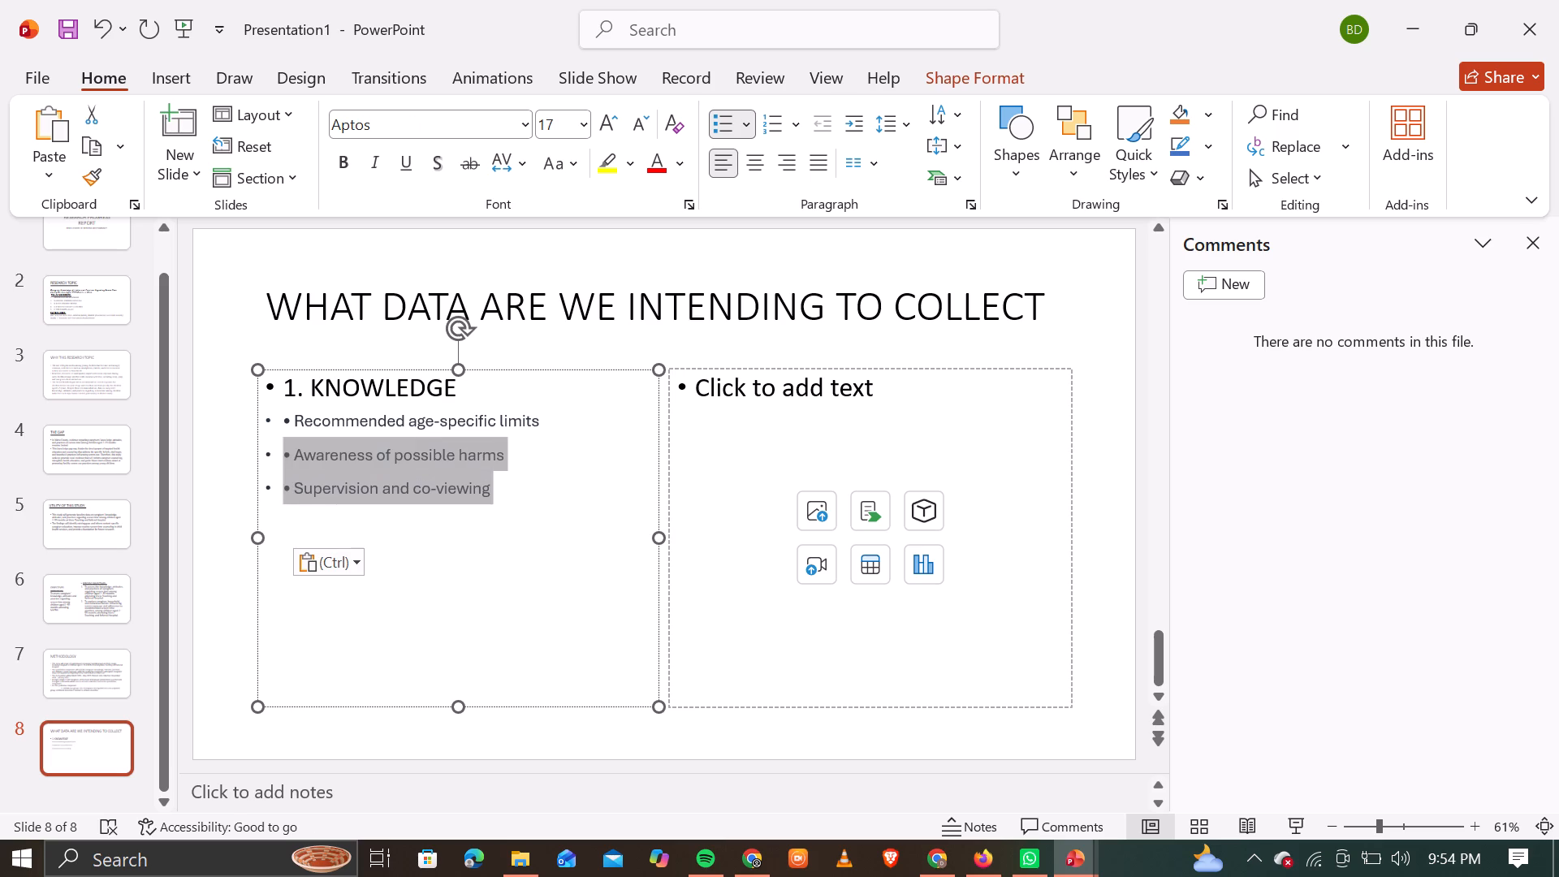
left_click_drag(227, 466, 261, 421)
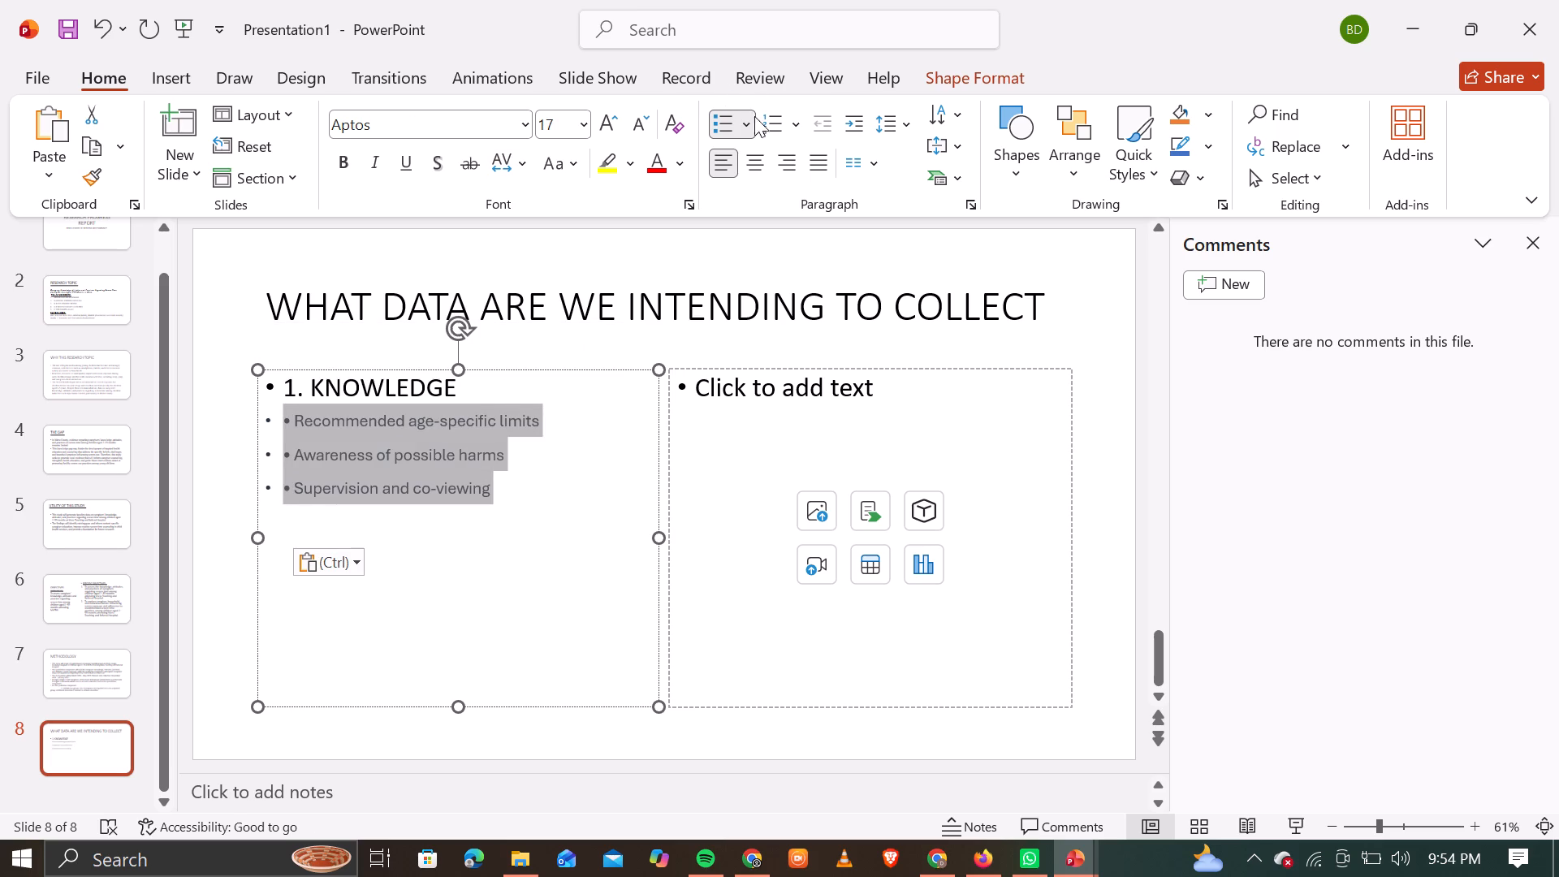
left_click(748, 121)
left_click(880, 292)
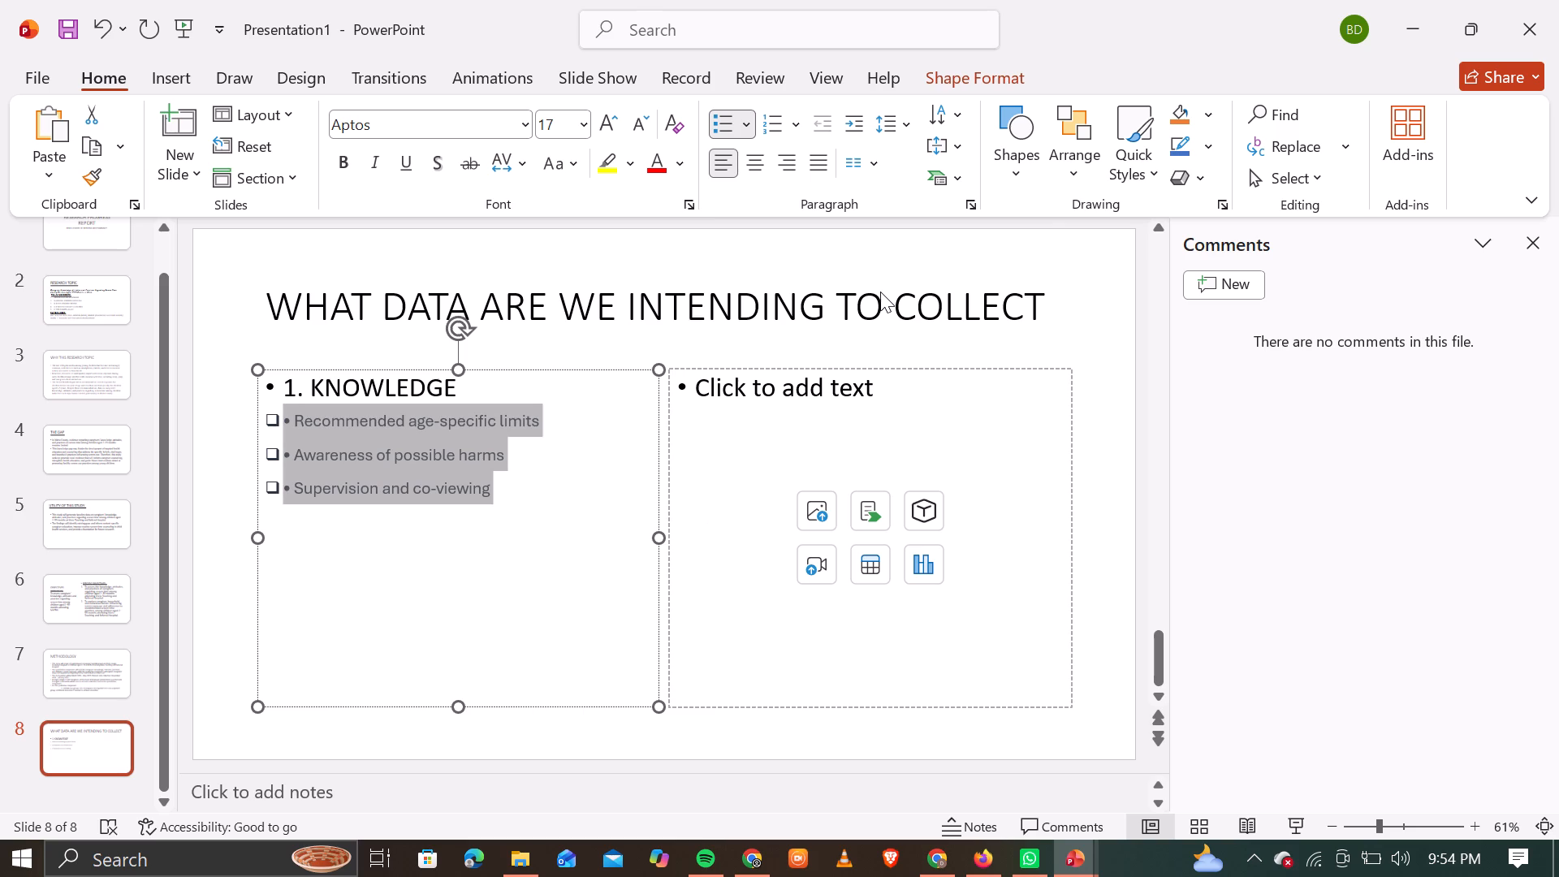
Below the Knowledge points, add the heading "2. ATTITUDES" without a bullet and start a new line under it.
left_click(512, 569)
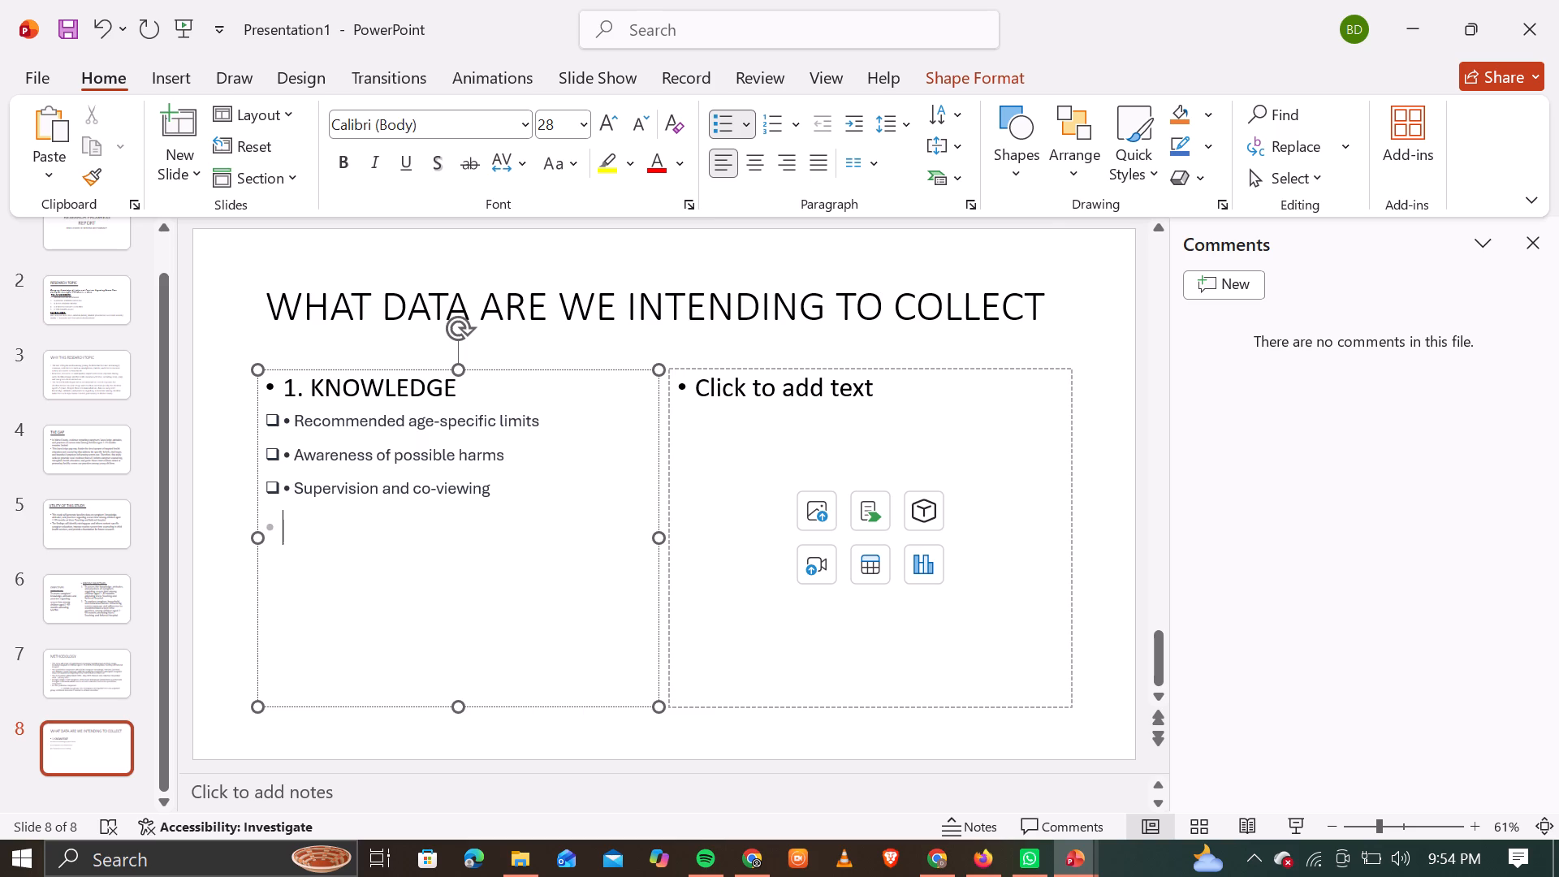
type("ATT")
type("ITUDE")
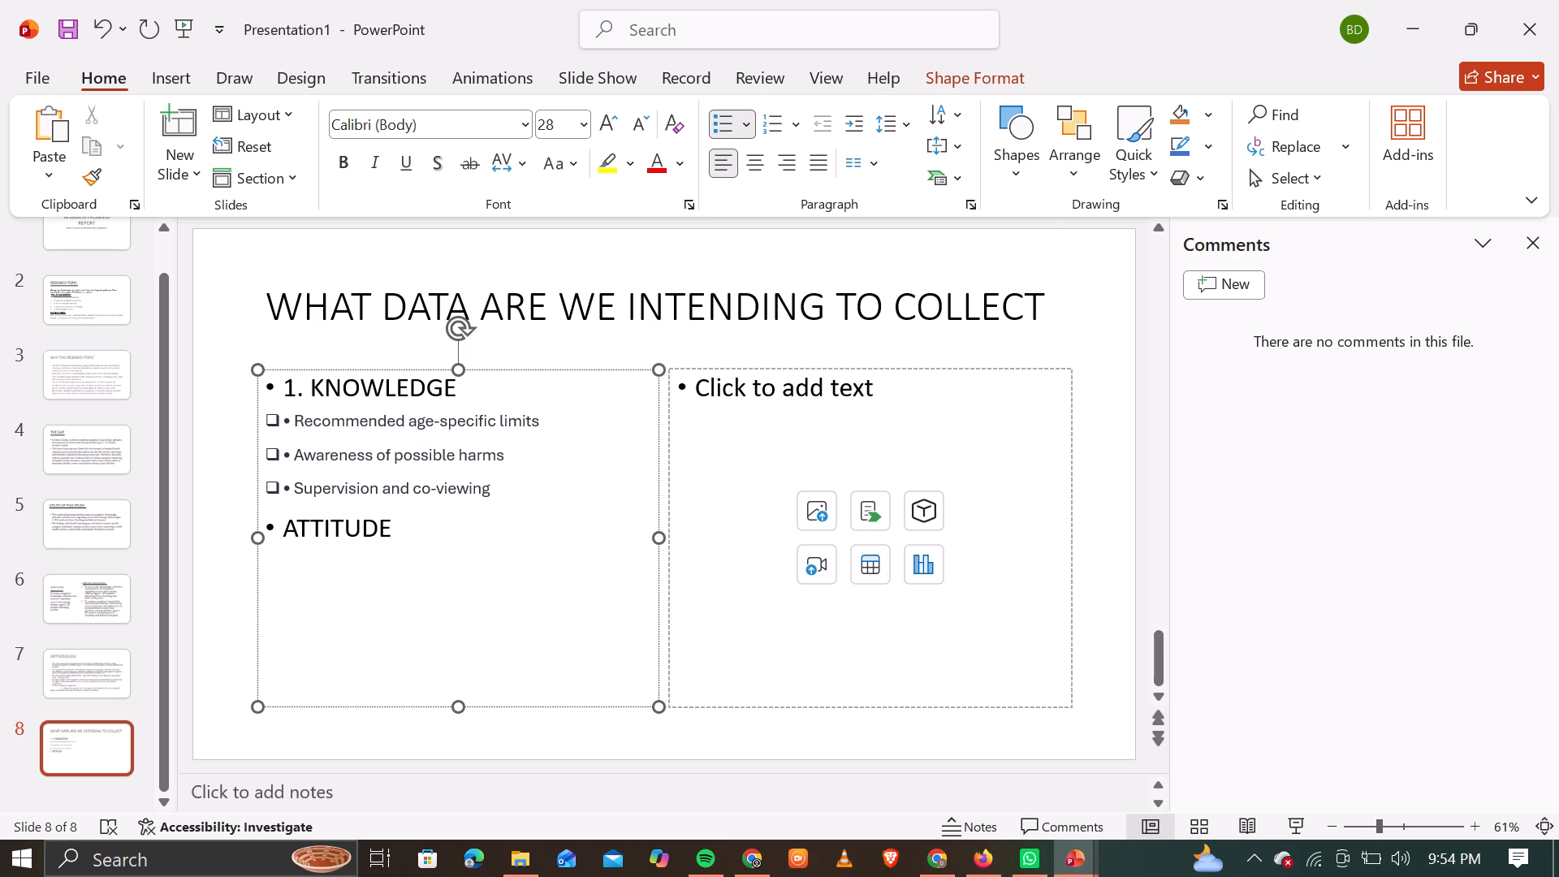
type("S")
key("space")
left_click(280, 530)
key("BackSpace")
type("2.")
key("space")
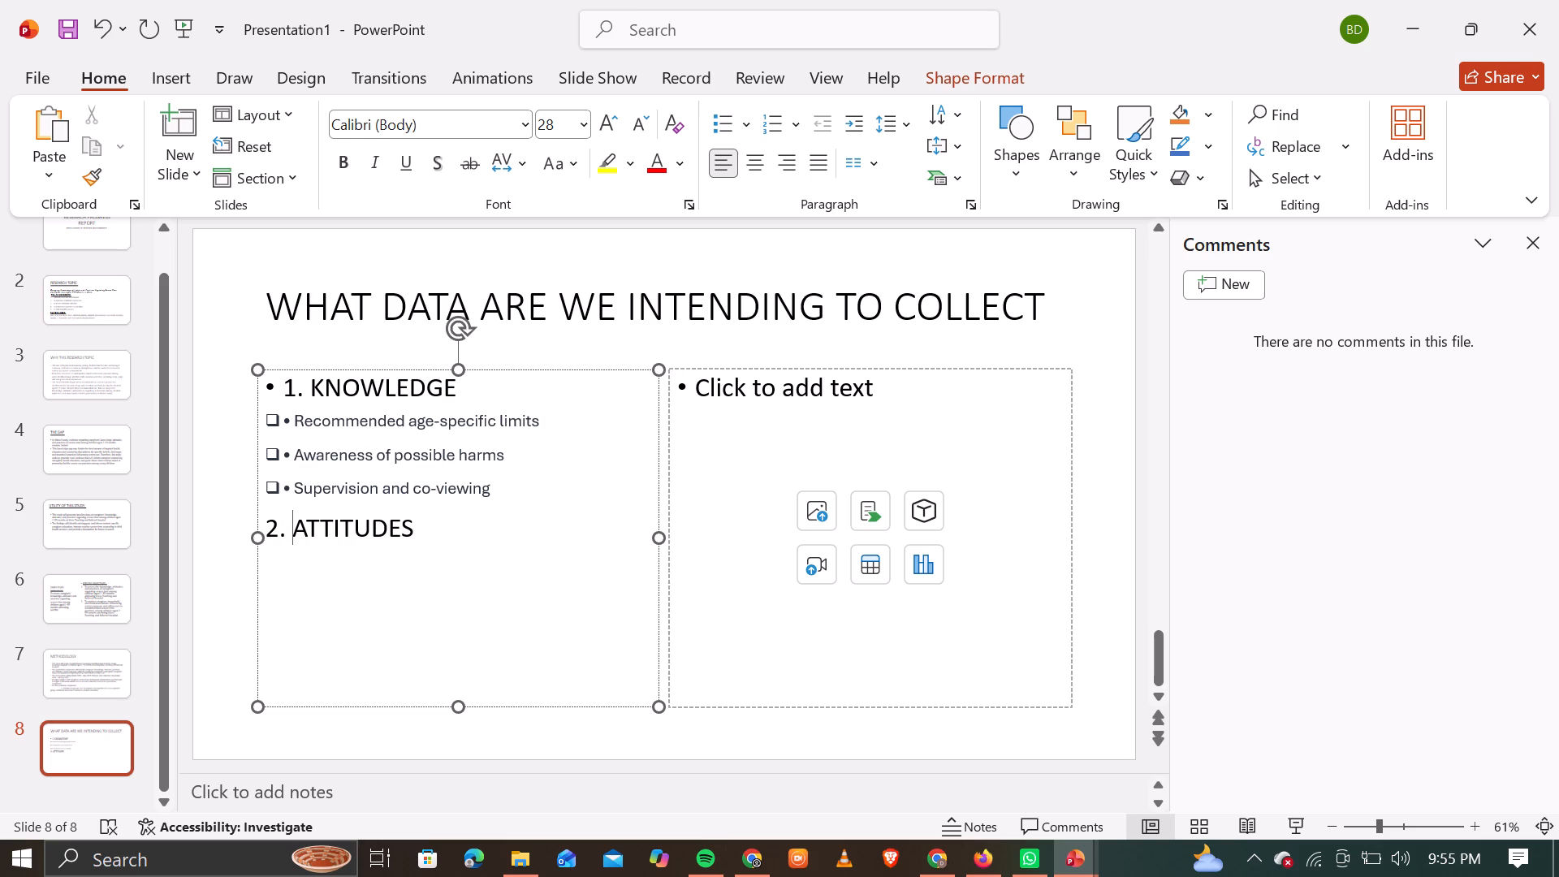
left_click(429, 529)
key("Return")
Copy the four Attitudes and practices bullet points from Research_Progress_Report and paste them under "2. ATTITUDES" in Presentation1.
left_click(1072, 863)
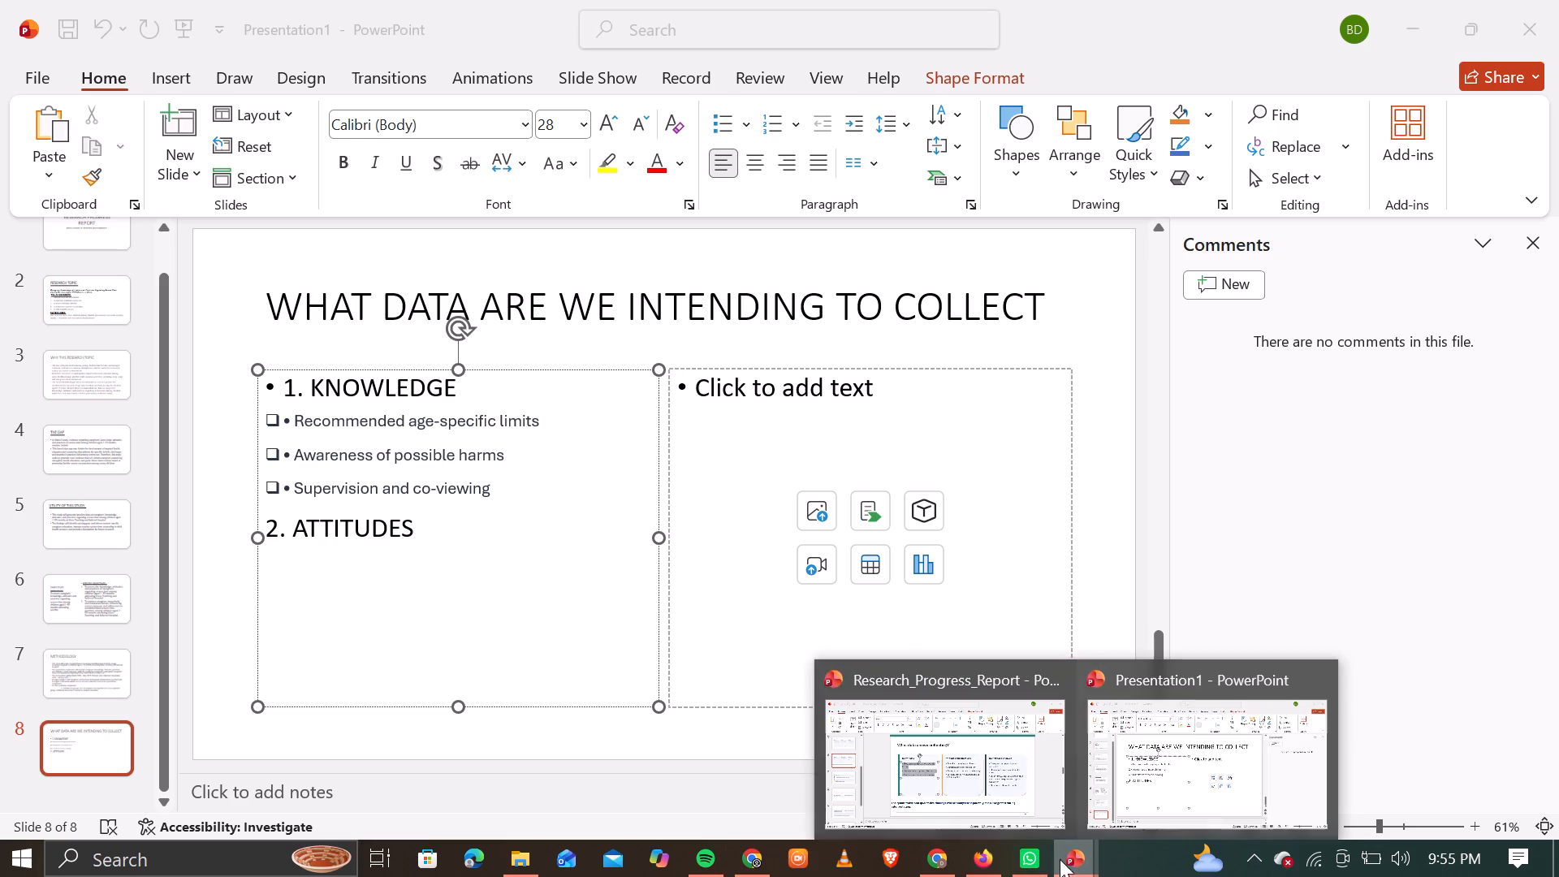
left_click(1004, 757)
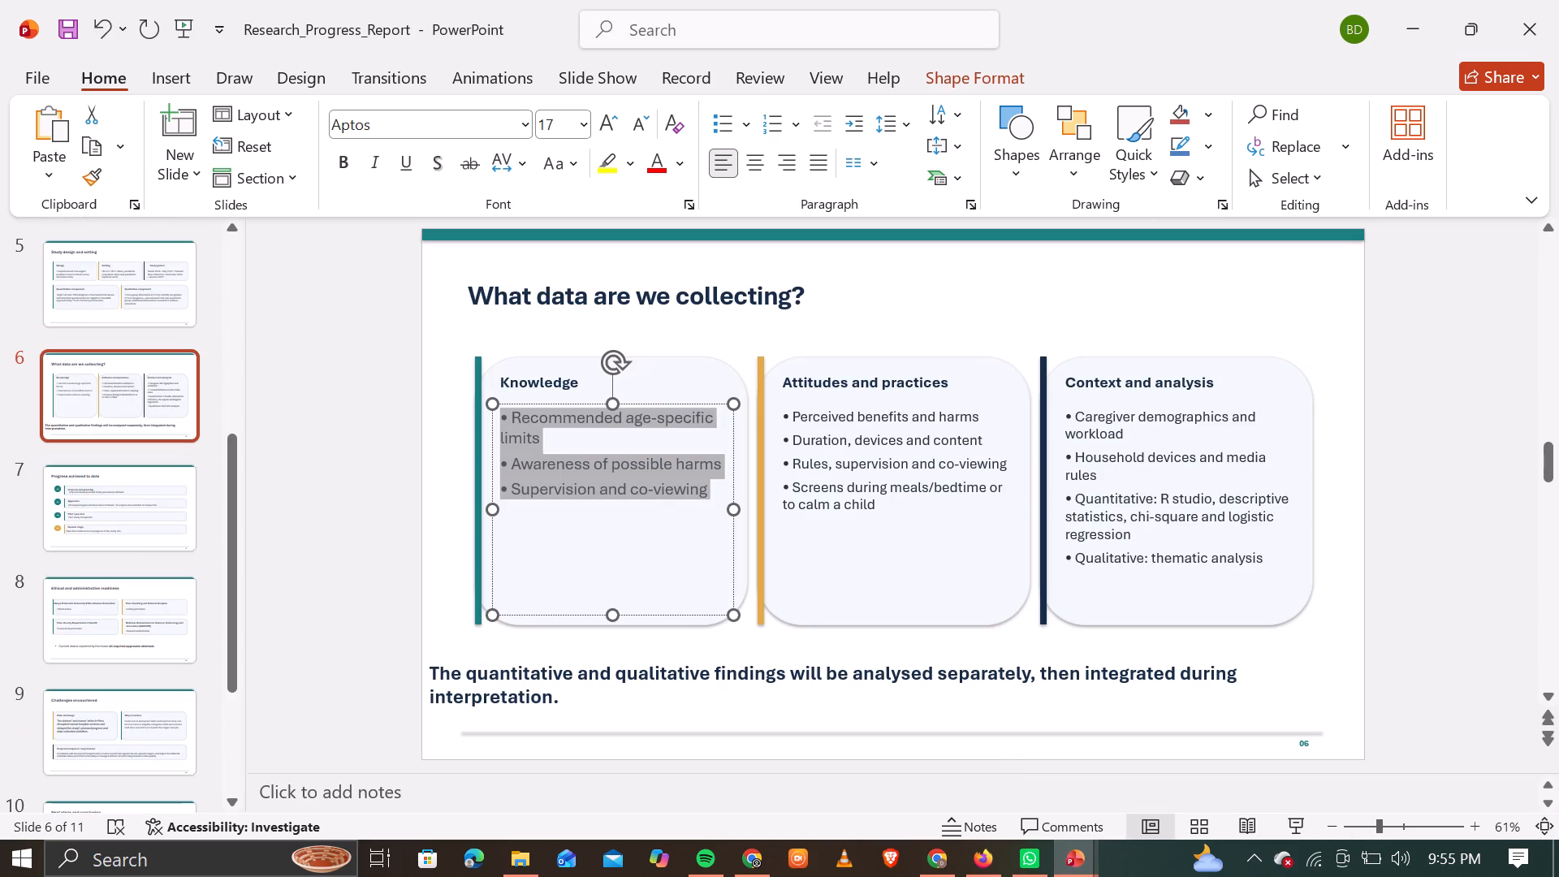
left_click_drag(784, 413, 887, 512)
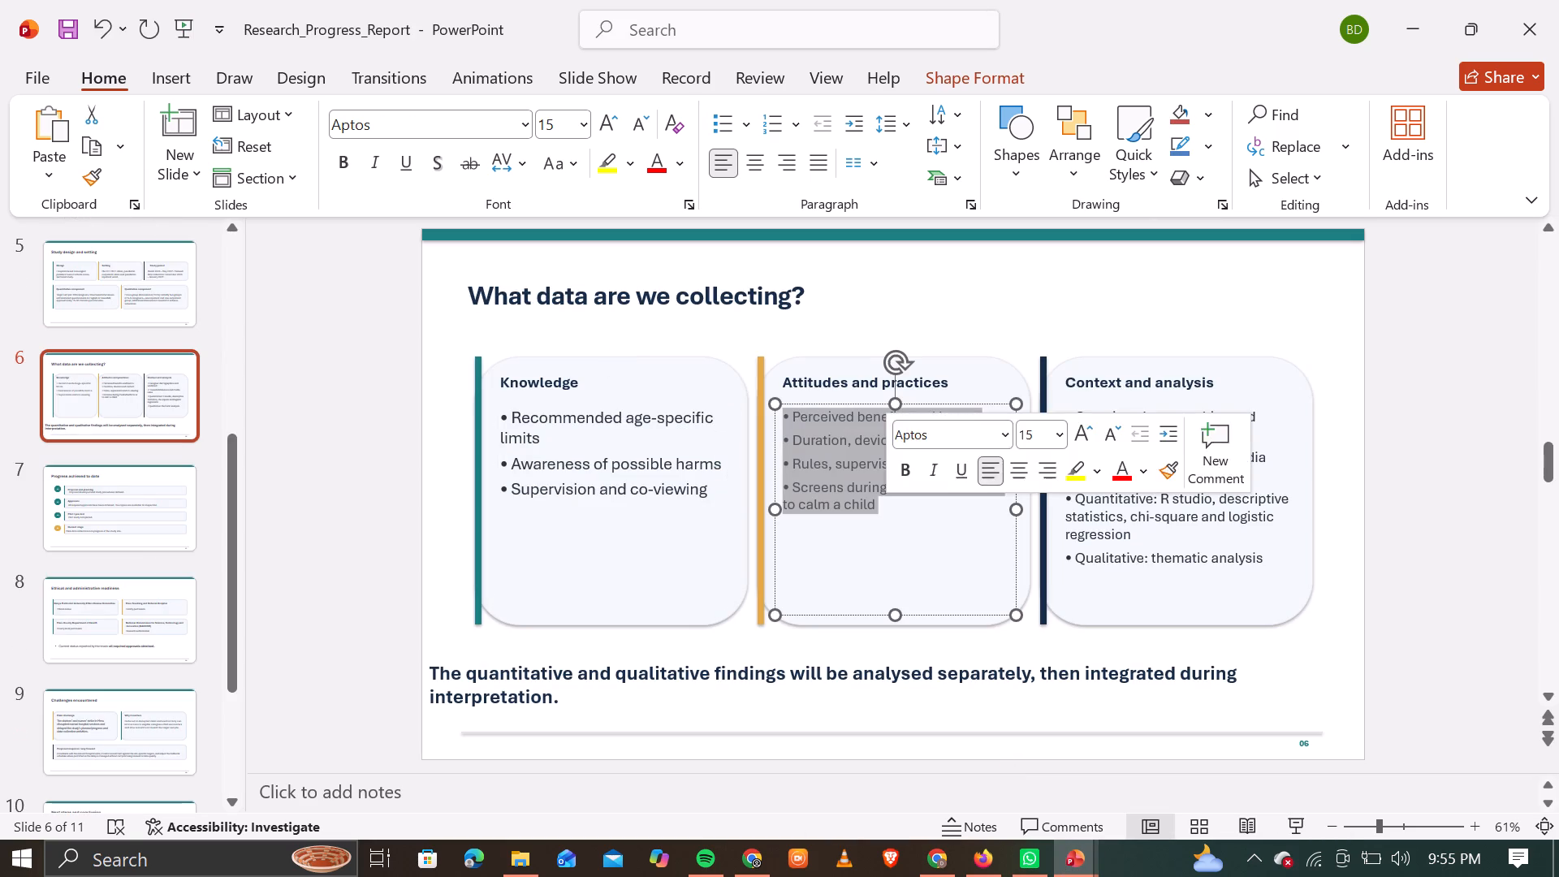
right_click(821, 466)
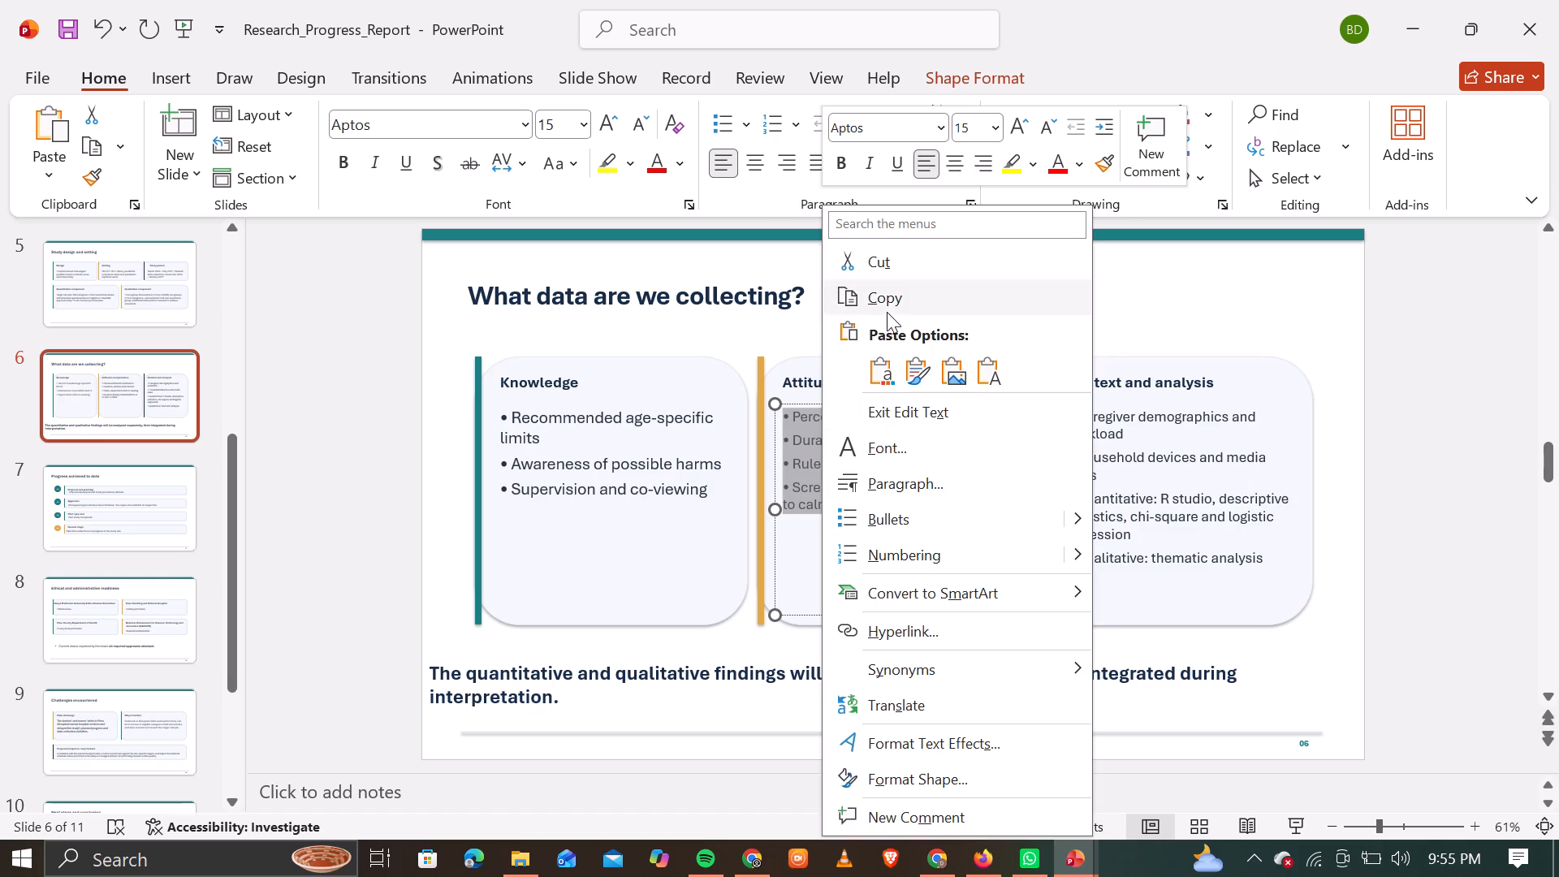
left_click(887, 312)
left_click(1073, 852)
left_click(1132, 778)
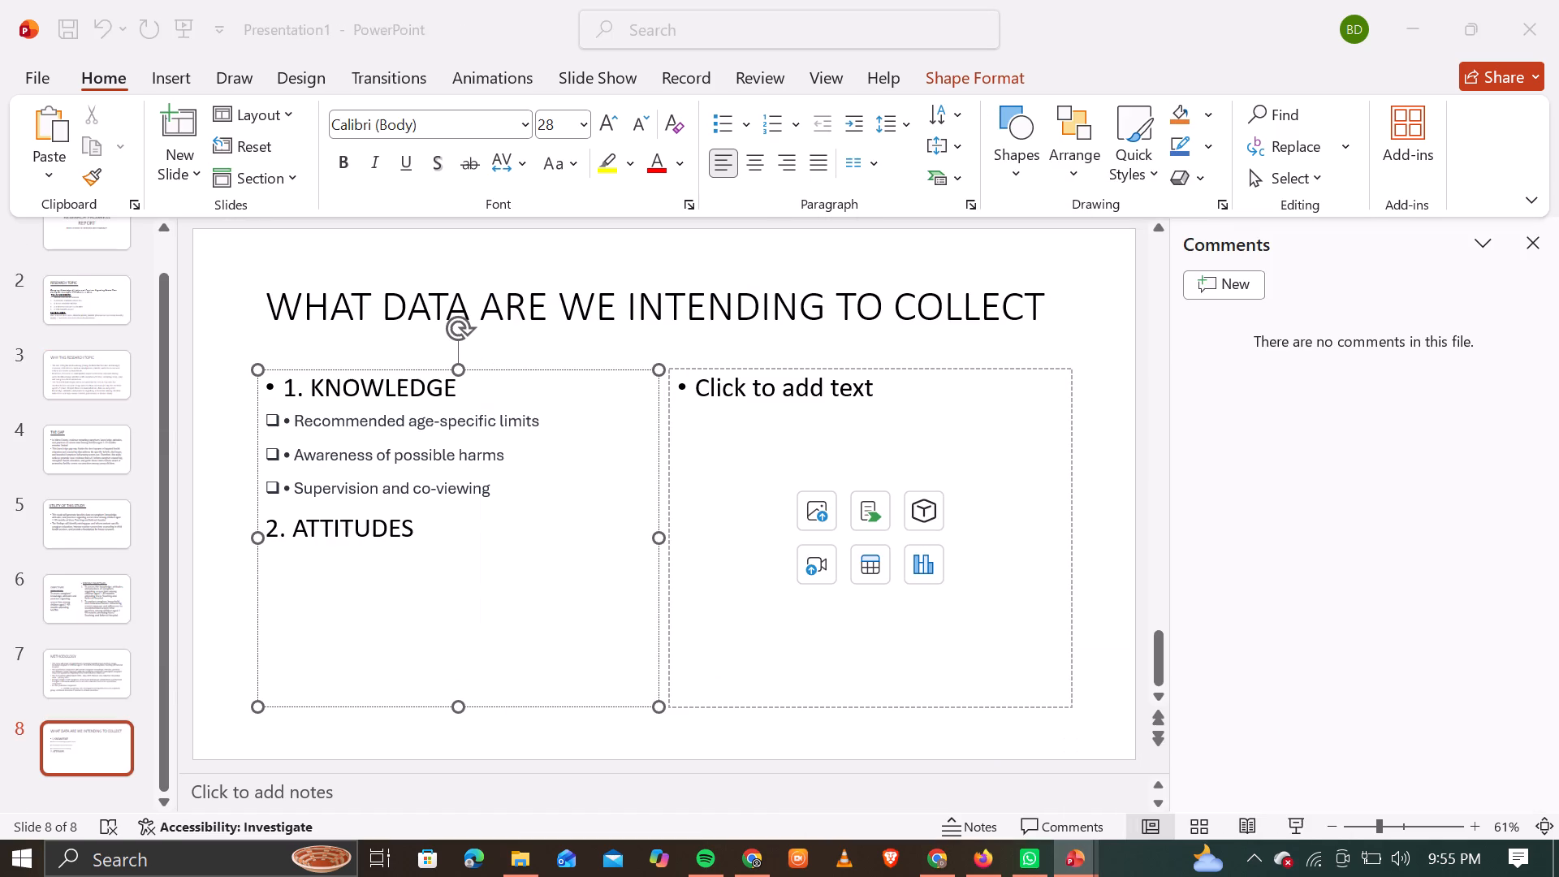
key("ctrl+v")
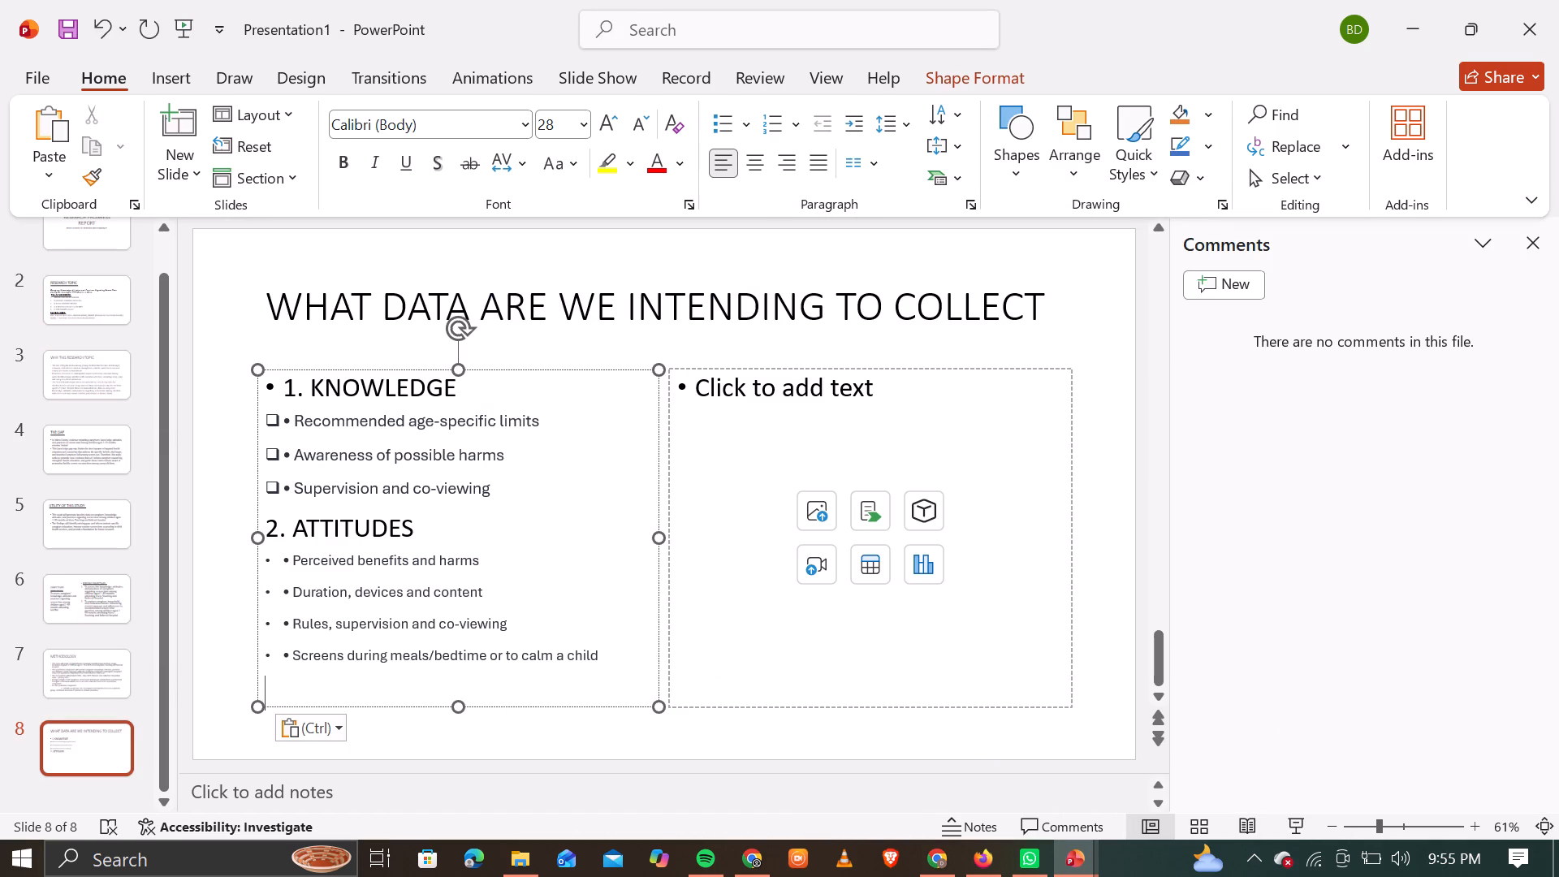
Enter the heading "3. PRACTICES" without a bullet in the second content placeholder and start a new line below it.
left_click(723, 438)
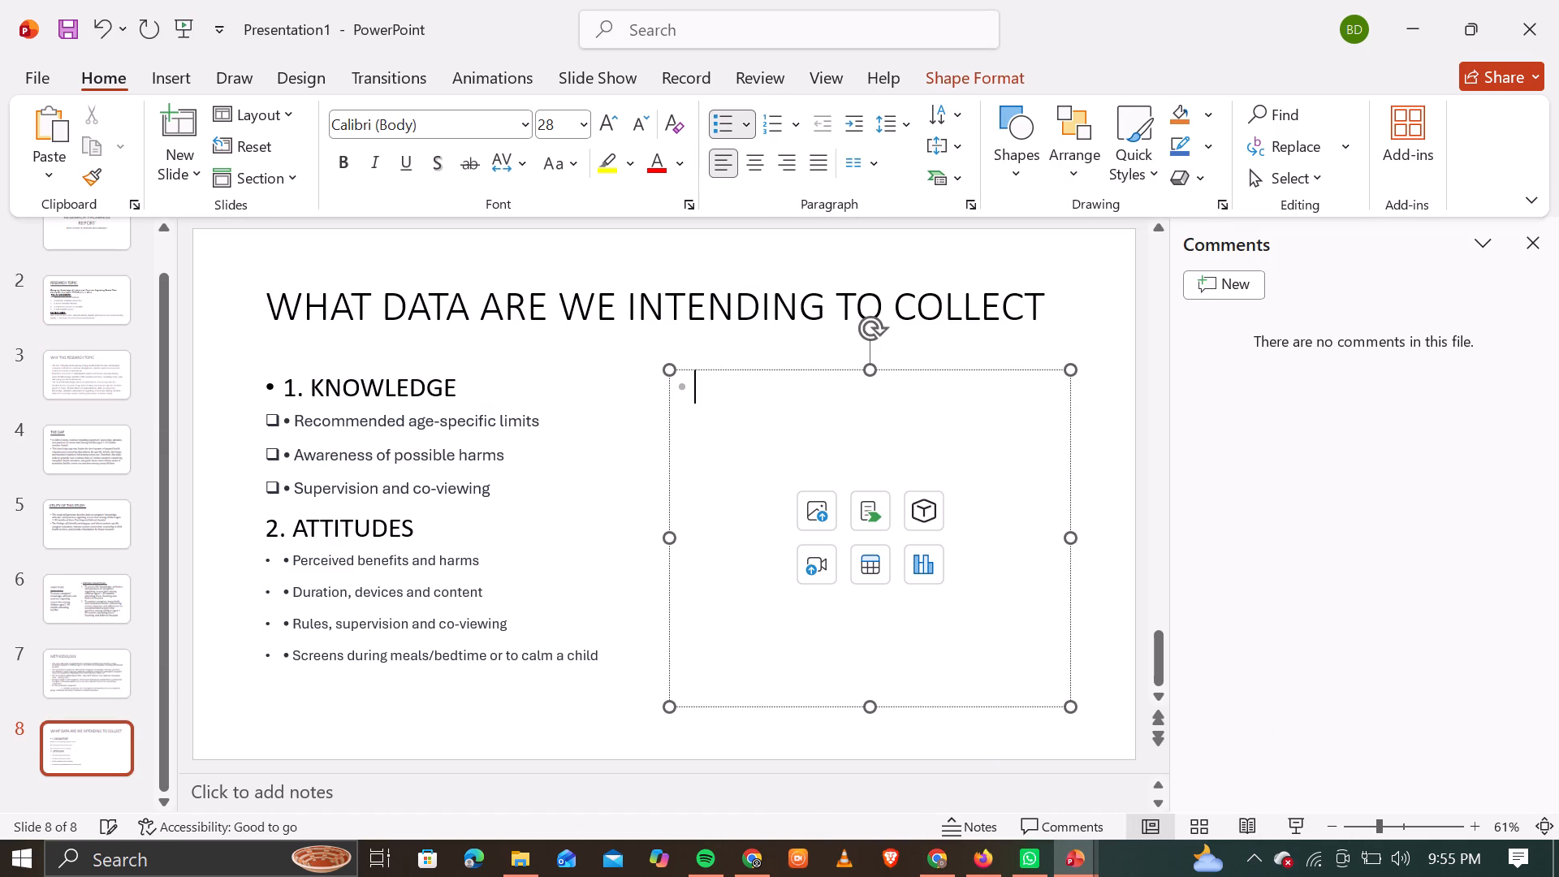
type("PRACTICES")
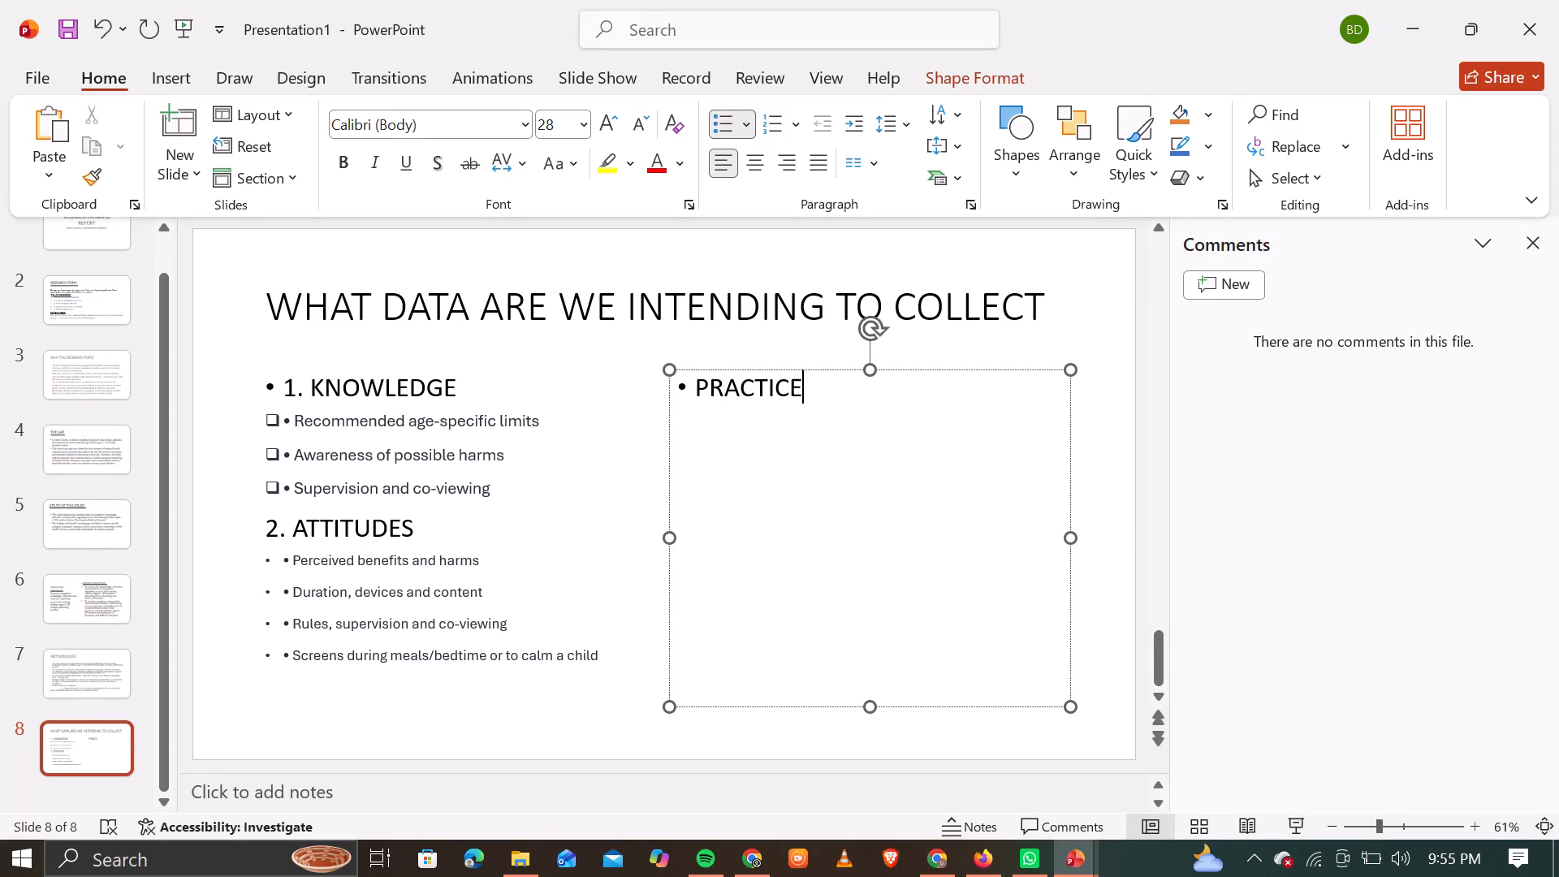
left_click(691, 382)
key("BackSpace")
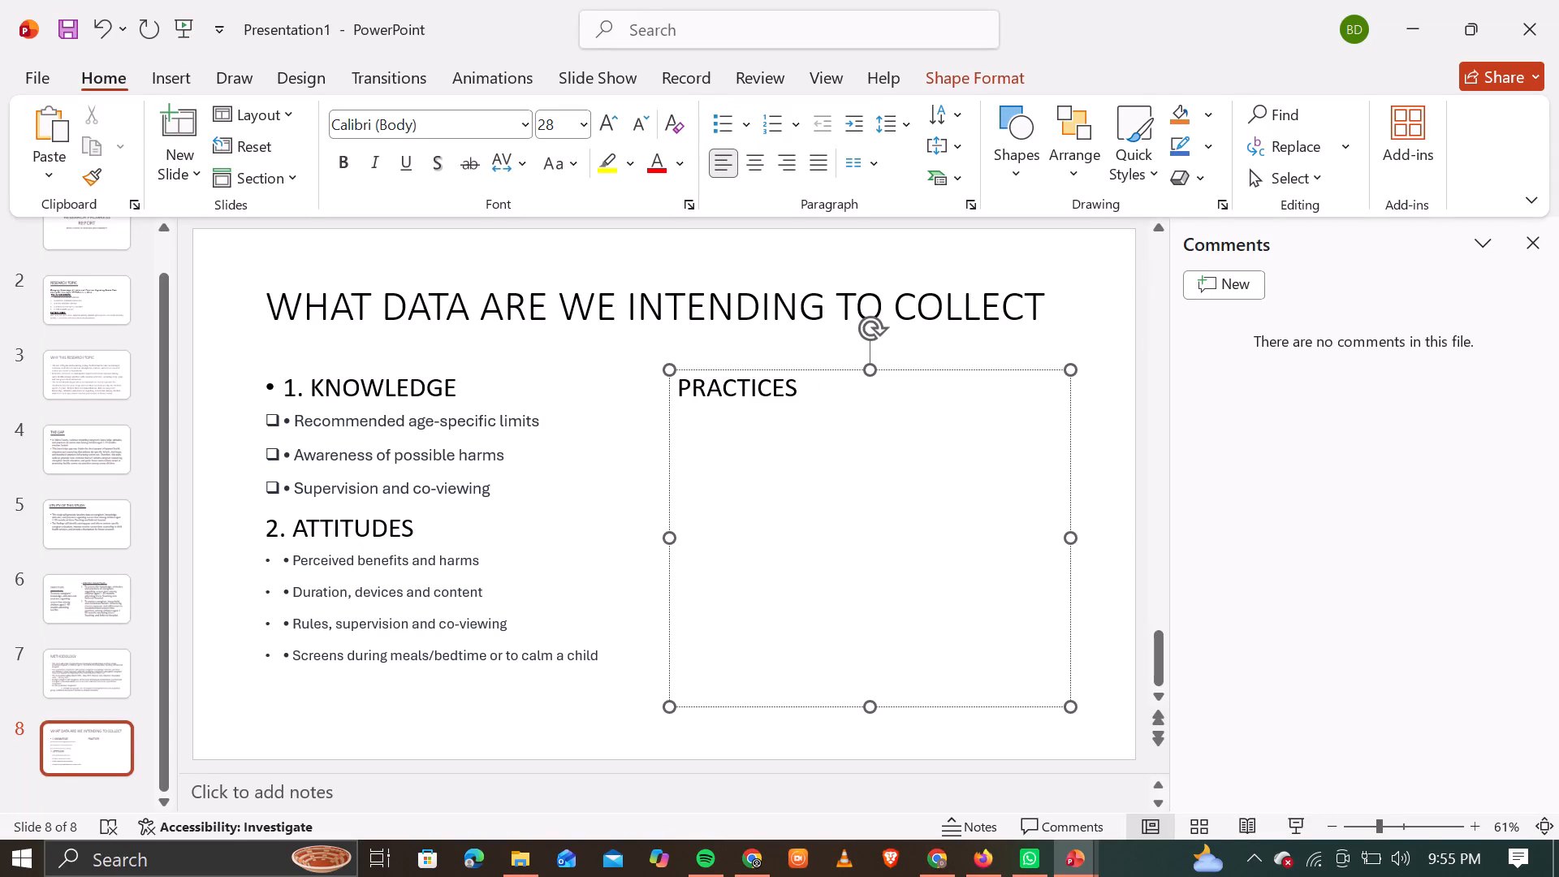
type("3.")
key("space")
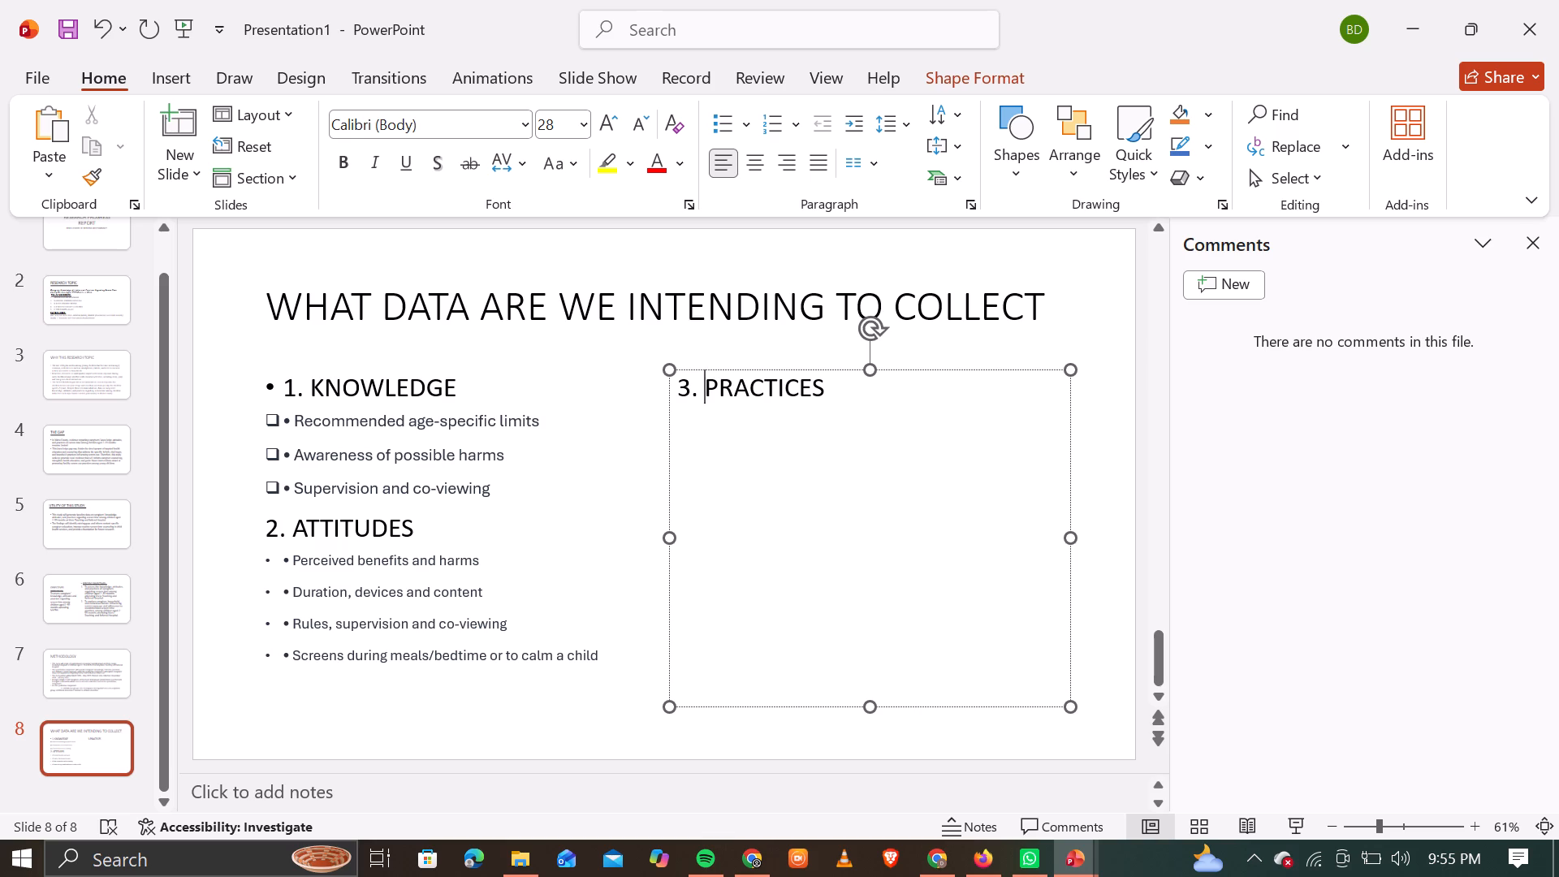
left_click(834, 391)
key("Return")
Return to Research_Progress_Report and examine the Context and analysis and the Attitudes and practices points as source text for the "3. PRACTICES" section.
left_click(1070, 858)
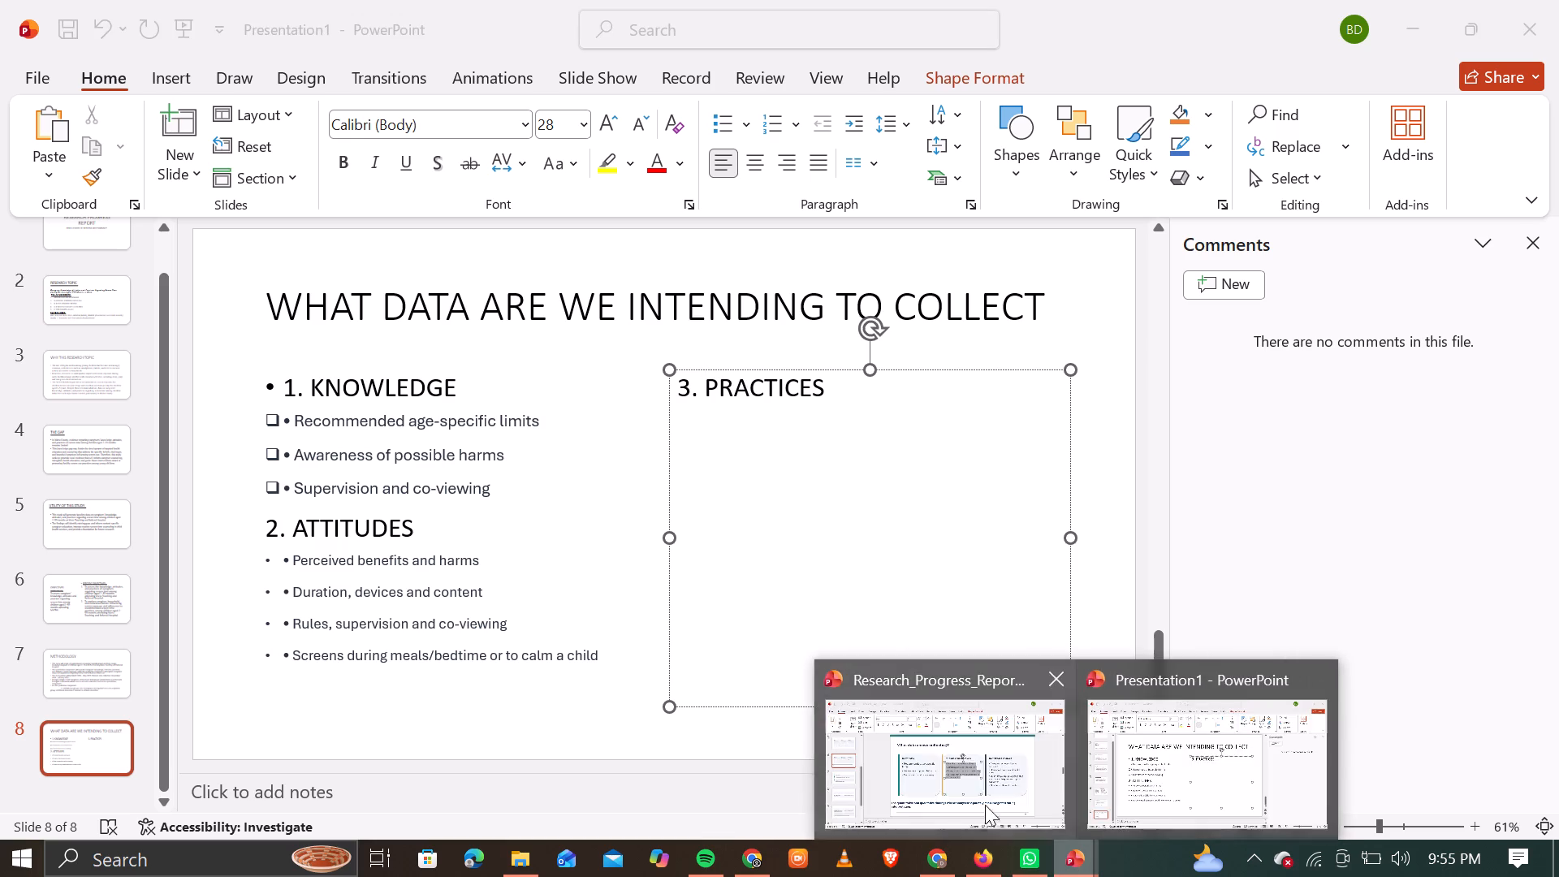
left_click(974, 784)
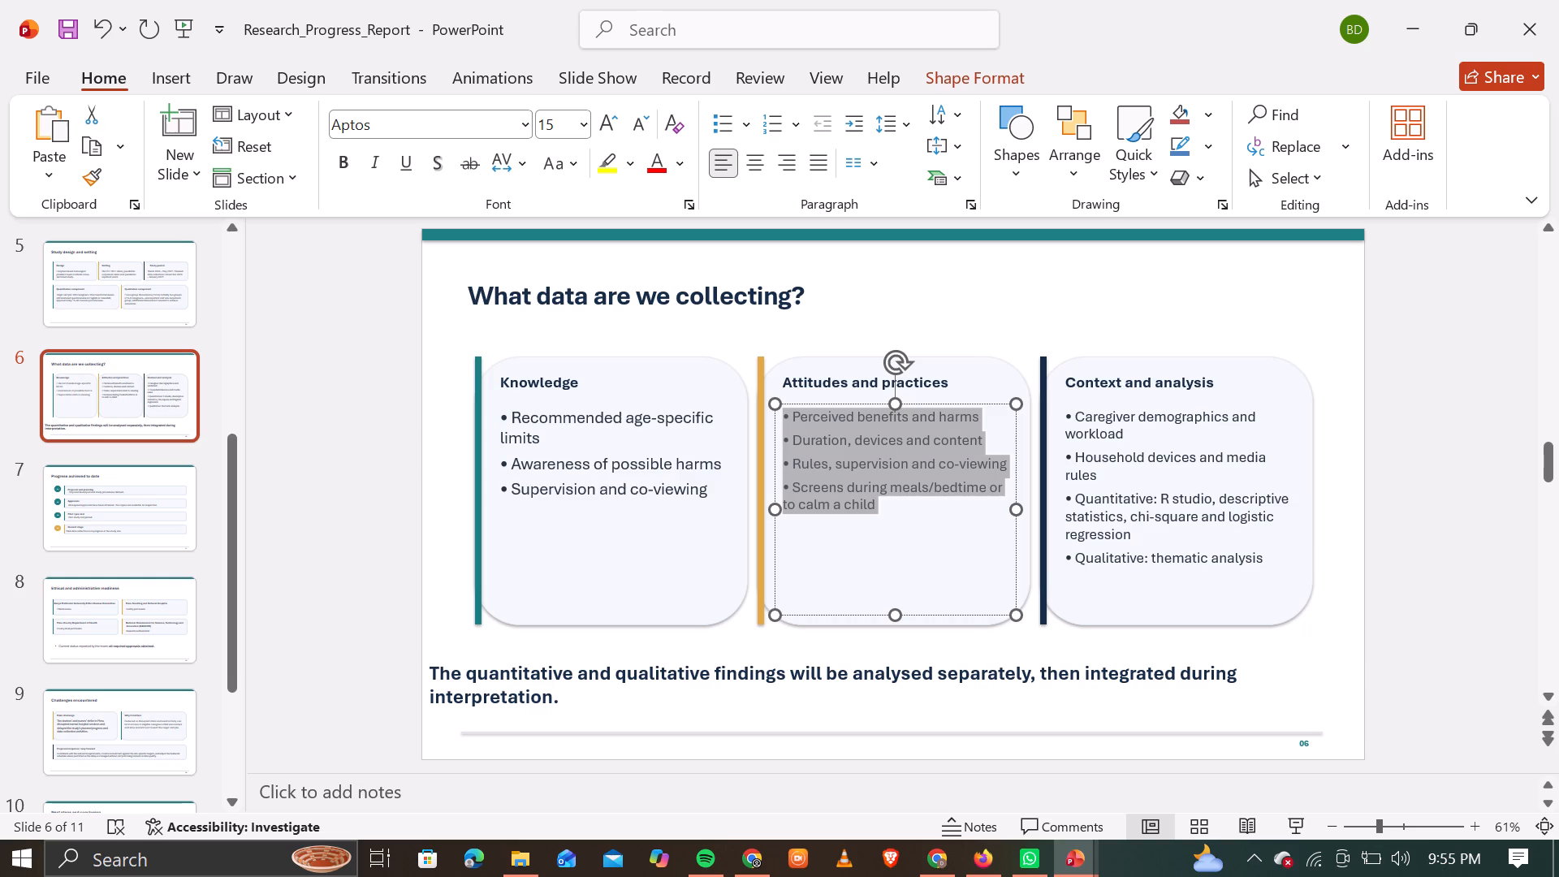
left_click_drag(1065, 417, 1119, 515)
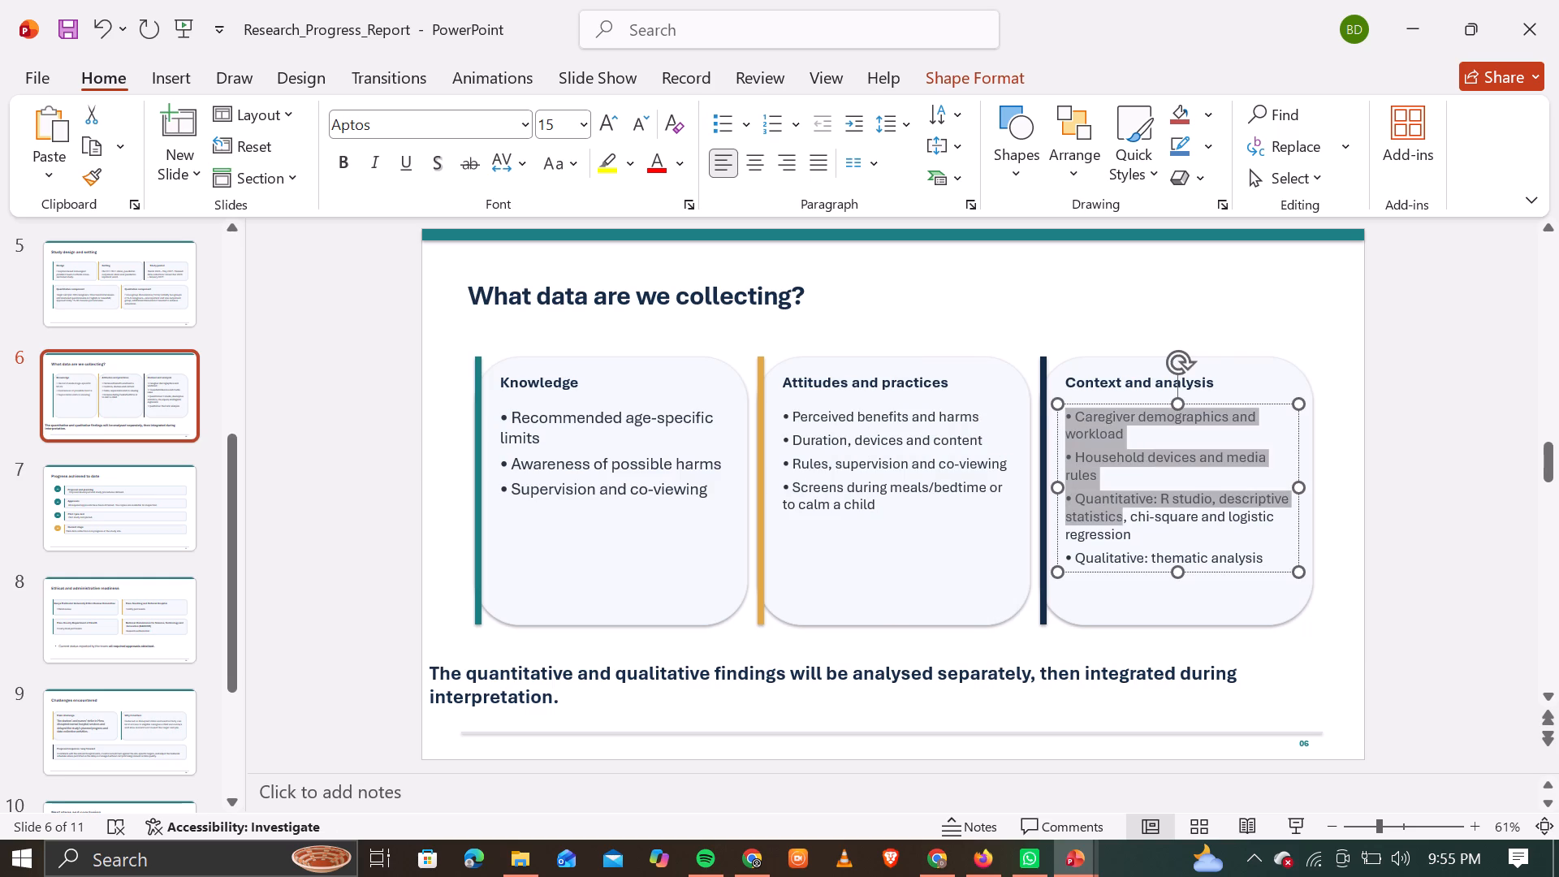
left_click_drag(1119, 515, 1138, 538)
left_click(939, 571)
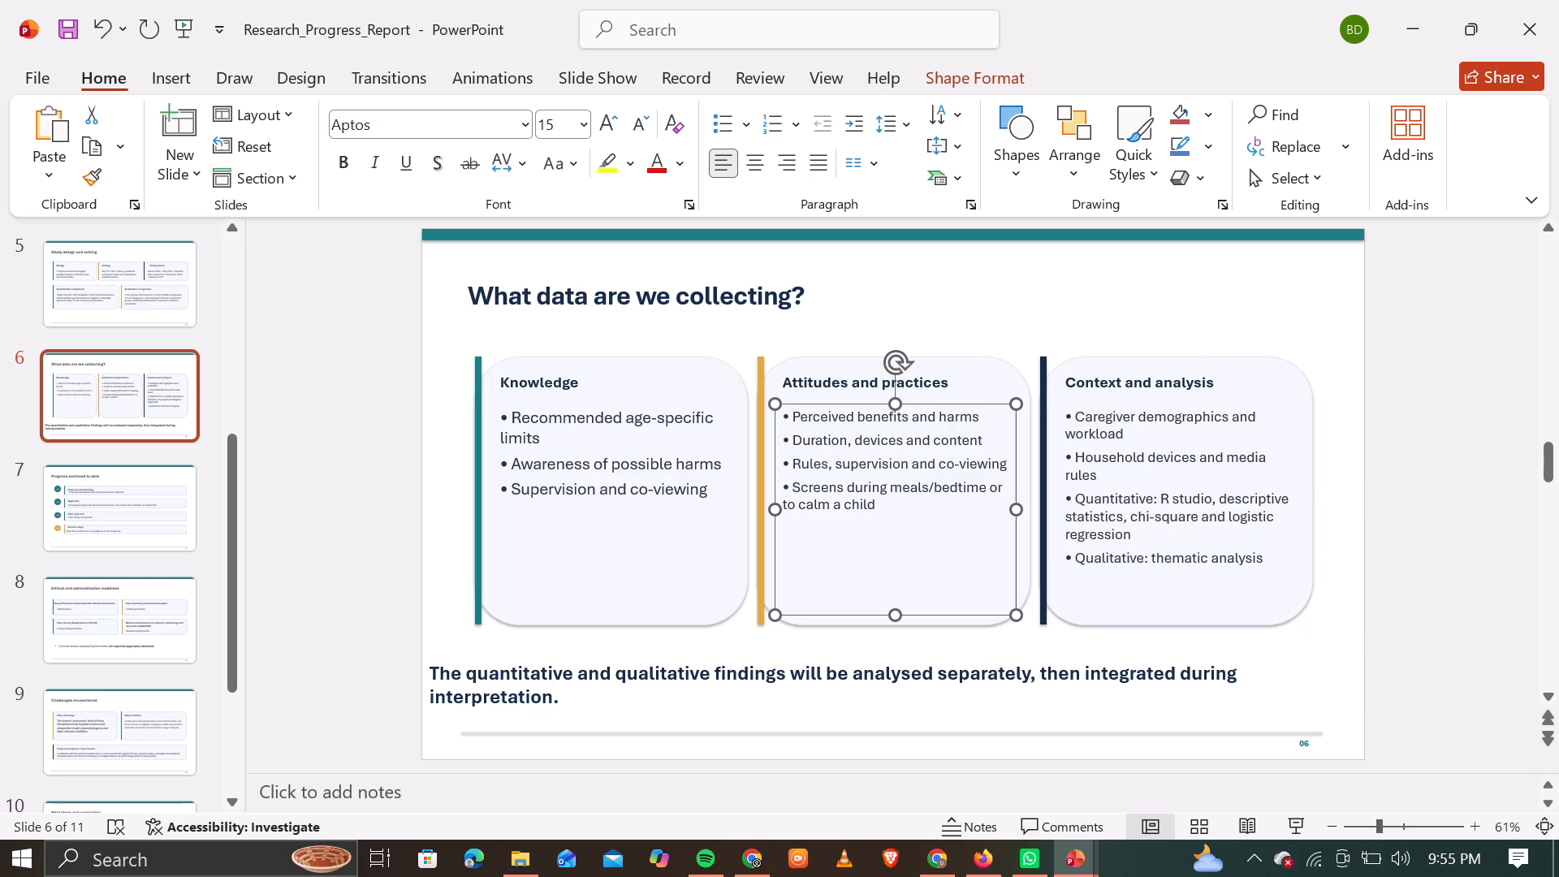
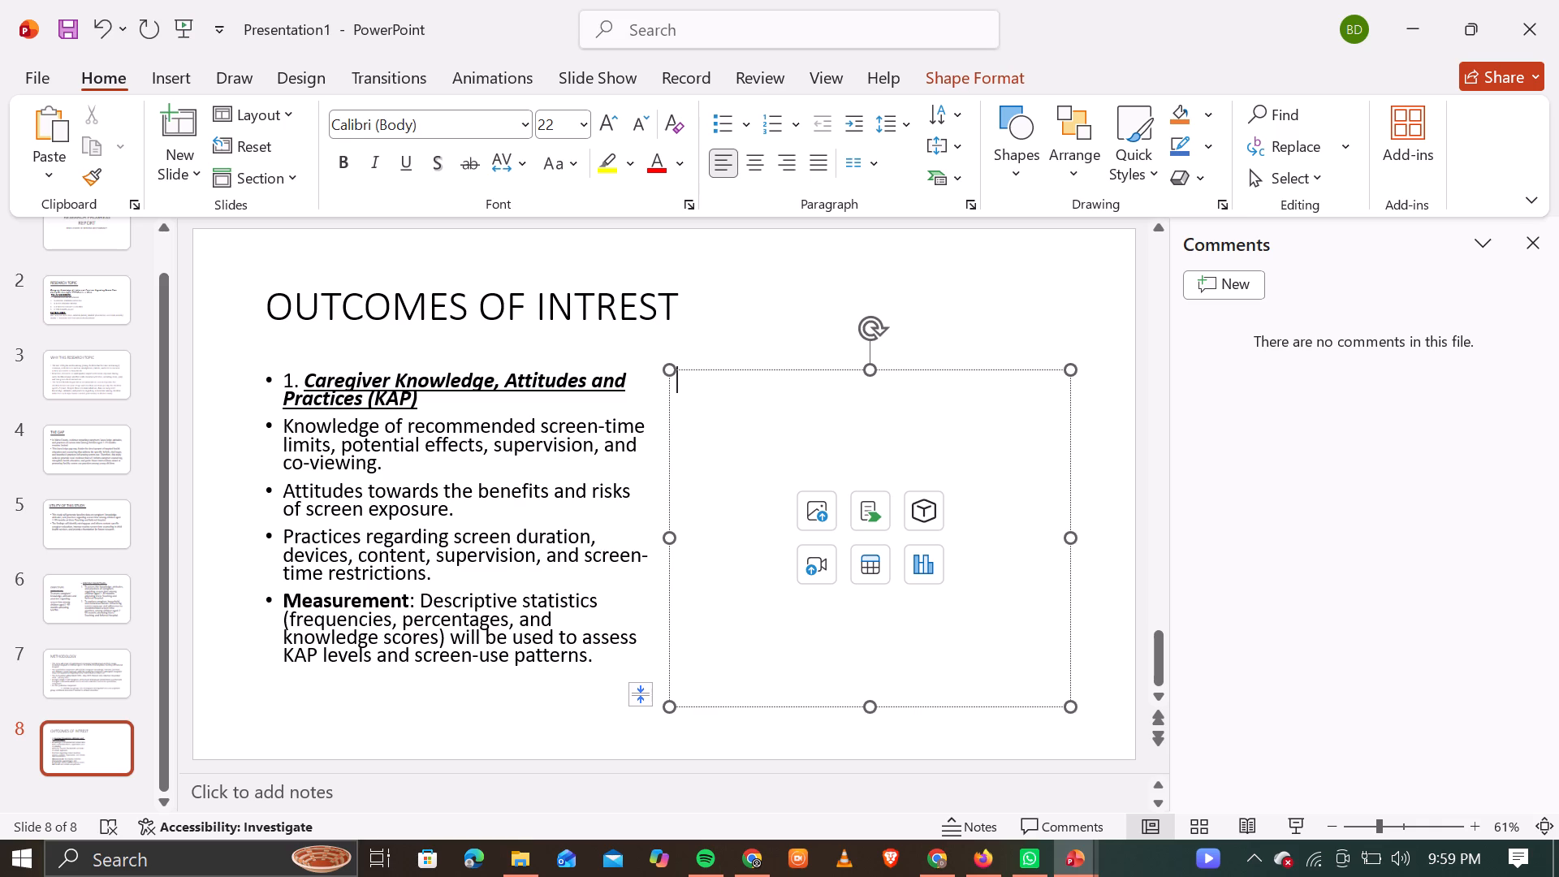
key("ctrl+v")
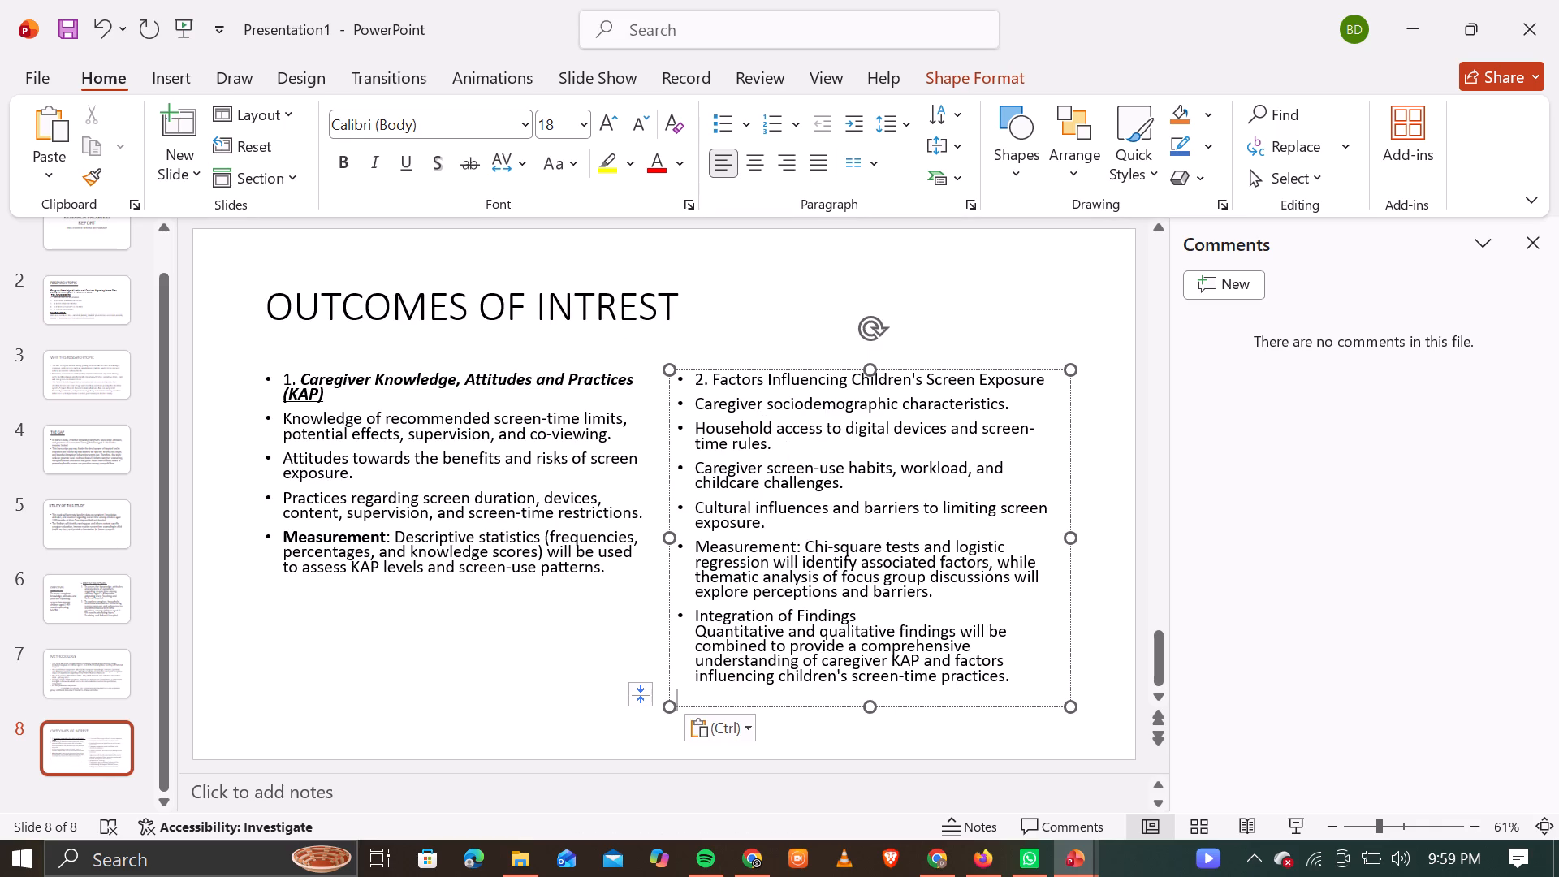
Make the heading "2. Factors Influencing Children's Screen Exposure" bold, italic and underlined.
left_click_drag(693, 375, 1048, 384)
left_click(1057, 341)
left_click(1096, 340)
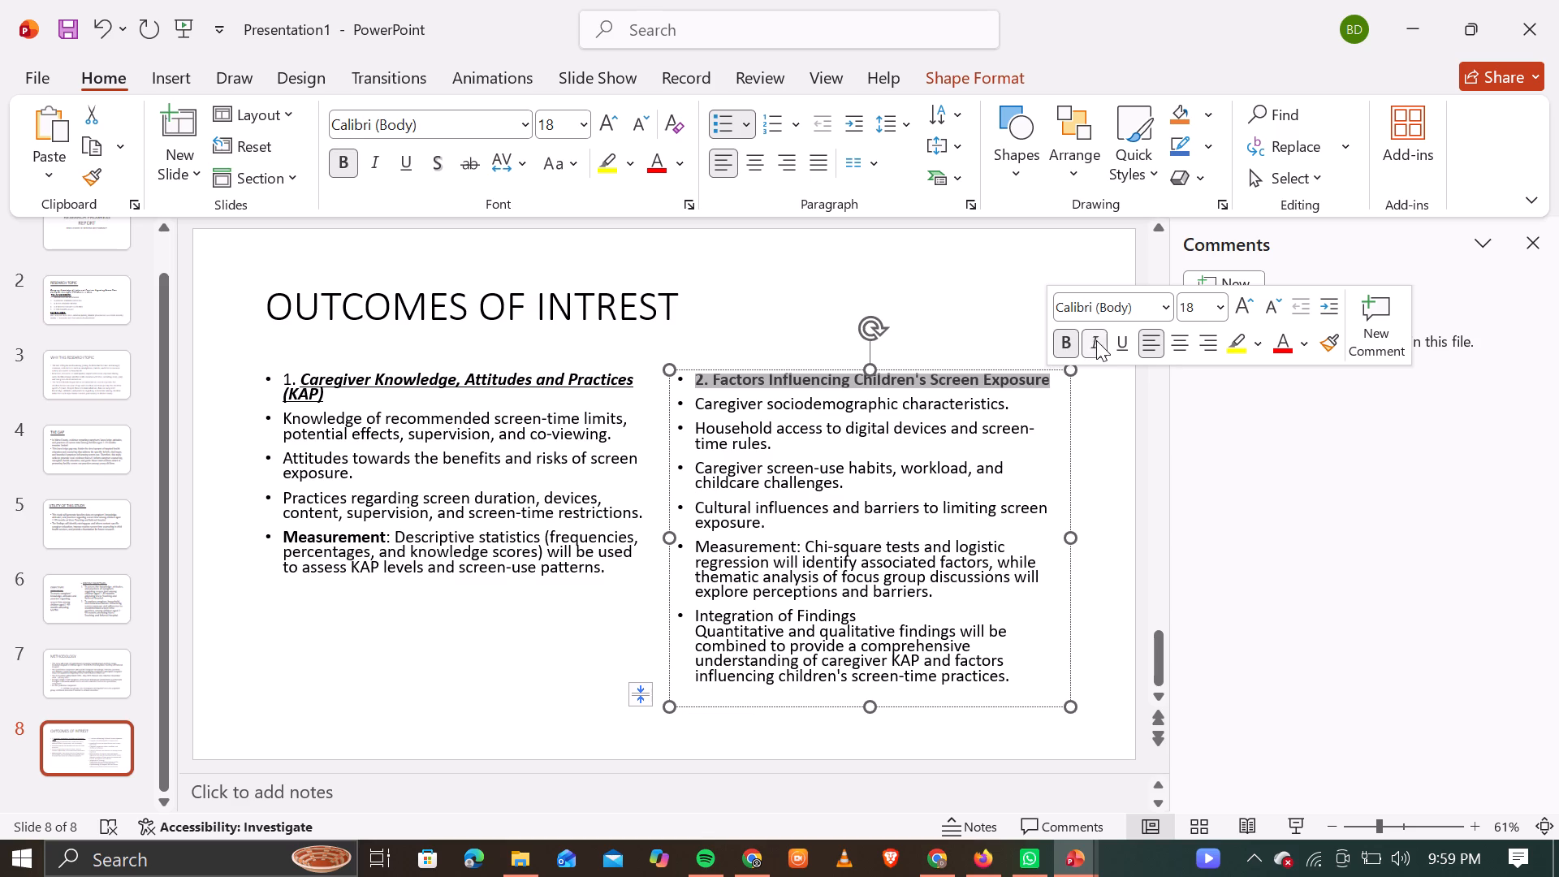
left_click(1120, 342)
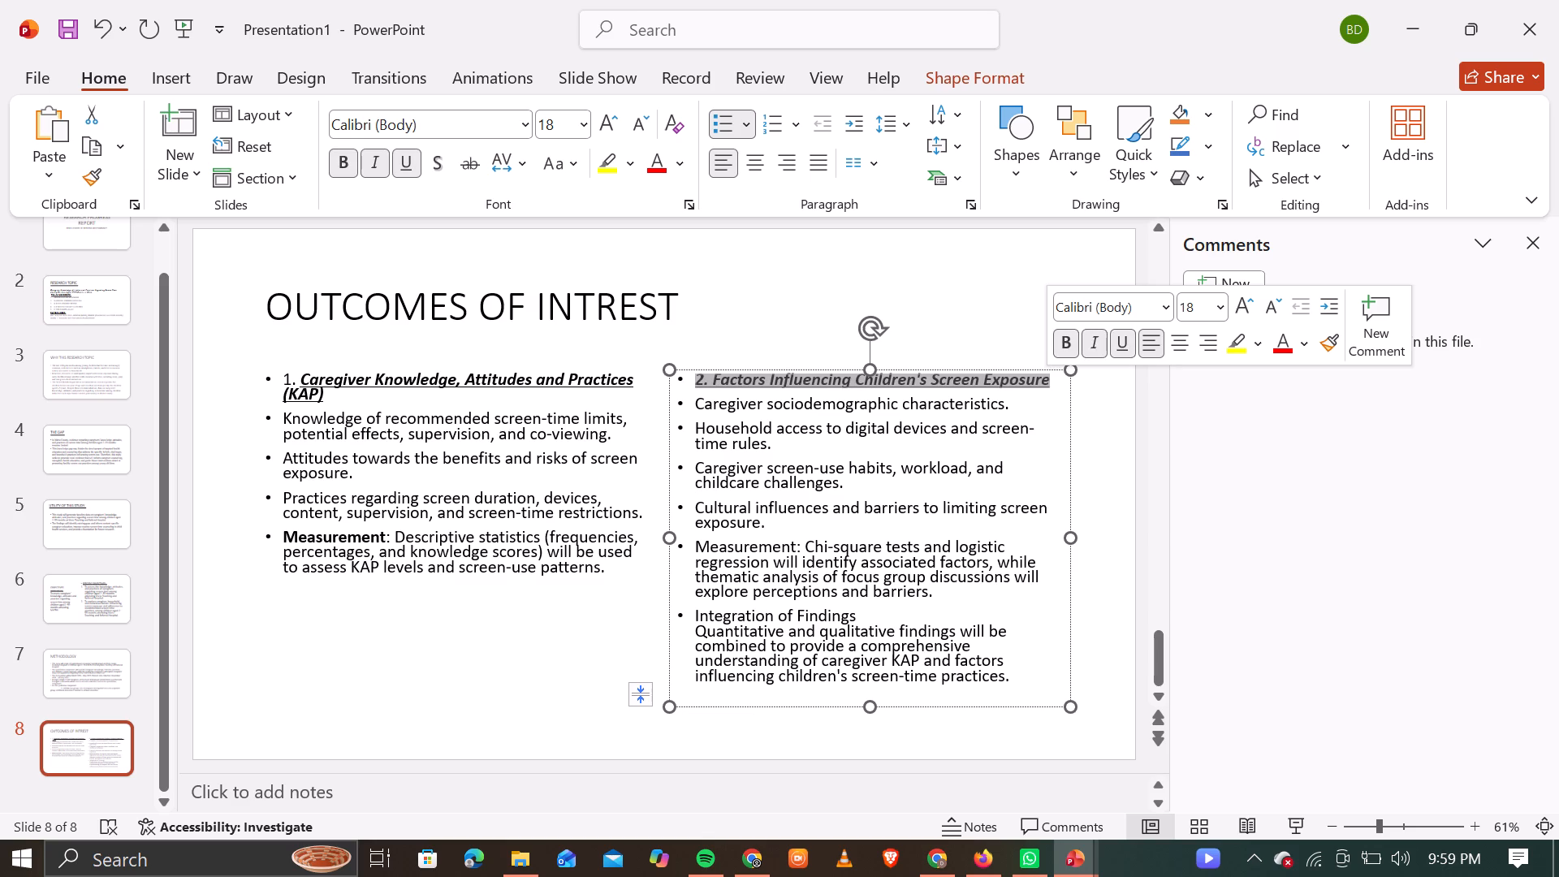
left_click(1034, 456)
Make the word "Measurement" bold in the bullet on Chi-square tests and logistic regression.
left_click_drag(798, 541, 785, 546)
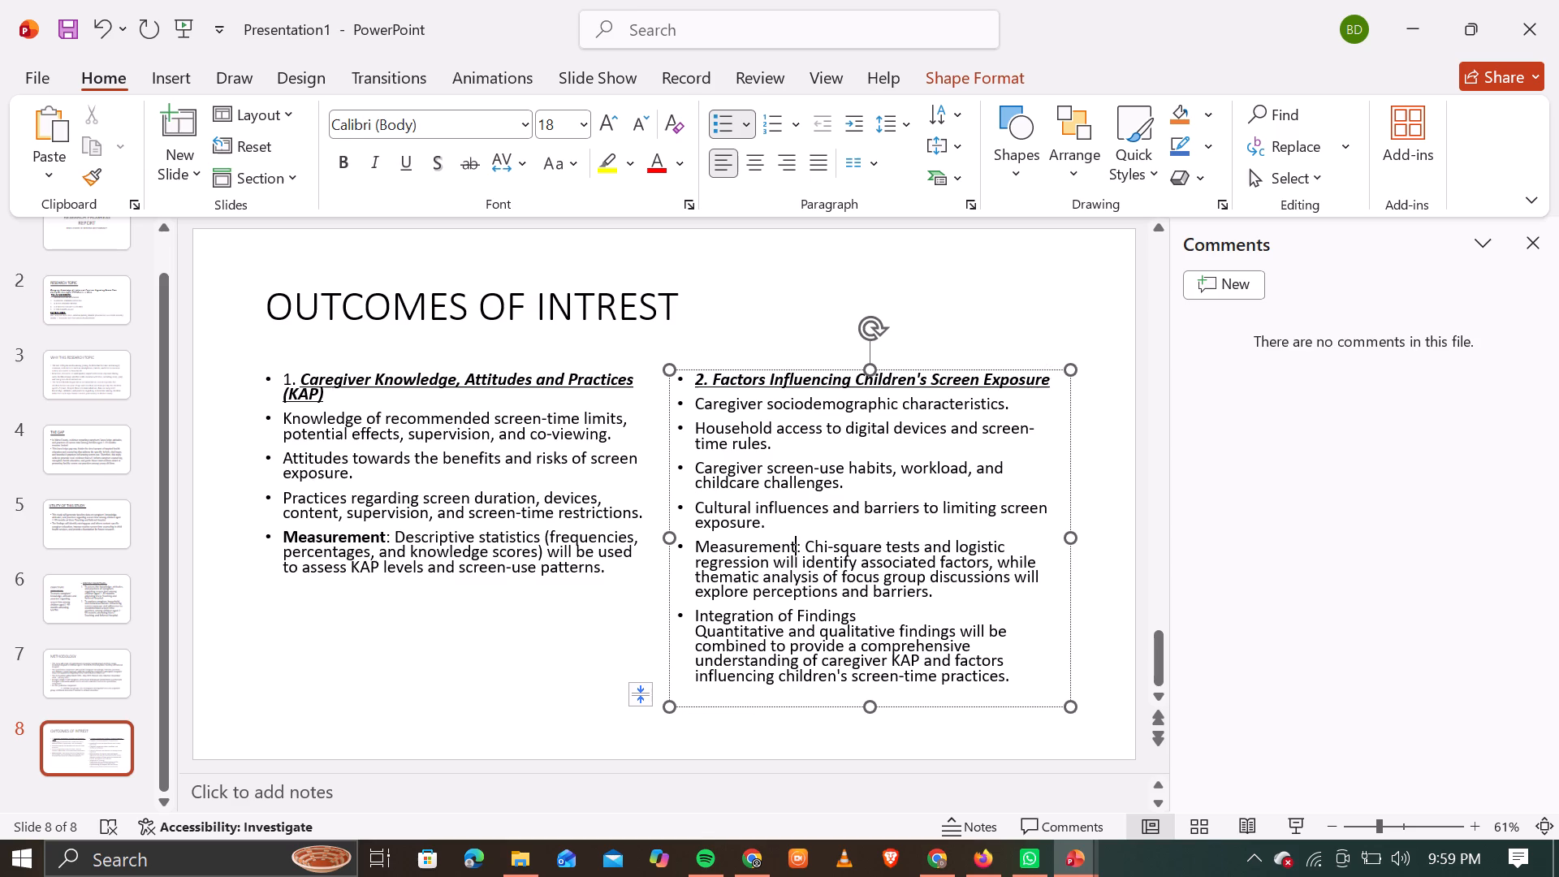
left_click_drag(785, 546, 697, 541)
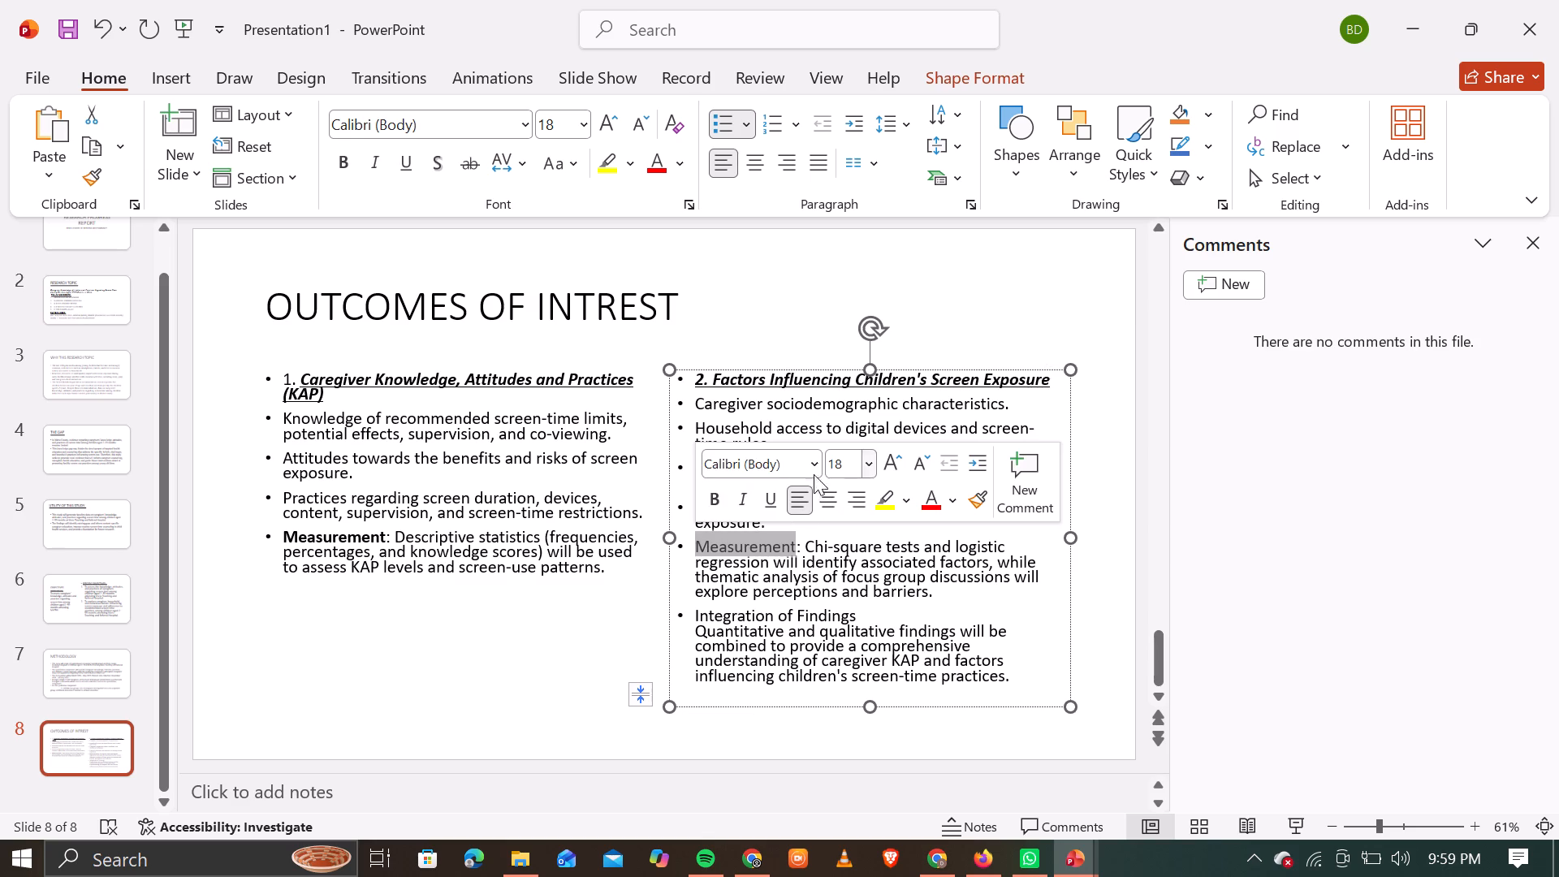
left_click(712, 500)
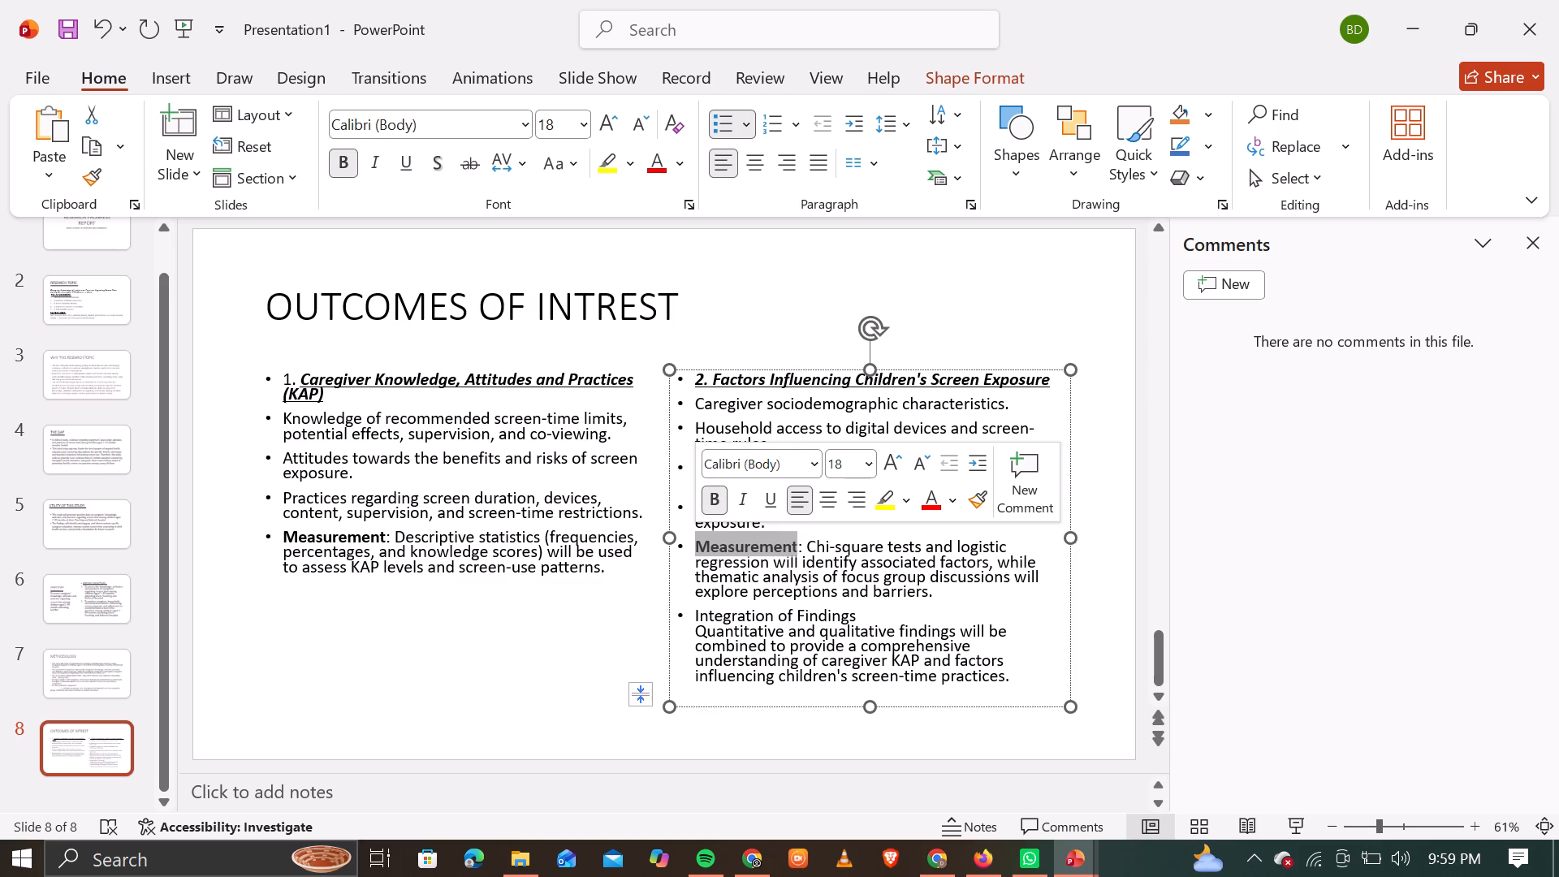
Delete the "Integration of Findings" bullet and its paragraph from the end of the section 2 text on slide 8.
left_click(751, 597)
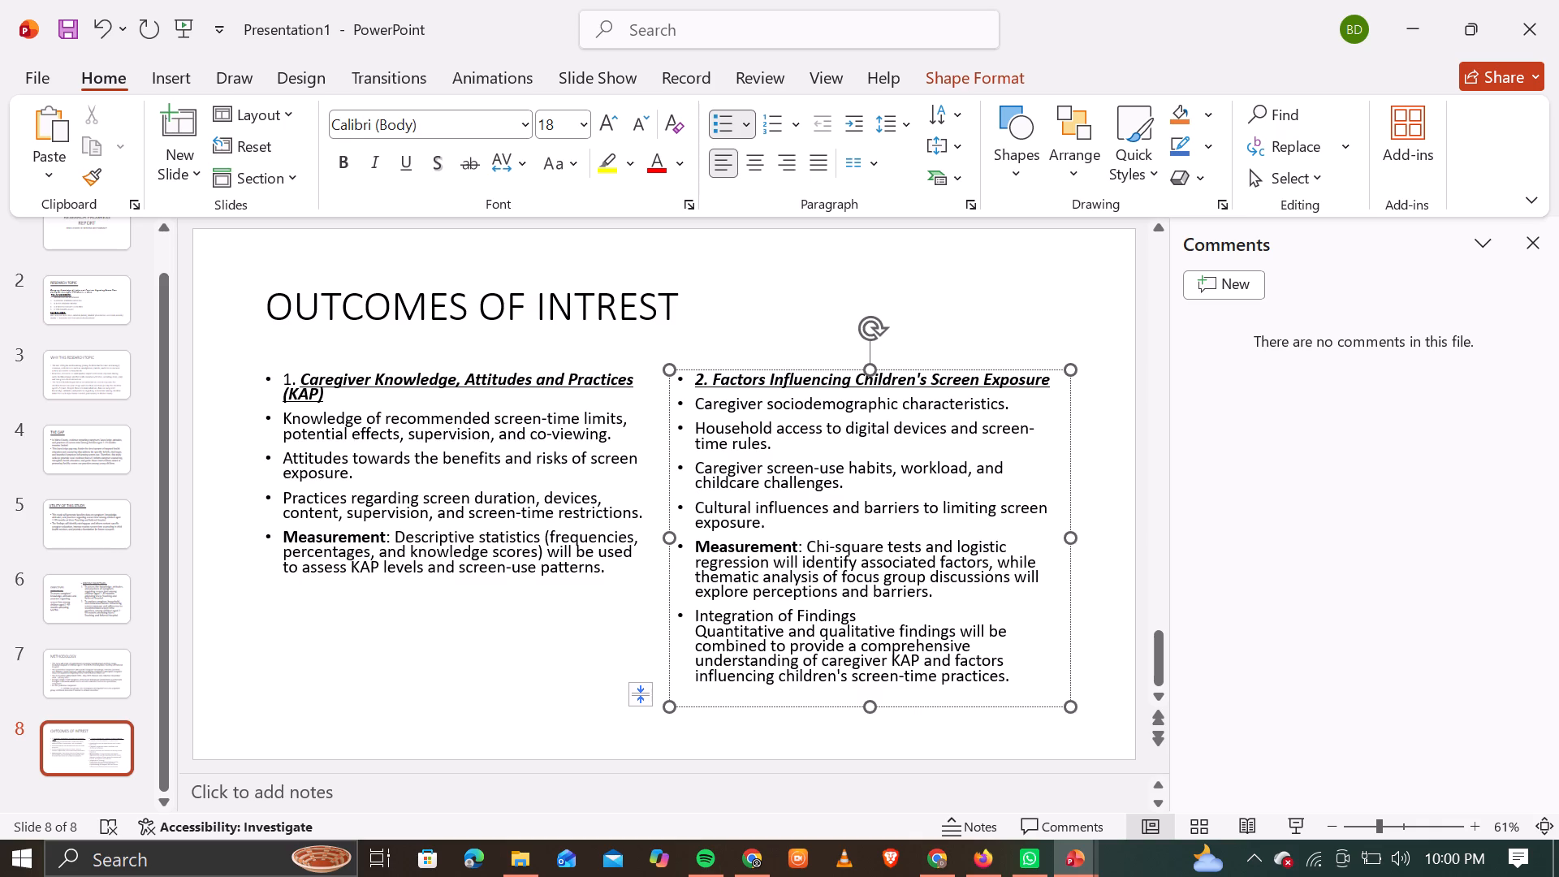
left_click_drag(1011, 678, 979, 682)
left_click_drag(979, 682, 694, 614)
key("BackSpace")
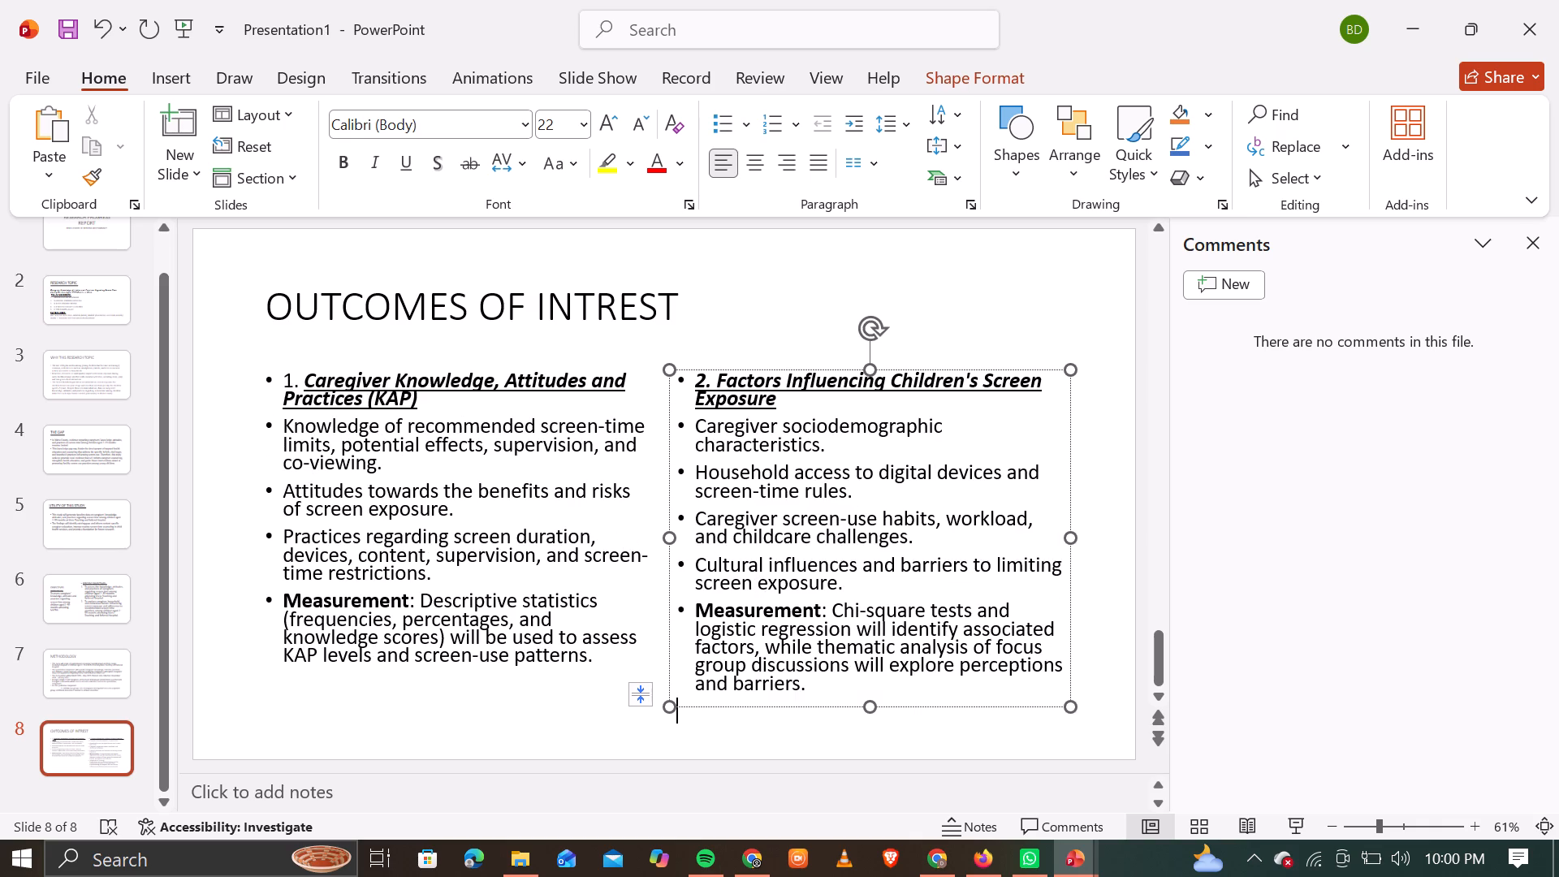
left_click(801, 752)
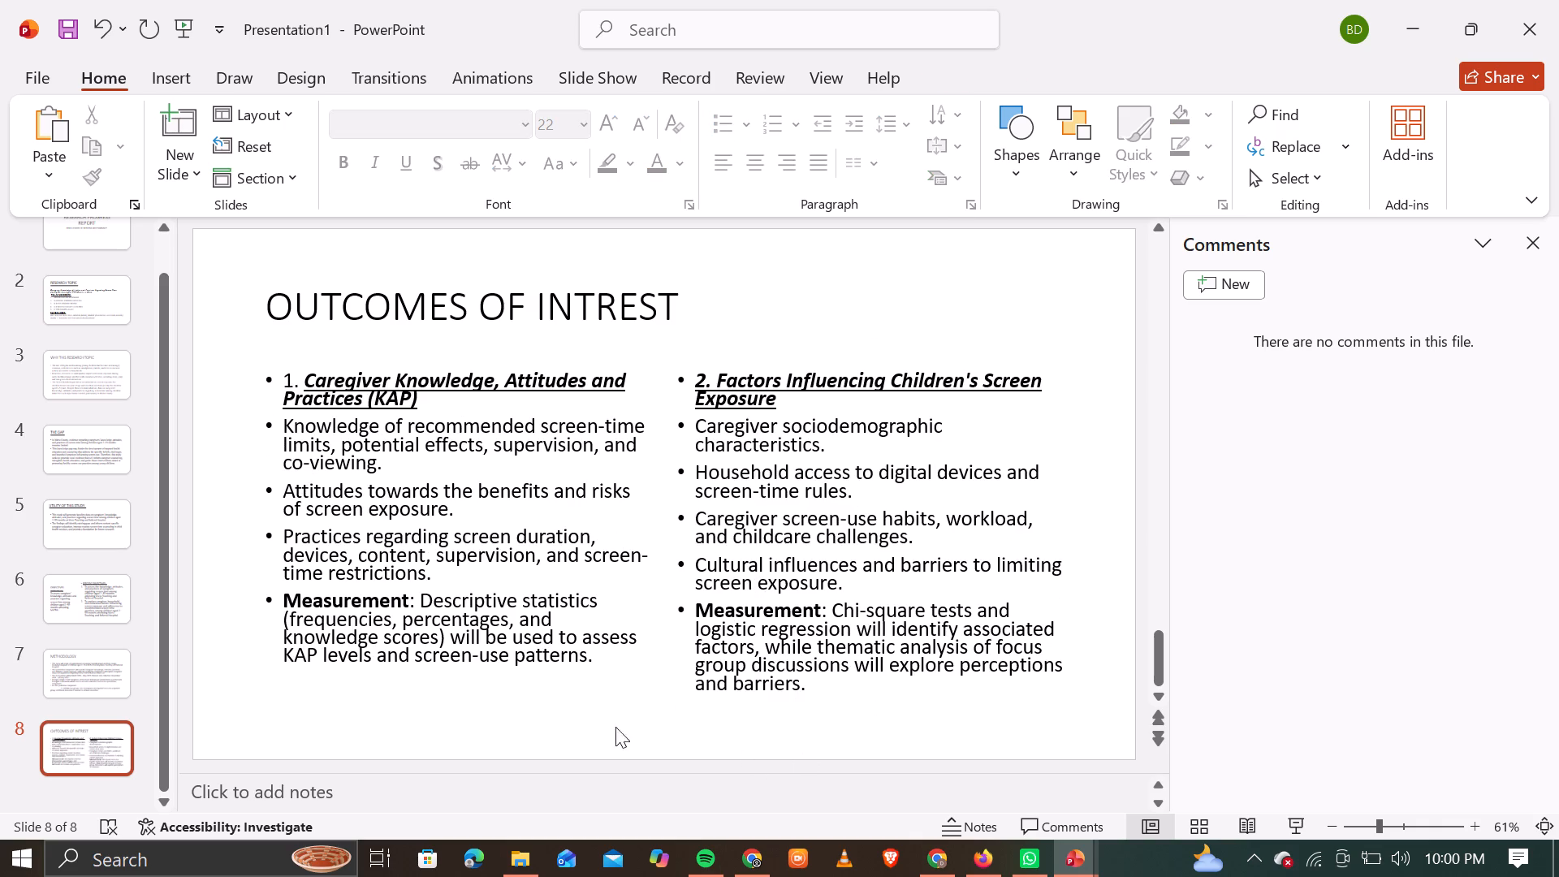
Add a new slide with the Title and Content layout after slide 8, "OUTCOMES OF INTREST".
scroll(568, 602, "down", 2)
scroll(50, 606, "down", 1)
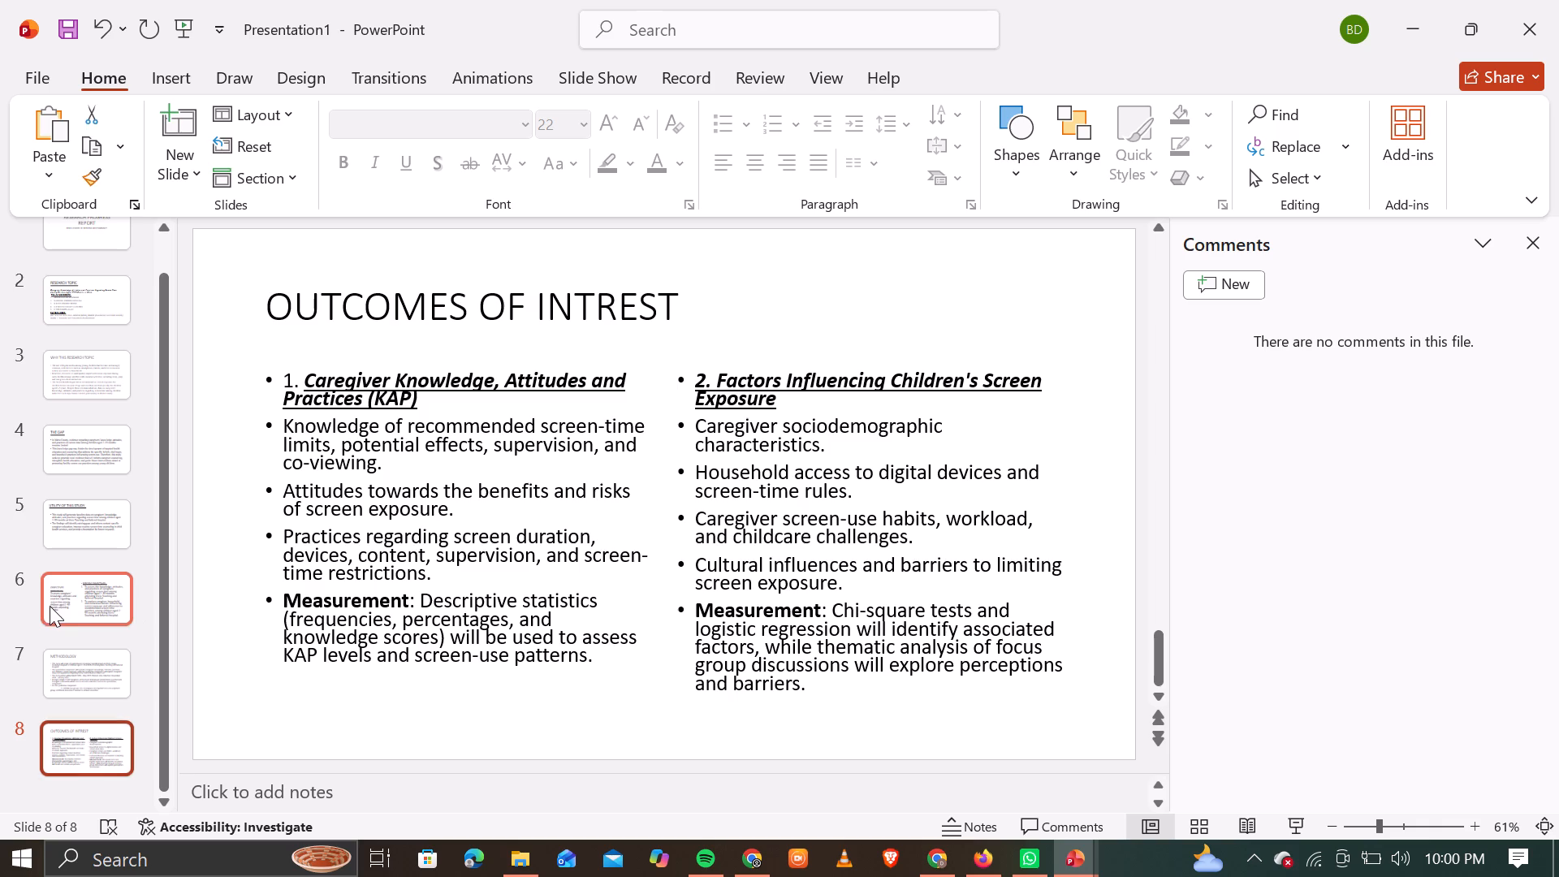
left_click(79, 646)
left_click(84, 740)
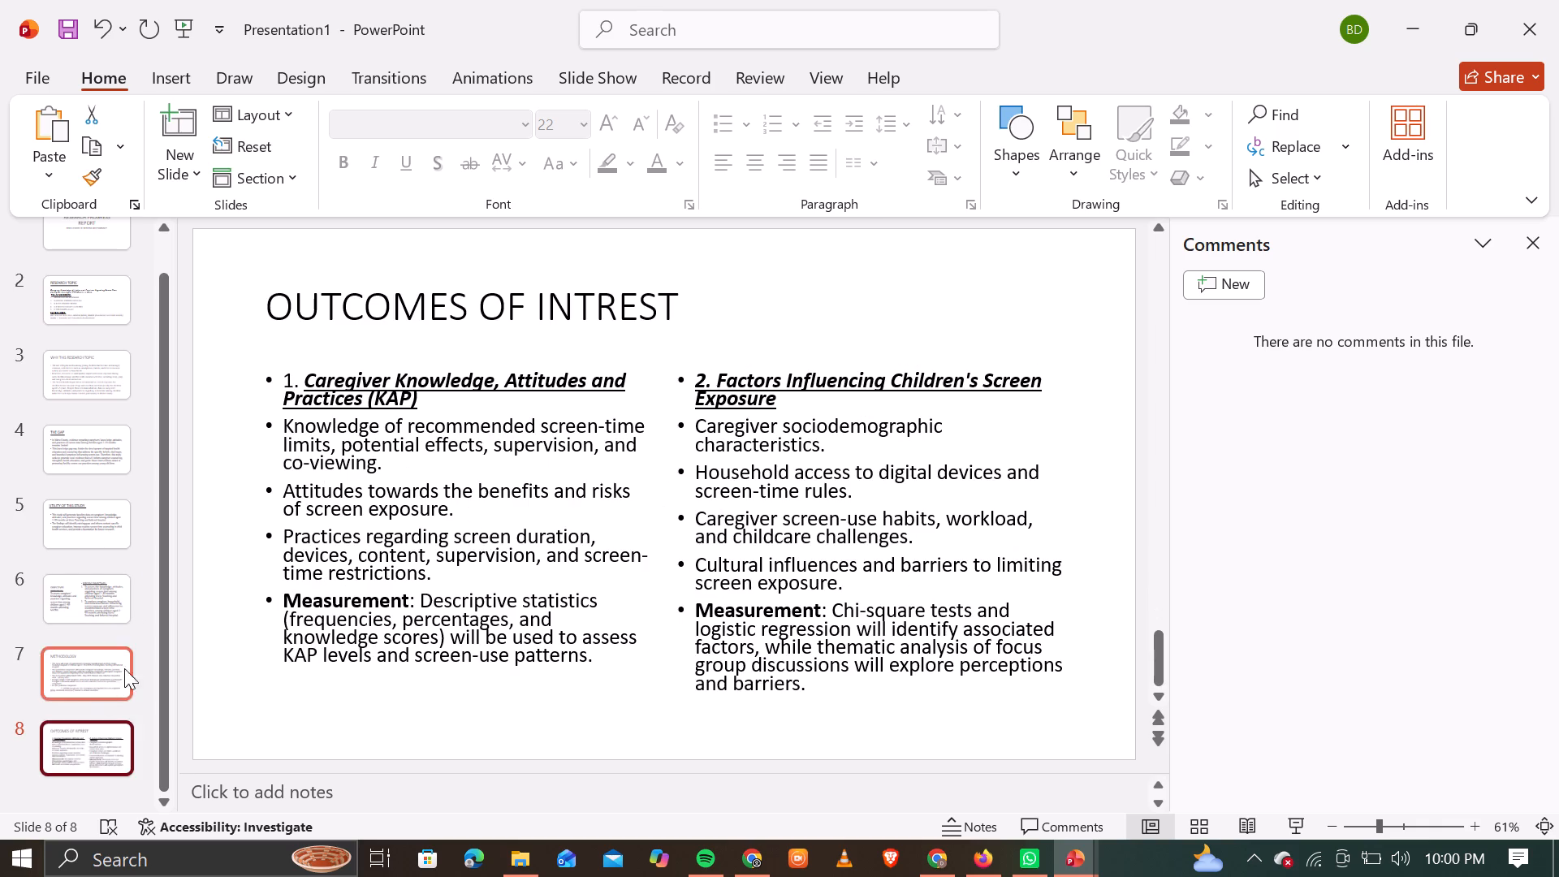
scroll(421, 594, "down", 1)
left_click(80, 784)
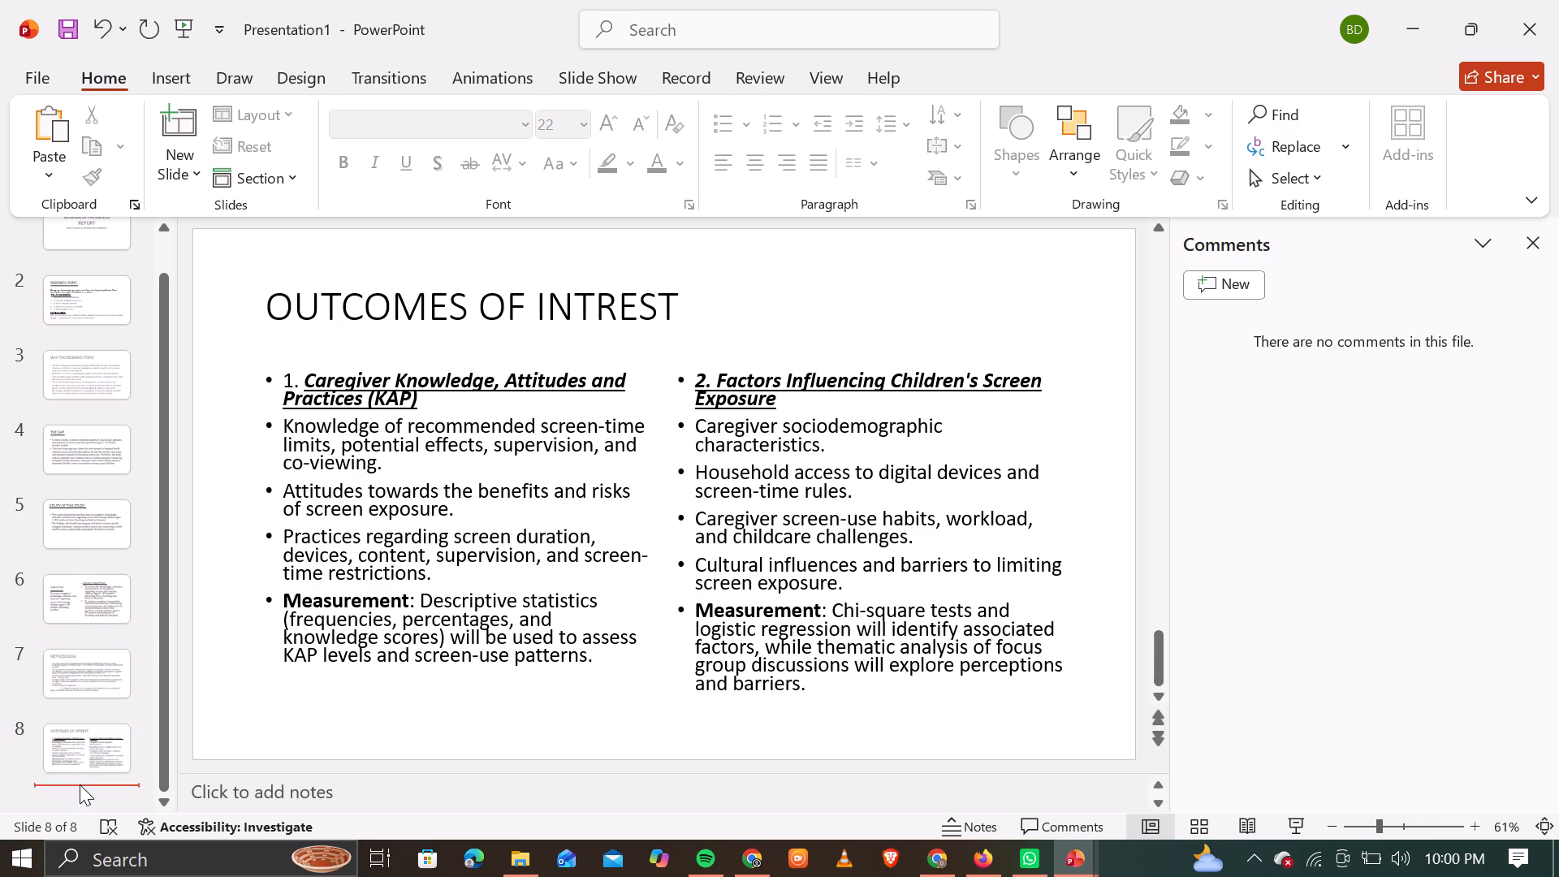
left_click(177, 171)
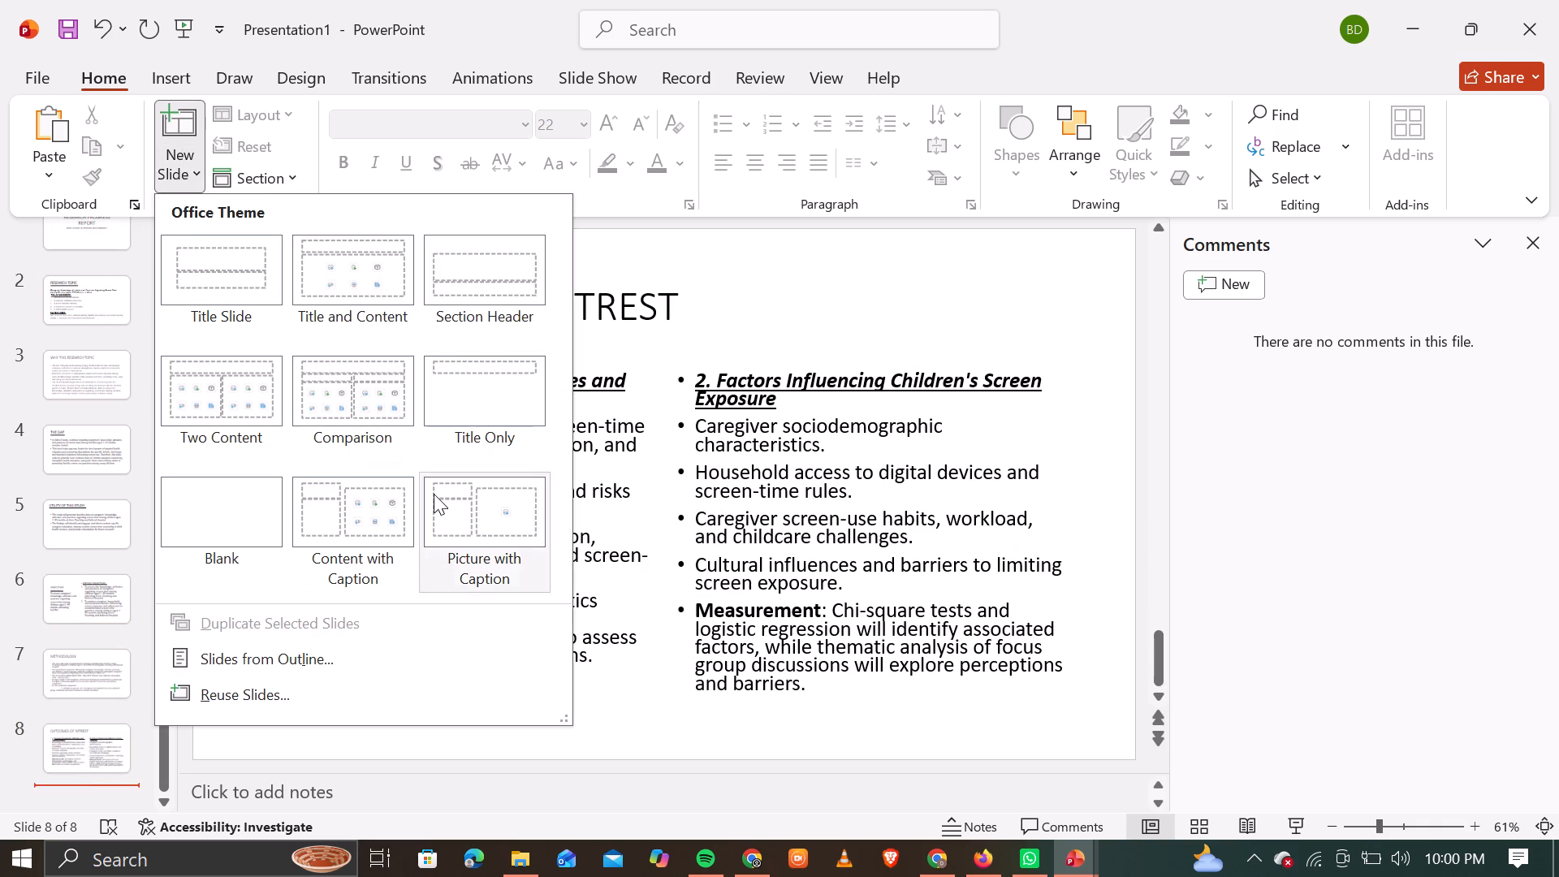
left_click(339, 270)
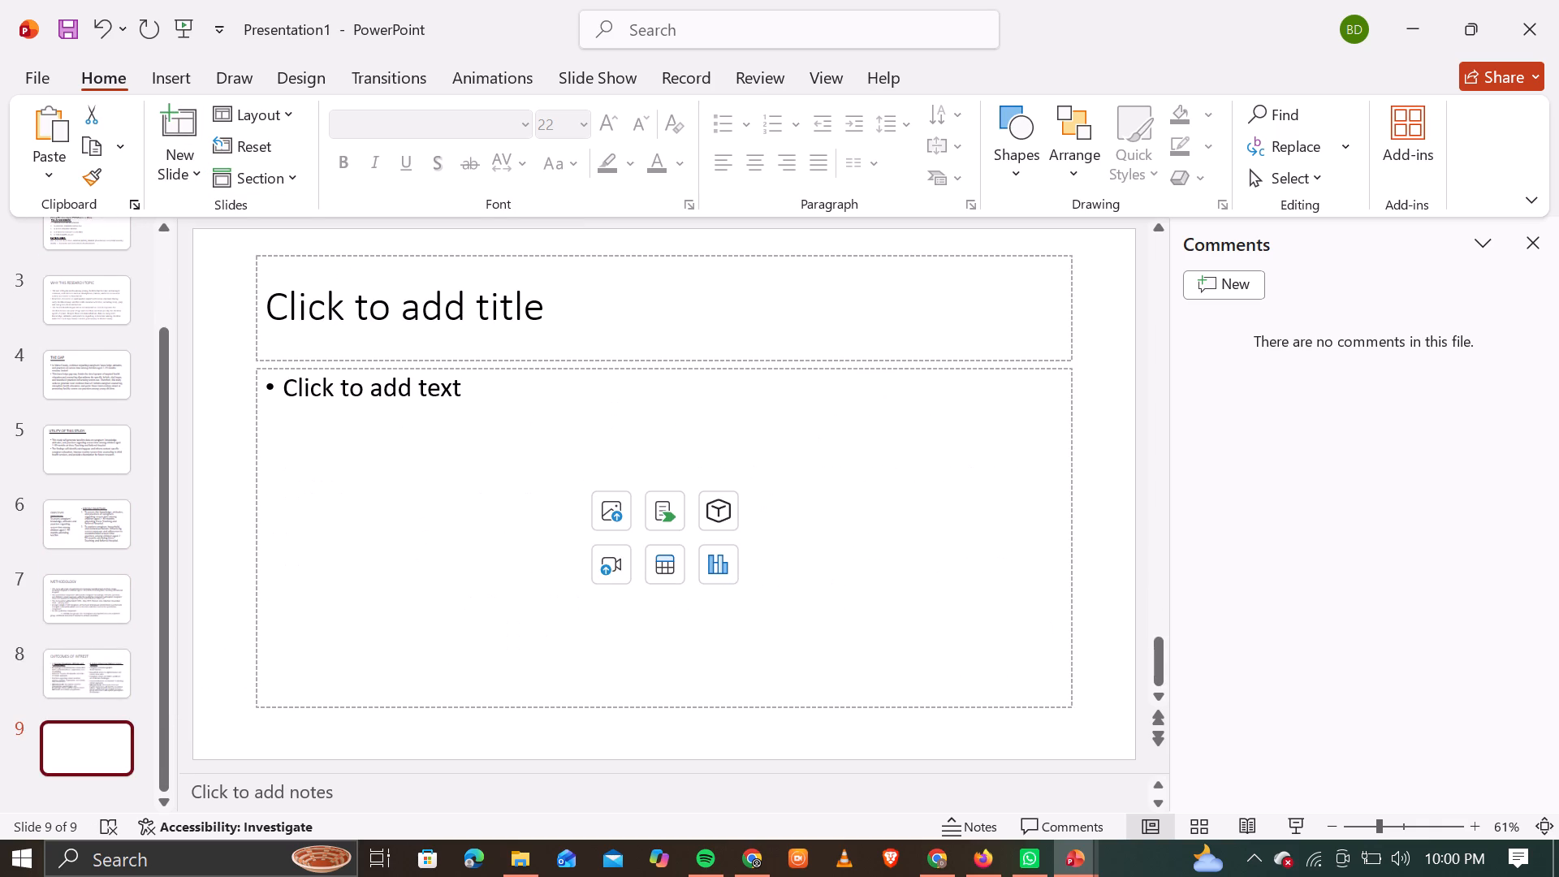